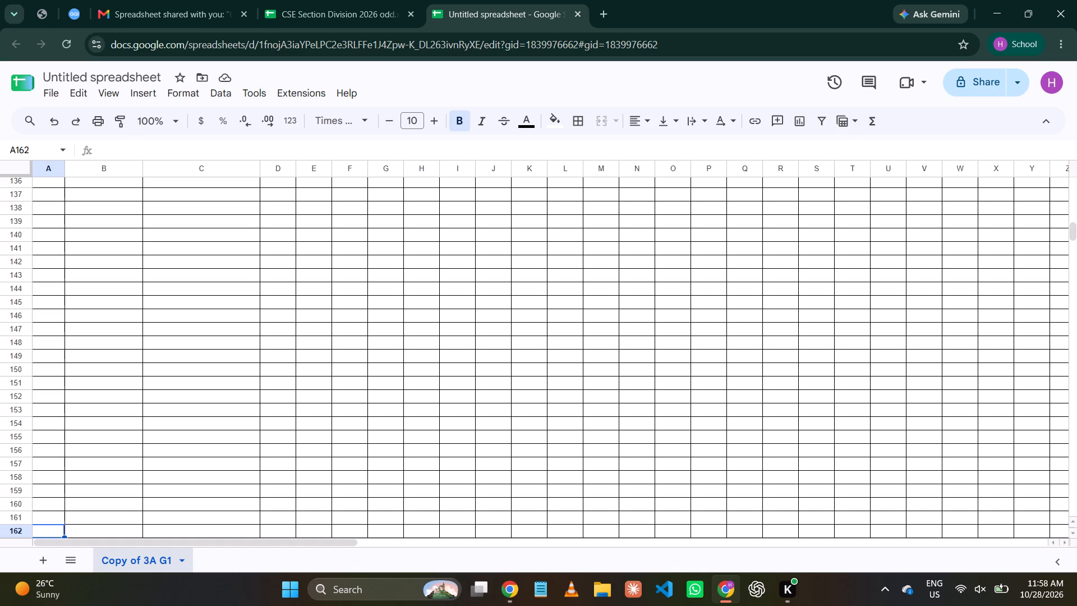
Open the Windows network quick settings to get the computer's Wi-Fi connection signed in.
click(964, 581)
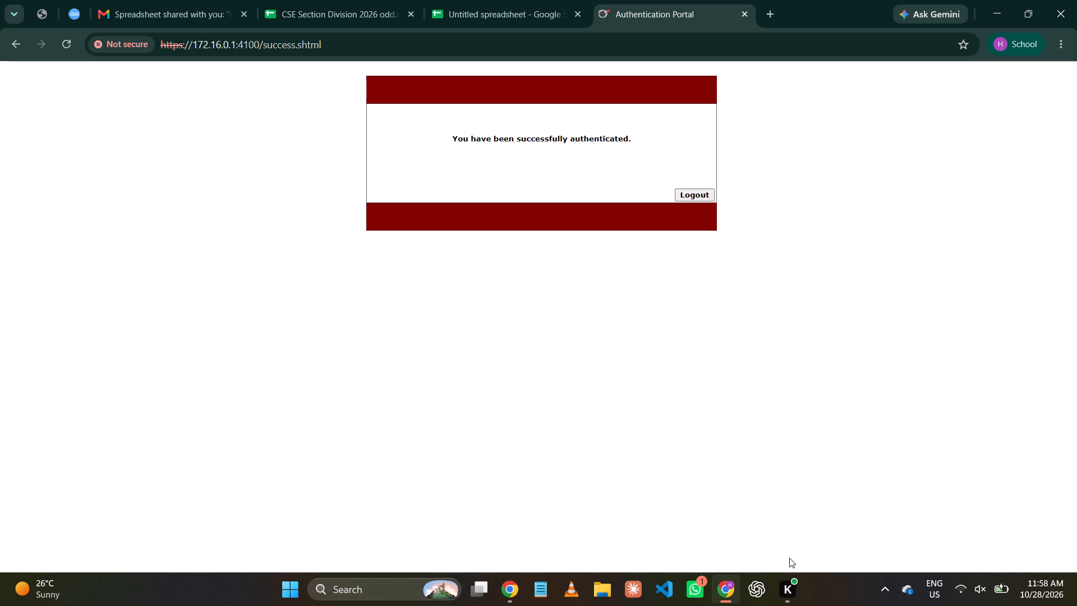
Turn off the computer's Wi-Fi, which is connected to the GSM_4Ghz network, and return to the main quick settings.
click(961, 595)
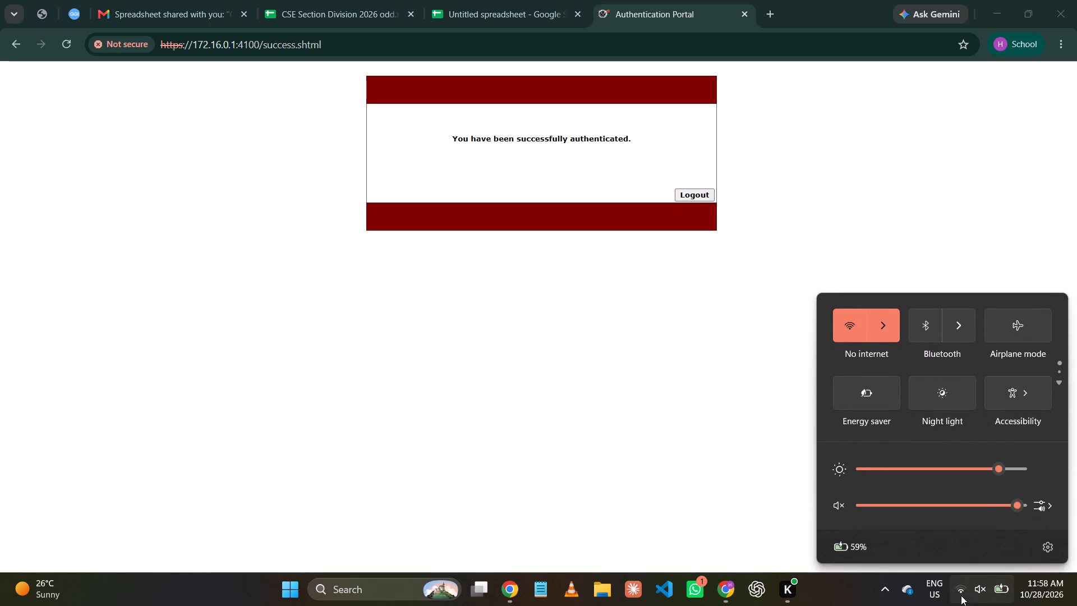
click(869, 333)
click(1047, 299)
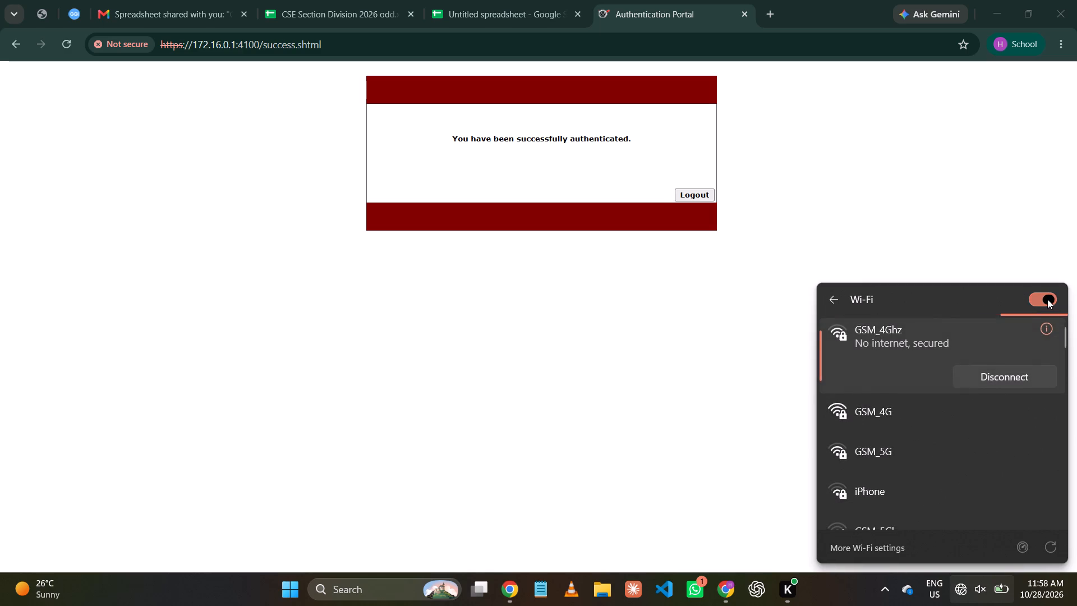
click(836, 309)
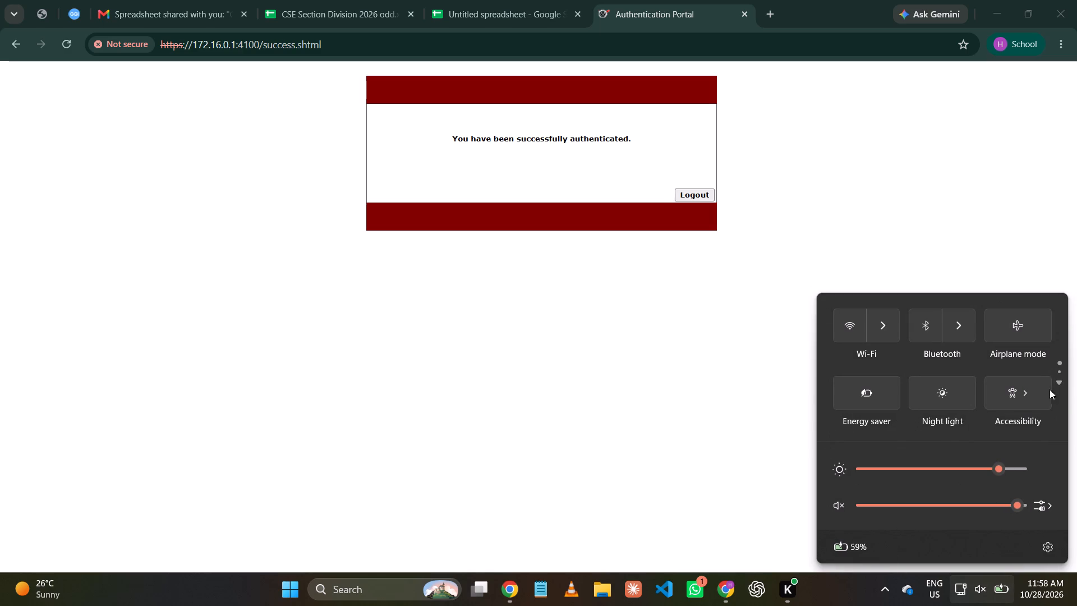
Turn on the computer's mobile hotspot in the Windows quick settings.
click(1058, 382)
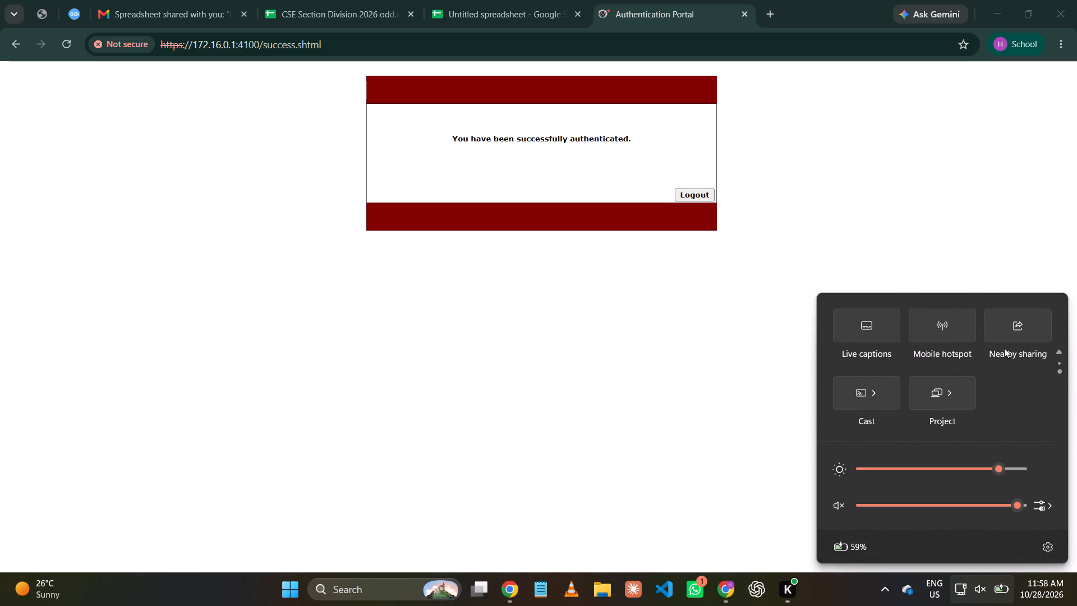
click(952, 332)
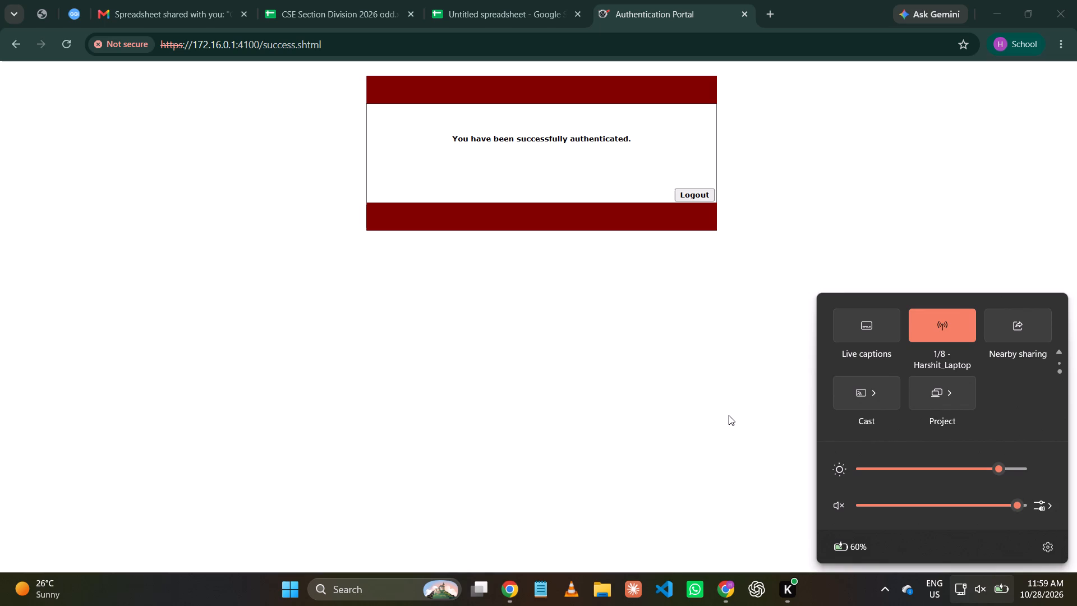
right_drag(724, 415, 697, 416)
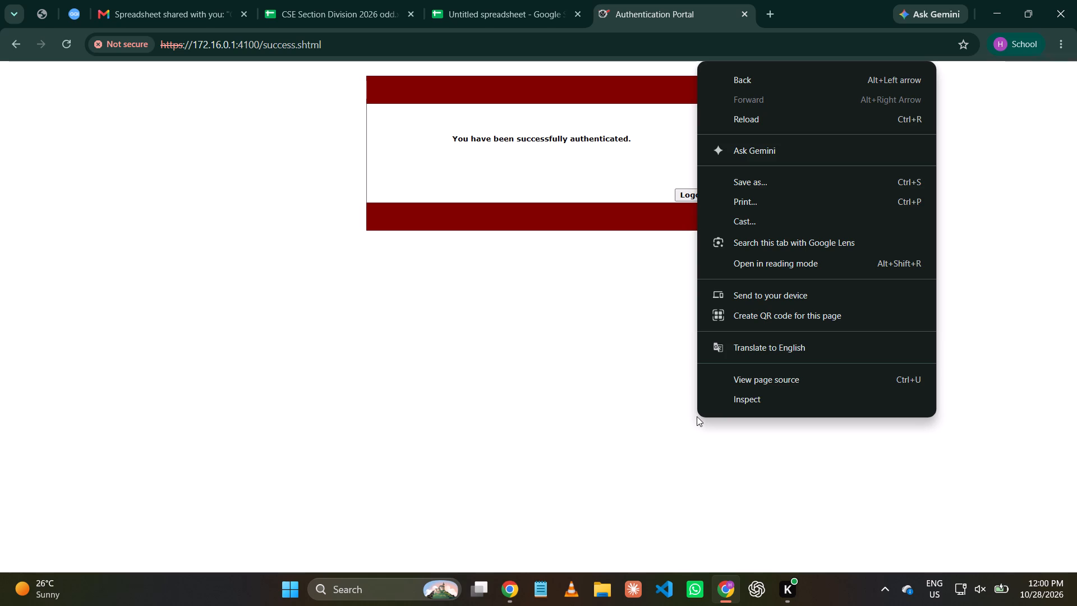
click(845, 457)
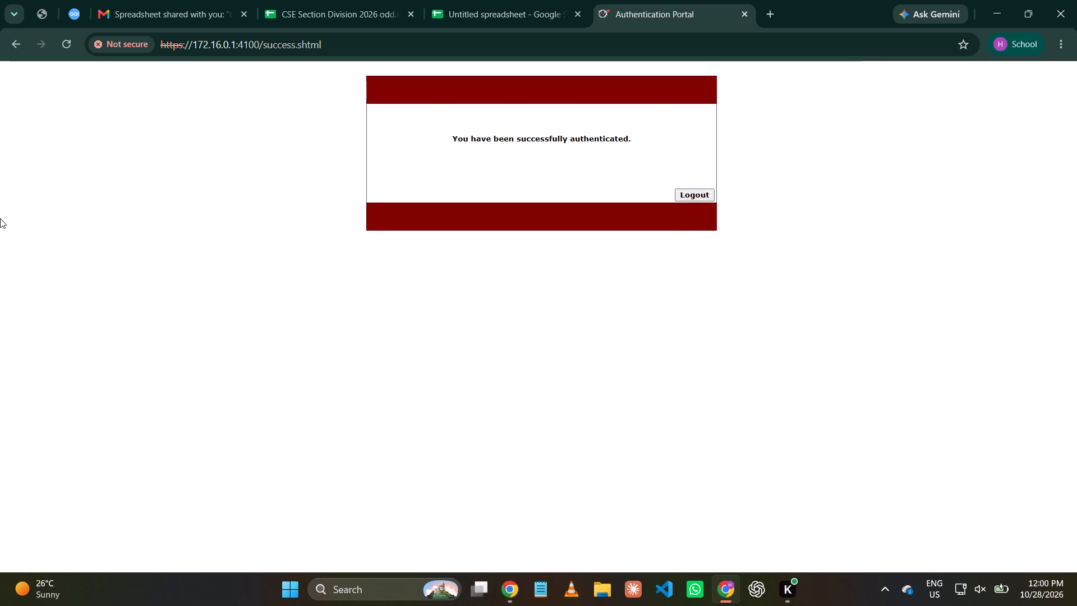
Bring up the end of the student list in the untitled Google Sheets spreadsheet, on sheet Copy of 3A G1.
click(516, 10)
scroll(216, 274, up, 14)
scroll(217, 259, down, 1)
scroll(217, 259, up, 6)
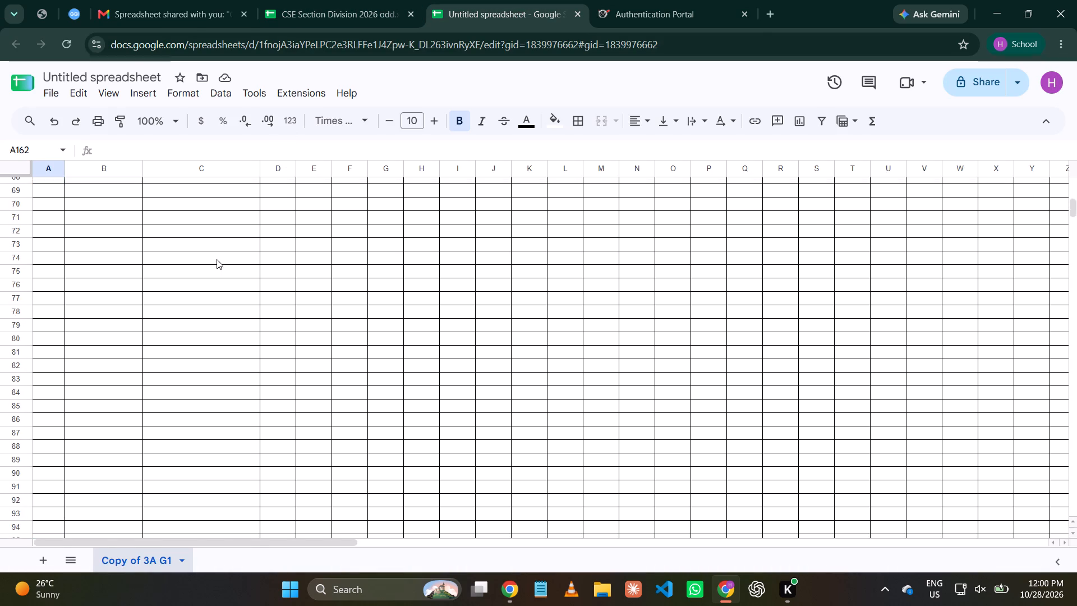
scroll(217, 259, up, 6)
scroll(219, 336, down, 4)
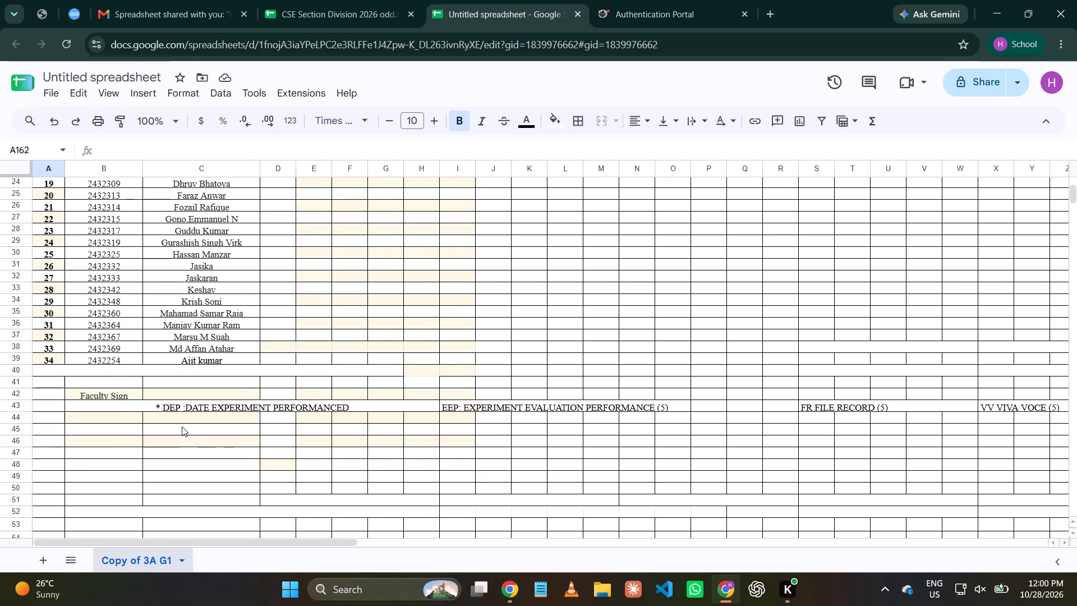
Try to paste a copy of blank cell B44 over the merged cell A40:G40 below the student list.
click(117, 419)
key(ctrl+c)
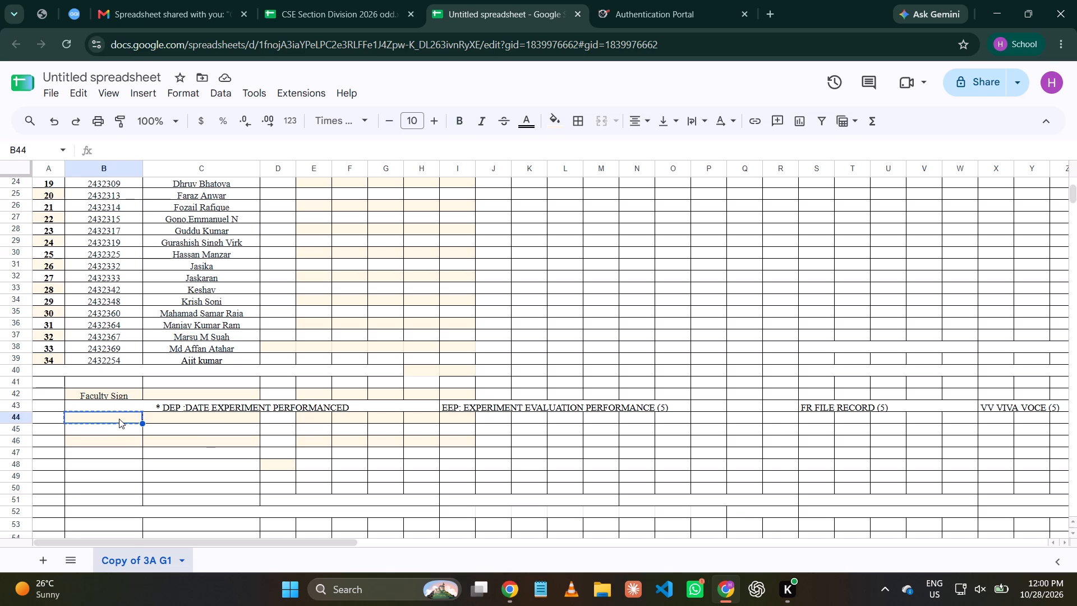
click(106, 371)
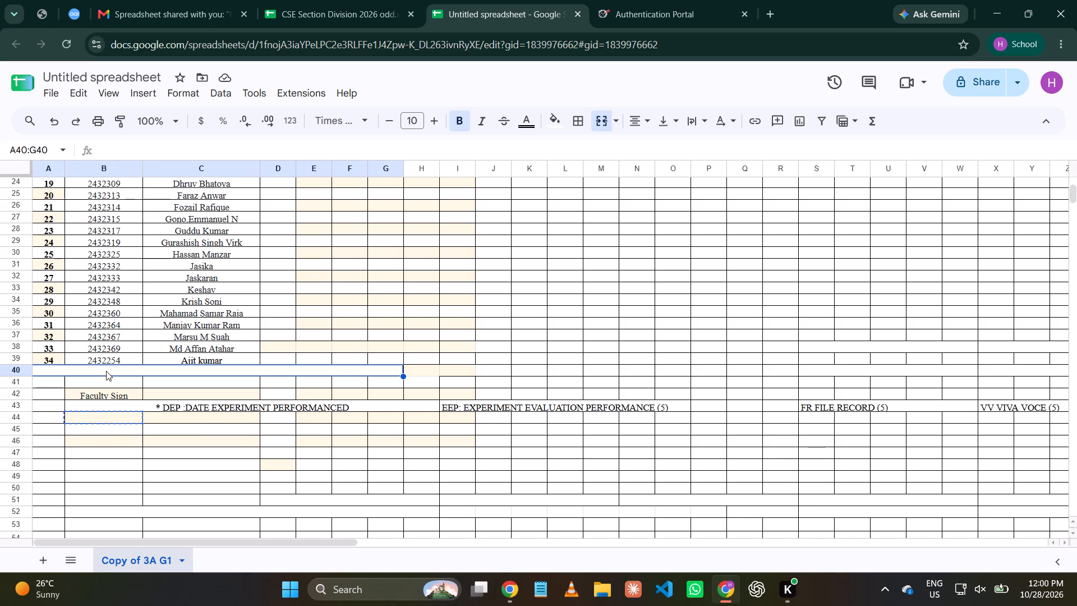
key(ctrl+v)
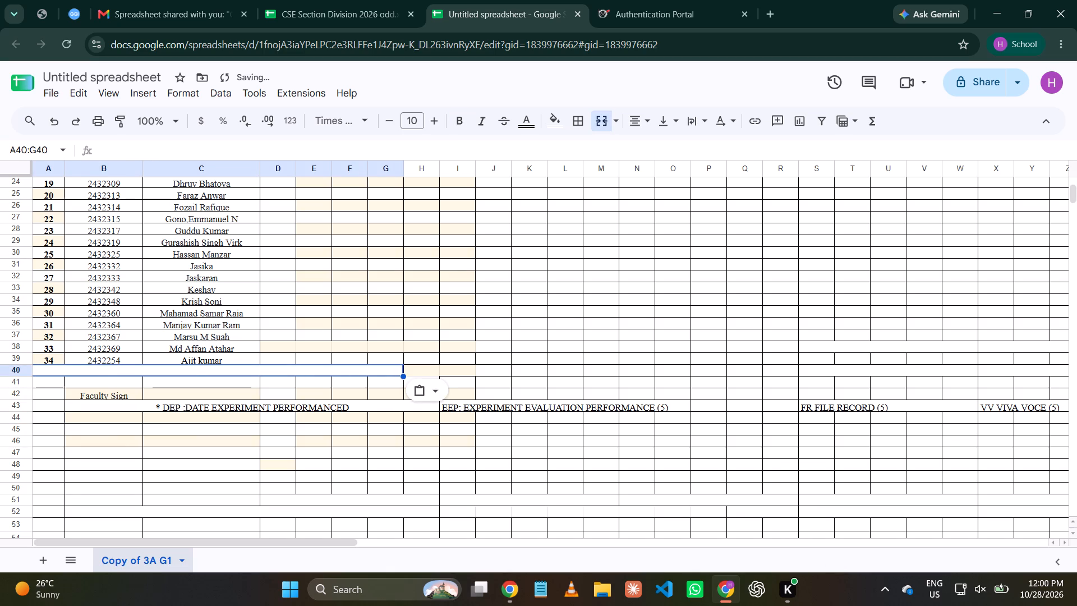
Delete row 40, which holds the merged blank cell directly below the last listed student.
drag(403, 378, 338, 370)
click(338, 370)
right_click(338, 370)
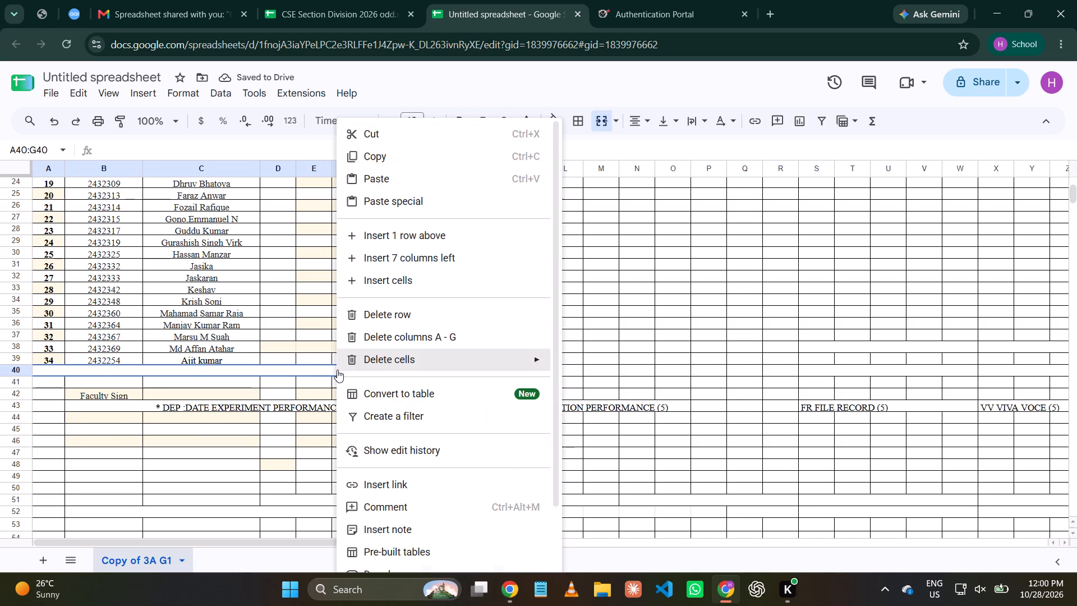
click(404, 321)
Enter serial number 35 in cell A40, below number 34 of the student list.
click(54, 371)
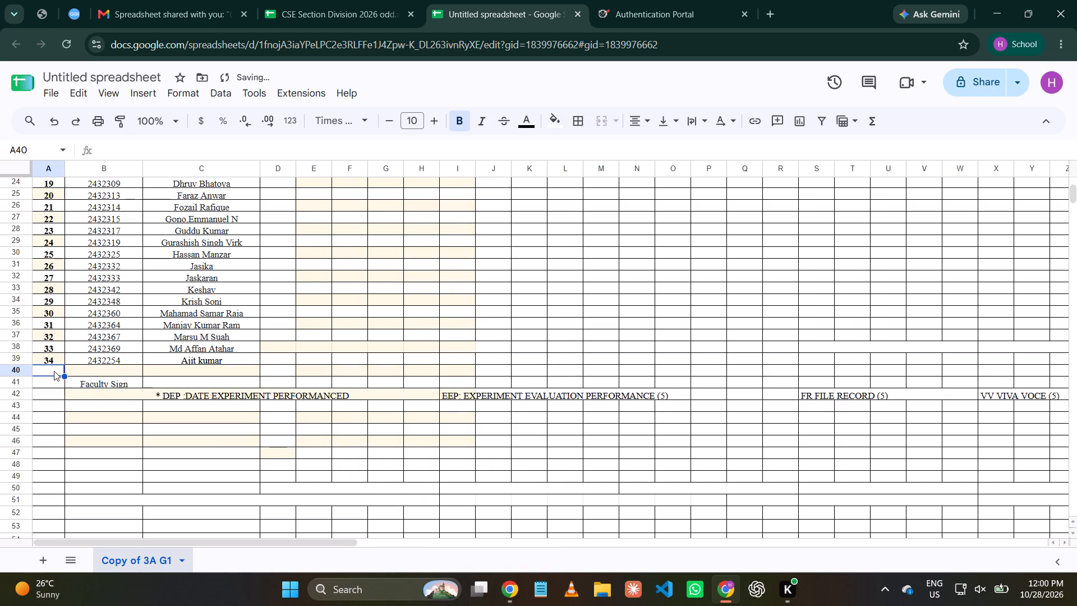
text(35)
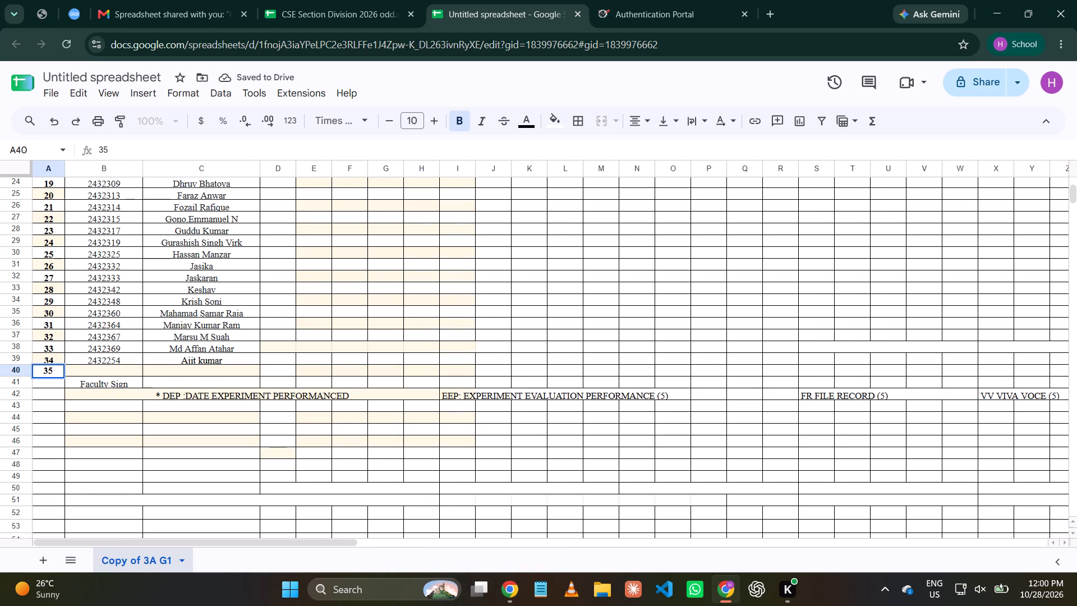
click(108, 369)
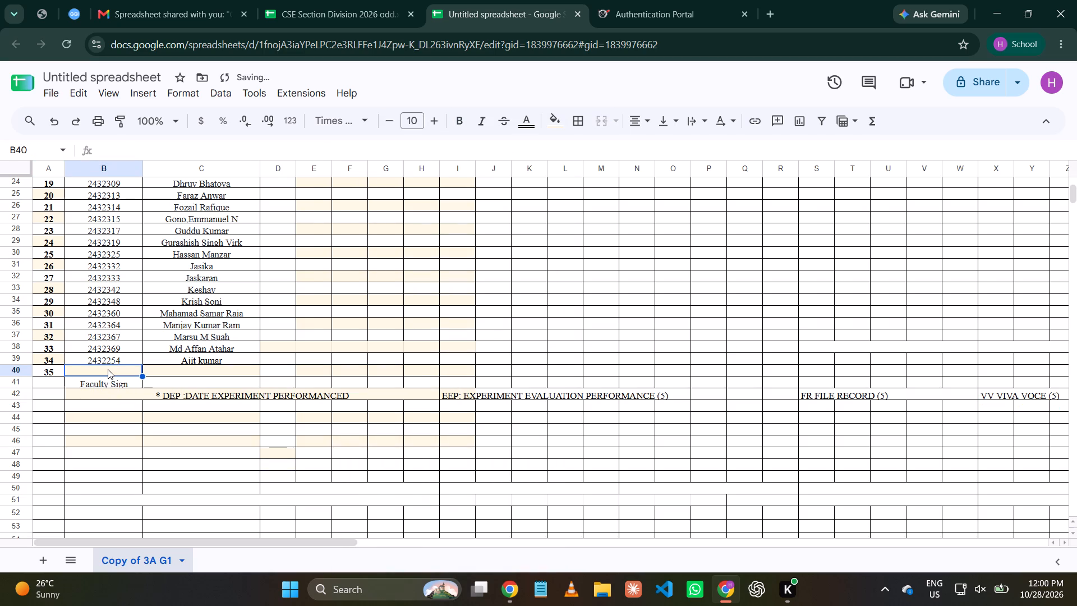
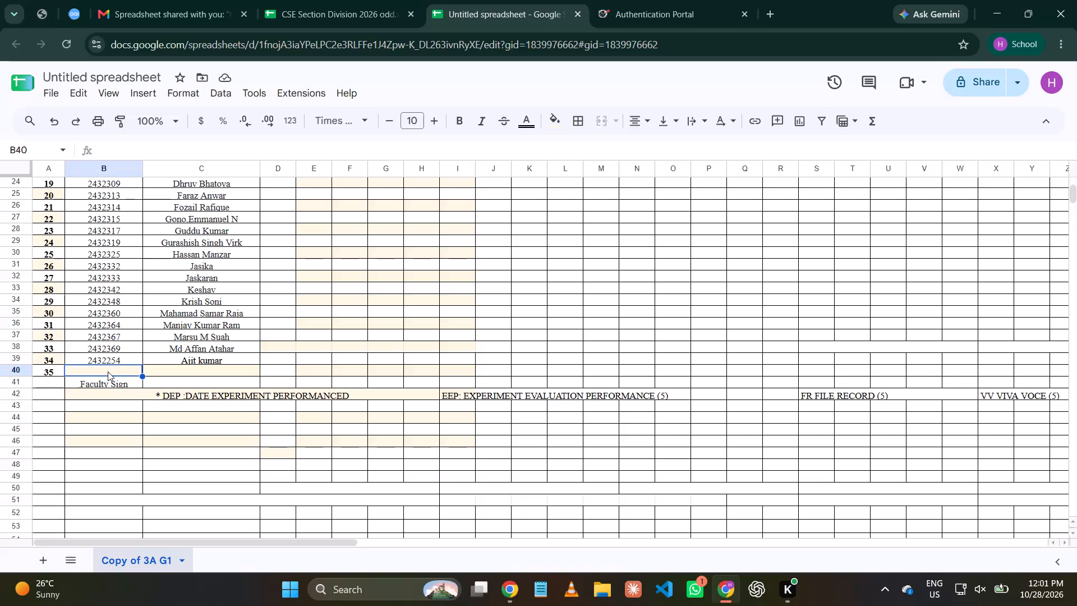
Enter the new student's ID number in cell B40, beside serial number 35 at the end of the student list.
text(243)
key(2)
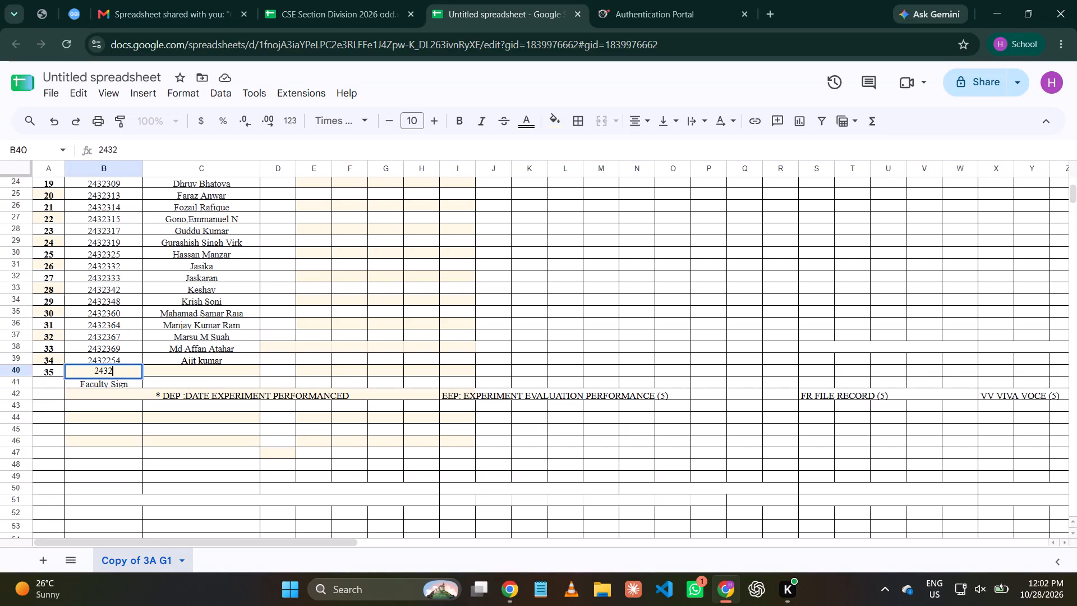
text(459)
click(171, 366)
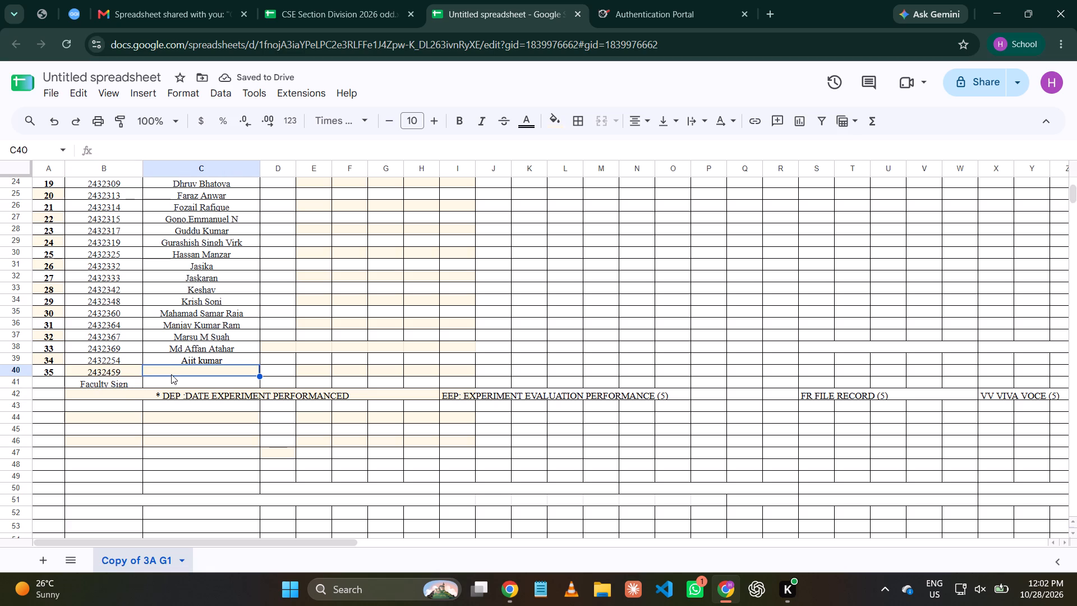
Enter the student's name in cell C40 for serial number 35 and save the sheet.
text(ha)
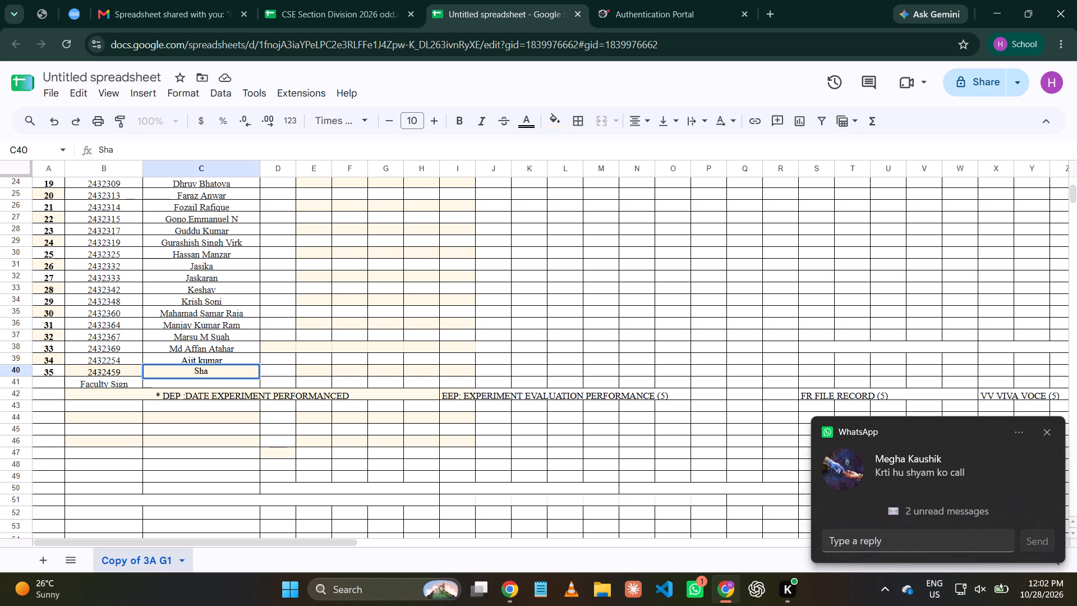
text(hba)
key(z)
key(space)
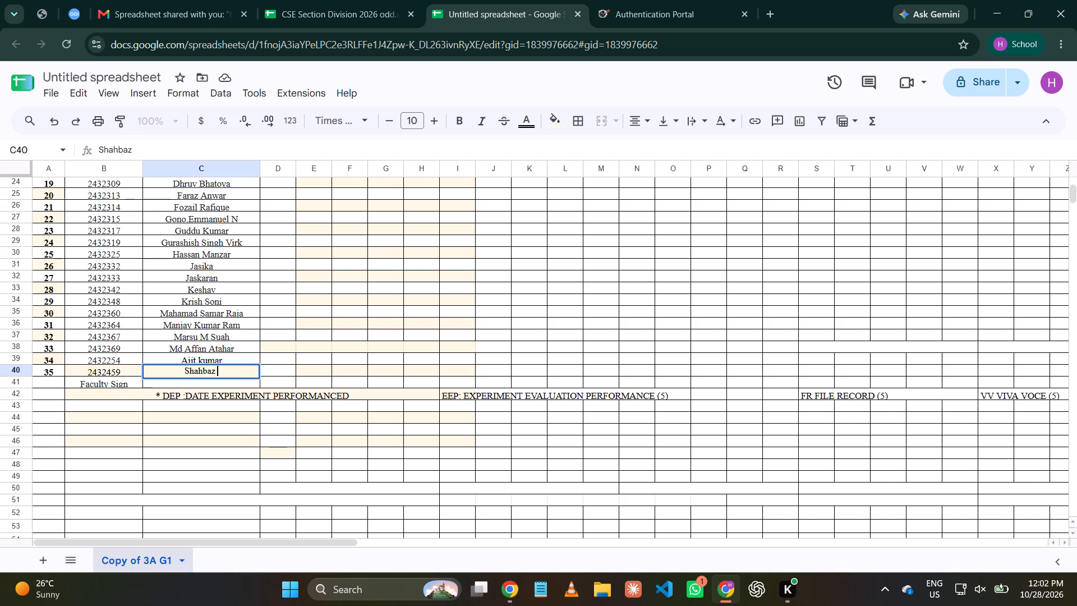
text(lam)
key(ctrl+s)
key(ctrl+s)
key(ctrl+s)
Rename the untitled spreadsheet as 5d.
scroll(267, 323, up, 4)
scroll(267, 323, down, 3)
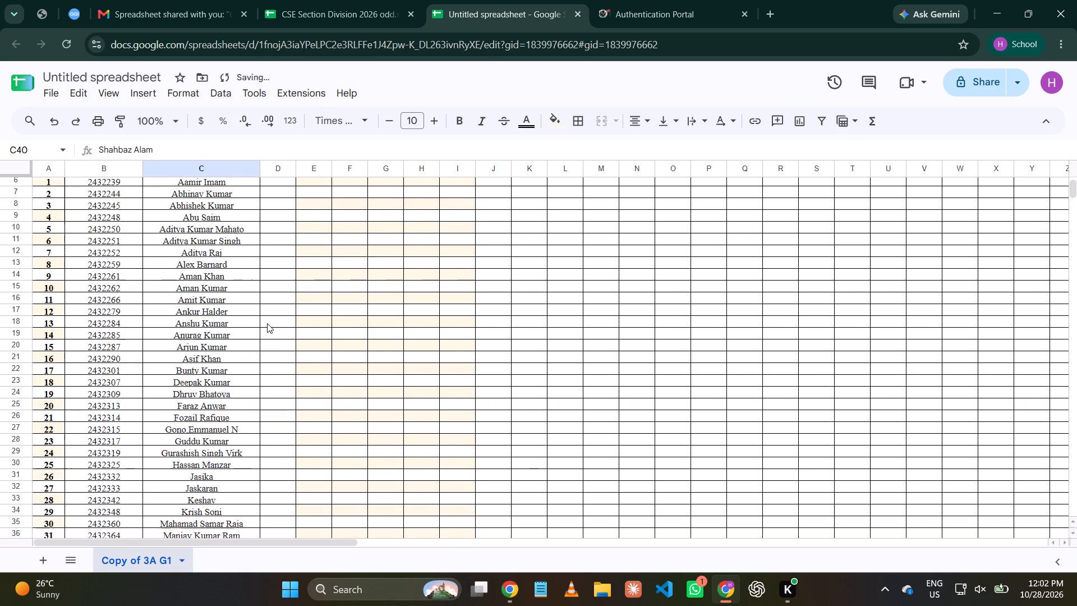
scroll(219, 198, up, 10)
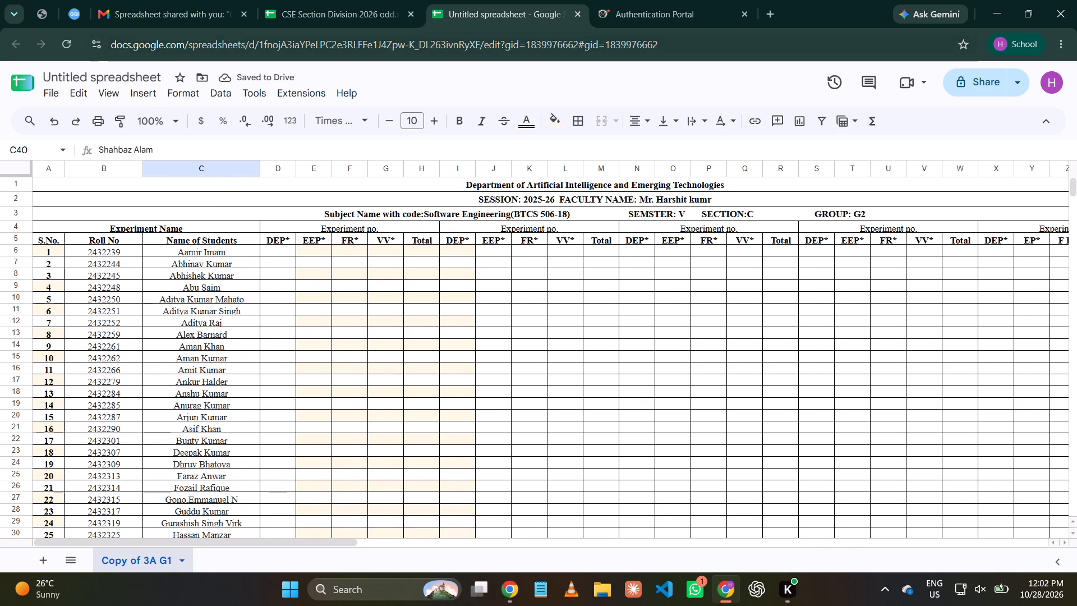
click(151, 76)
key(BackSpace)
key(BackSpace)
key(BackSpace)
key(BackSpace)
key(BackSpace)
key(BackSpace)
key(BackSpace)
key(BackSpace)
key(BackSpace)
key(BackSpace)
key(BackSpace)
key(BackSpace)
key(BackSpace)
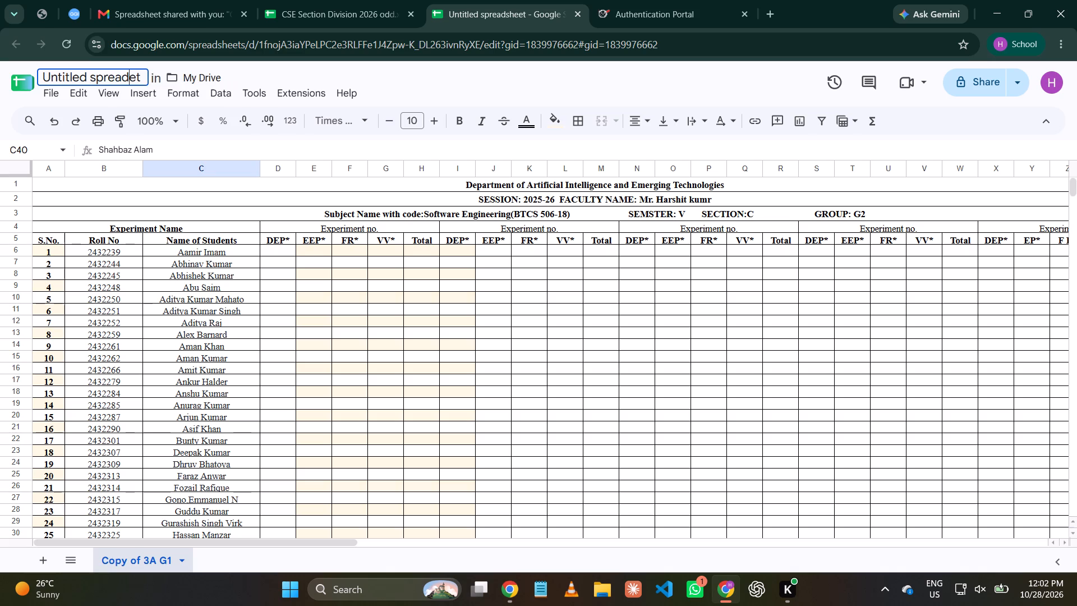
key(Right)
key(BackSpace)
key(BackSpace)
key(BackSpace)
key(BackSpace)
key(BackSpace)
key(BackSpace)
key(BackSpace)
key(BackSpace)
key(BackSpace)
key(BackSpace)
key(BackSpace)
key(BackSpace)
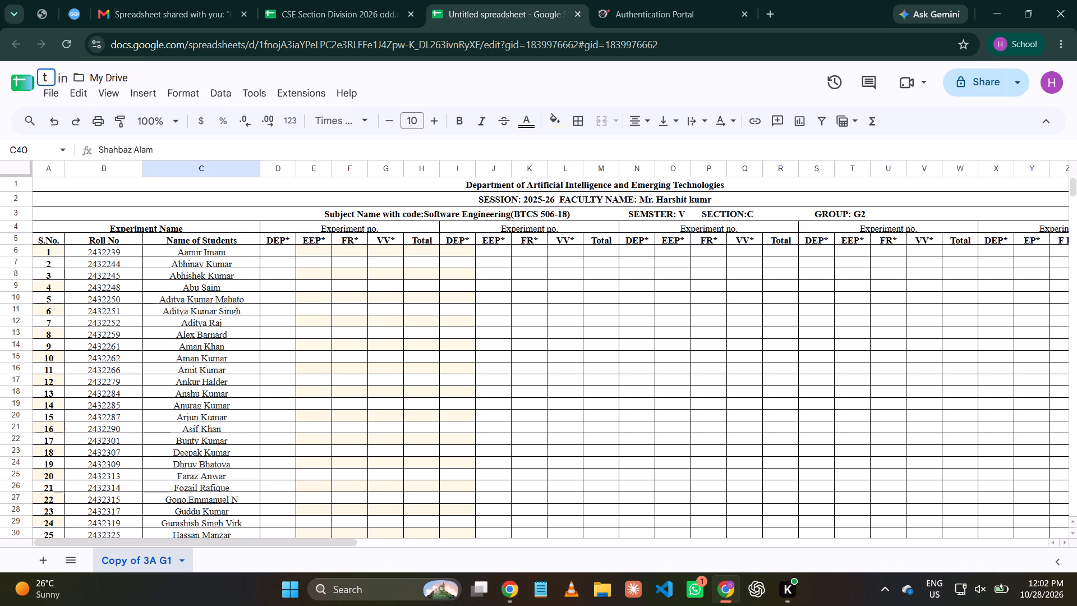
key(Right)
key(BackSpace)
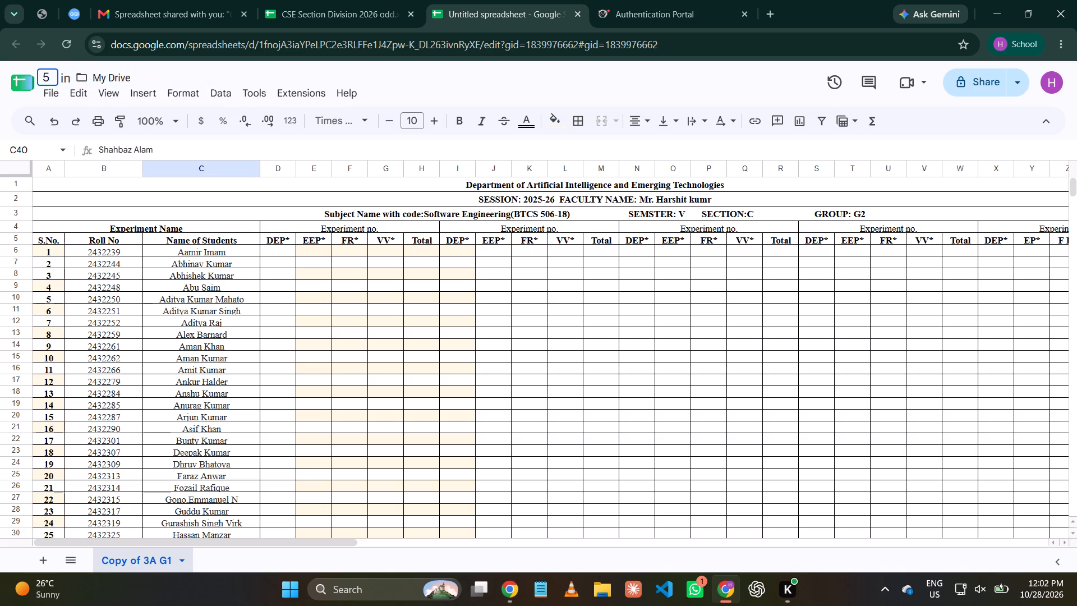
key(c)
key(BackSpace)
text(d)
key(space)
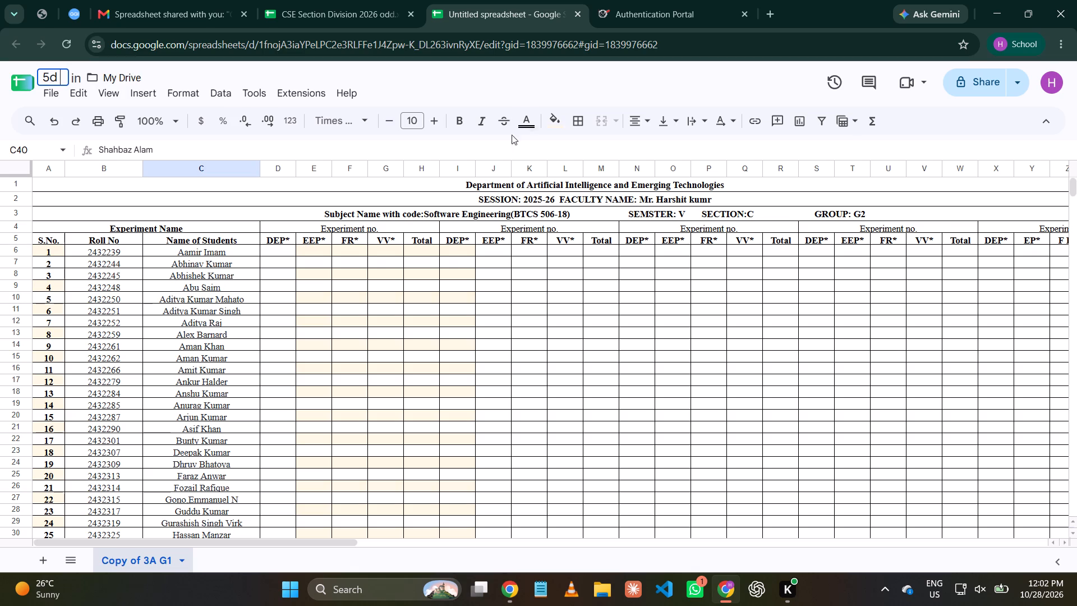
Set the section to D and the group to G1 in the row 3 subject heading, and save.
double_click(757, 214)
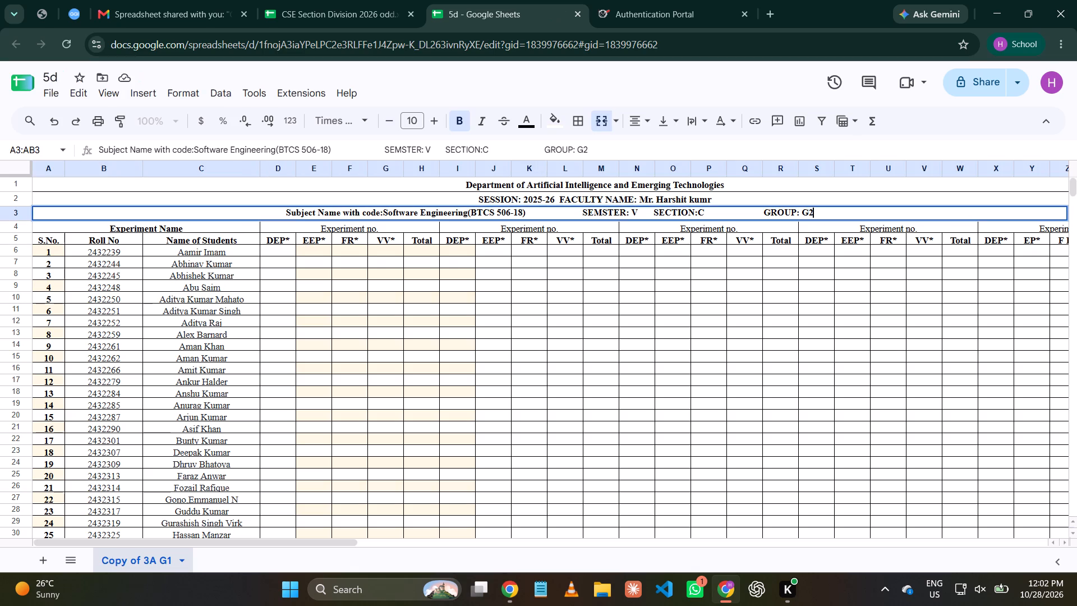
click(707, 212)
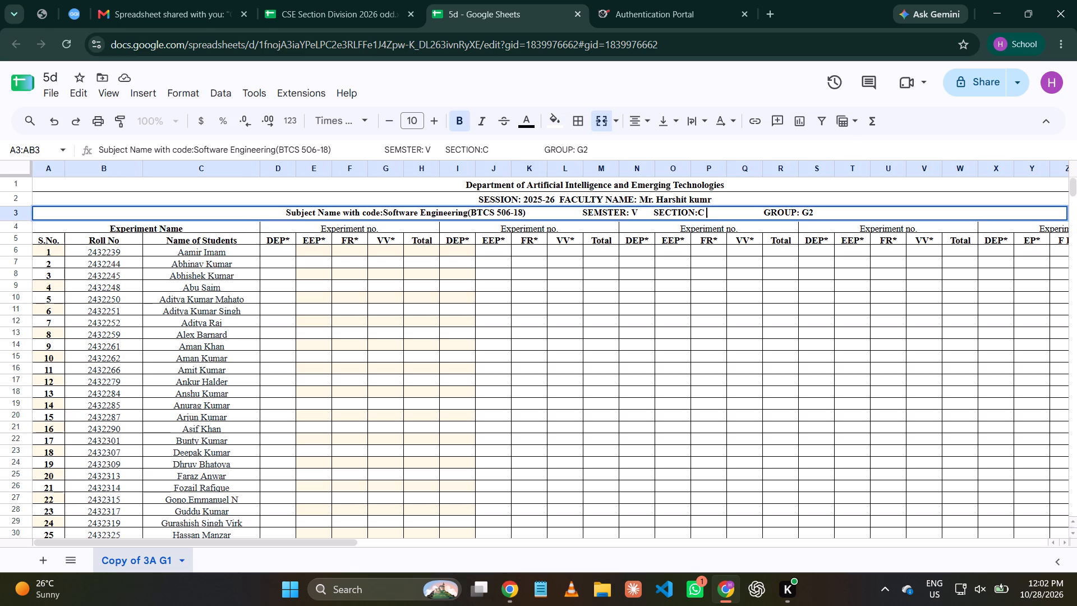
click(702, 214)
key(BackSpace)
click(811, 211)
key(Right)
key(BackSpace)
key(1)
key(ctrl+s)
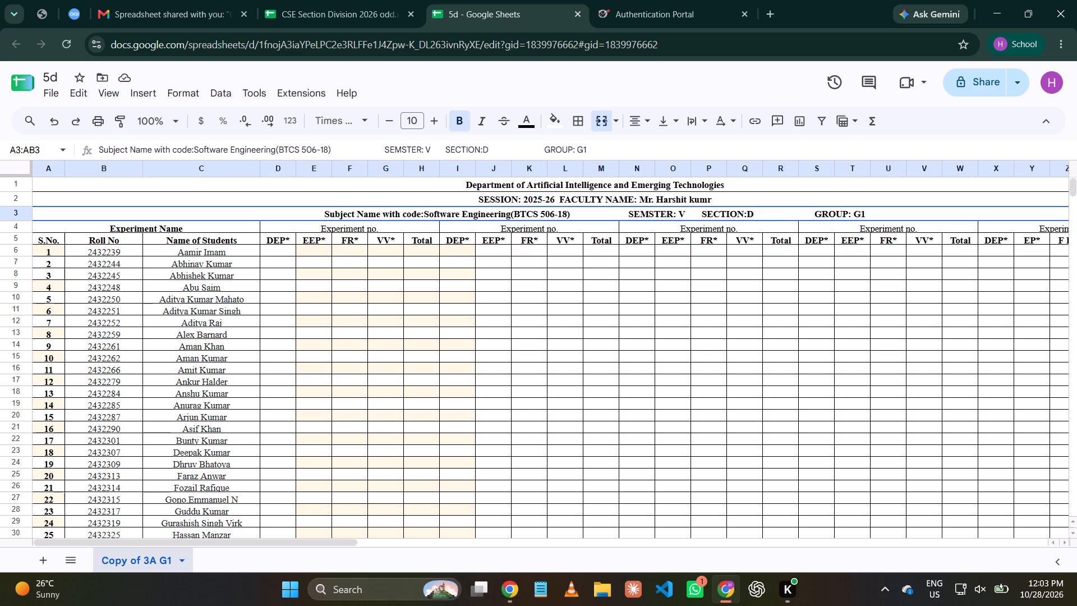
Look over the experiment headings in row 4 and their mark column labels in row 5.
click(421, 229)
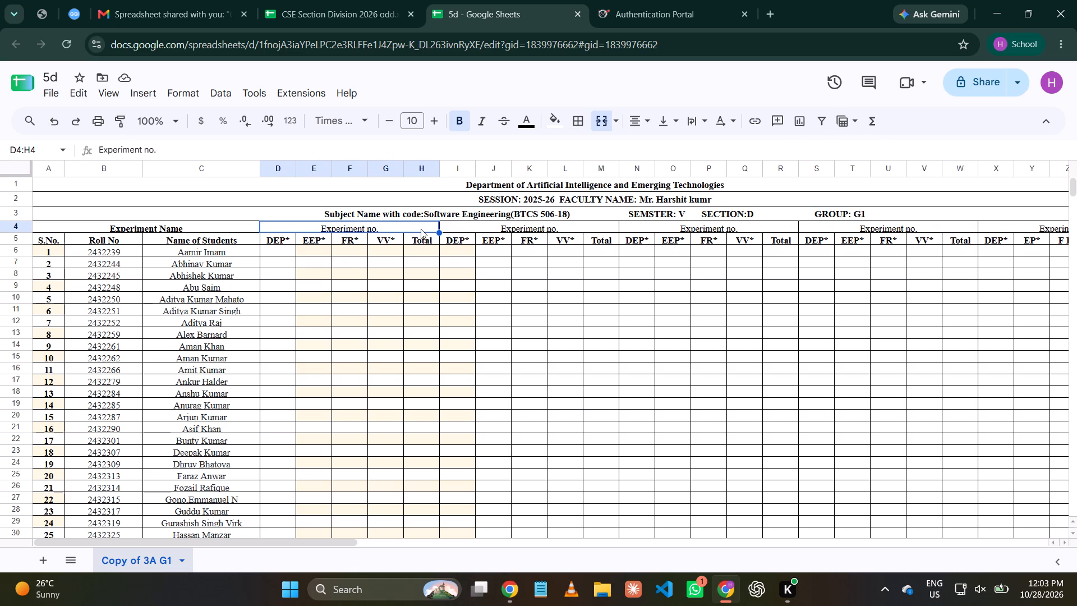
key(Right)
key(Right)
key(Right)
key(Right)
key(Right)
key(Right)
key(Right)
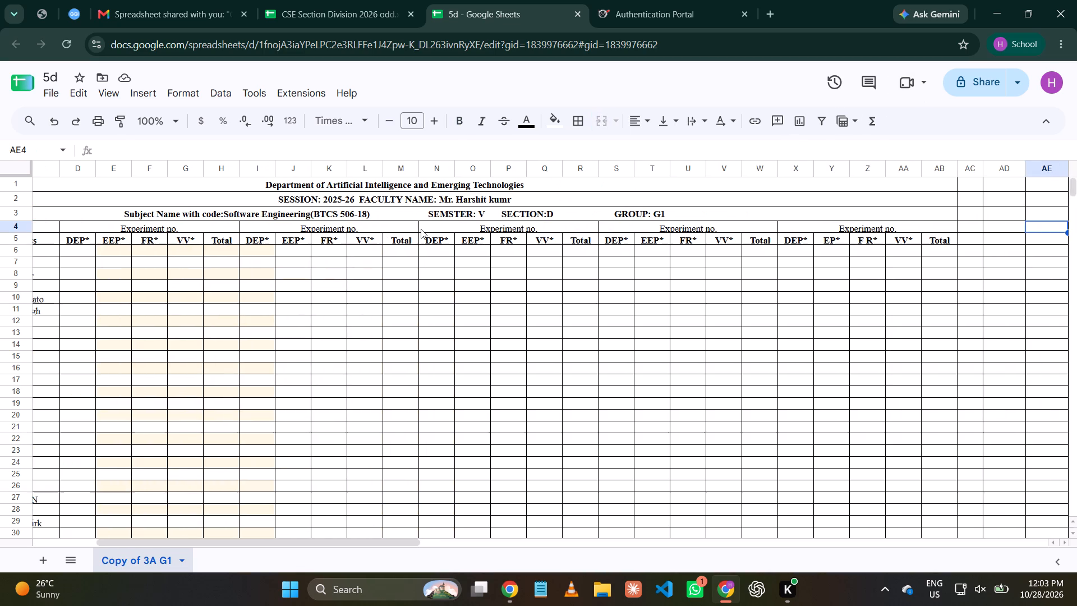
key(Left)
key(Left)
key(Left)
key(Left)
key(Down)
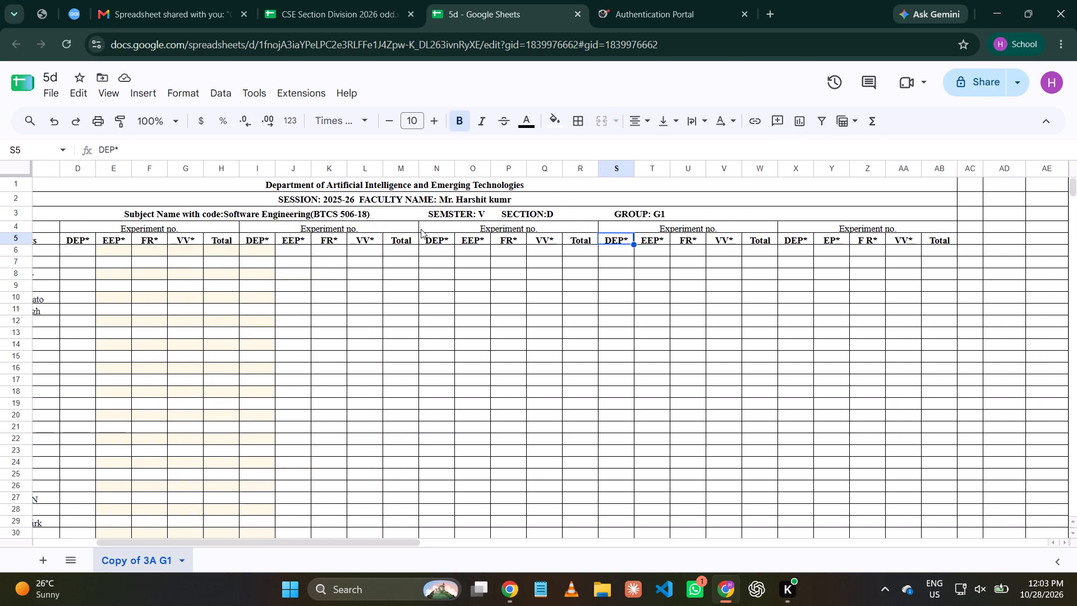
key(Left)
key(Left)
key(Left)
key(Left)
key(Left)
key(Left)
key(Left)
key(Left)
key(Left)
key(Left)
key(Left)
key(Left)
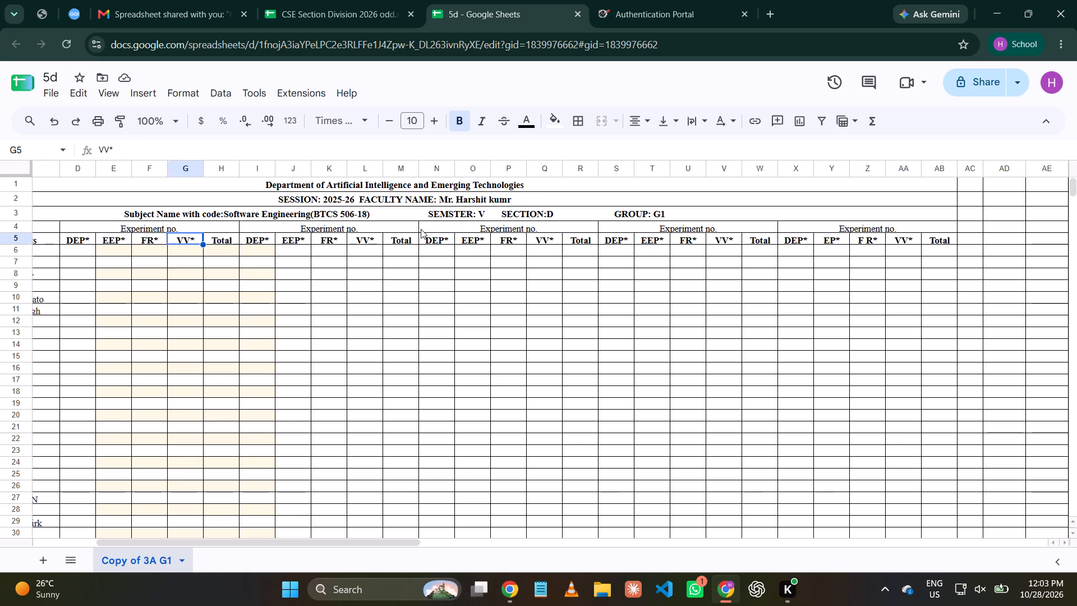
key(Left)
key(Left)
key(Up)
key(Down)
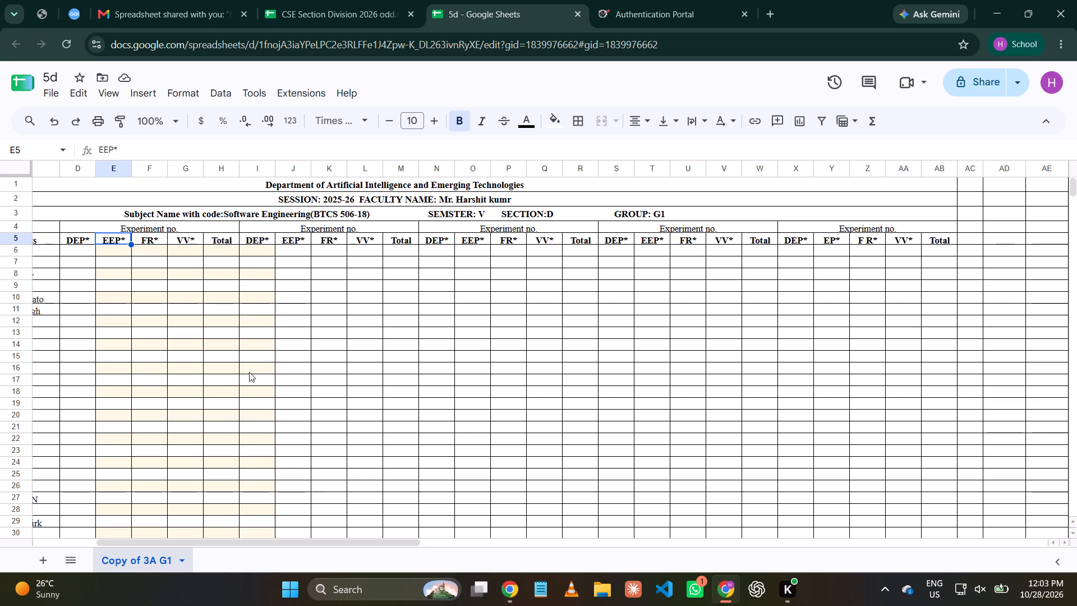
Copy the sheet Copy of 3A G1 to a new spreadsheet and open that copy.
right_click(154, 563)
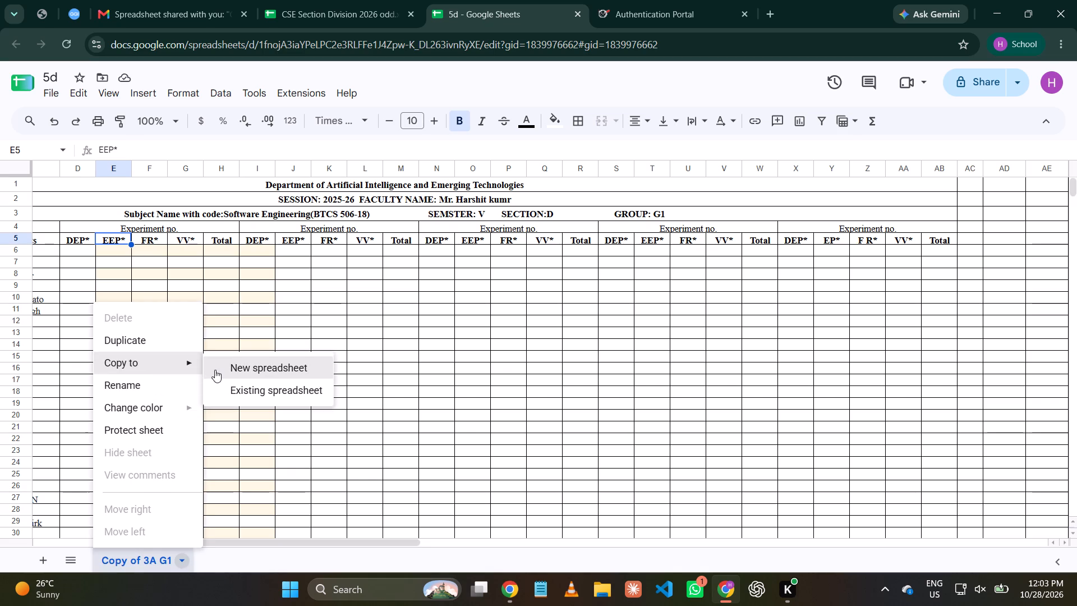
click(215, 370)
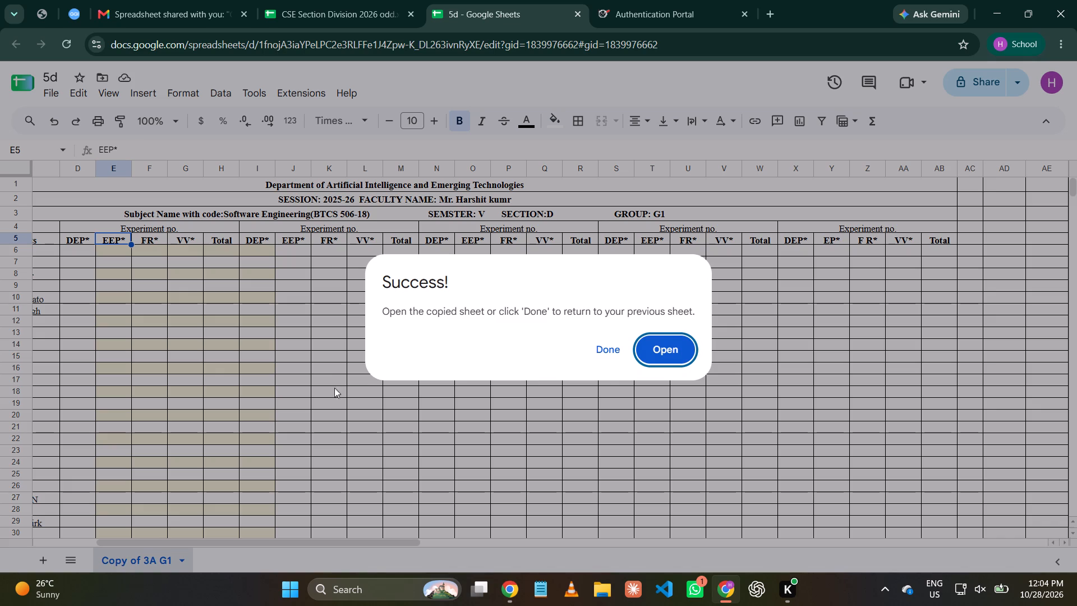
click(655, 350)
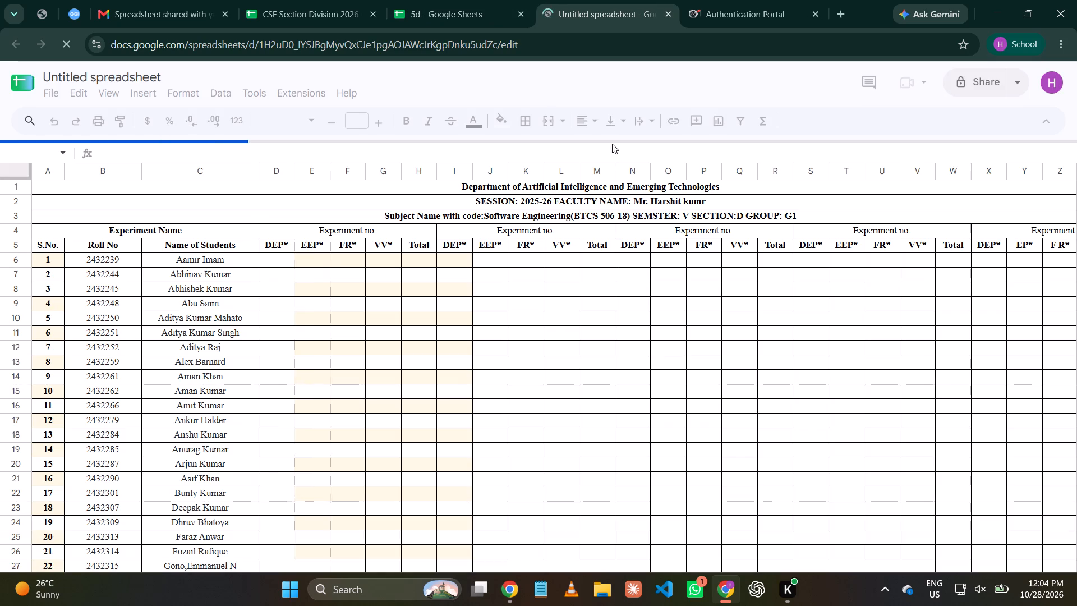
scroll(412, 381, down, 3)
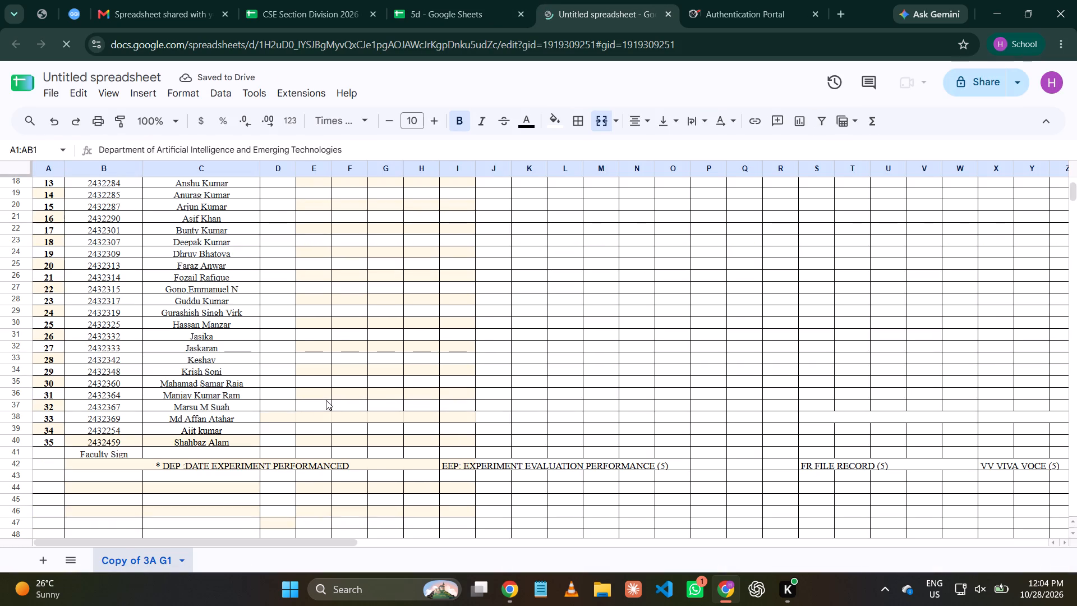
scroll(328, 400, up, 4)
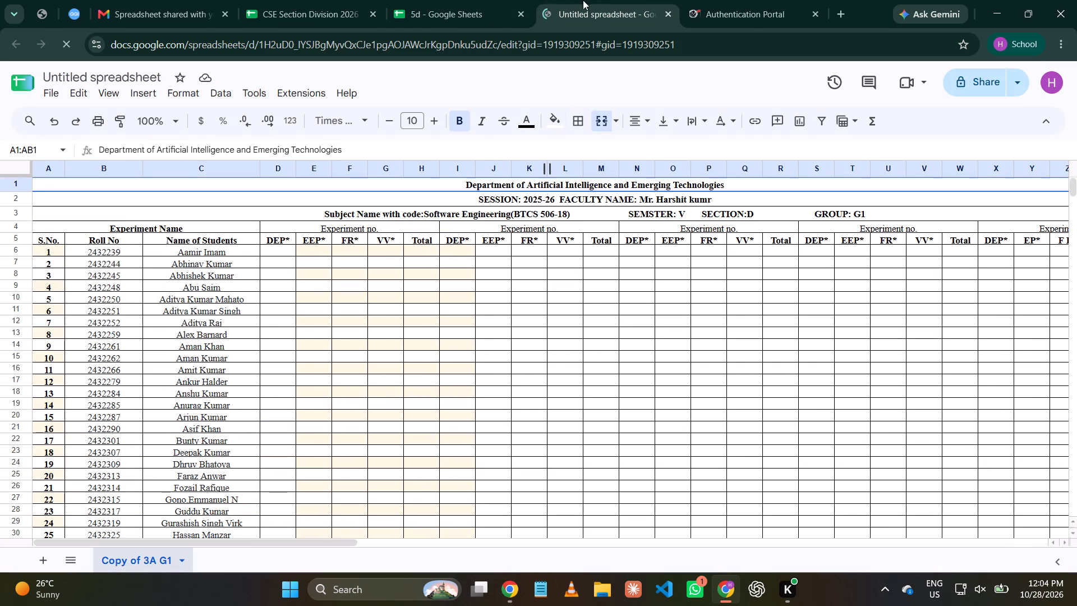
In the 5d spreadsheet, replace the subject name and code in the row 3 heading with Programming in python Lab.
click(484, 21)
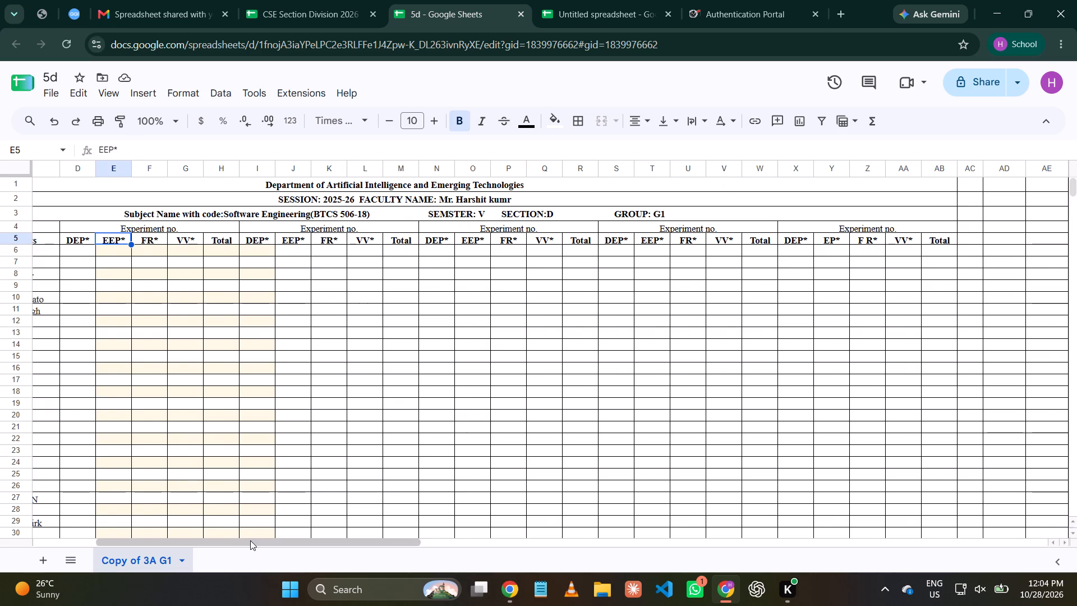
drag(243, 540, 167, 541)
scroll(215, 497, down, 1)
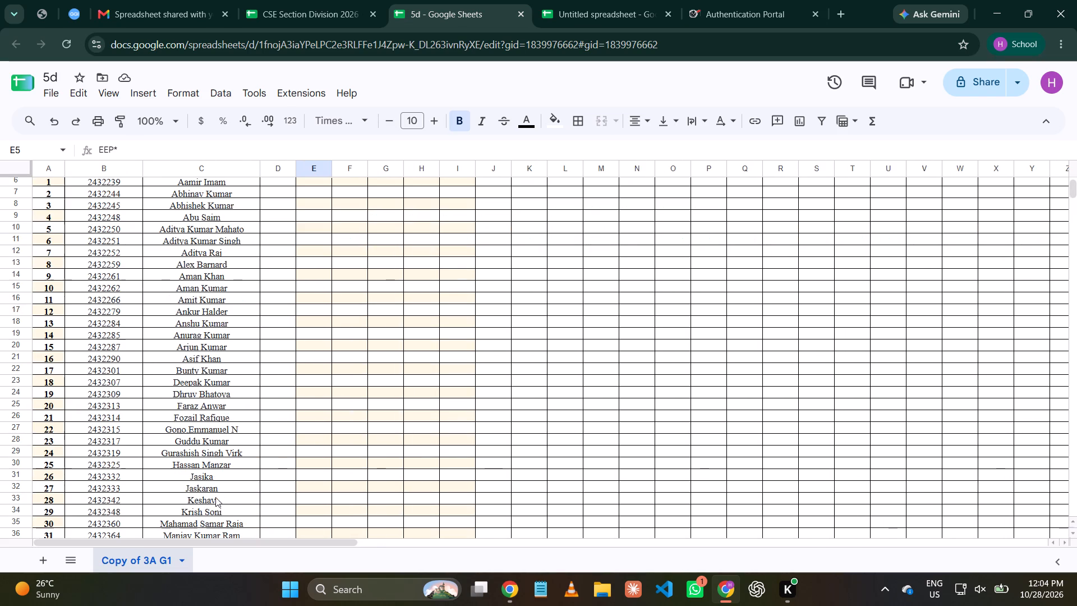
scroll(216, 496, down, 2)
scroll(220, 497, up, 5)
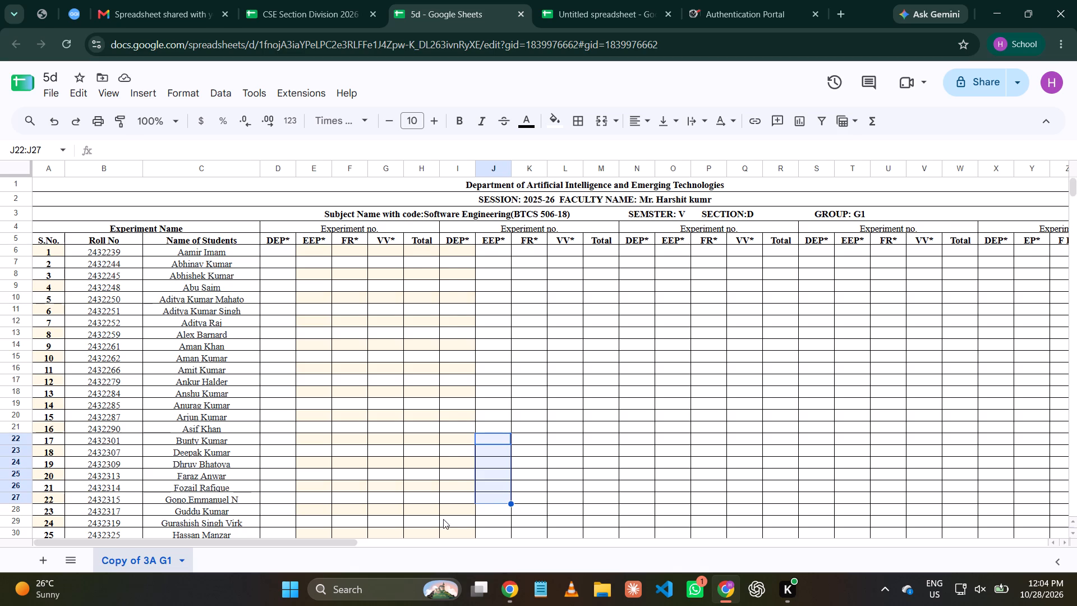
click(570, 208)
double_click(569, 216)
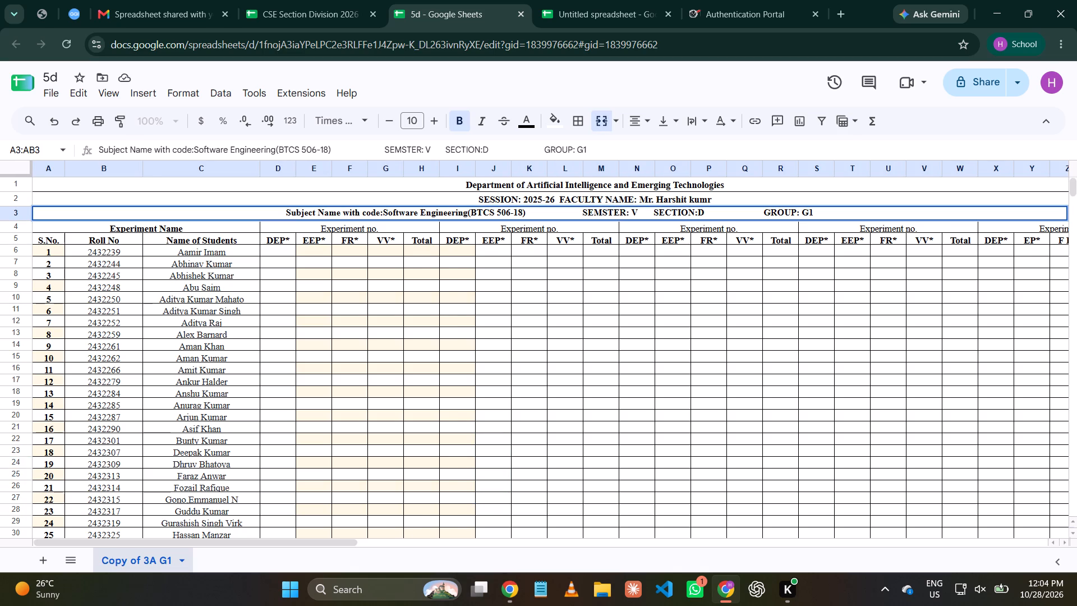
drag(526, 212, 383, 200)
key(BackSpace)
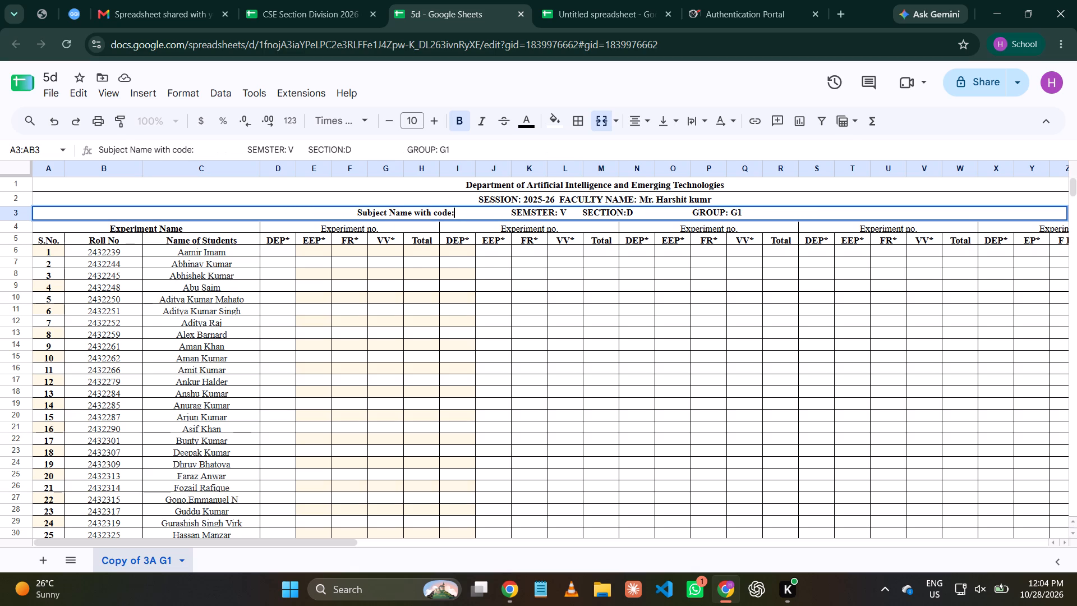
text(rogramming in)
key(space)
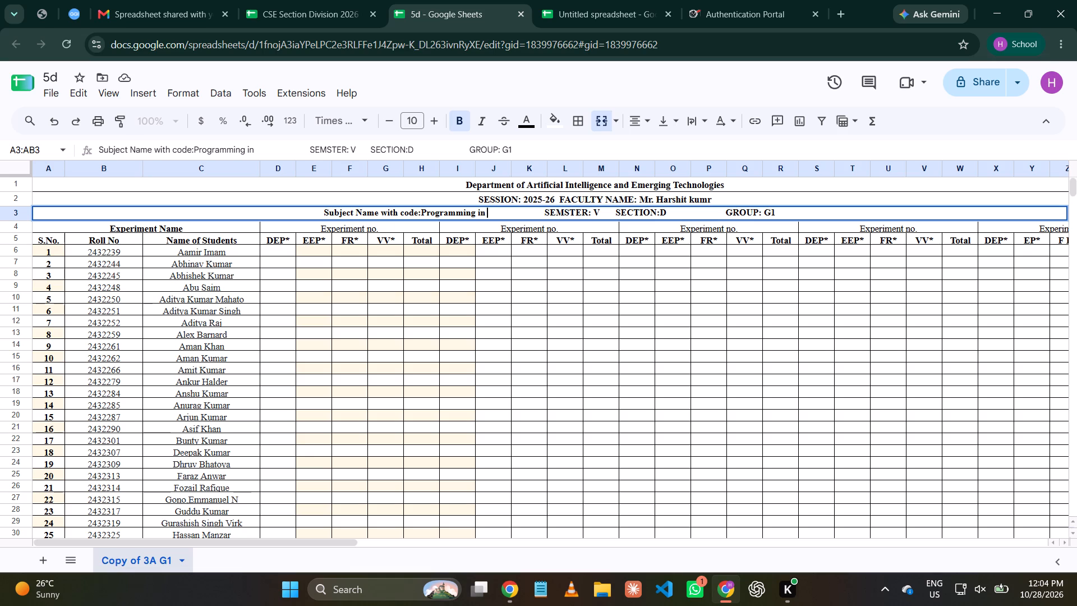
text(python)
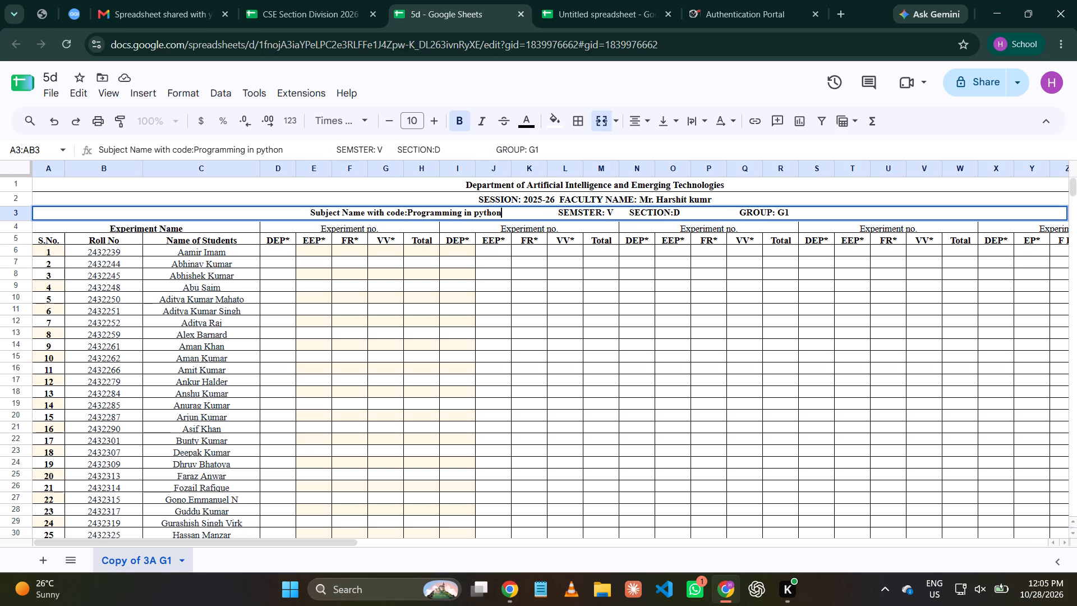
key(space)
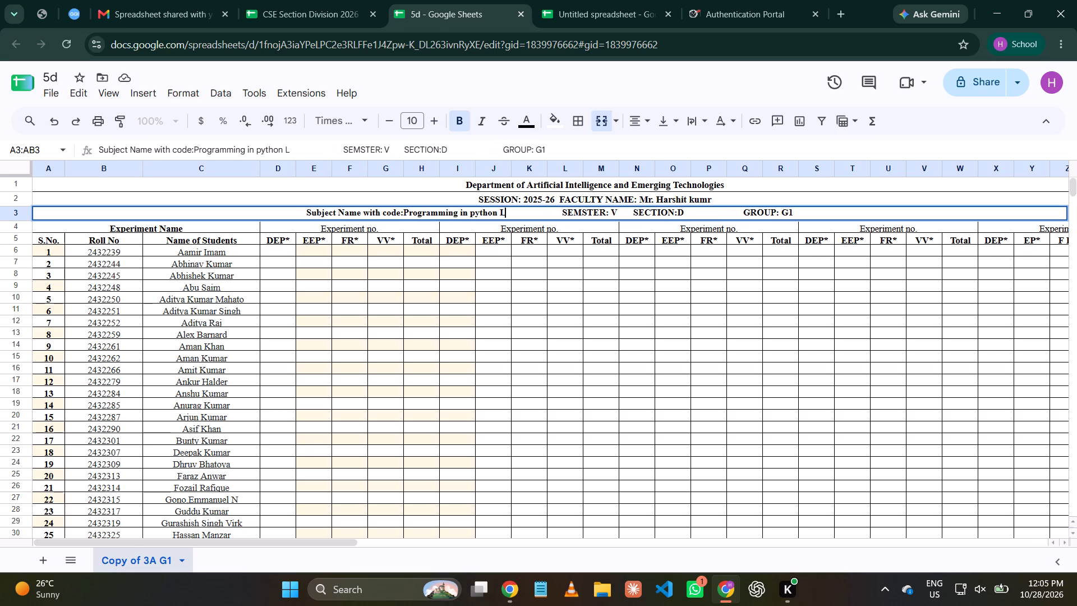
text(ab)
Capitalise the first letter of Python in the row 3 subject name.
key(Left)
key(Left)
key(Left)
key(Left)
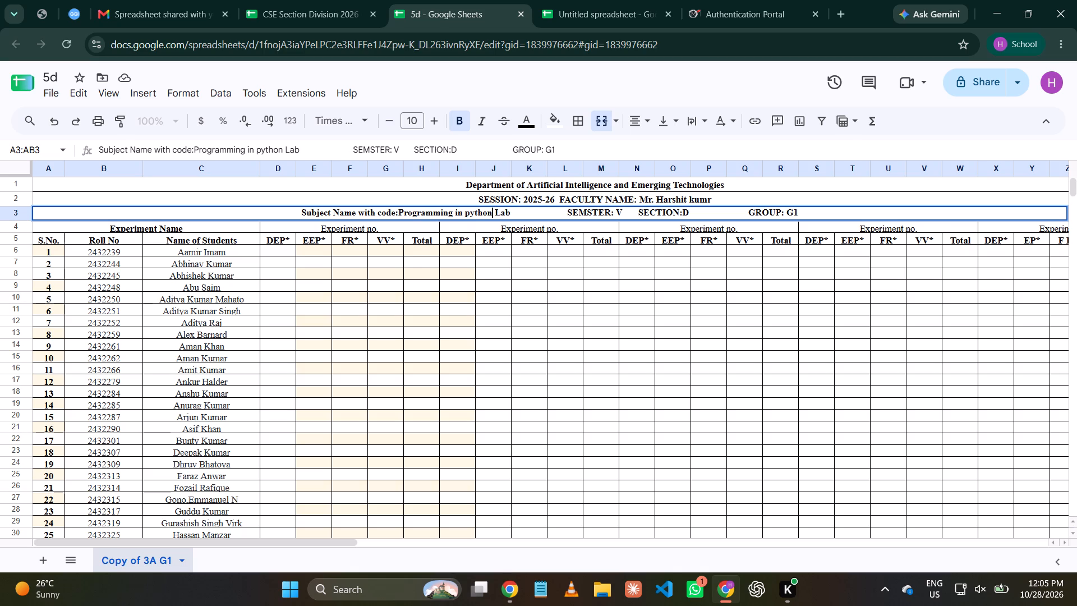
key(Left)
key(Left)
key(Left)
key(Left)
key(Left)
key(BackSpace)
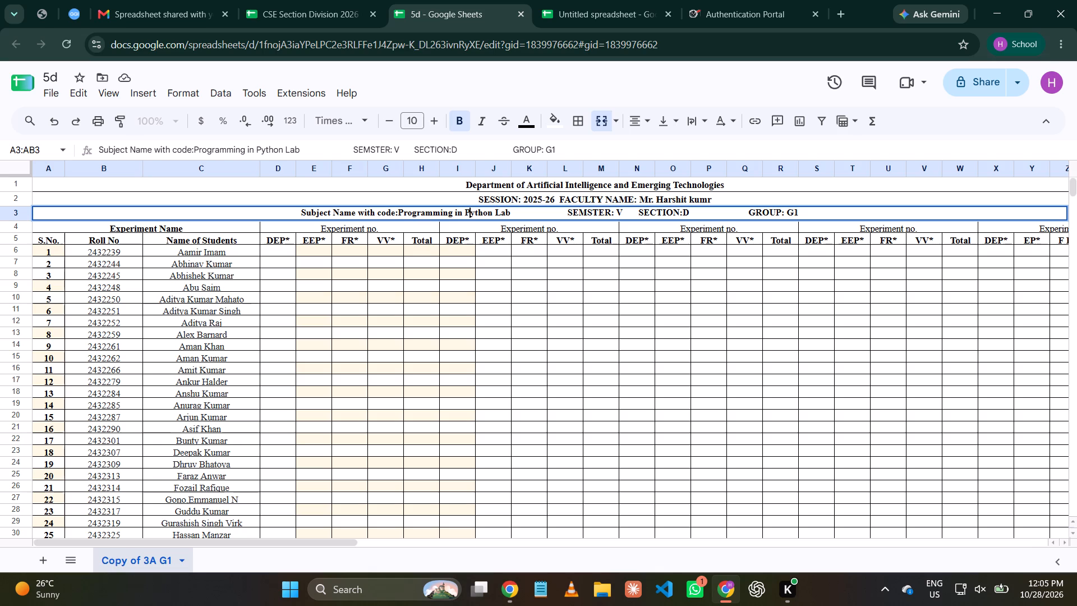
Set the section to B in the row 3 heading and dismiss the message notification.
click(690, 213)
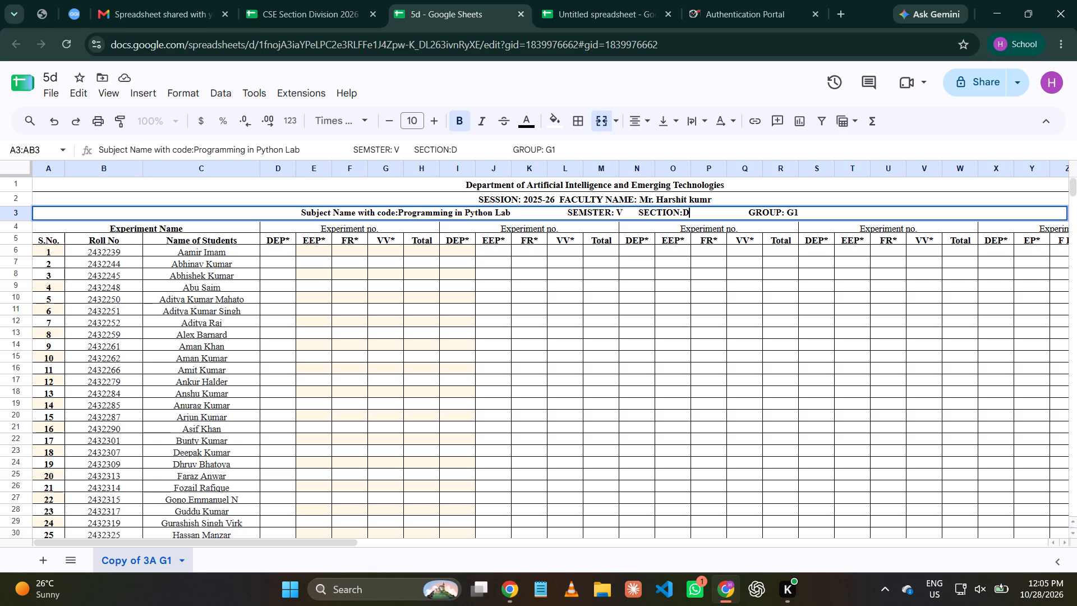
key(BackSpace)
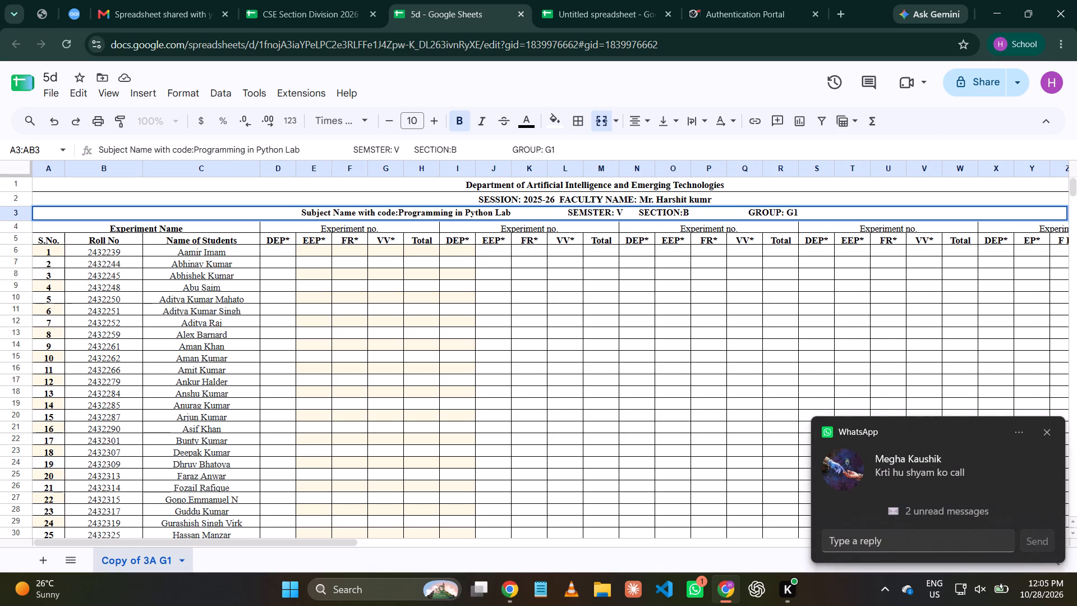
click(1046, 431)
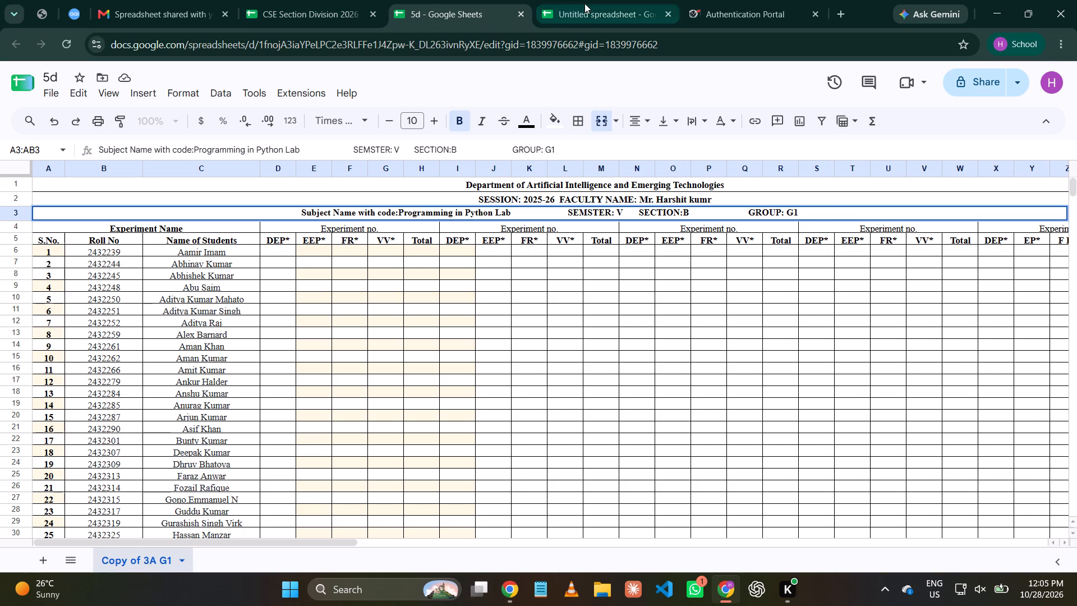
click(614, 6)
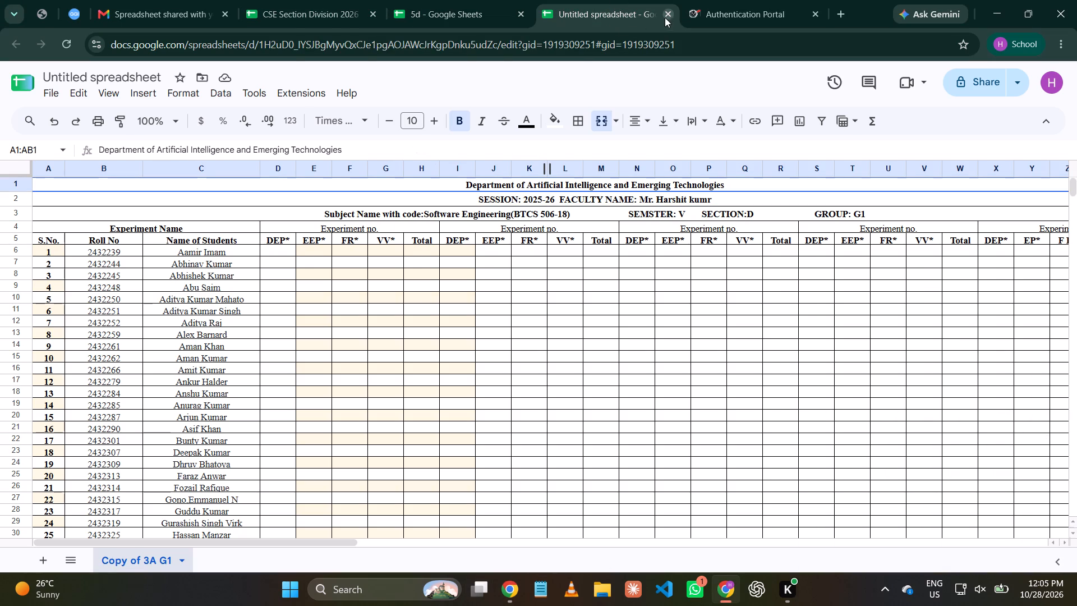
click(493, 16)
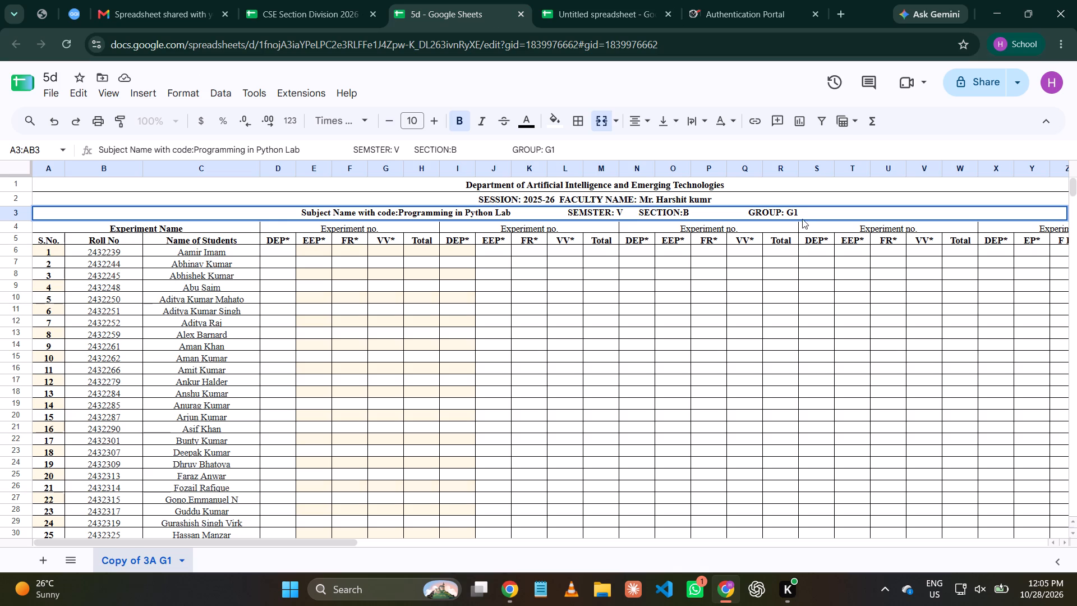
Add the subject code (BTCS513-18) directly after Programming in Python Lab in the row 3 heading, and save.
click(506, 213)
key(Right)
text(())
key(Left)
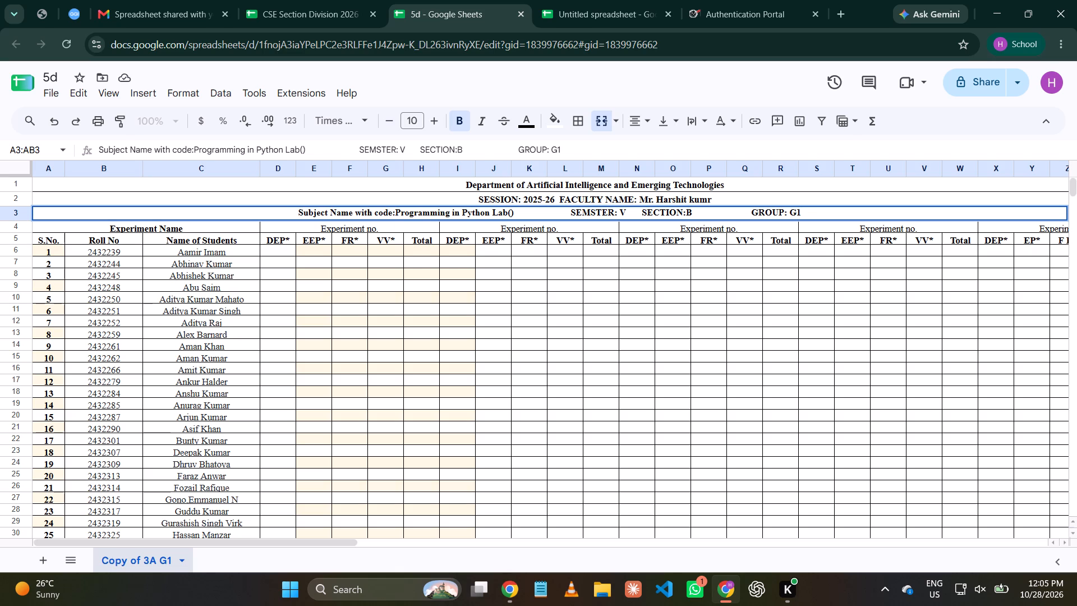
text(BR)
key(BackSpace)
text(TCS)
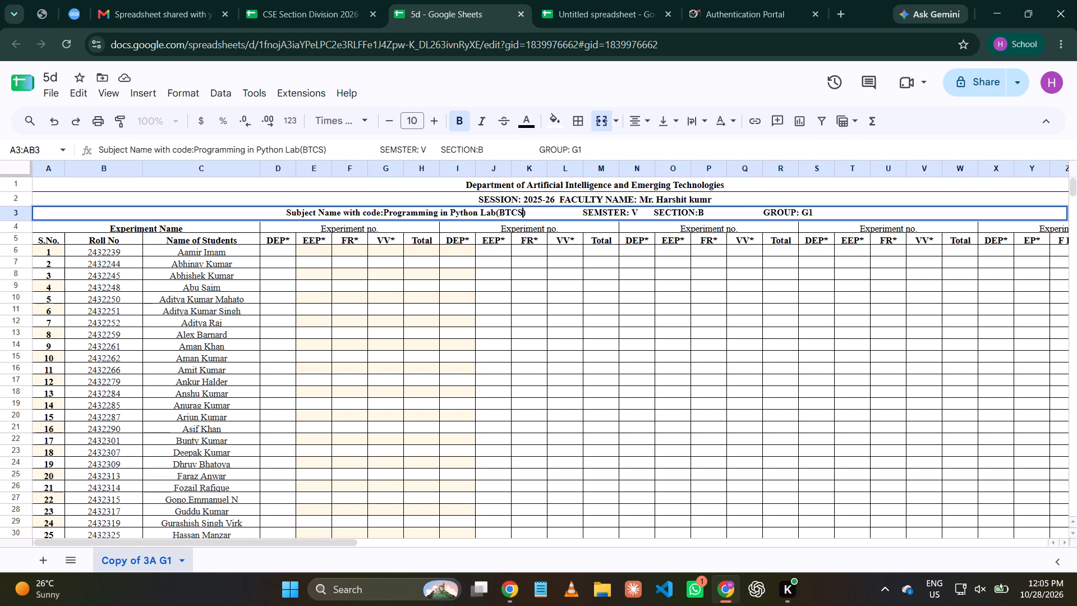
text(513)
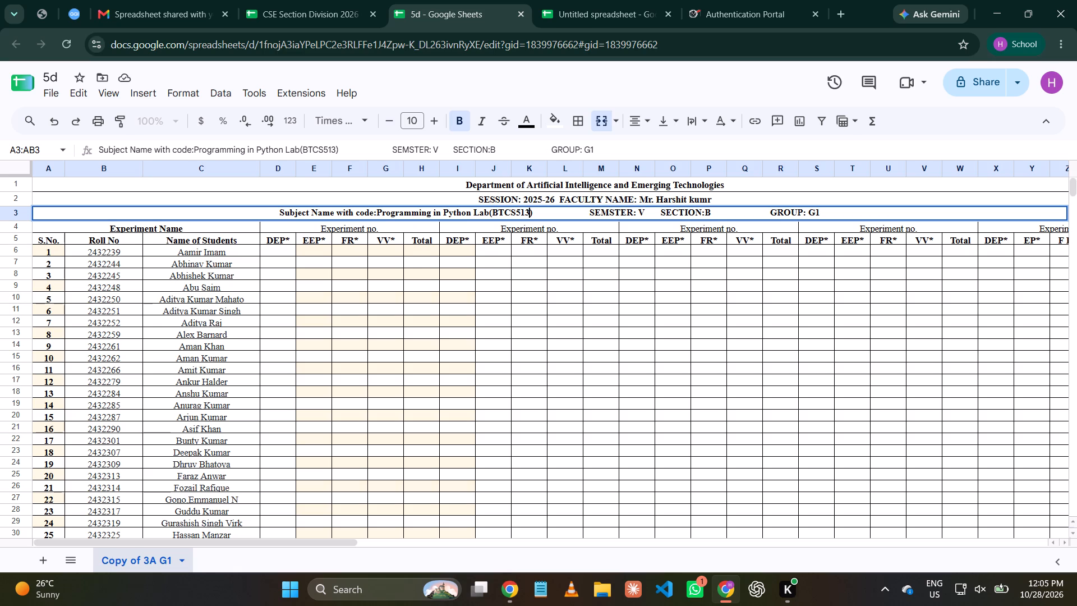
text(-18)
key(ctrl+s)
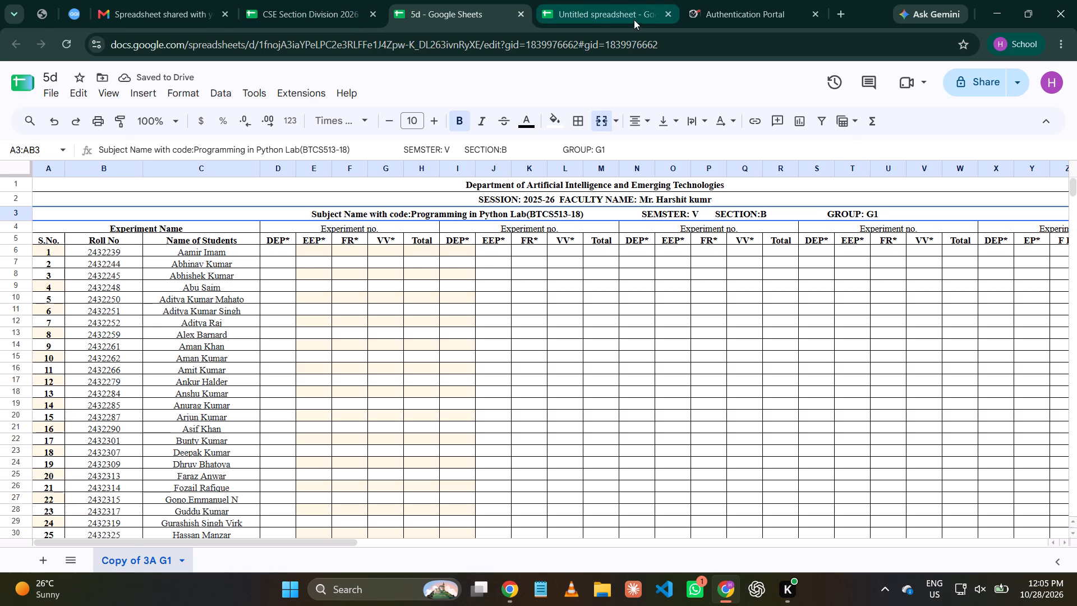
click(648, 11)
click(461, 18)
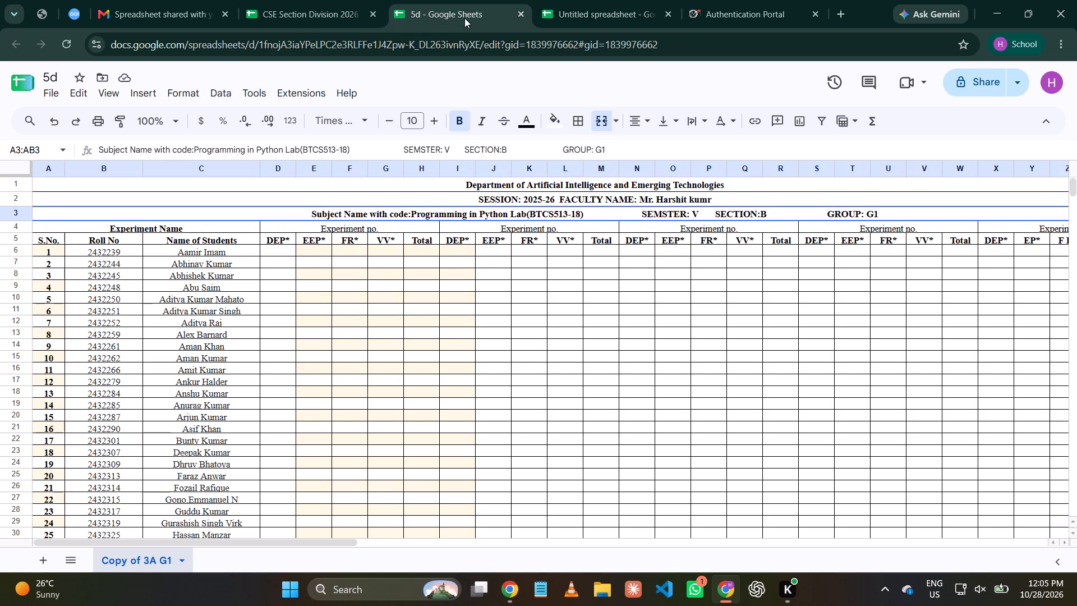
Rename the untitled spreadsheet holding the Section D Software Engineering sheet as 5DG1.
click(598, 9)
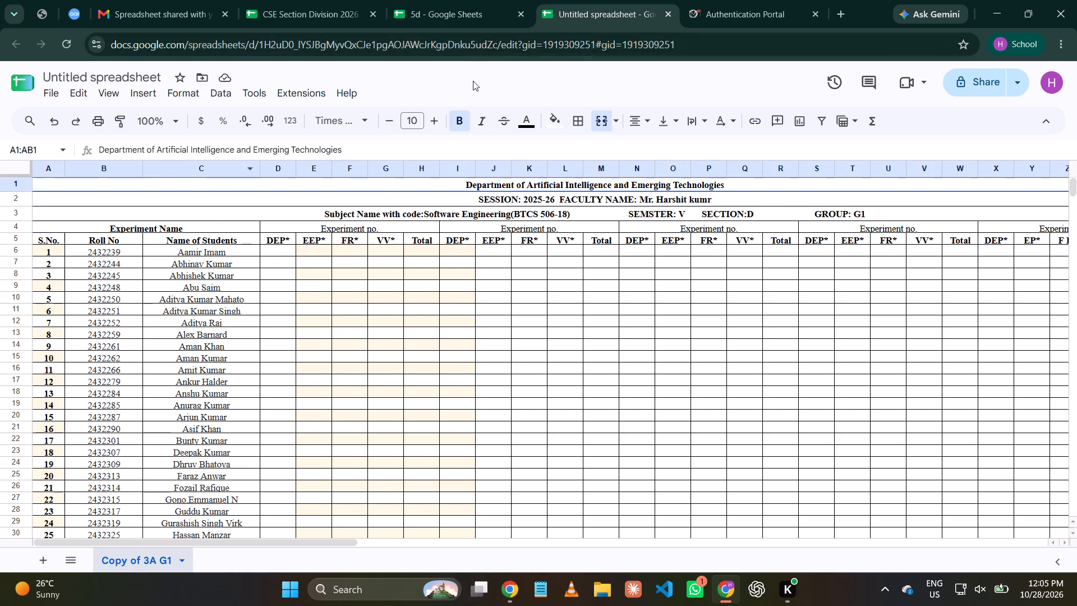
click(461, 15)
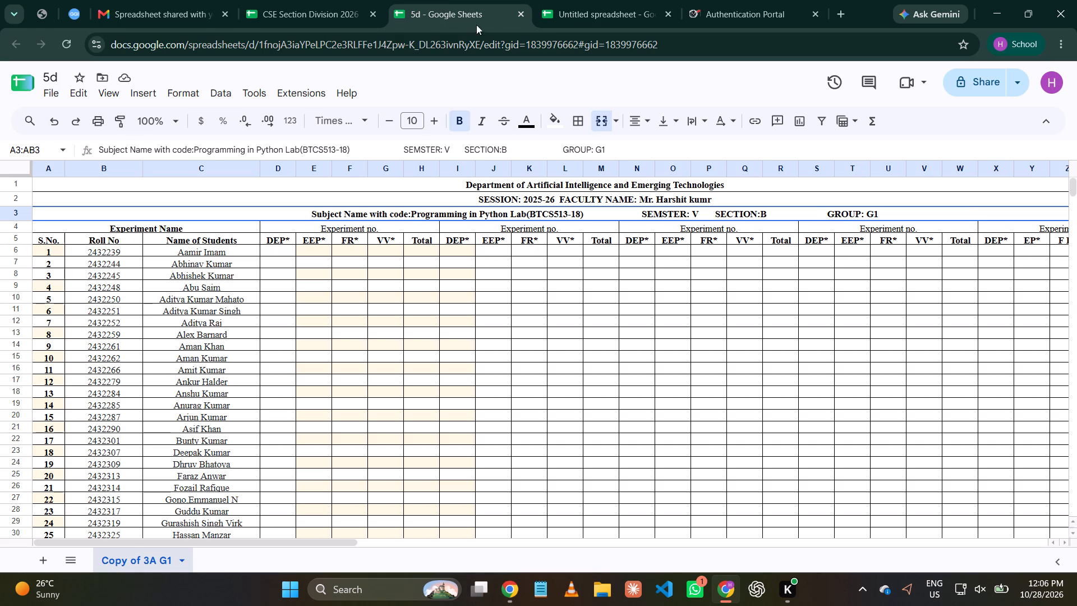
click(551, 18)
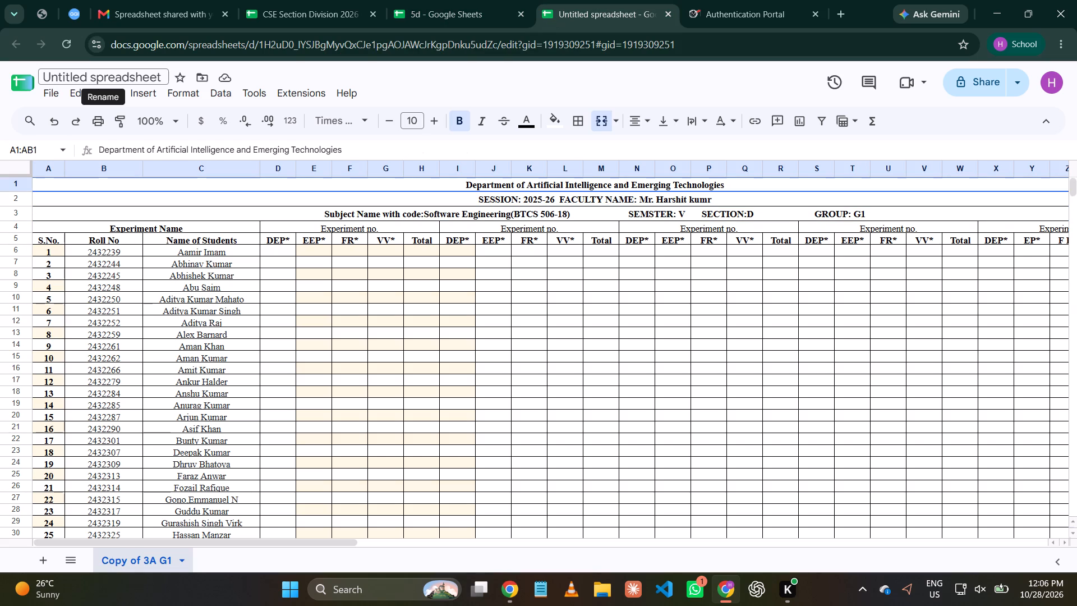
drag(159, 79, 39, 90)
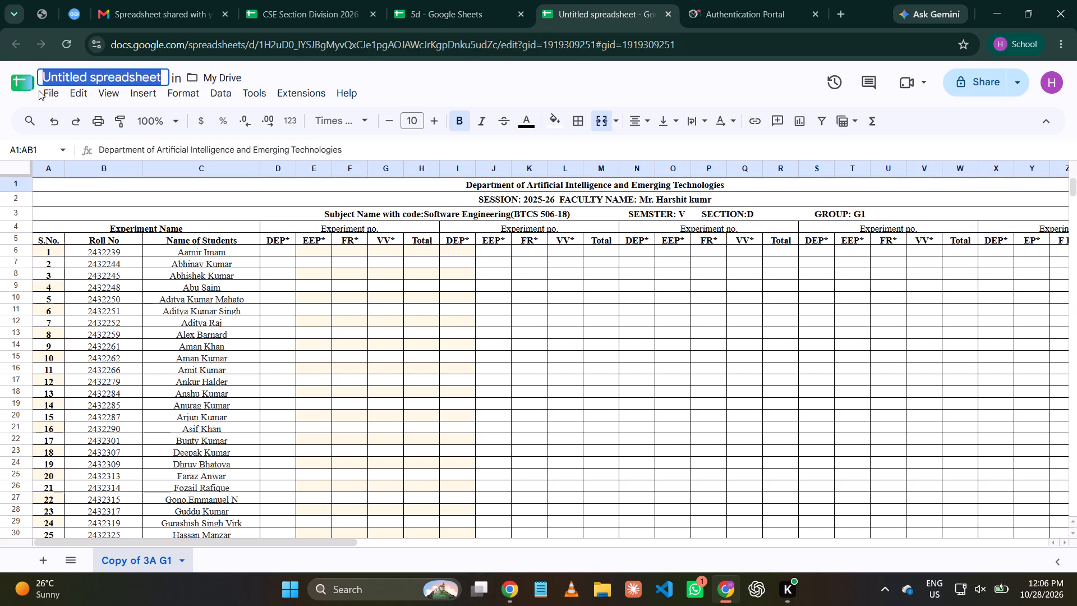
key(BackSpace)
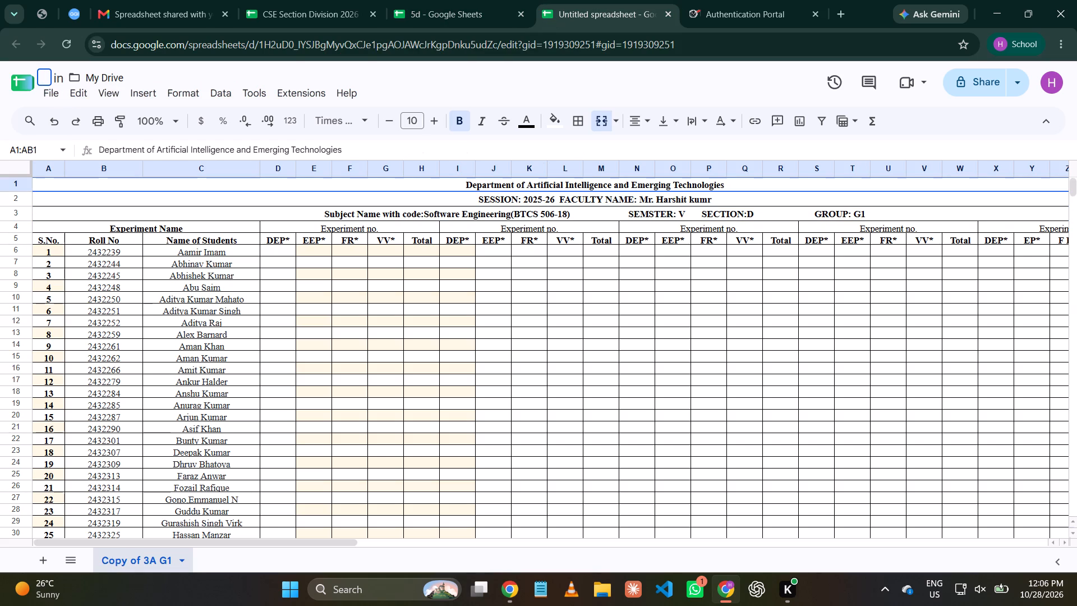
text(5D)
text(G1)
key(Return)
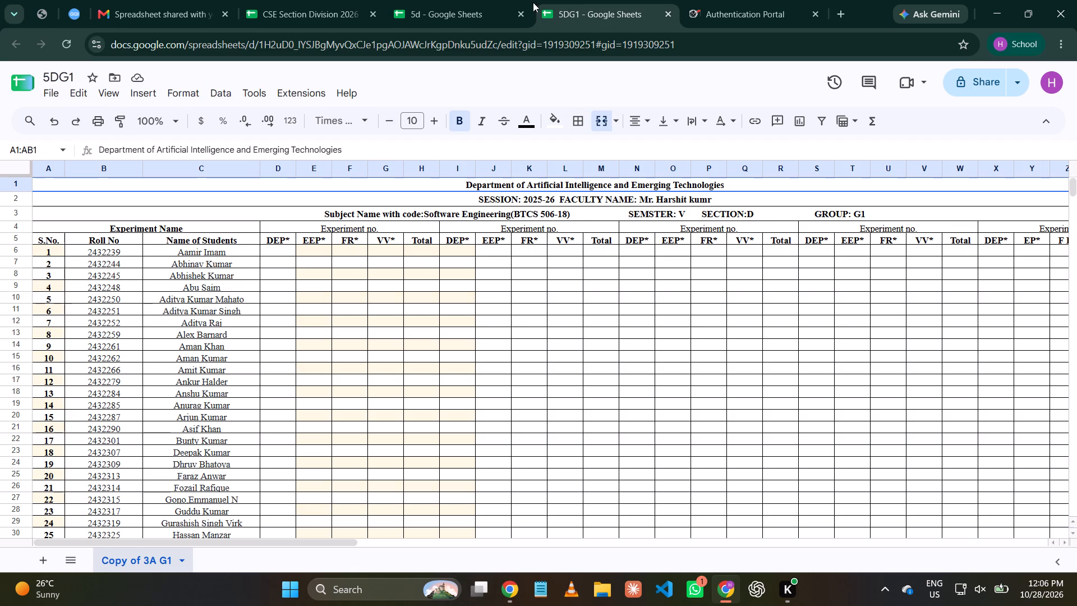
Return to spreadsheet 5d, rename the file as 5B, and save.
click(483, 13)
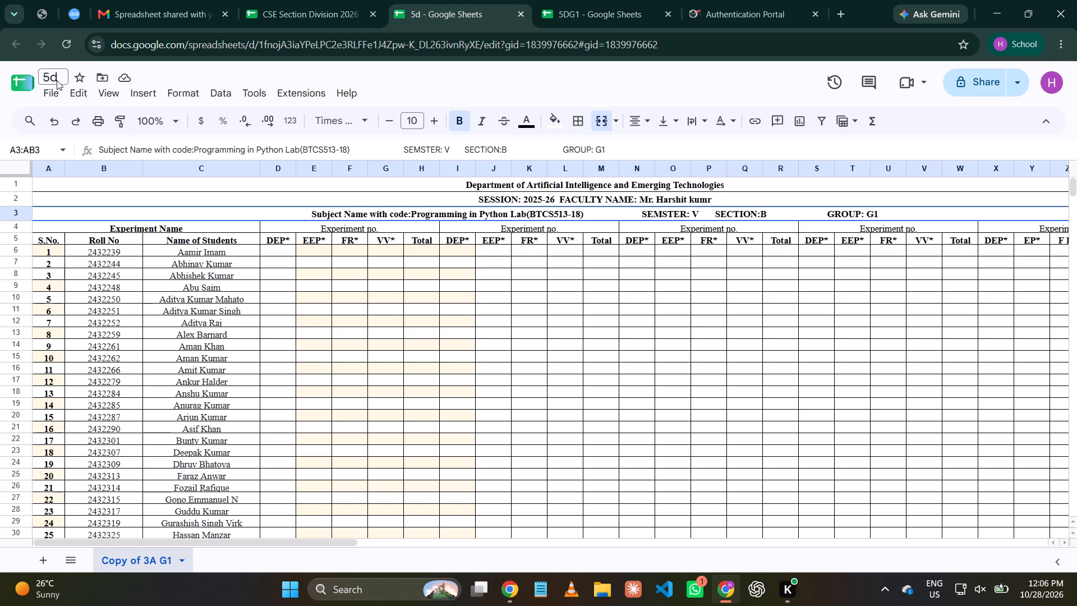
click(57, 80)
click(56, 78)
key(BackSpace)
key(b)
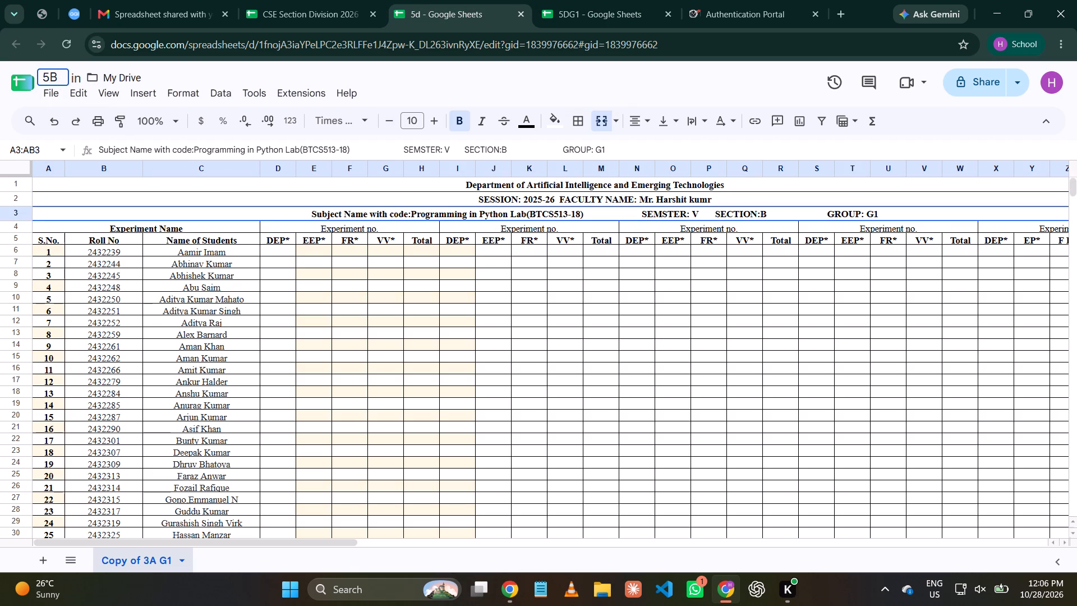
key(ctrl+s)
Copy the sheet Copy of 3A G1 to a new spreadsheet and stay in 5B without opening the copy.
right_click(171, 563)
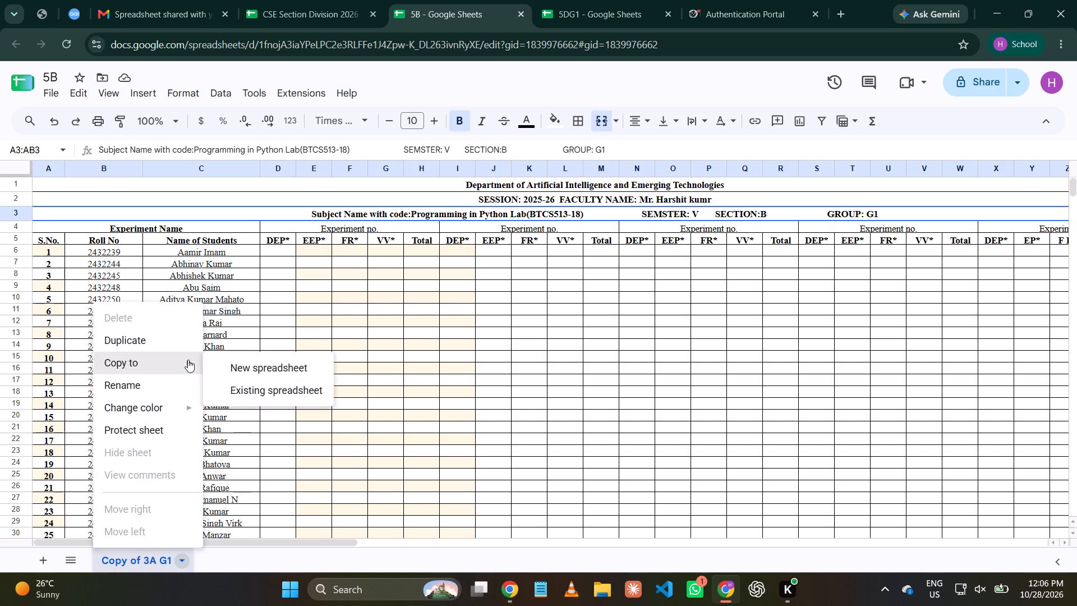
click(234, 365)
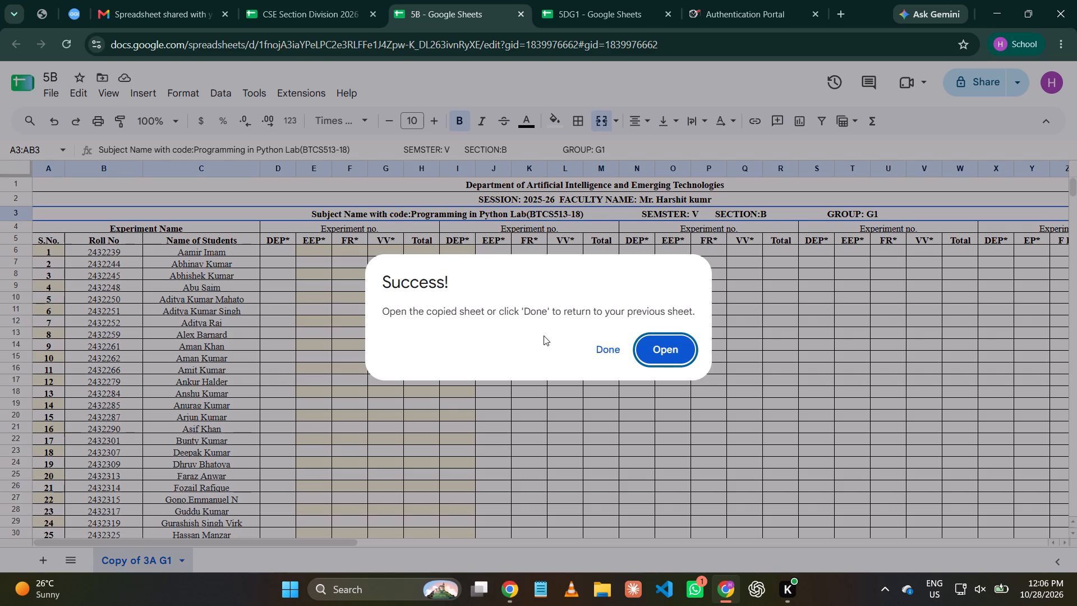
click(606, 348)
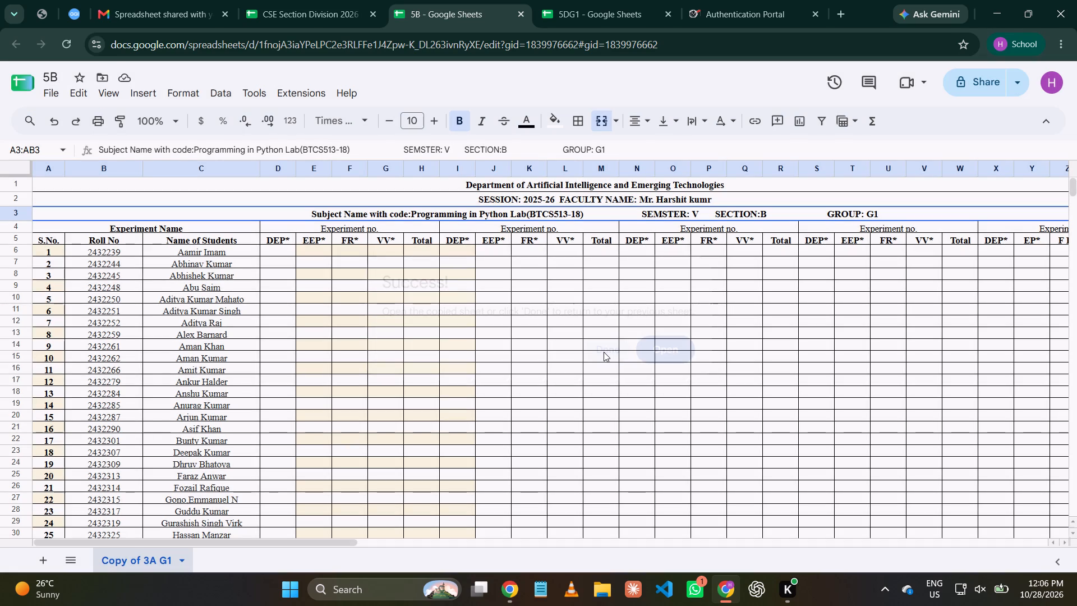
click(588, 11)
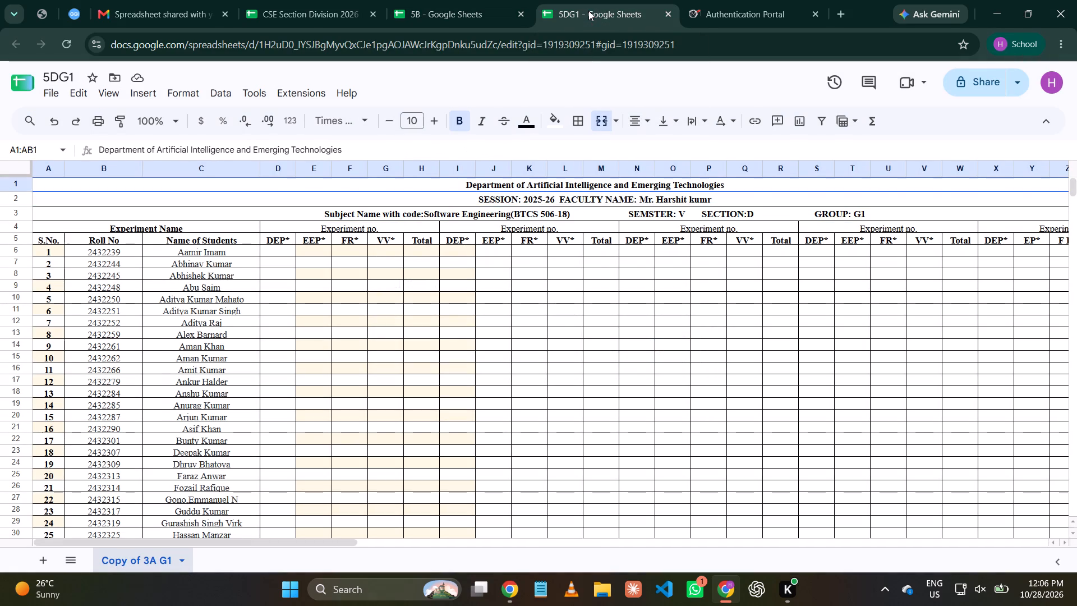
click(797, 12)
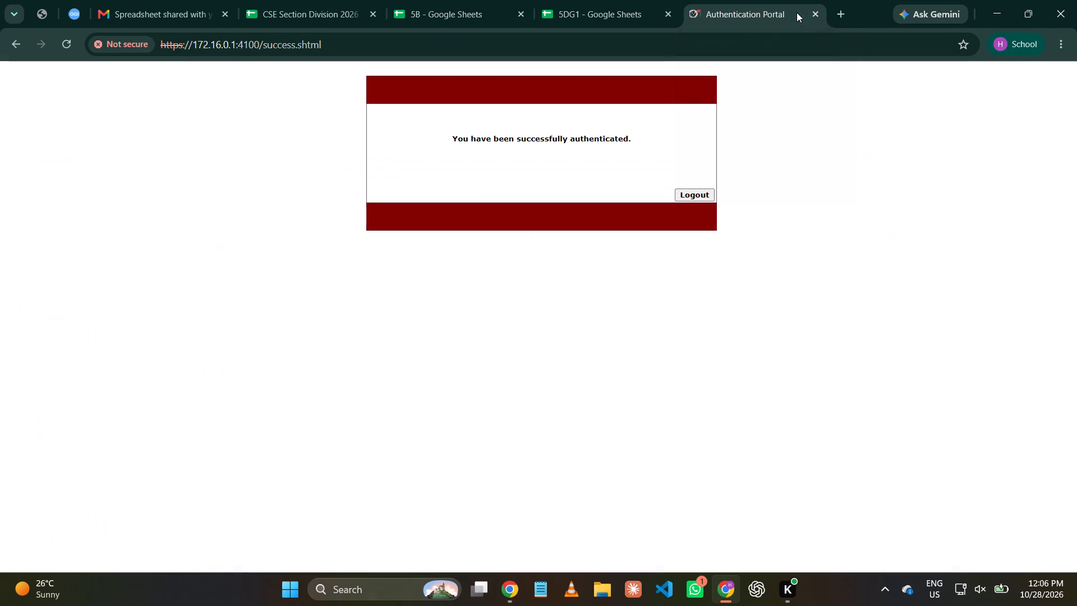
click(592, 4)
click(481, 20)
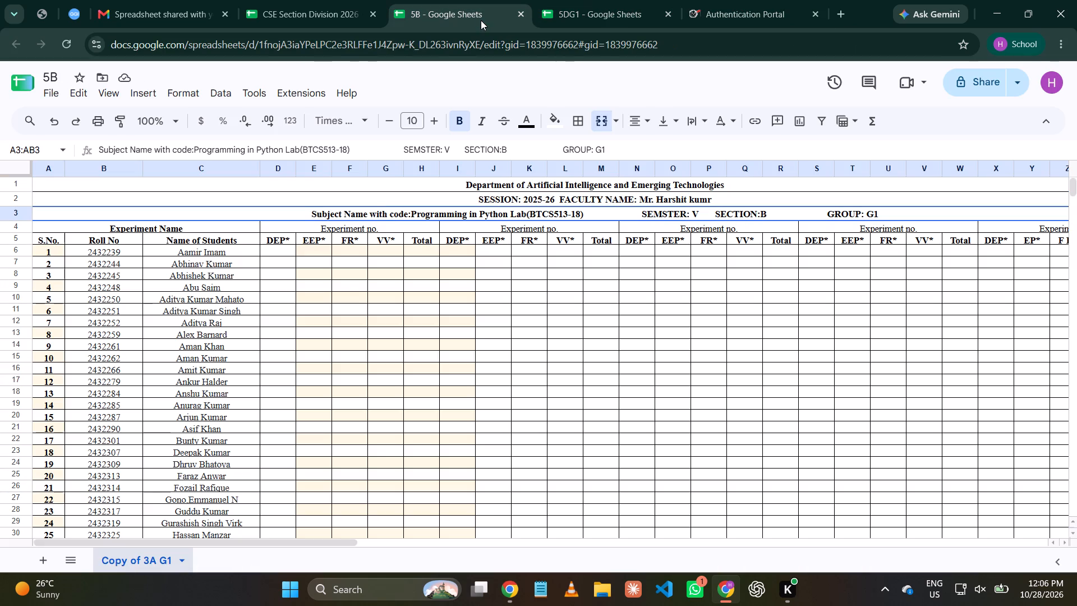
Start copying the sheet Copy of 3A G1 from spreadsheet 5B again.
right_click(144, 561)
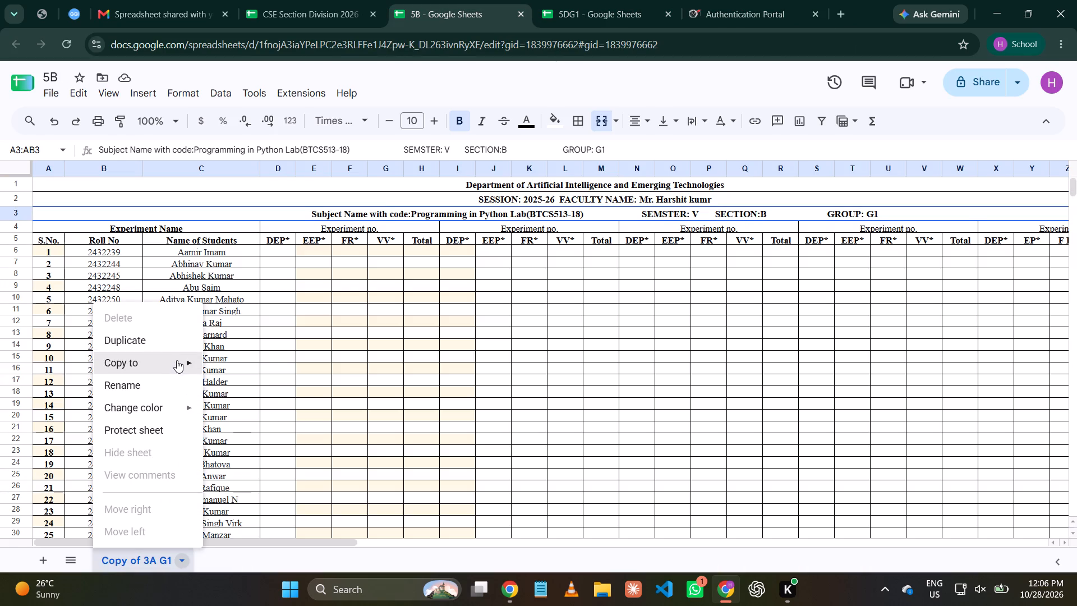
Copy the sheet Copy of 3A G1 from 5B to a new spreadsheet and open the copy.
click(247, 364)
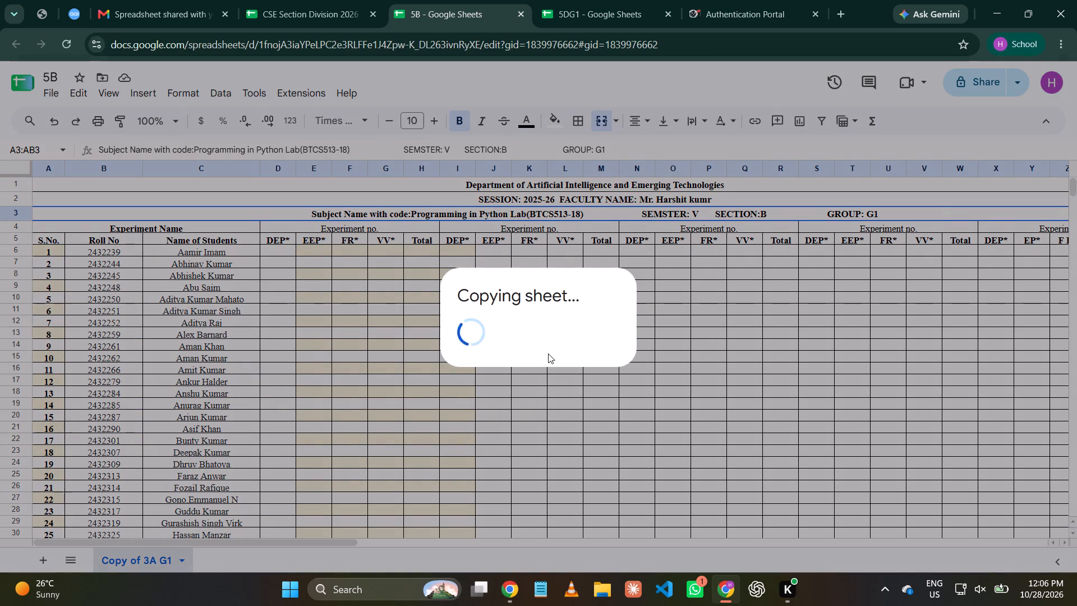
click(670, 350)
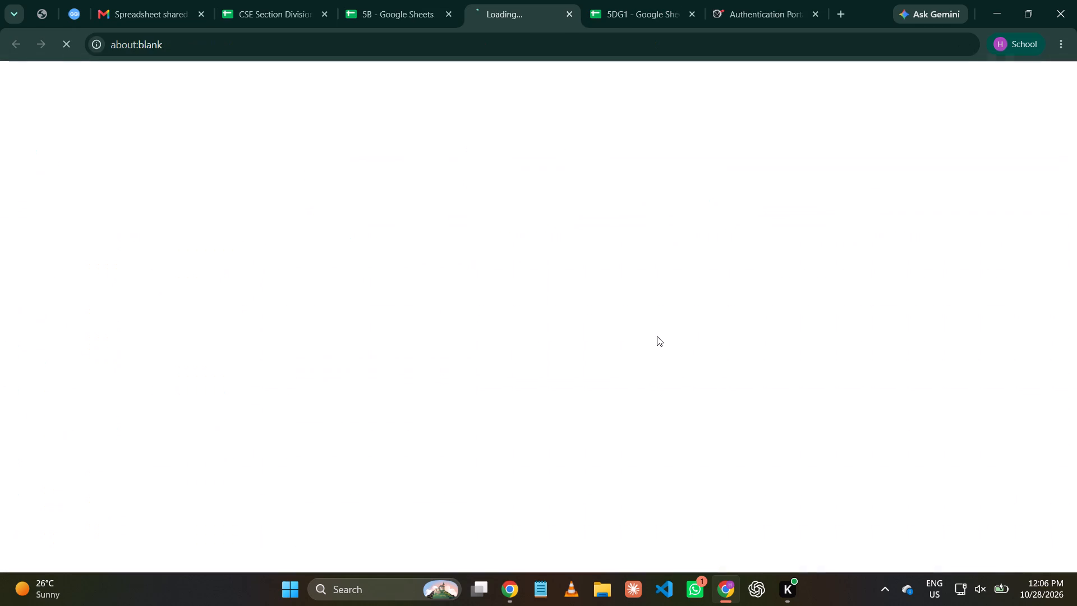
Close the 5DG1 spreadsheet and return to the new untitled spreadsheet.
click(691, 13)
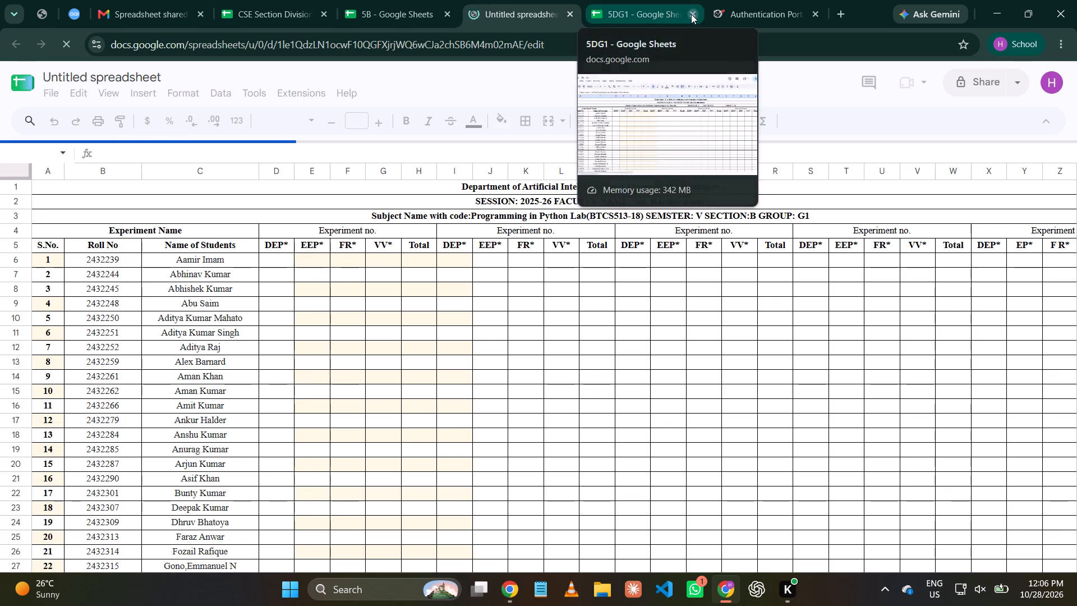
click(402, 15)
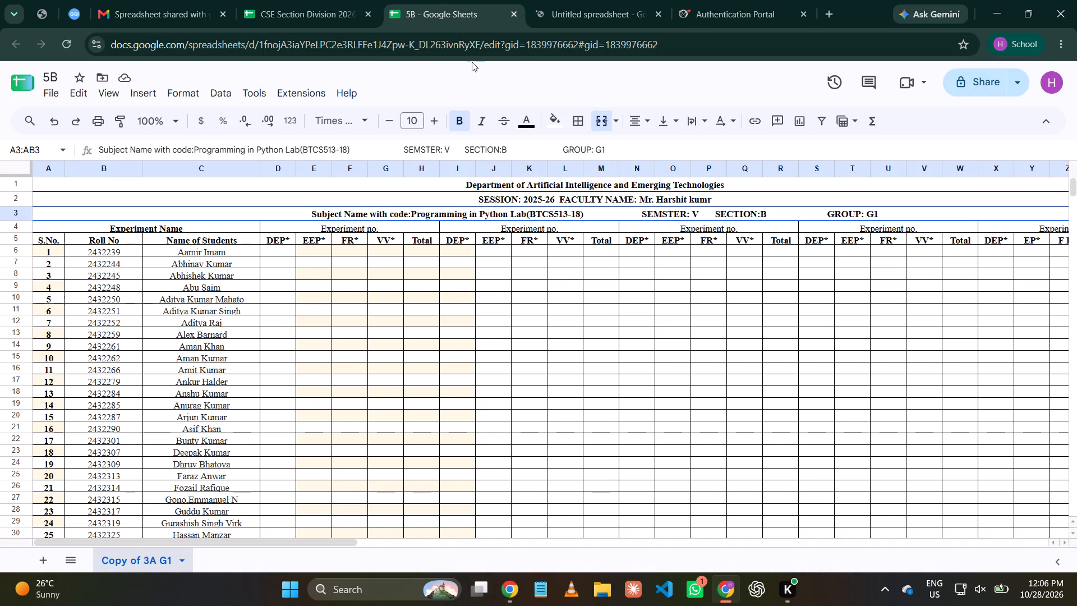
click(569, 5)
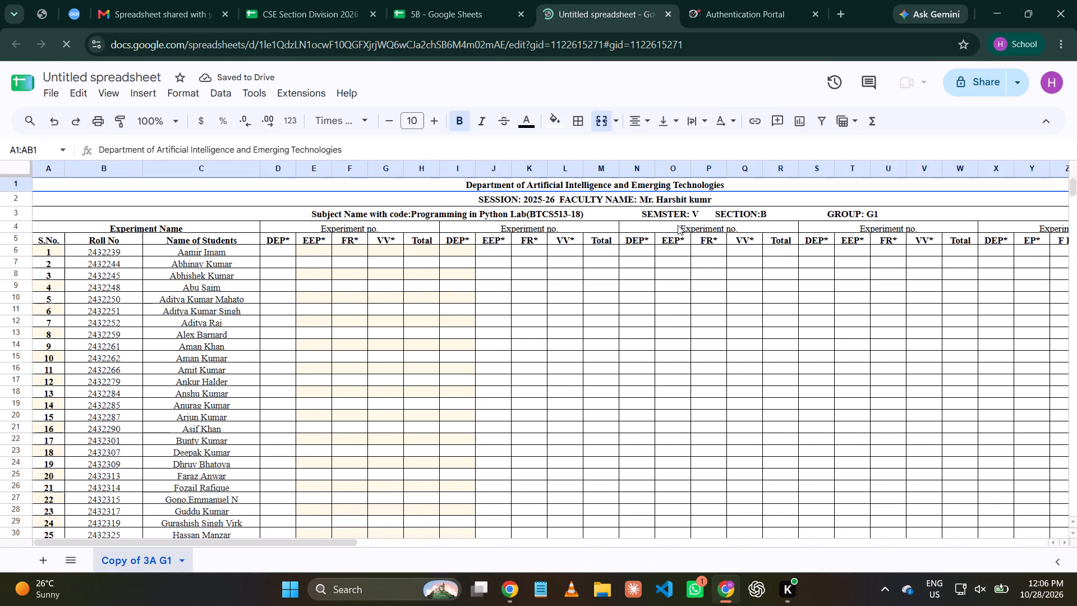
Change the group in the untitled spreadsheet's row 3 subject heading to G2.
click(878, 217)
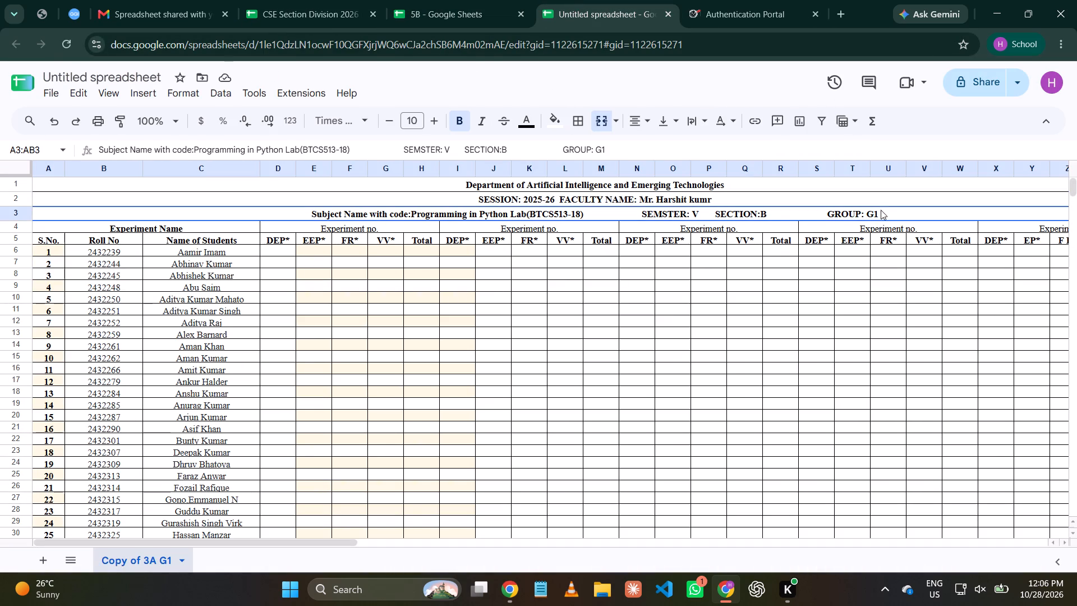
click(881, 209)
double_click(877, 214)
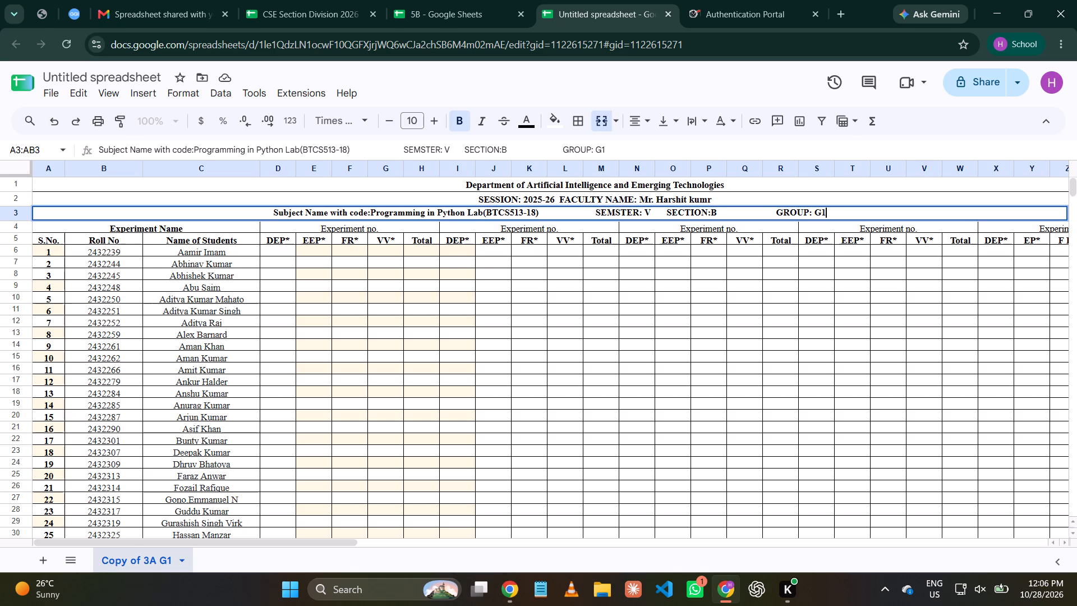
key(BackSpace)
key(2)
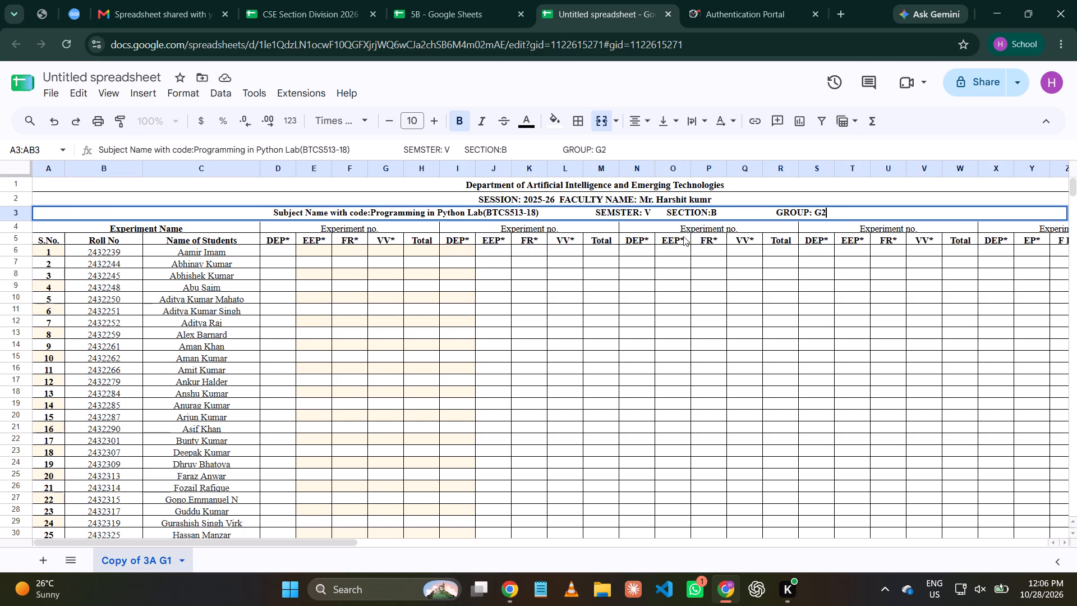
click(448, 20)
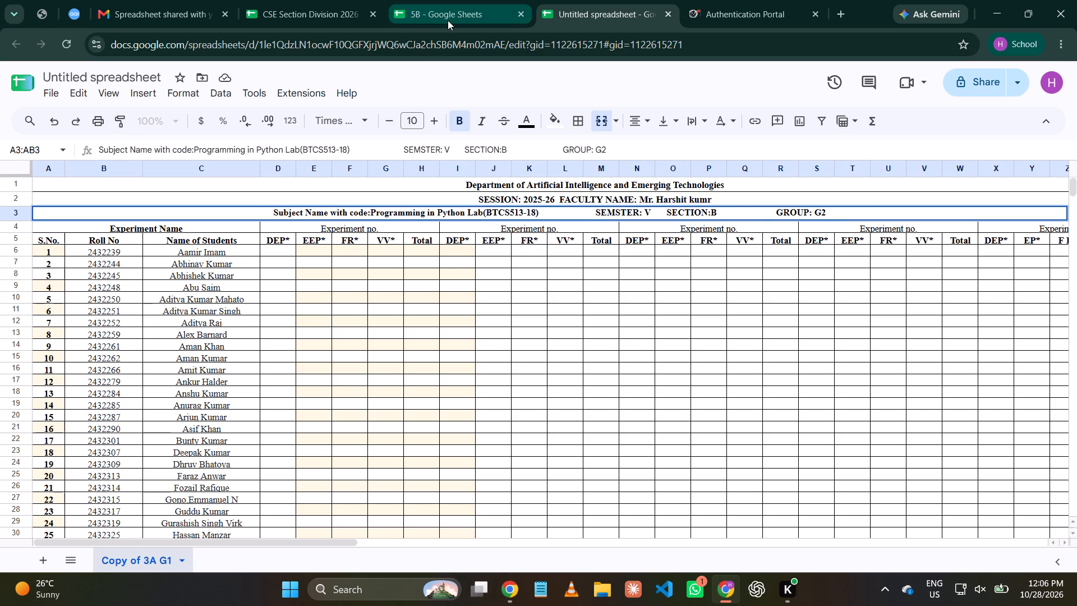
click(591, 17)
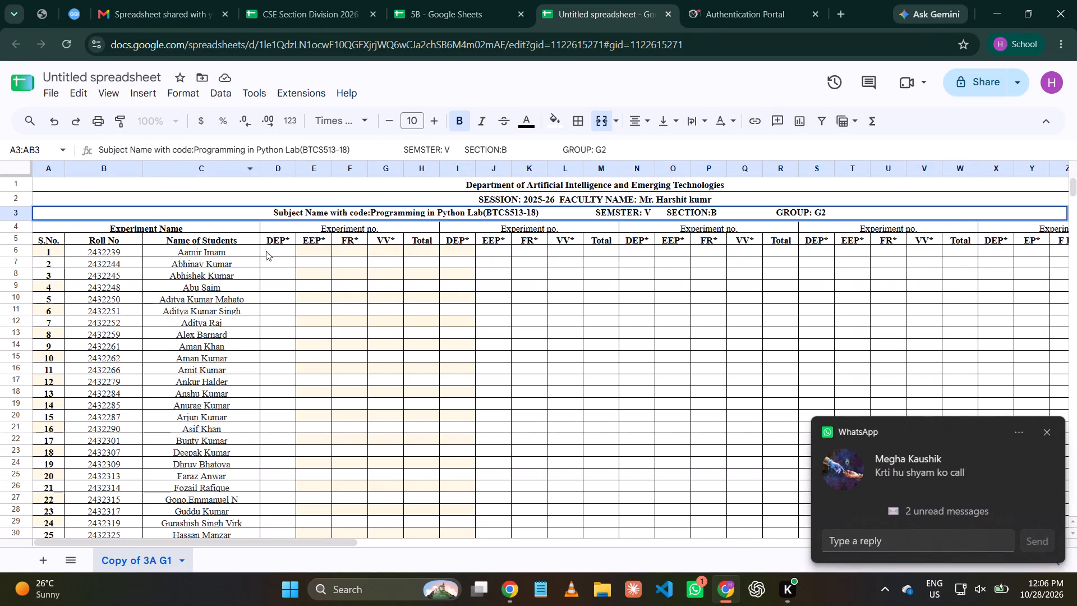
Reply "OK" to the incoming WhatsApp message from its notification.
click(910, 538)
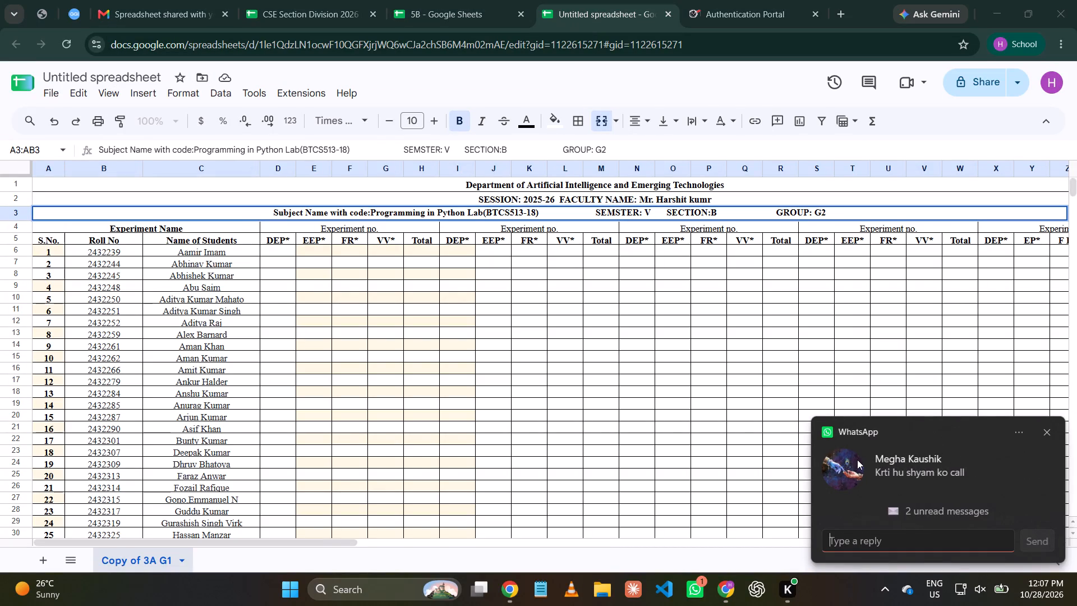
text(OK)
click(1041, 539)
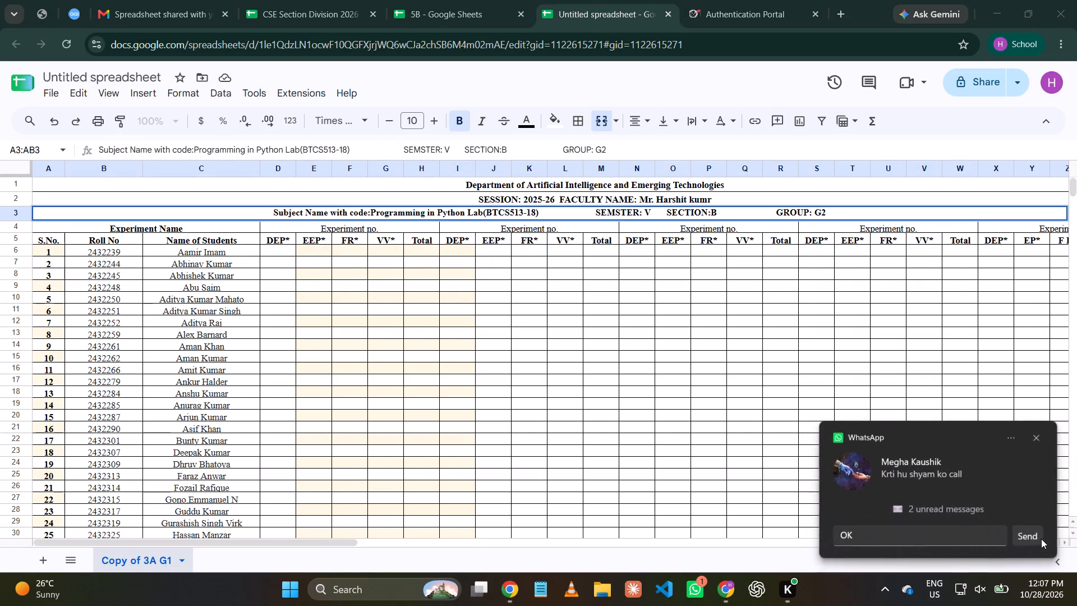
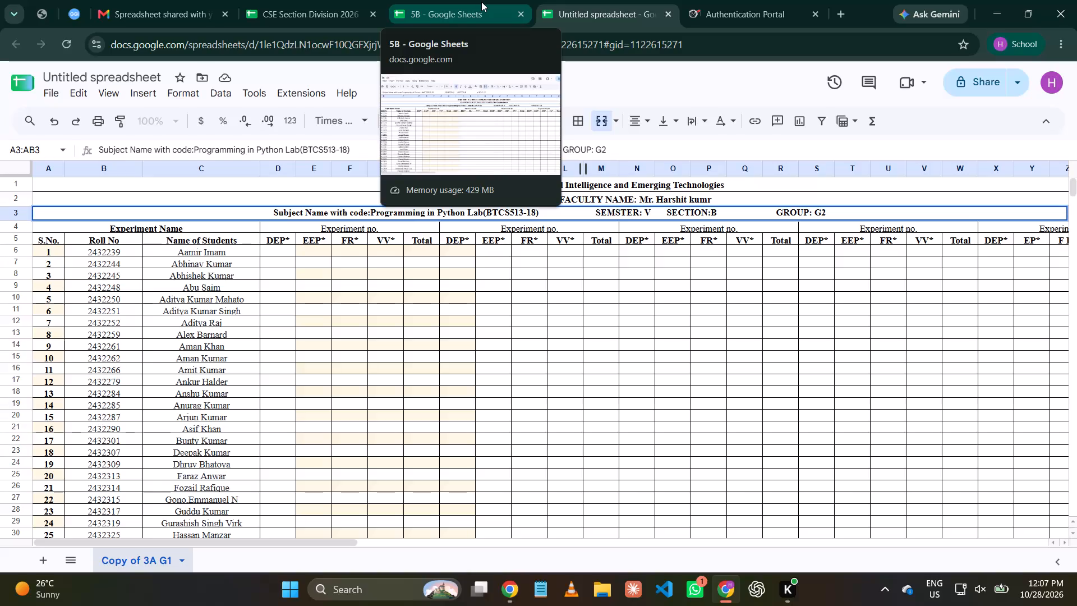
Check the 5B sheet and go to the CSE Section Division 2026 odd spreadsheet to consult its student lists.
click(453, 11)
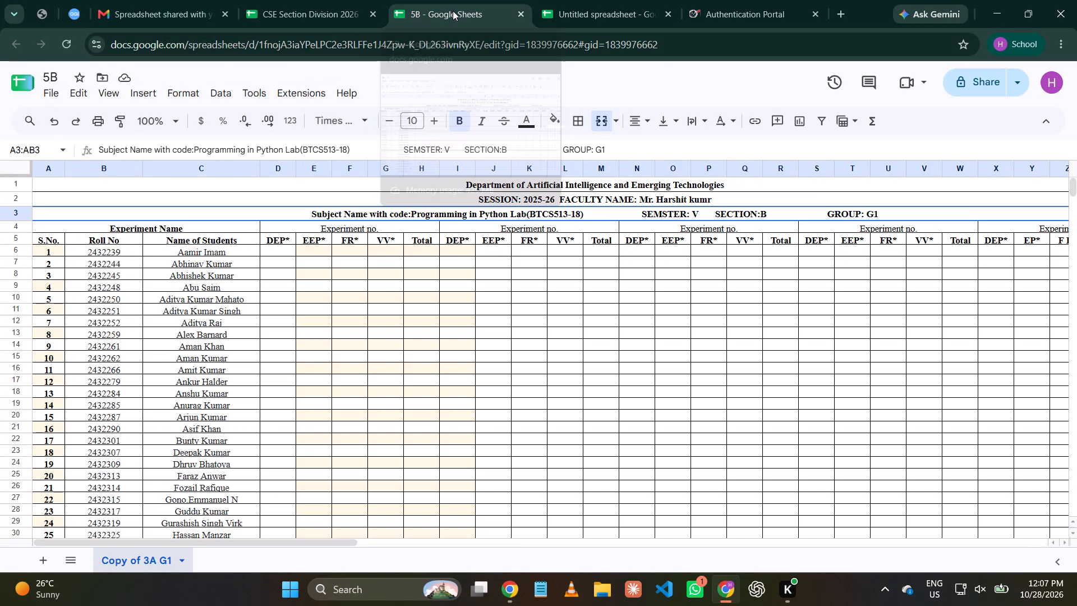
click(343, 9)
click(430, 20)
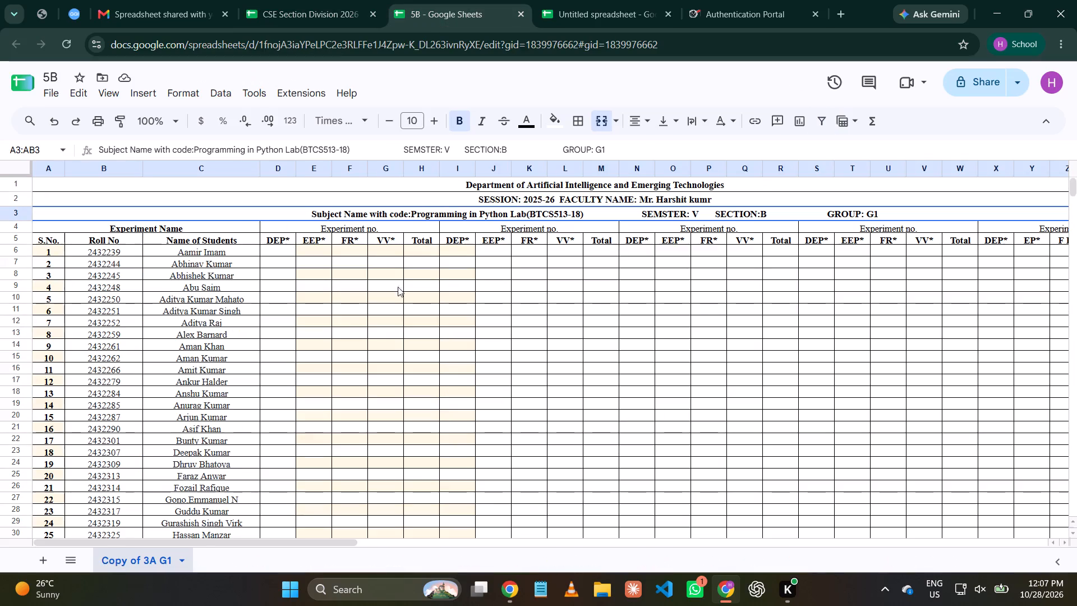
click(312, 15)
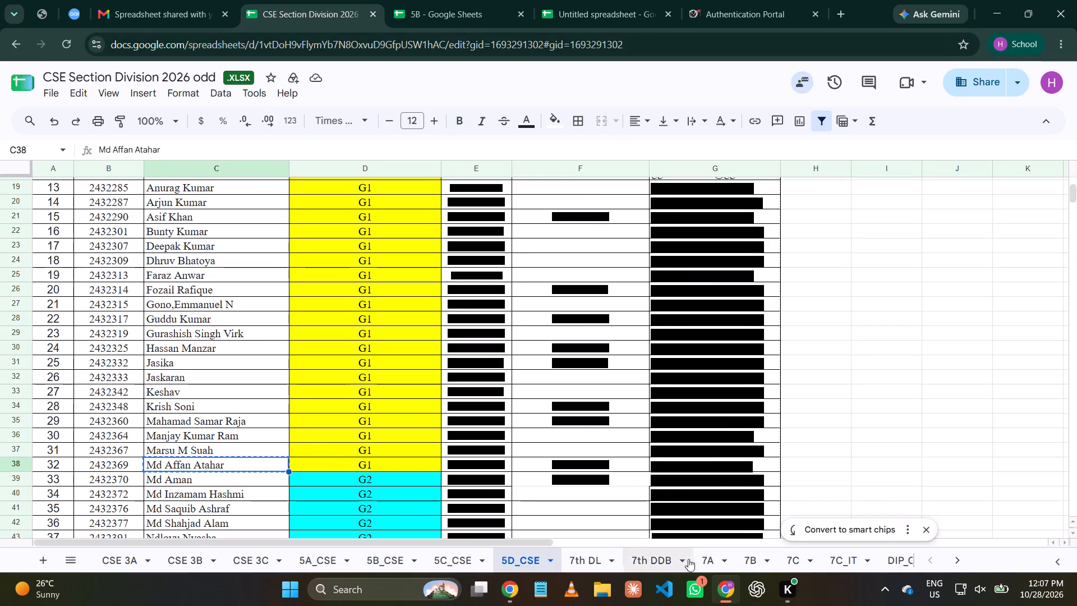
Copy the first student's roll number from sheet 5B_CSE of CSE Section Division 2026 odd into B6 of 5B at font size 10.
click(952, 555)
double_click(952, 555)
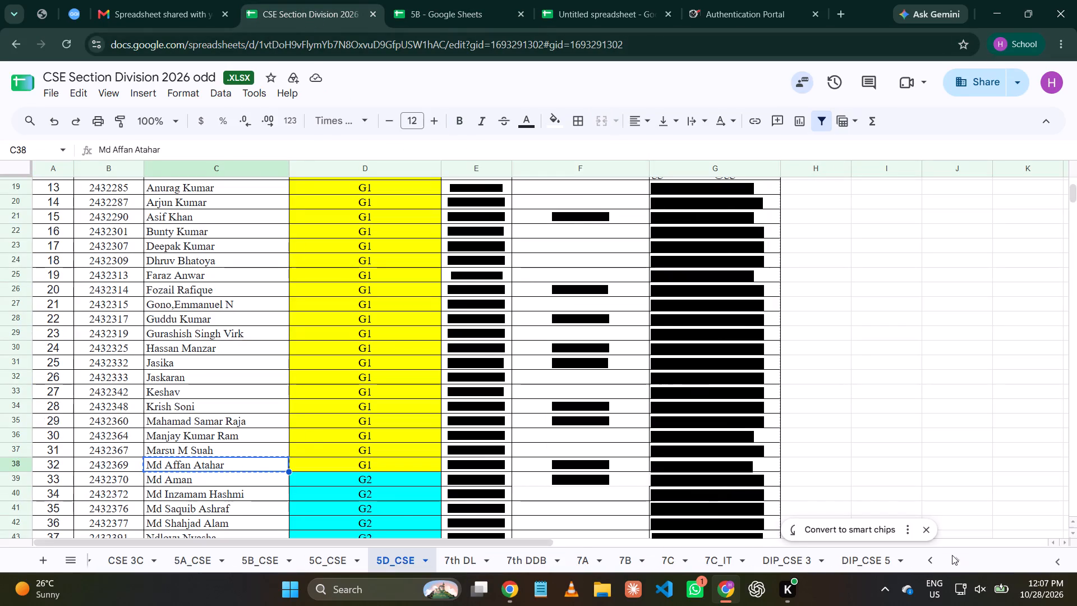
click(923, 529)
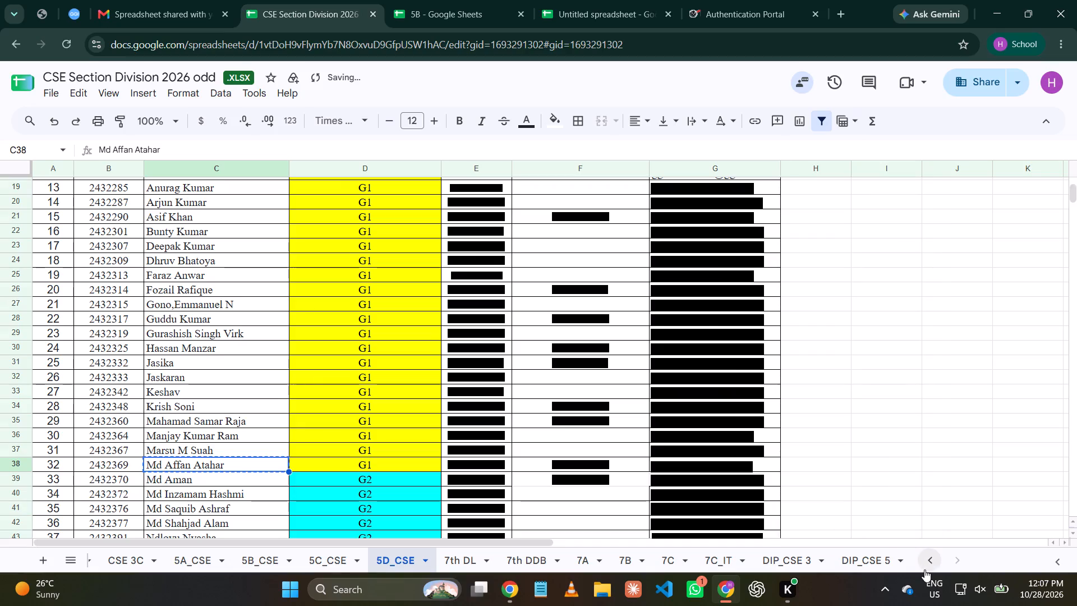
click(924, 570)
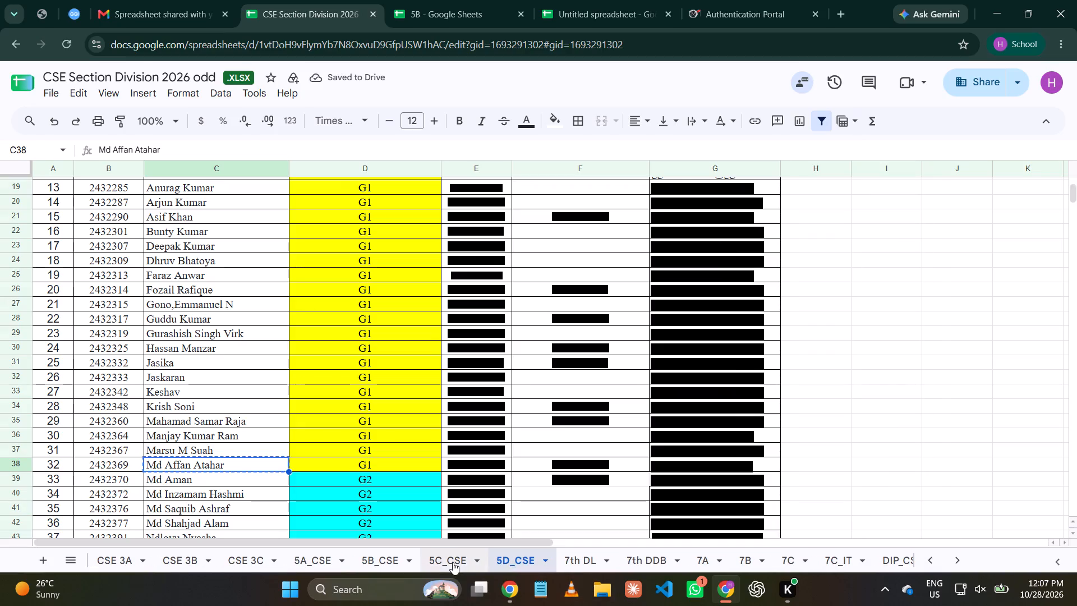
click(395, 562)
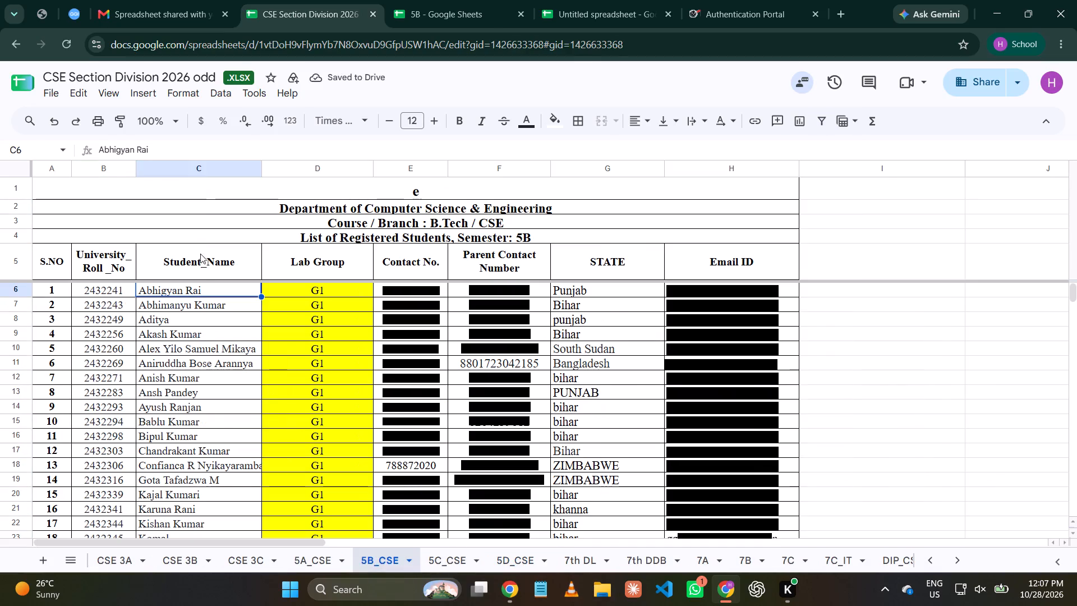
click(108, 291)
key(ctrl+c)
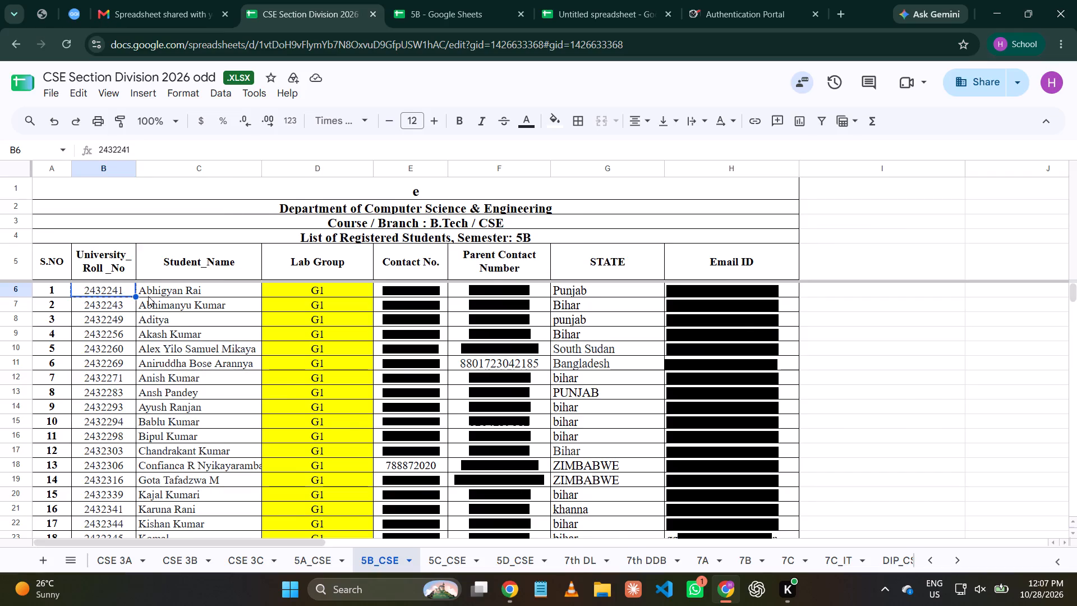
click(459, 10)
click(116, 247)
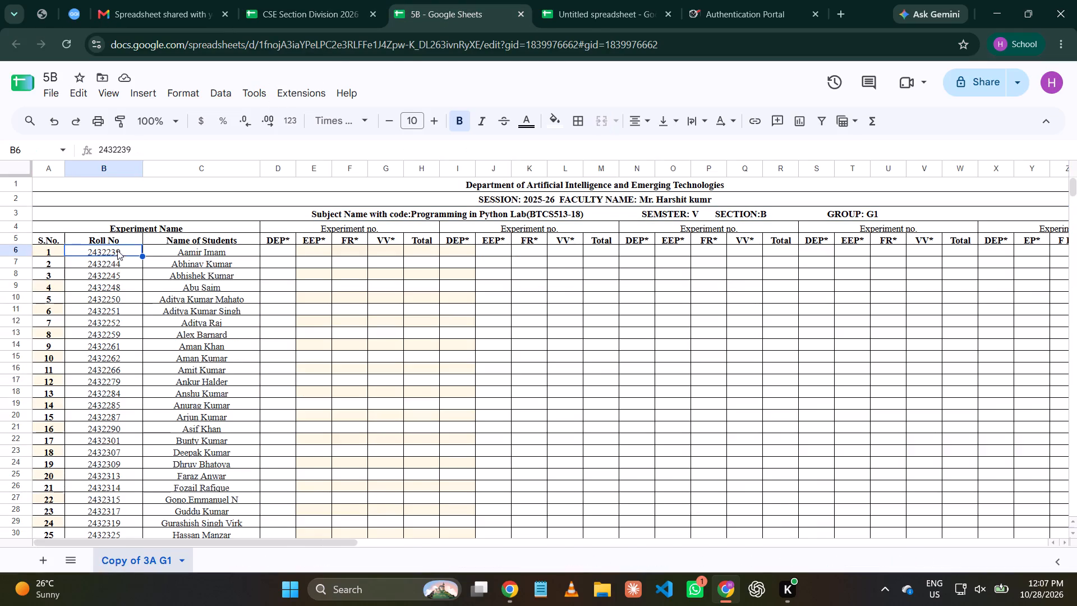
key(ctrl+v)
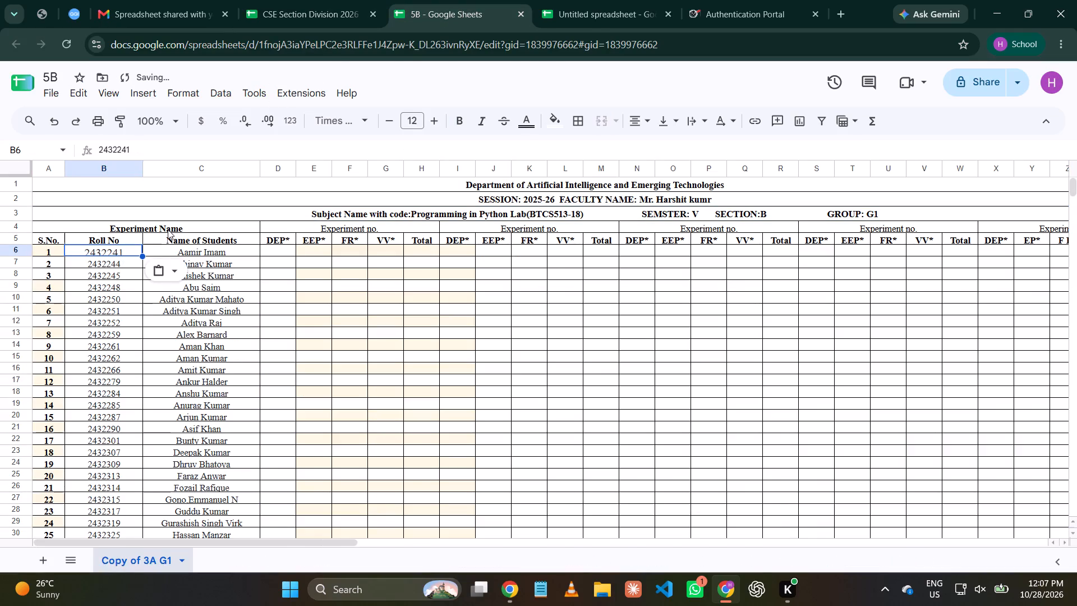
double_click(391, 124)
Copy the first student's name from sheet 5B_CSE into C6 of 5B, format it centred at font size 10, and save.
click(170, 253)
click(322, 18)
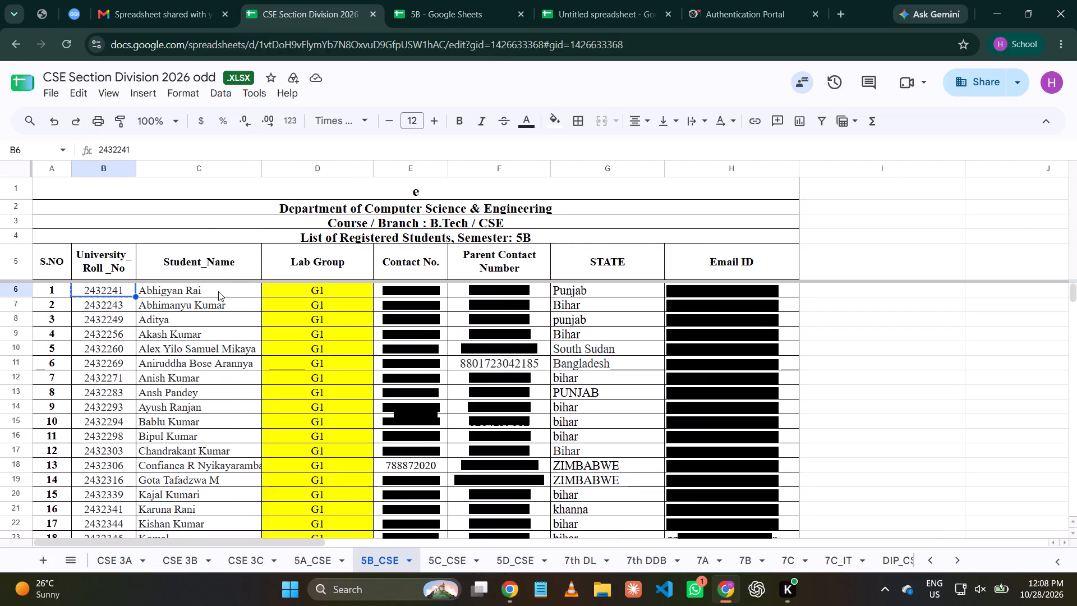
click(218, 296)
key(ctrl+c)
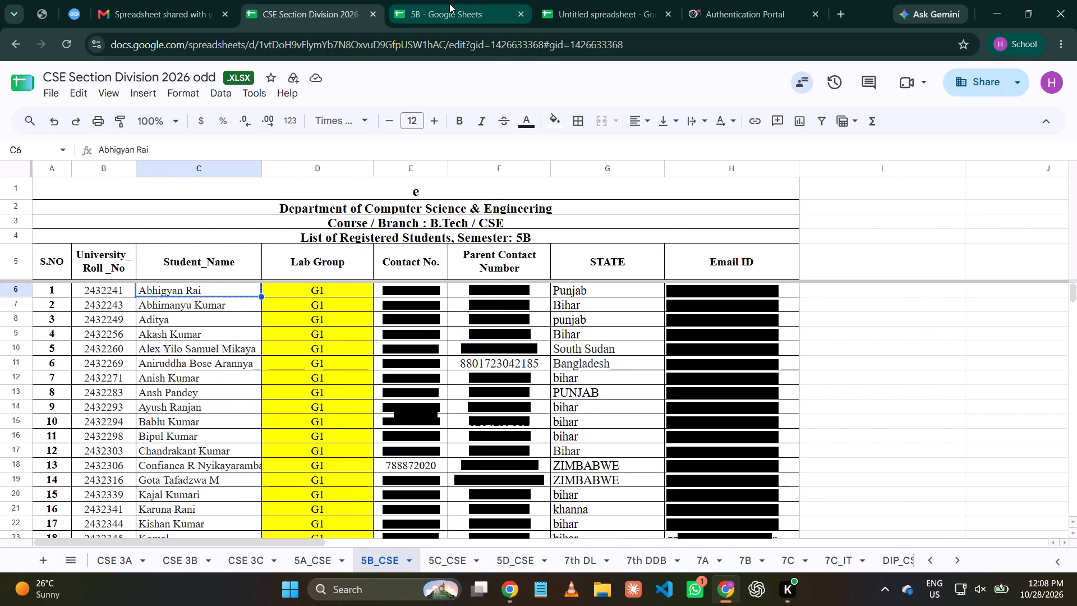
click(449, 3)
click(185, 252)
key(ctrl+v)
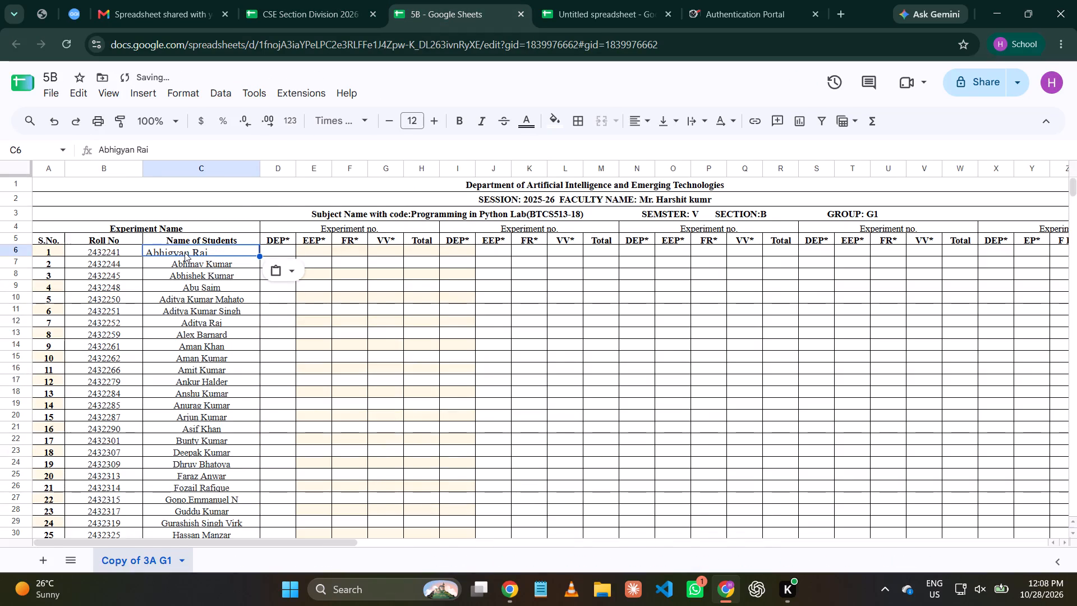
double_click(393, 123)
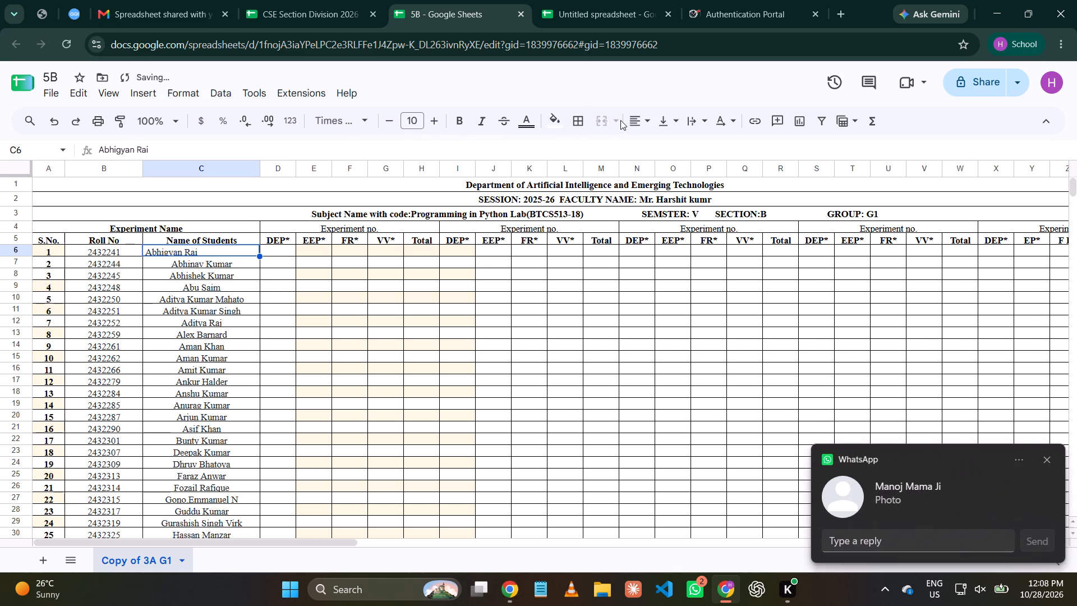
click(645, 118)
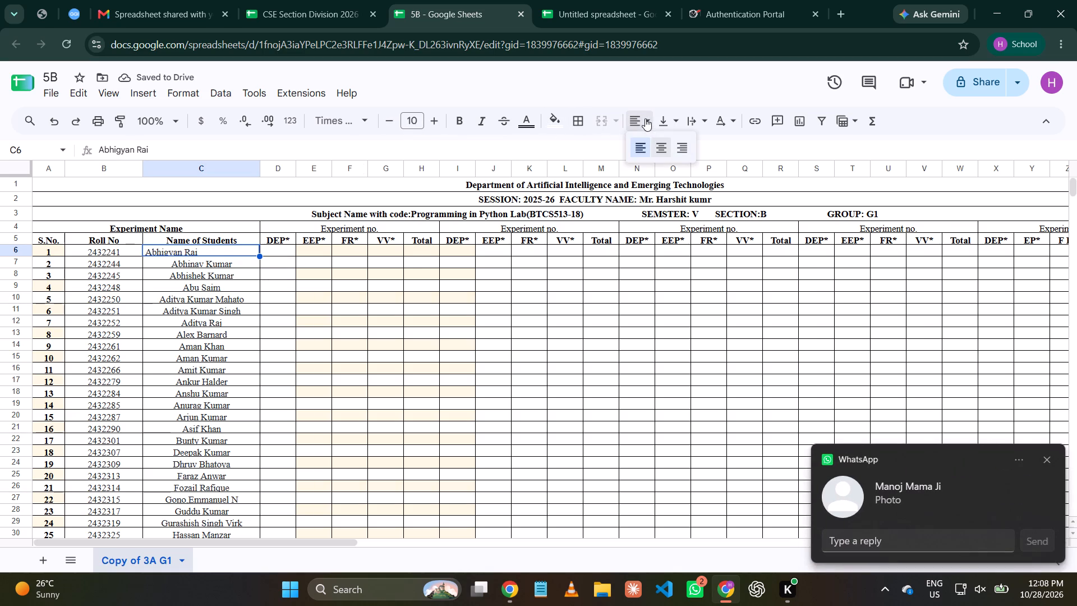
click(657, 144)
key(ctrl+s)
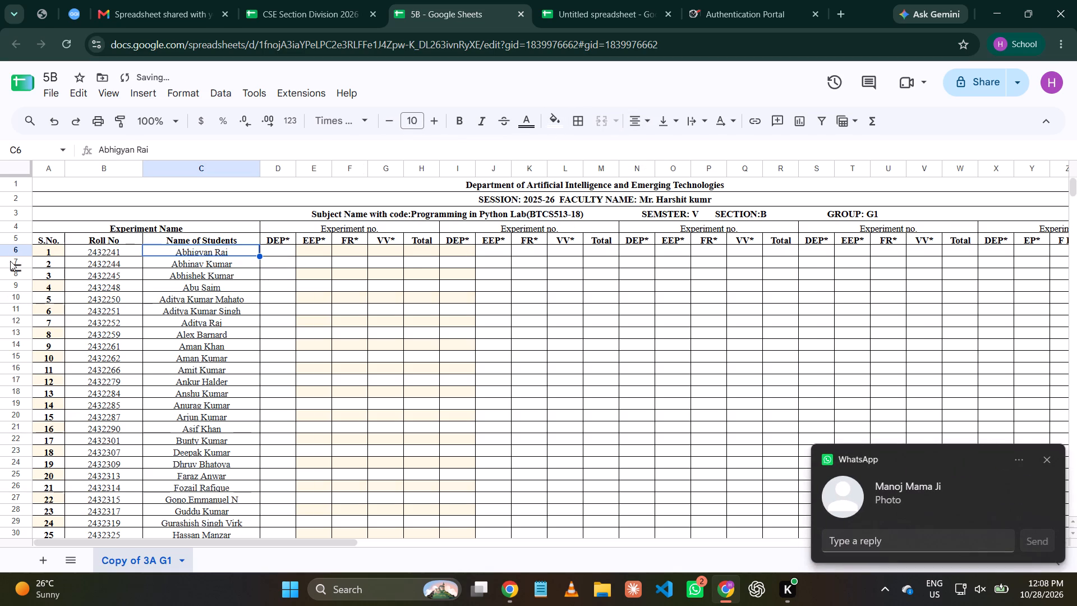
In sheet 5B_CSE of CSE Section Division 2026 odd, fill the roll number in B7 down through B15.
click(282, 19)
click(99, 308)
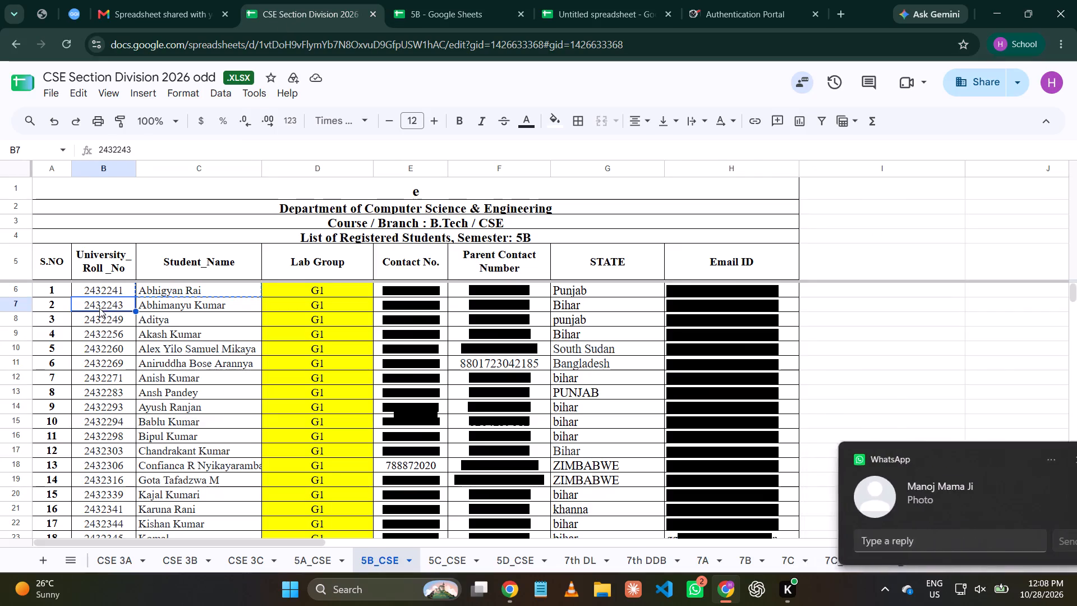
drag(135, 313, 164, 323)
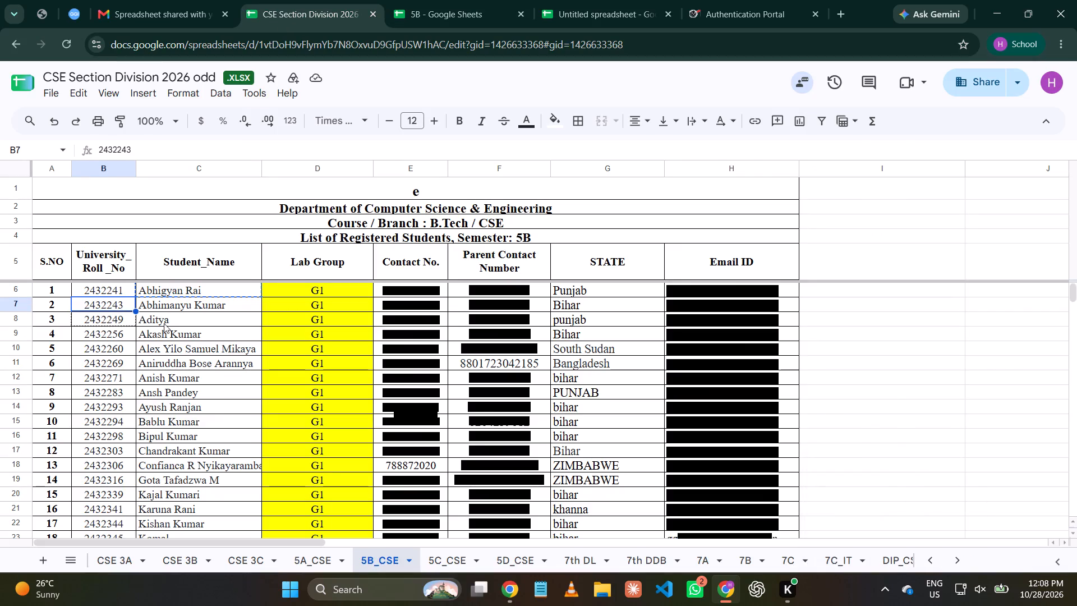
drag(164, 323, 250, 424)
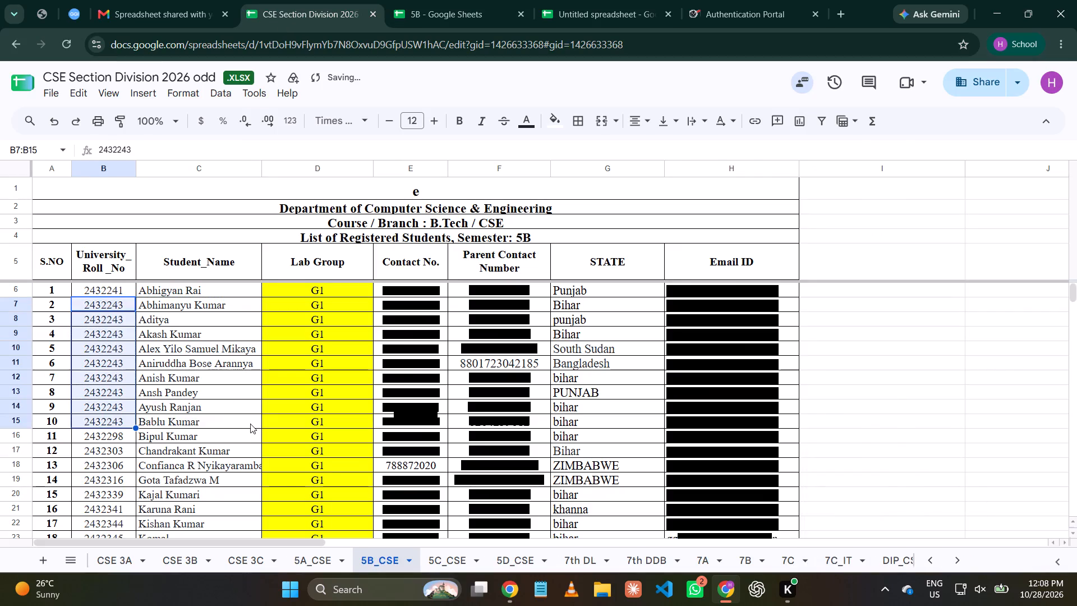
Copy the roll number range B7:B15 from sheet 5B_CSE into 5B starting at B7, and set its font size to 11.
key(ctrl+c)
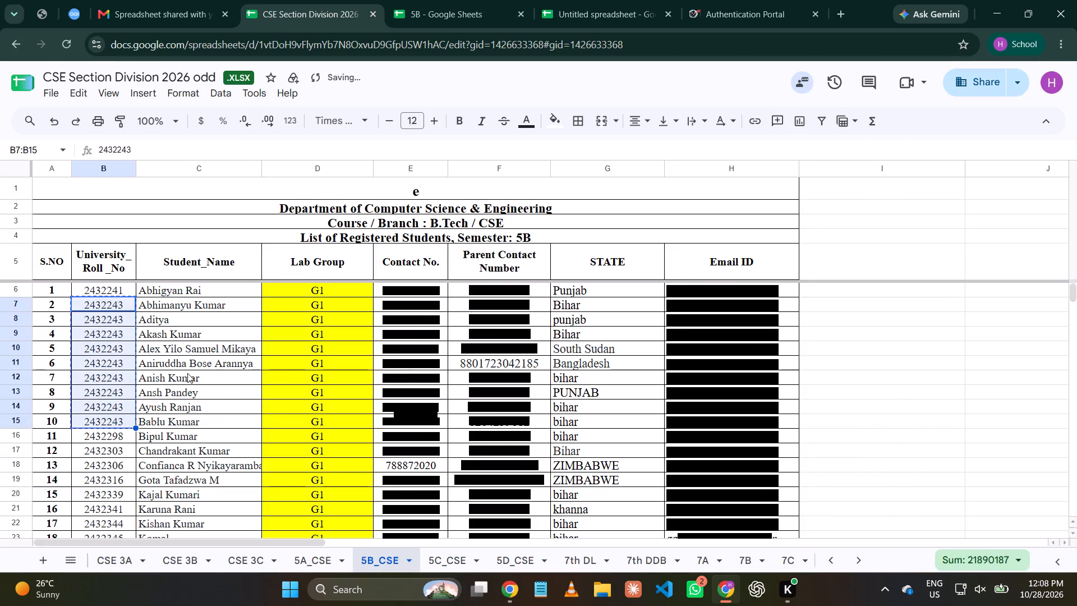
click(402, 12)
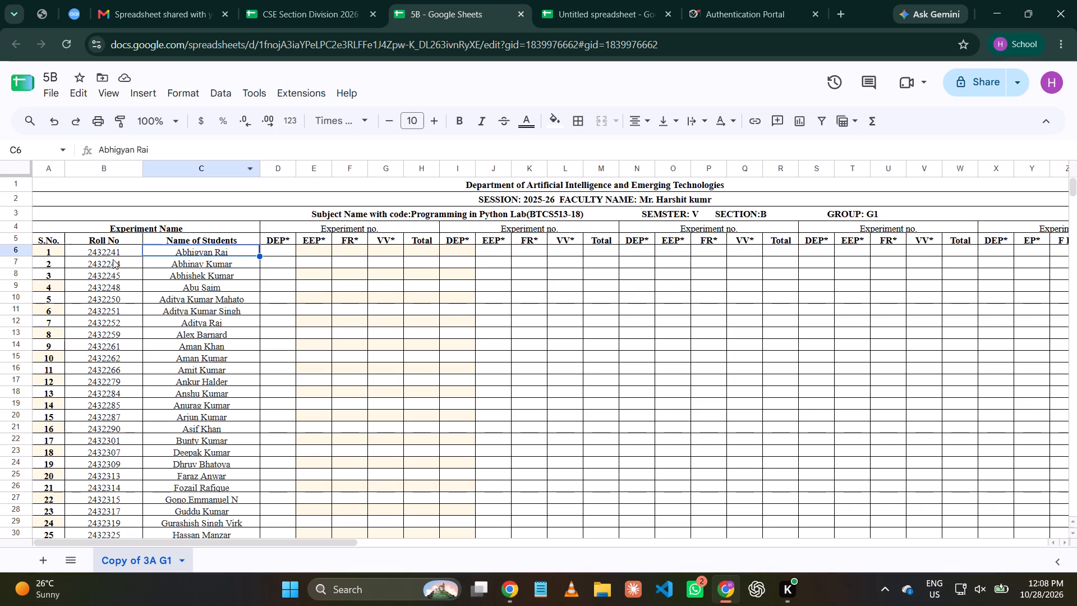
click(109, 260)
key(ctrl+v)
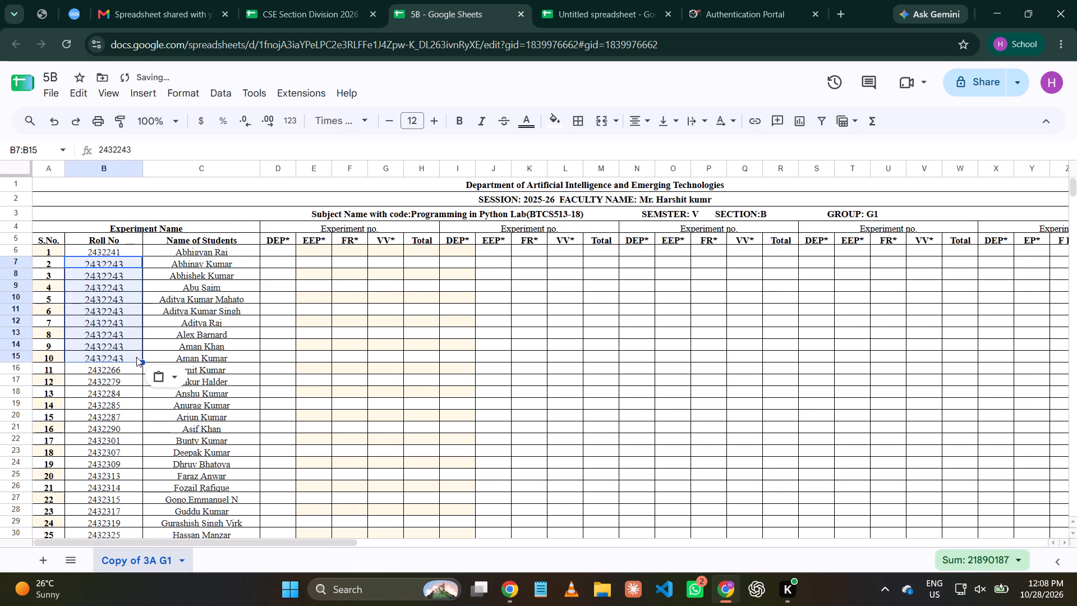
click(392, 125)
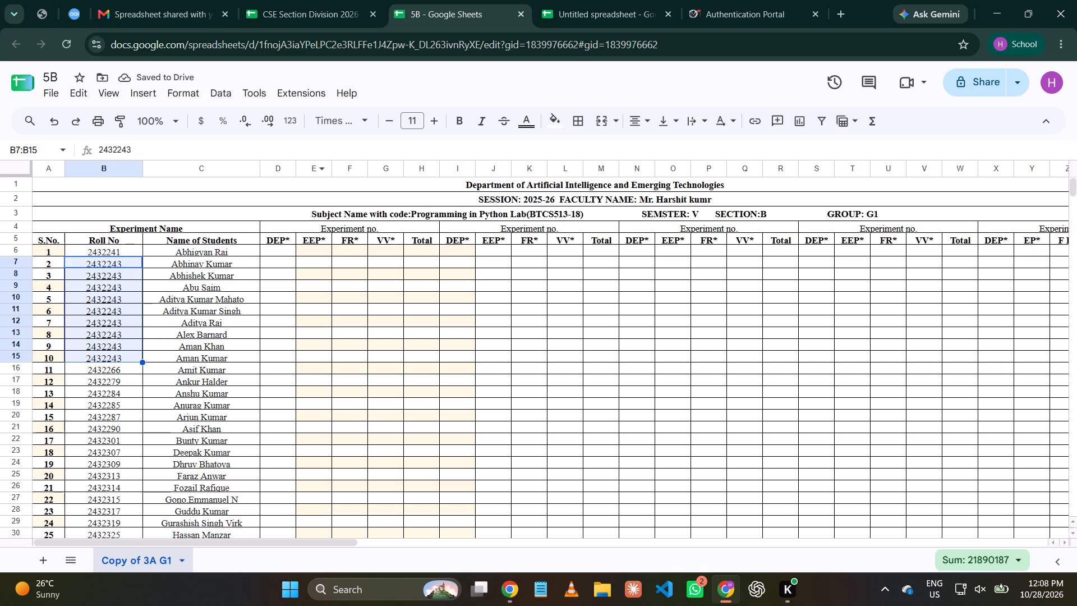
Undo the repeated roll-number fill in cells B7:B15 of spreadsheet 5B.
drag(144, 364, 140, 334)
key(ctrl+z)
key(ctrl+z)
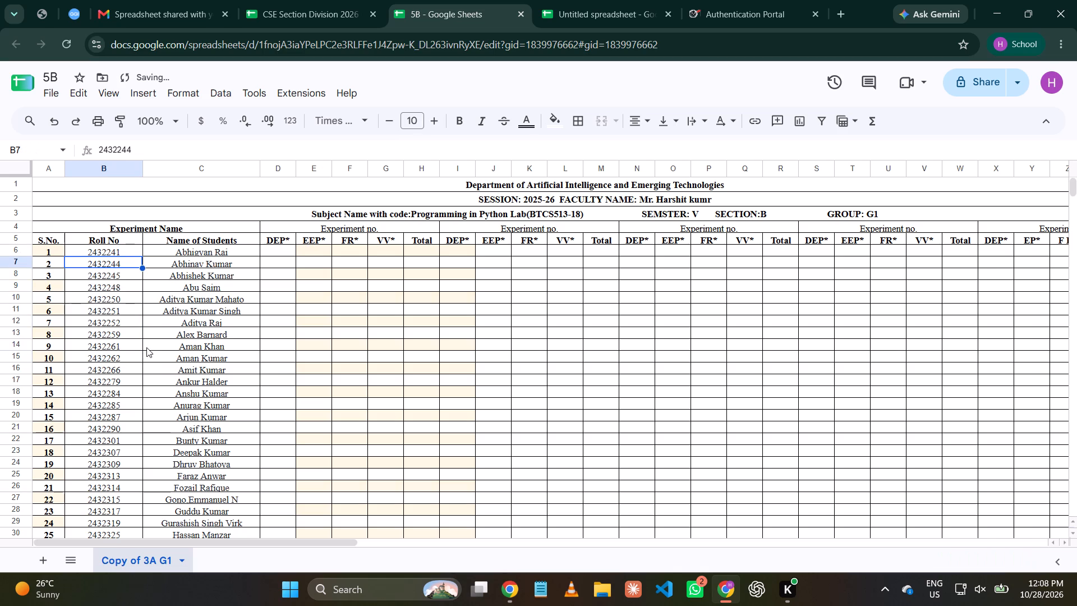
Undo the repeated roll-number fill in cells B7:B15 of the source sheet 5B_CSE.
click(325, 7)
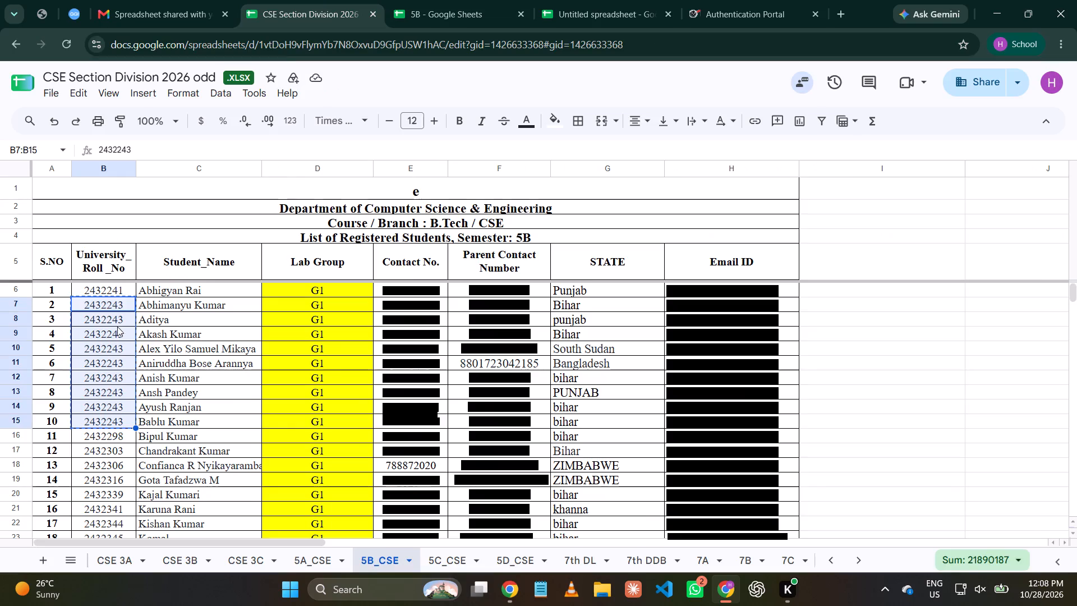
click(117, 327)
click(114, 307)
key(ctrl+z)
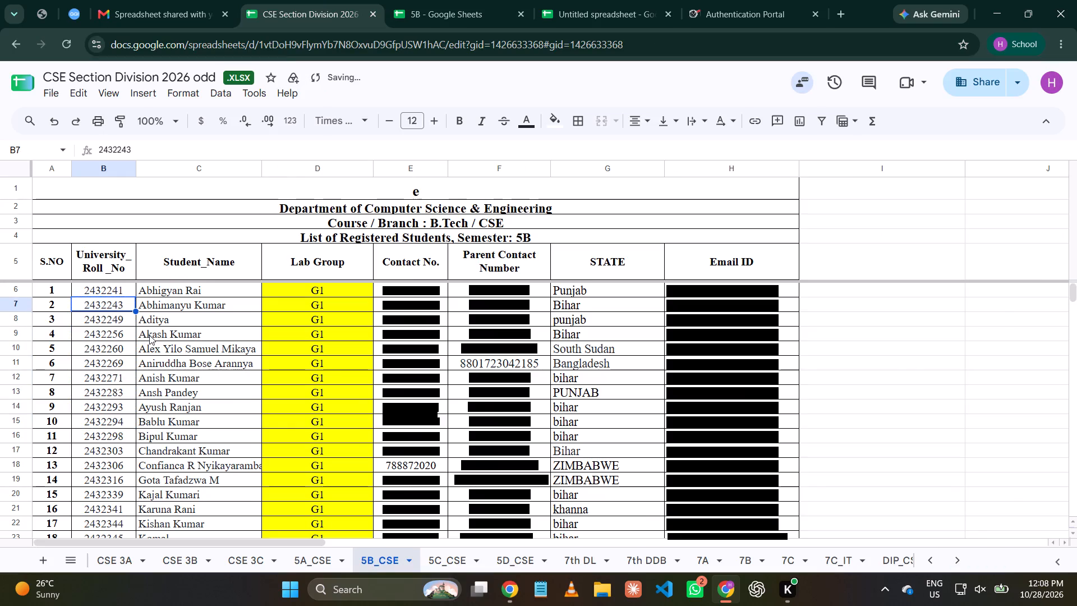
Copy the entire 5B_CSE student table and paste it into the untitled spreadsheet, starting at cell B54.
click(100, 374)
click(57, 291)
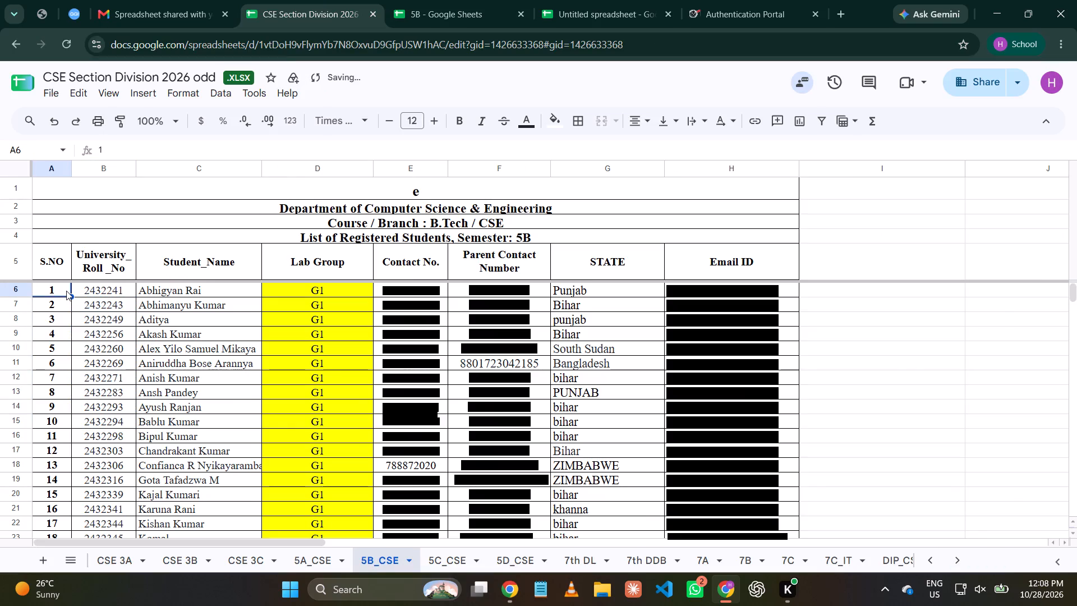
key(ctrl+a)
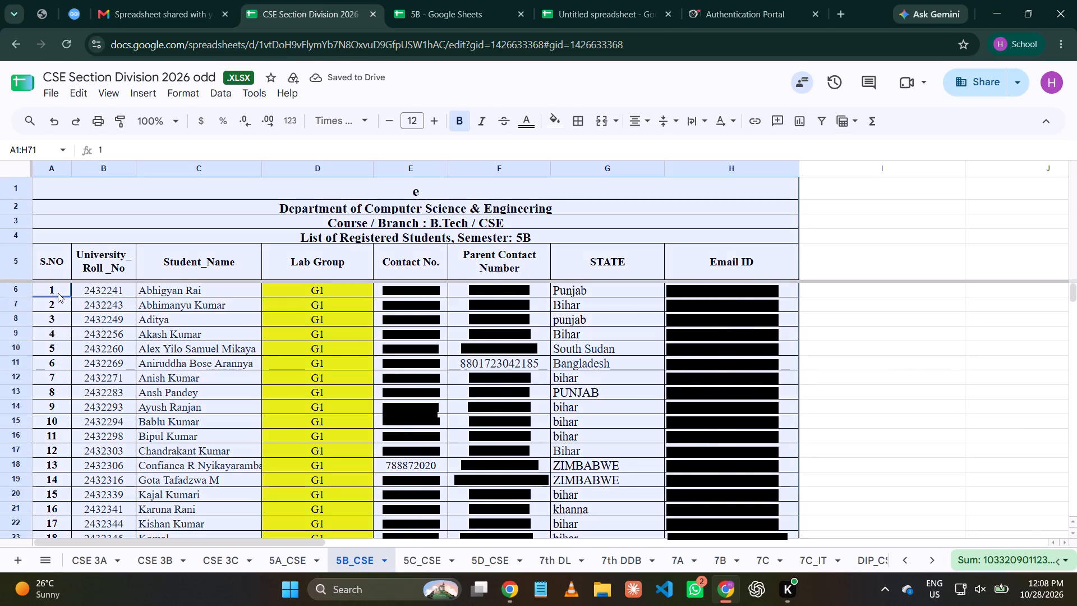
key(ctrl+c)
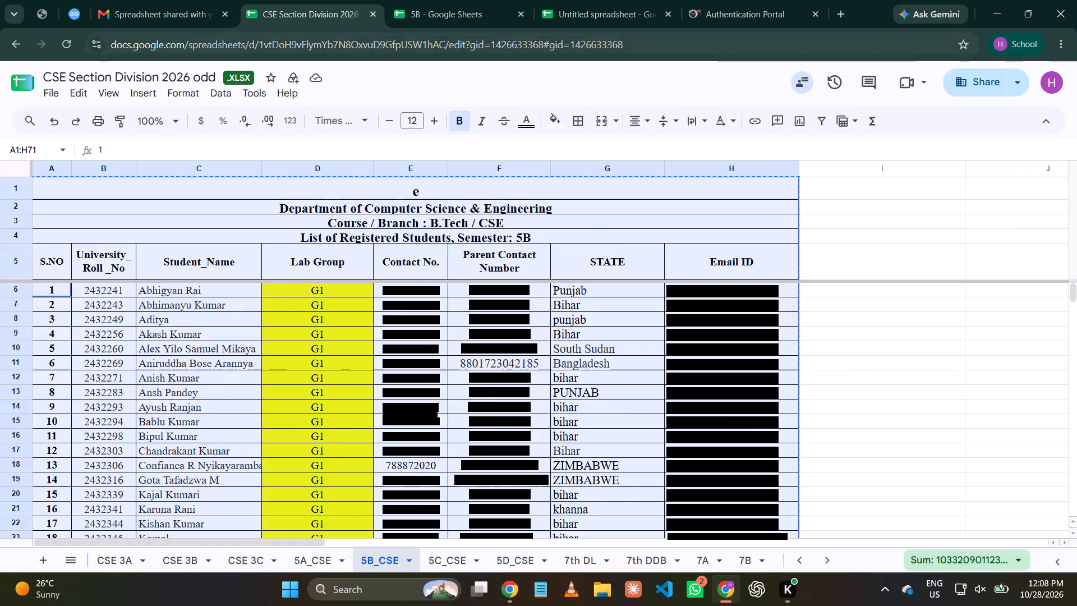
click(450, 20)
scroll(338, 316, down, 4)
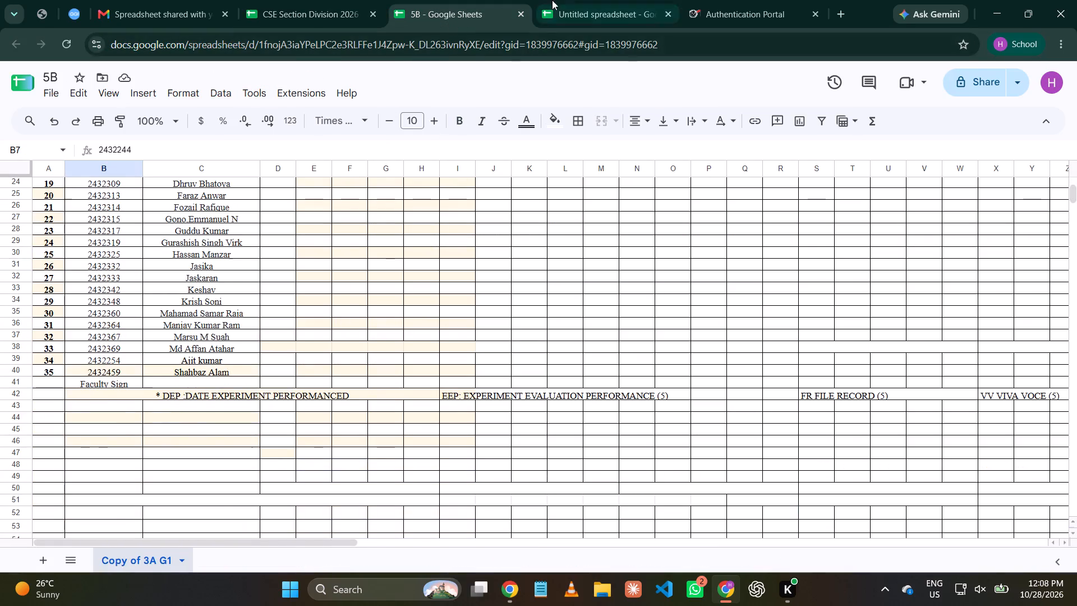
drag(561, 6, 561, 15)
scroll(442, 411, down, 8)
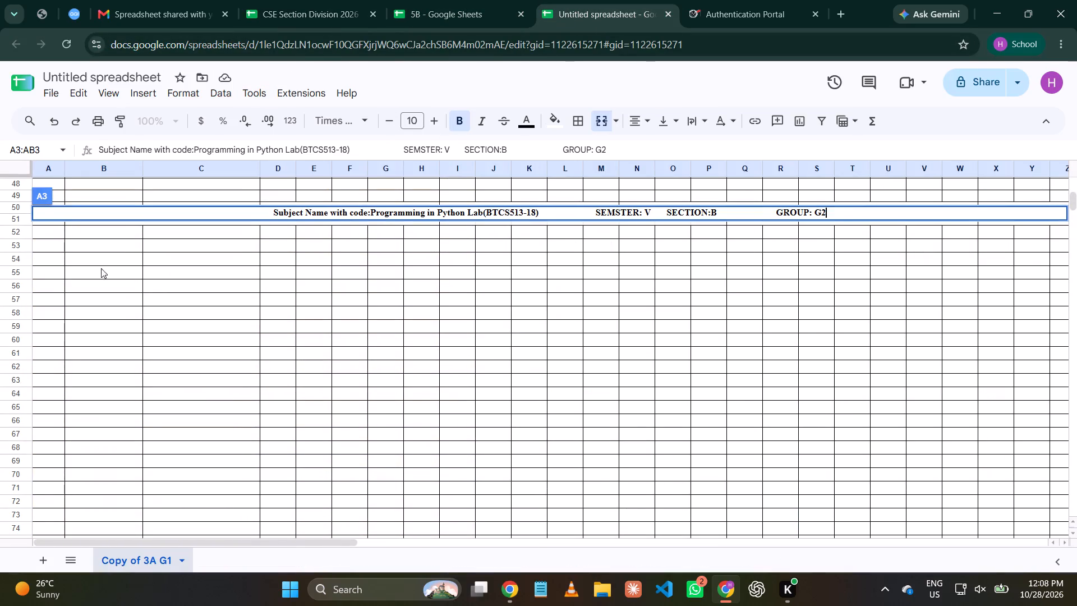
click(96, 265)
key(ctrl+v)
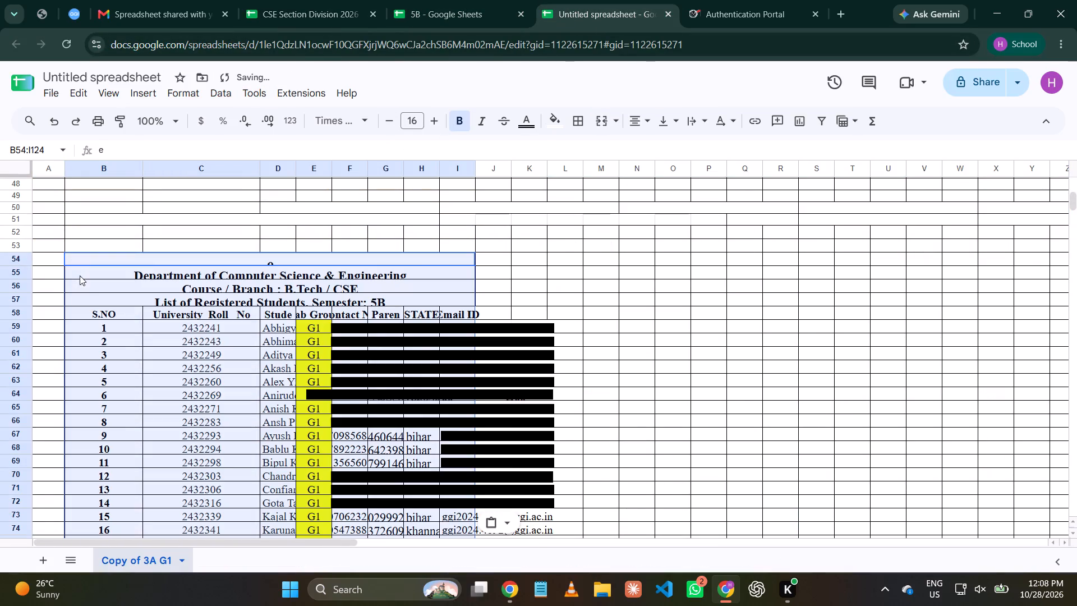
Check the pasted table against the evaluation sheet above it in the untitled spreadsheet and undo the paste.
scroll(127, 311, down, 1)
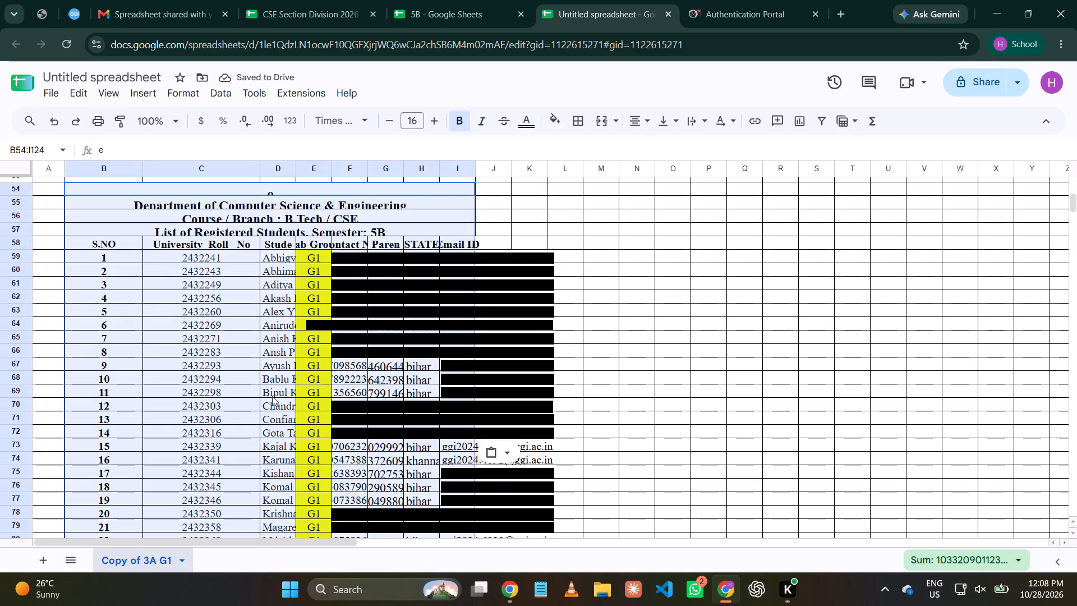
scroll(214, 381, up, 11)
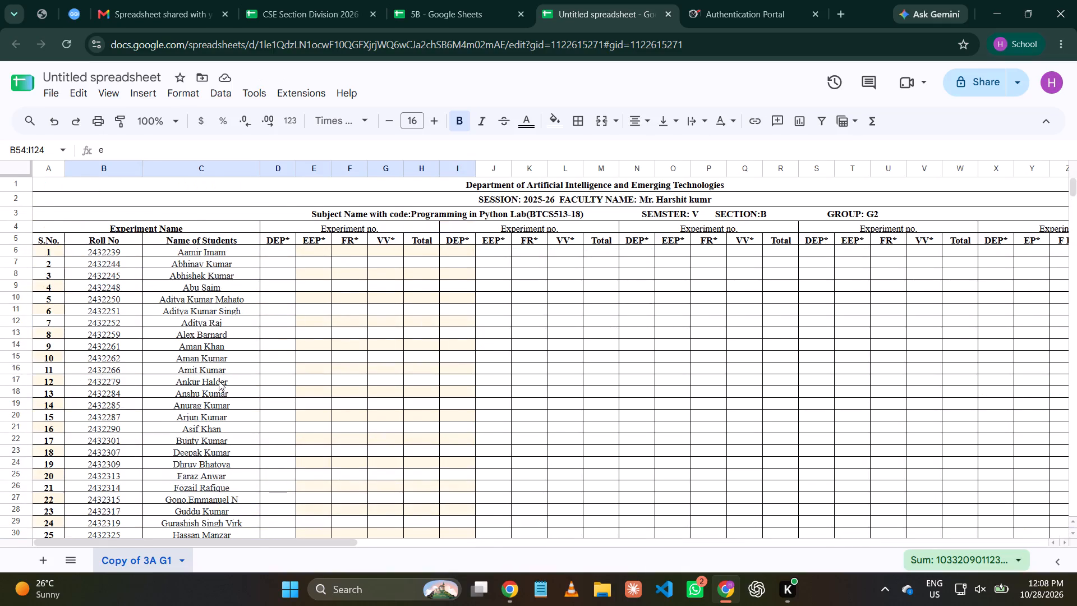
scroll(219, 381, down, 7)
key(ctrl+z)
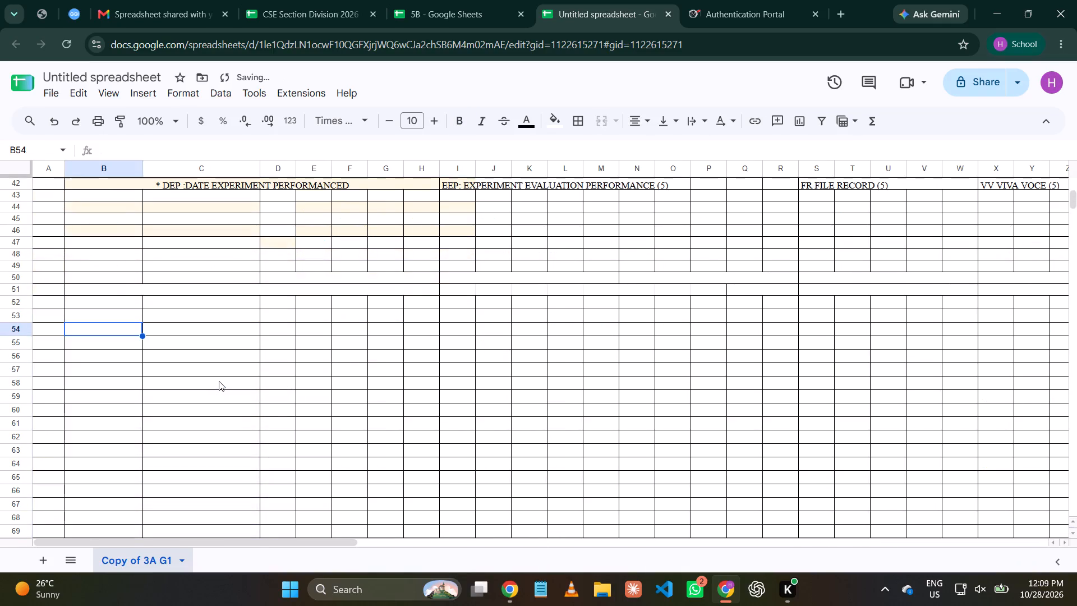
Copy the roll number in cell B7 of sheet 5B_CSE into cell B7 of spreadsheet 5B at font size 10.
key(ctrl+s)
scroll(219, 381, up, 5)
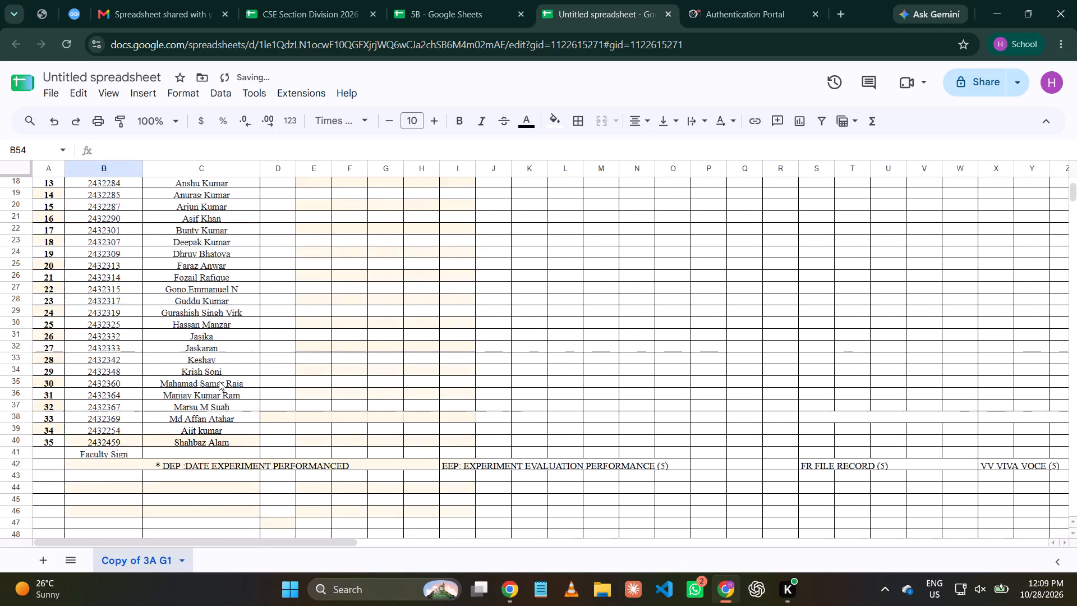
click(438, 9)
scroll(237, 401, up, 8)
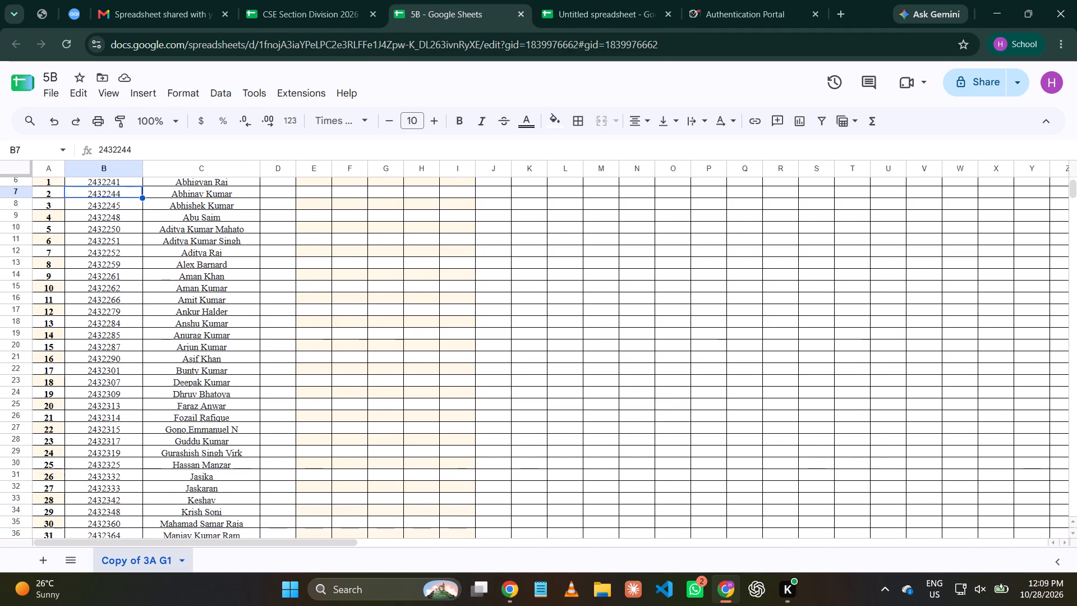
click(343, 10)
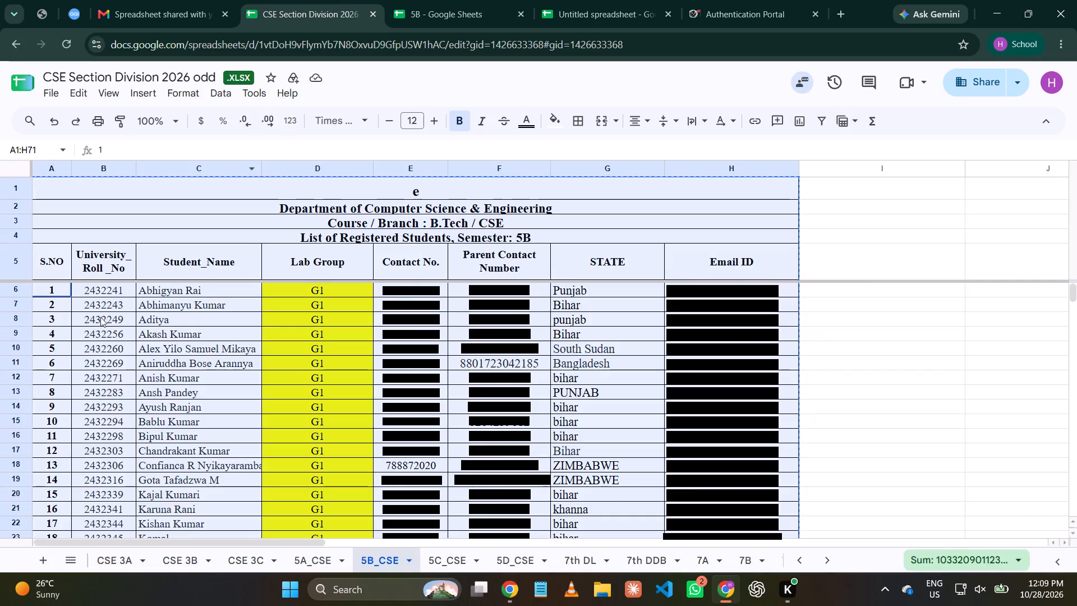
click(105, 306)
key(ctrl+c)
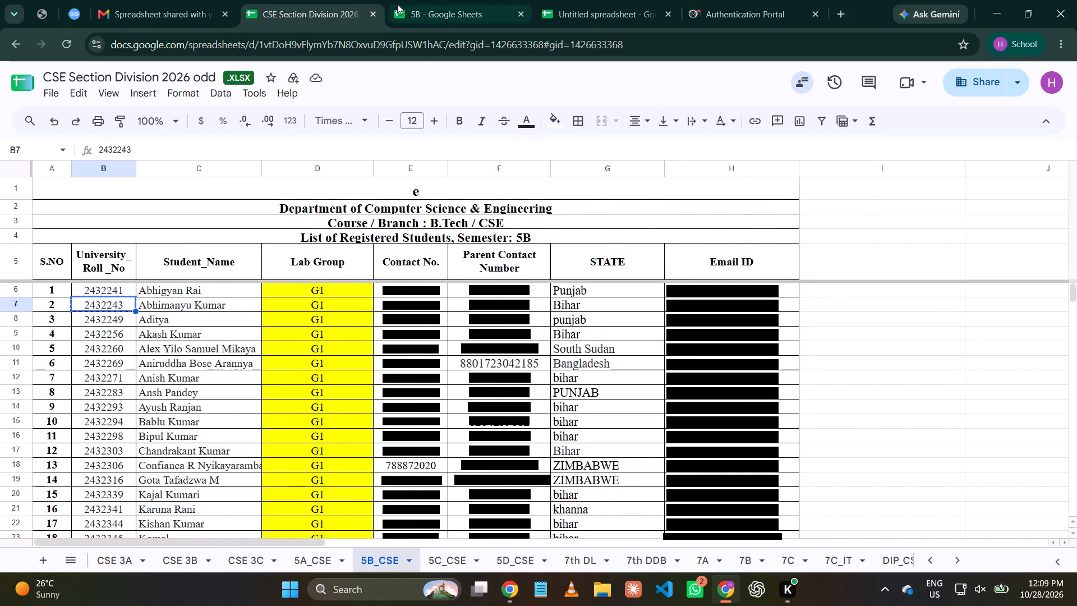
drag(399, 7, 393, 18)
click(127, 261)
key(ctrl+v)
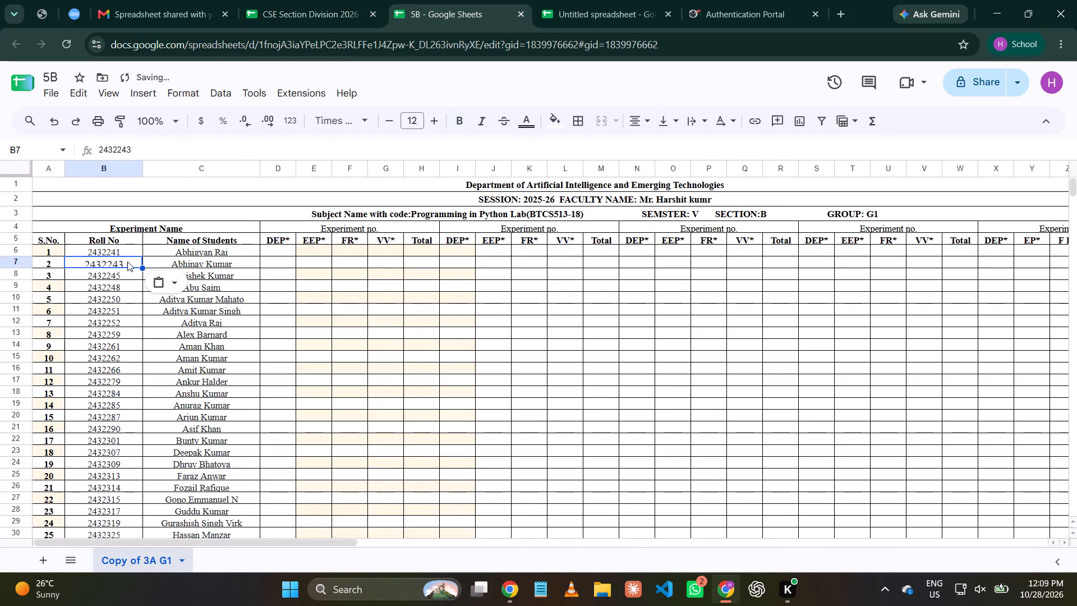
key(ctrl+s)
double_click(385, 116)
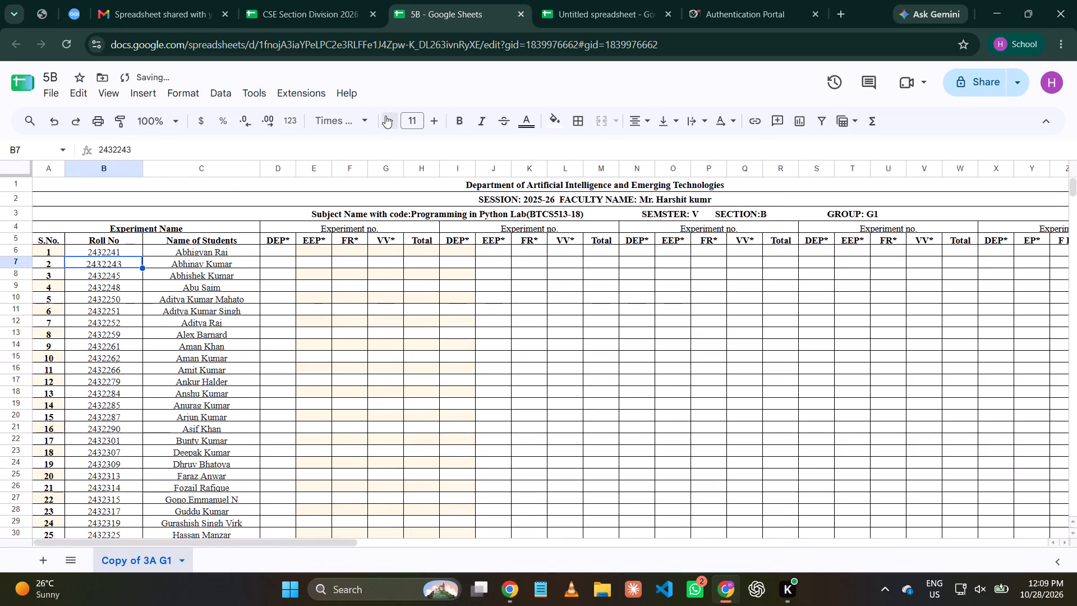
Copy the student name in C7 of sheet 5B_CSE into C7 of spreadsheet 5B, at font size 10 and centred.
click(206, 259)
click(321, 4)
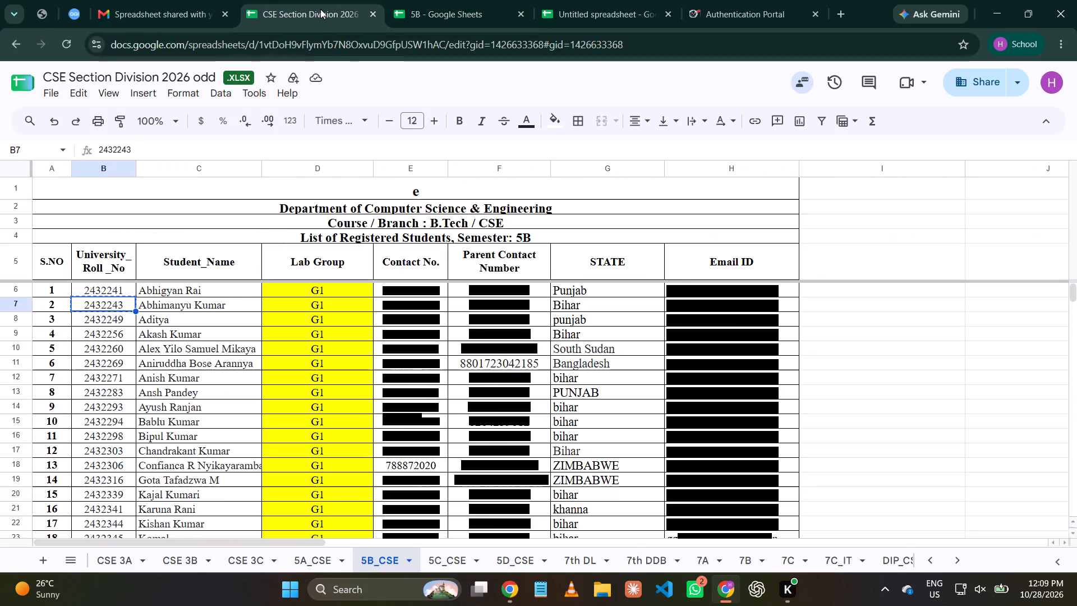
click(193, 302)
key(ctrl+c)
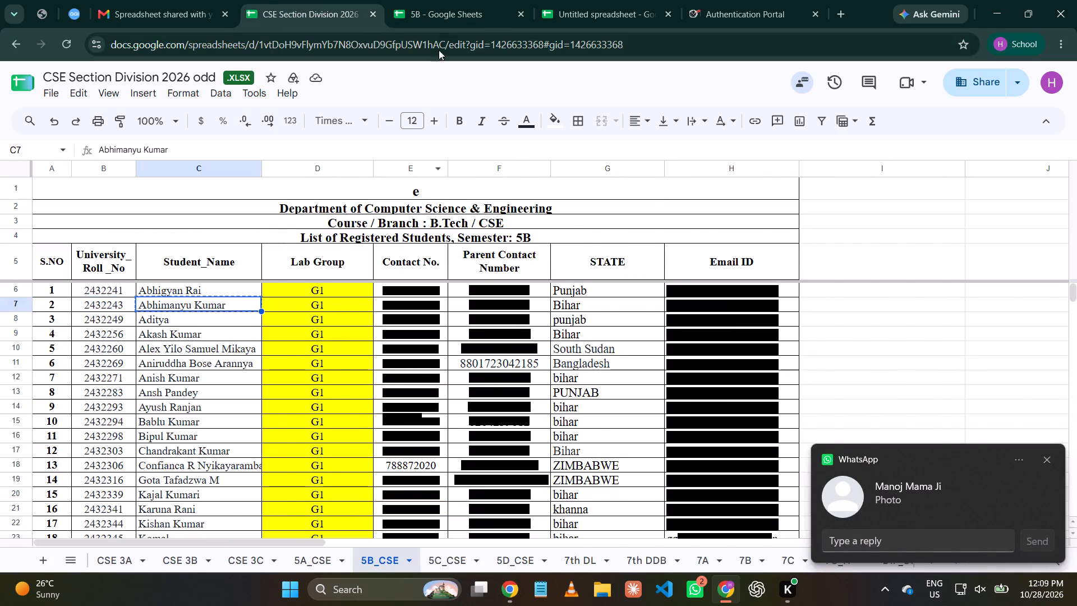
click(449, 21)
click(229, 261)
key(ctrl+v)
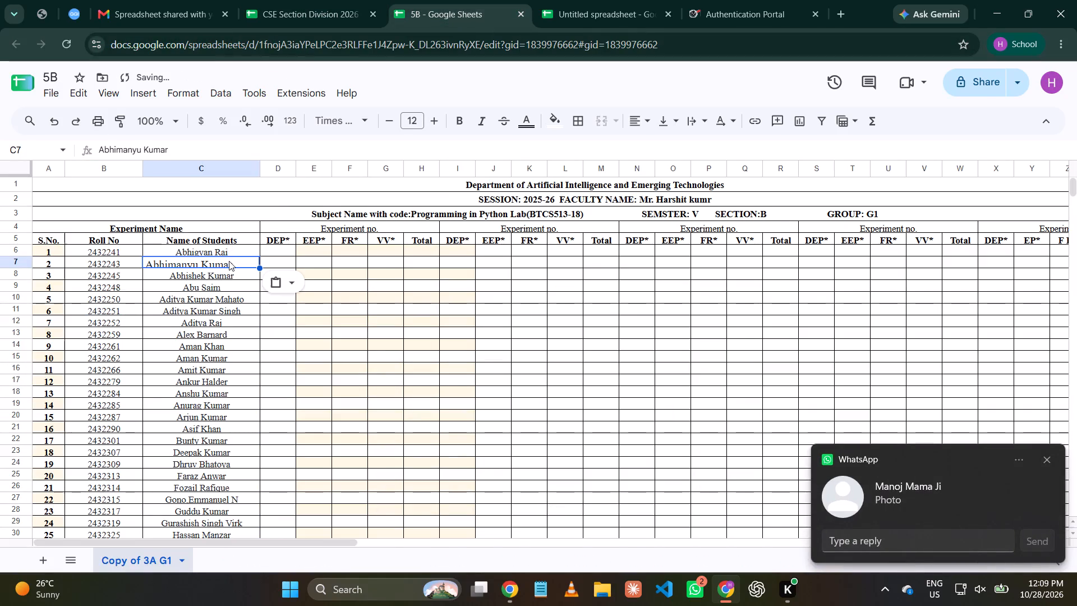
key(ctrl+s)
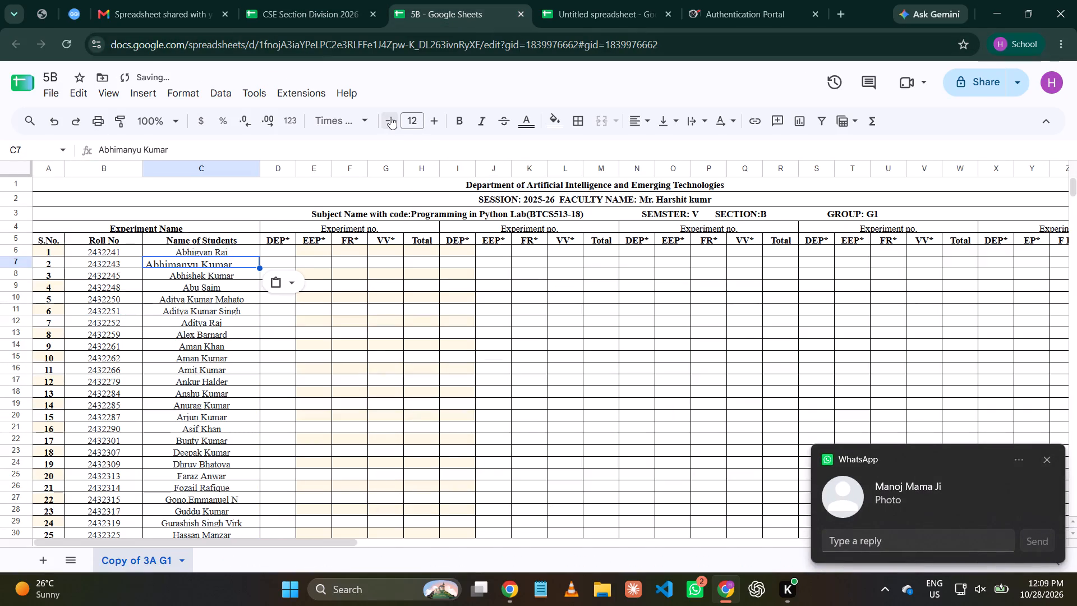
double_click(390, 117)
drag(654, 120, 652, 126)
click(647, 125)
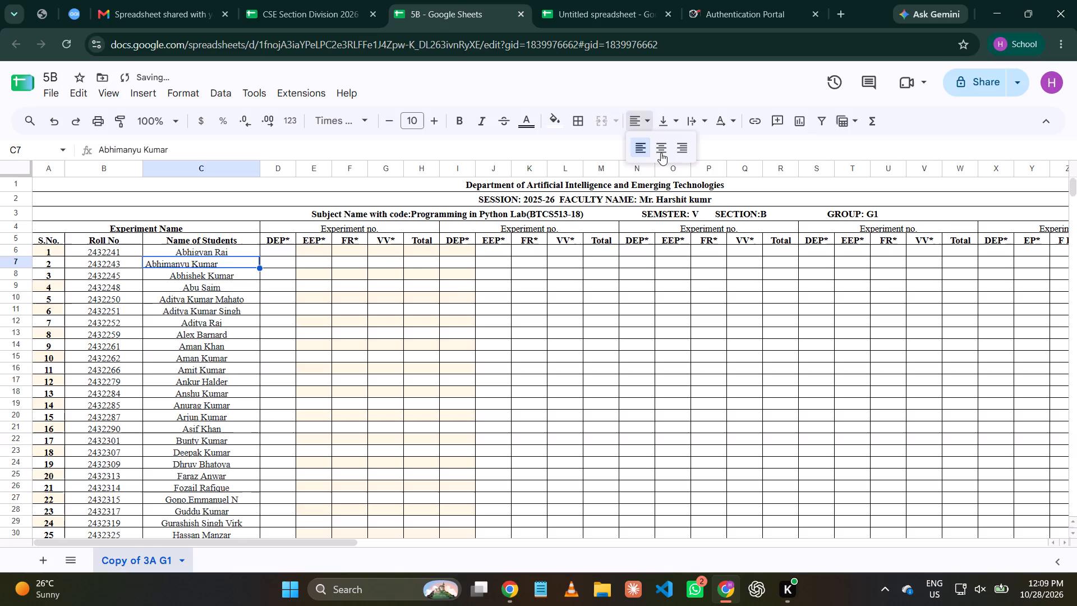
click(660, 153)
key(ctrl+s)
Copy the roll number in cell B8 of sheet 5B_CSE into cell B8 of spreadsheet 5B at font size 10.
click(103, 273)
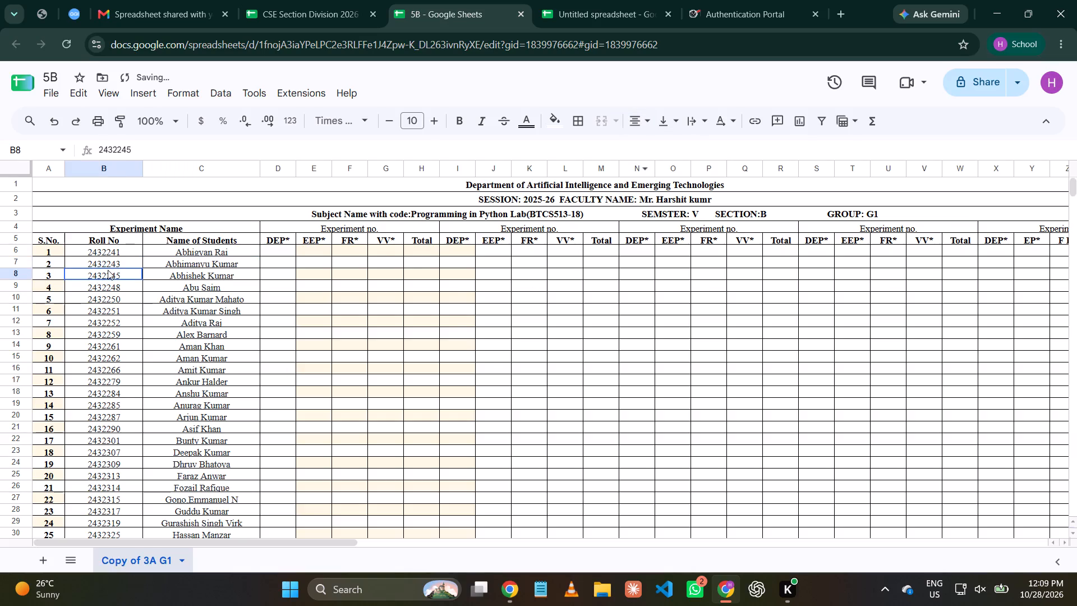
drag(295, 14, 296, 19)
click(117, 323)
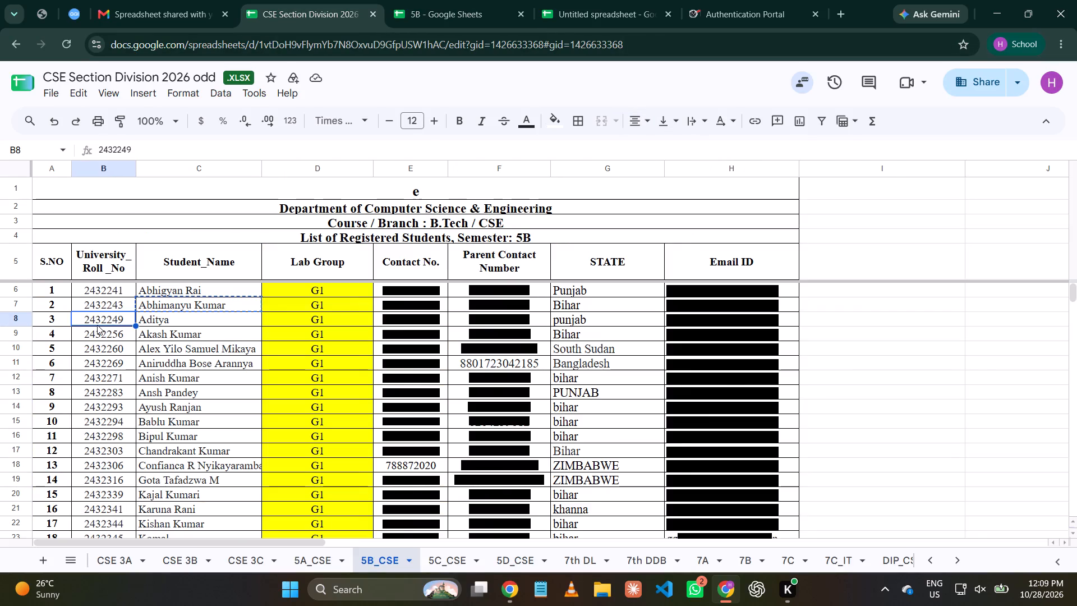
key(ctrl+c)
drag(424, 17, 394, 66)
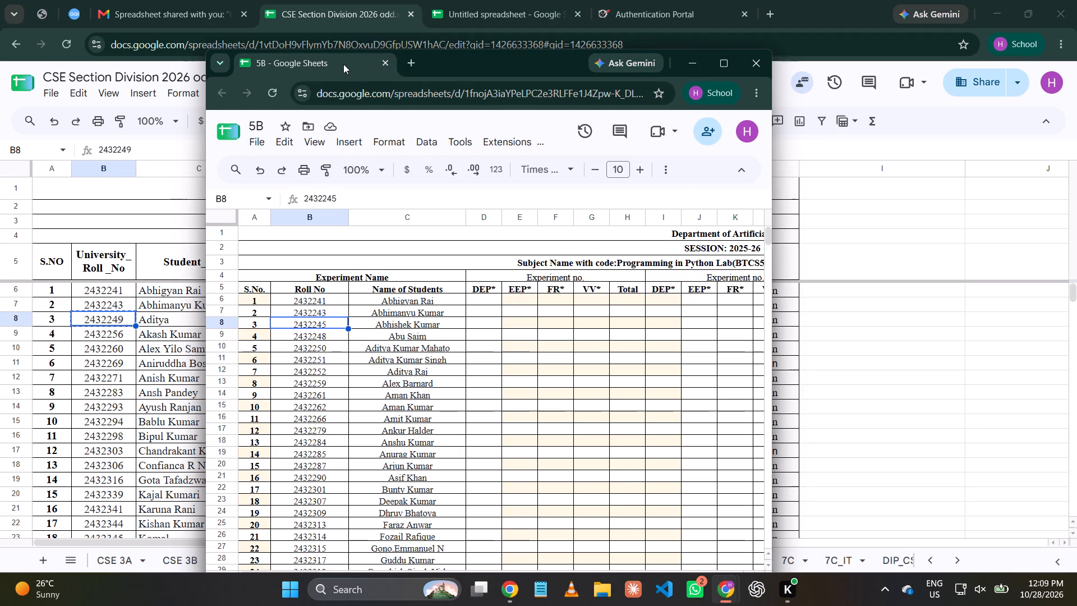
drag(322, 58, 470, 11)
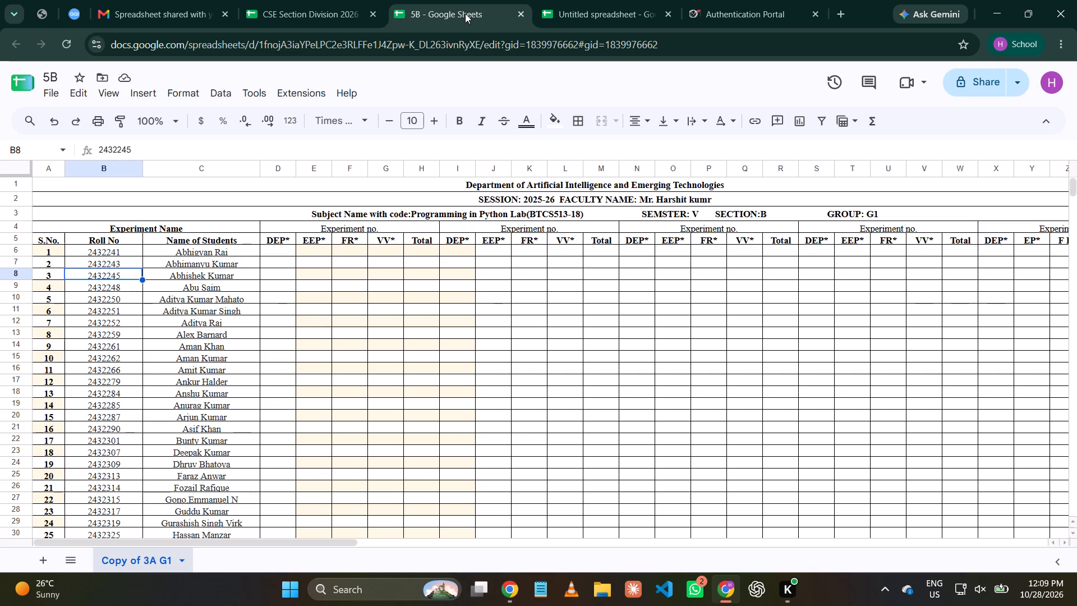
click(127, 273)
key(ctrl+v)
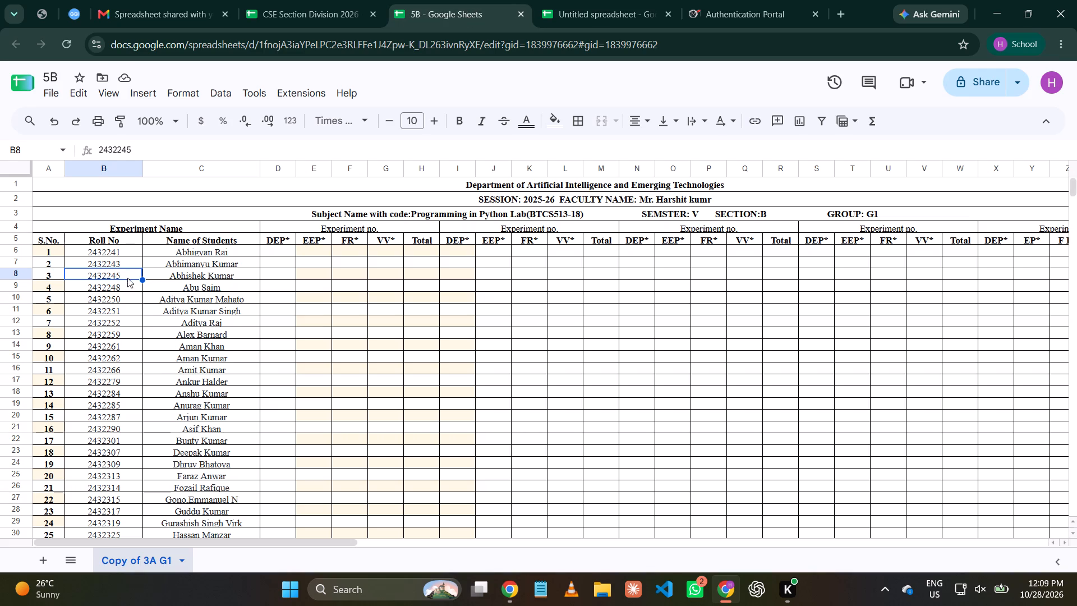
click(394, 117)
click(394, 117)
key(ctrl+s)
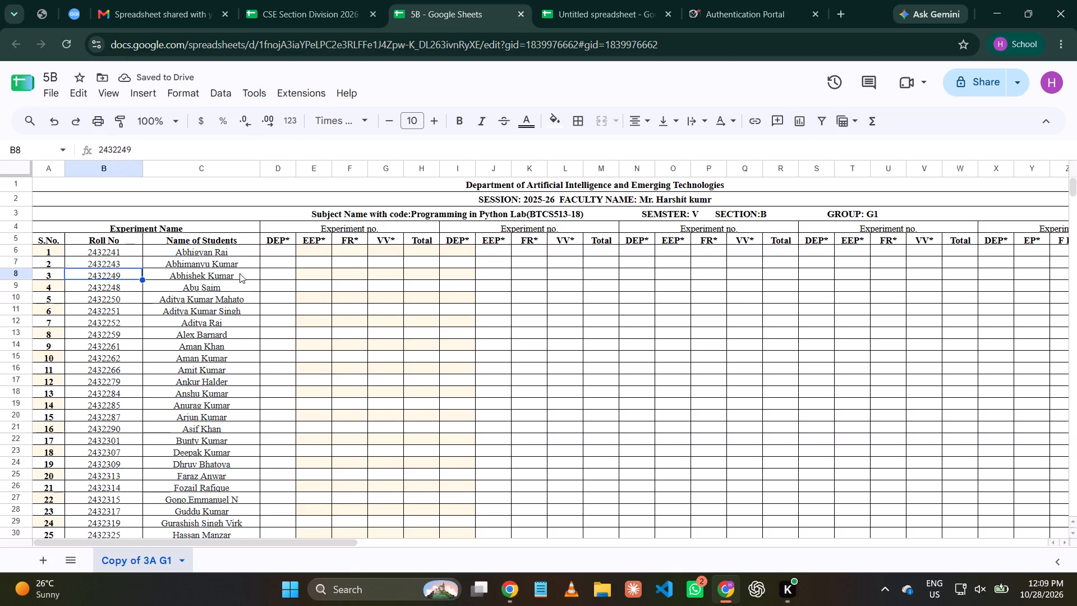
Copy the student name in cell C8 of sheet 5B_CSE over the name in cell C8 of spreadsheet 5B.
click(240, 273)
click(294, 17)
click(199, 327)
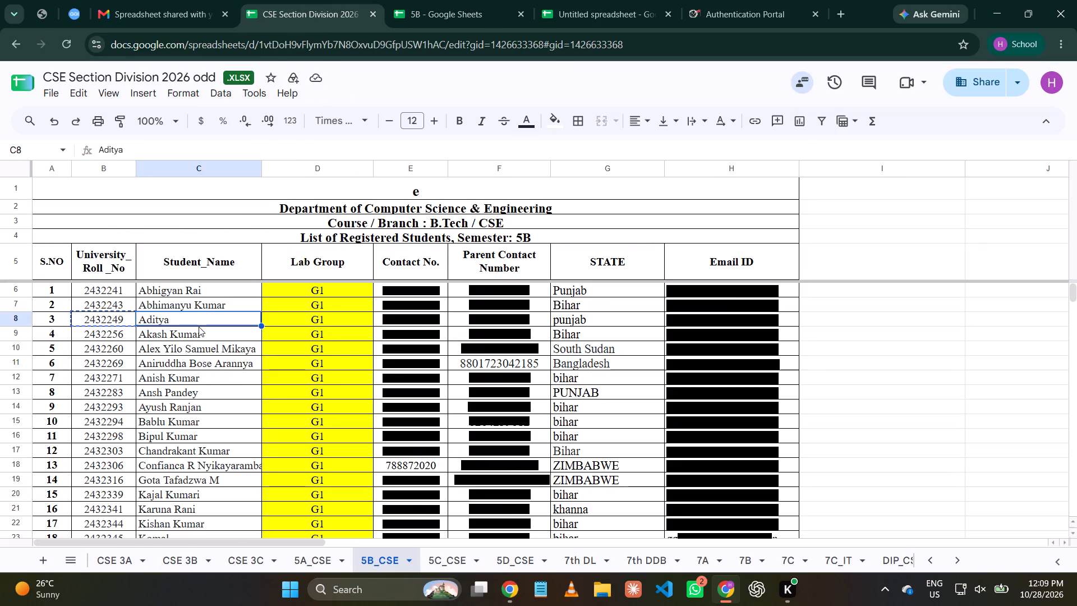
key(ctrl+c)
drag(411, 10, 389, 79)
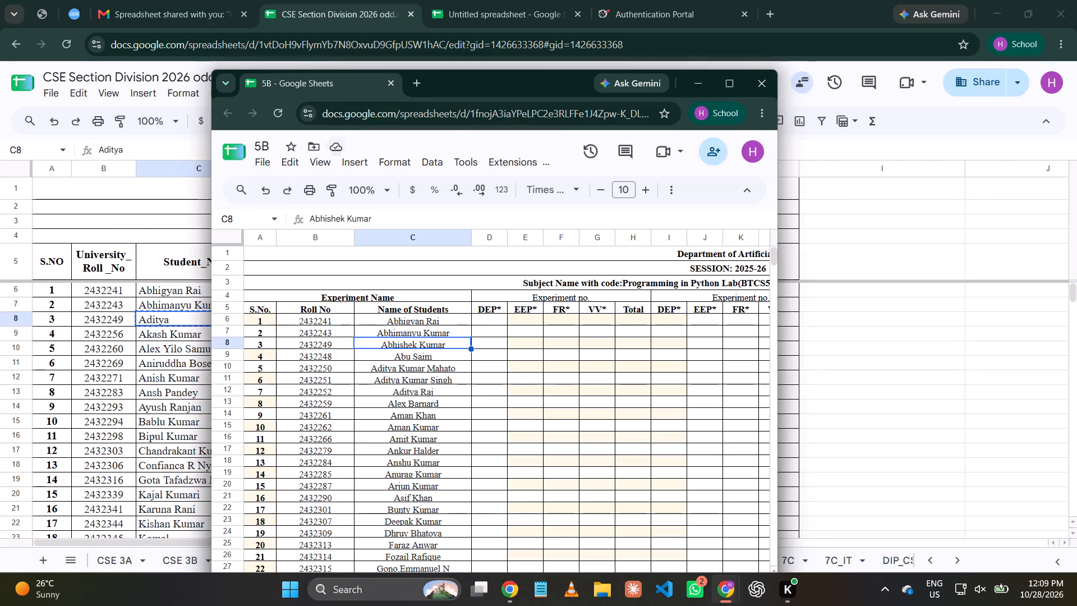
Return 5B to the main browser window, paste the copied third student's name into C8 at font size 10, centred, and save.
drag(334, 88, 450, 8)
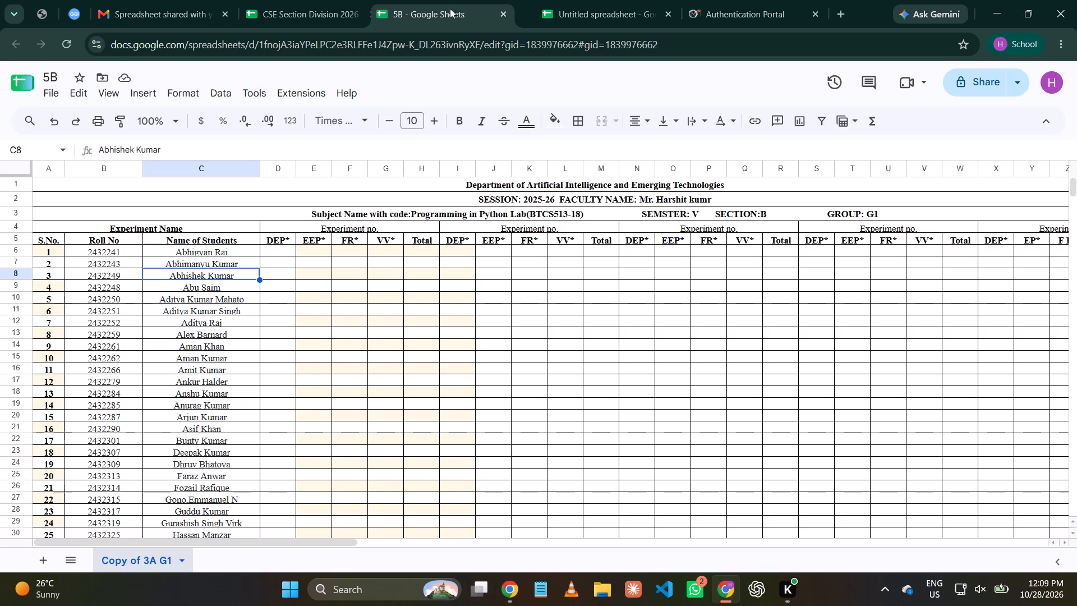
click(227, 272)
key(ctrl+v)
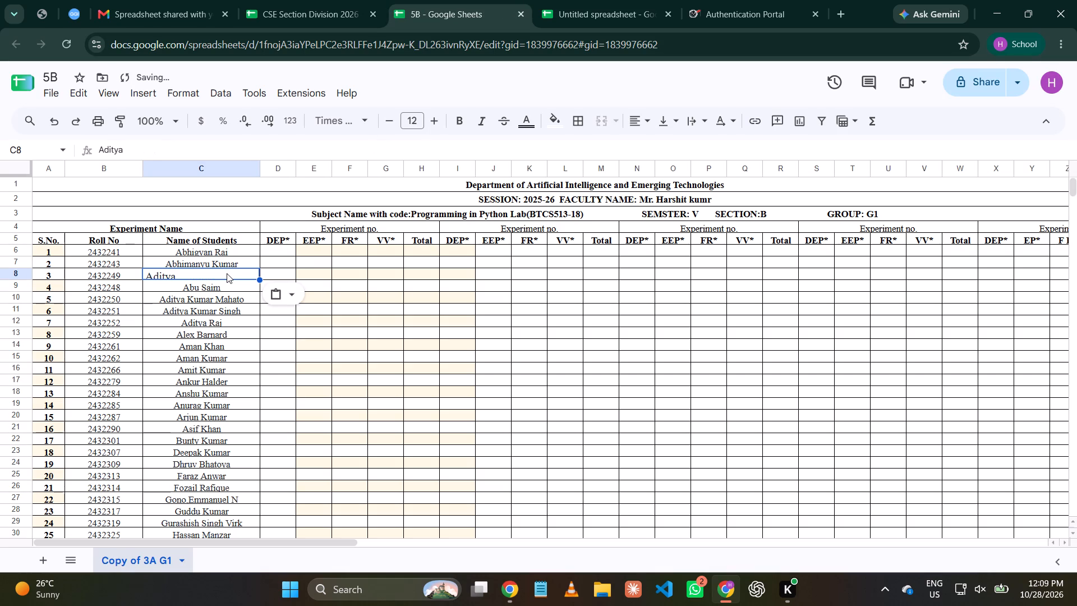
key(ctrl+s)
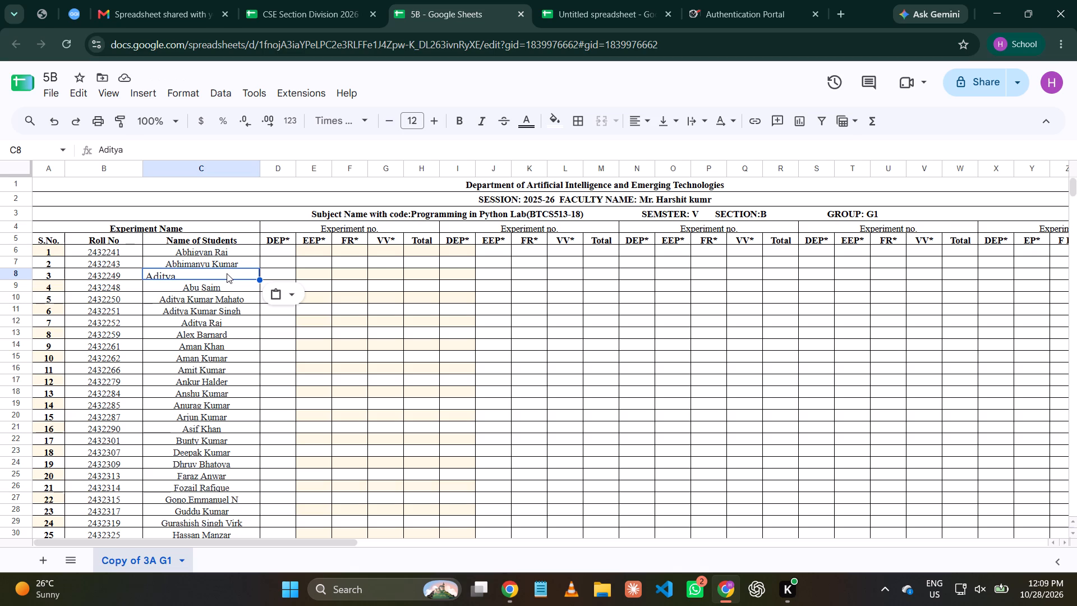
key(ctrl+s)
double_click(387, 118)
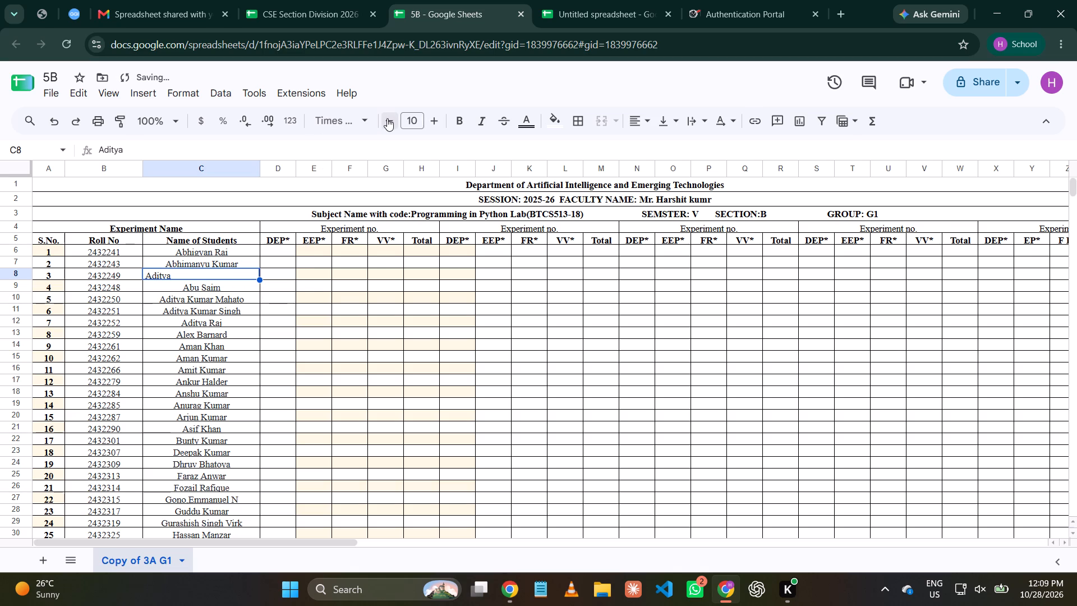
click(648, 119)
click(655, 142)
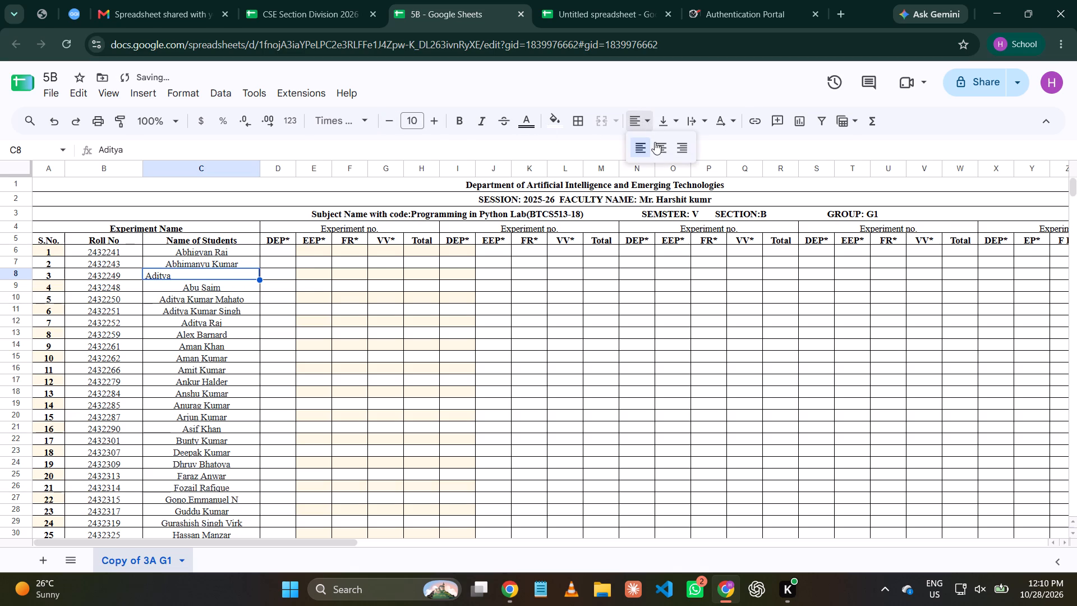
key(ctrl+s)
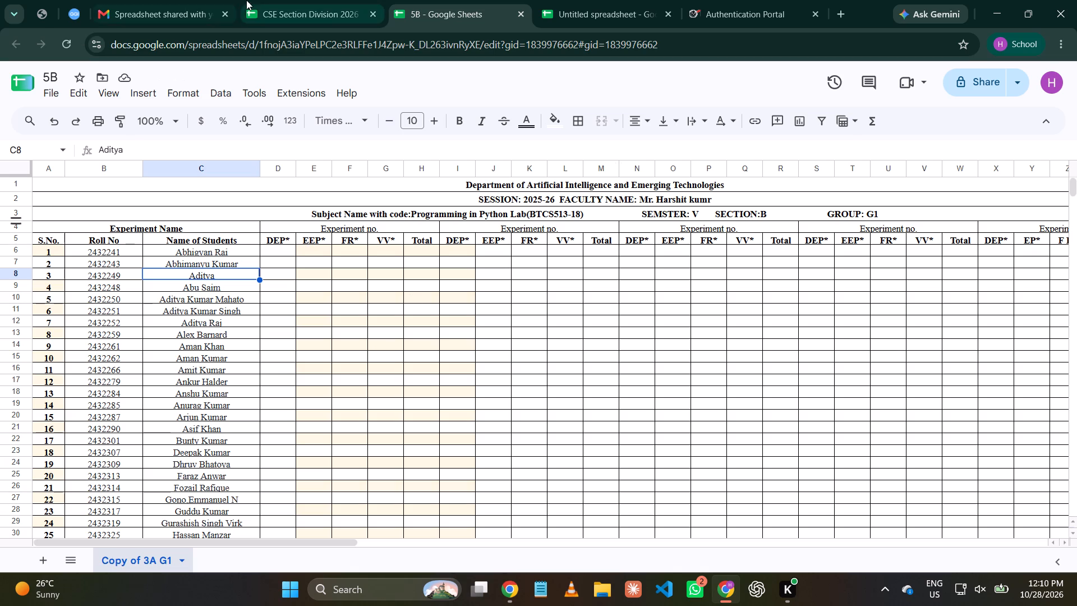
Copy the fourth student's roll number from sheet 5B_CSE into cell B9 of 5B and set its font size to 10.
click(115, 284)
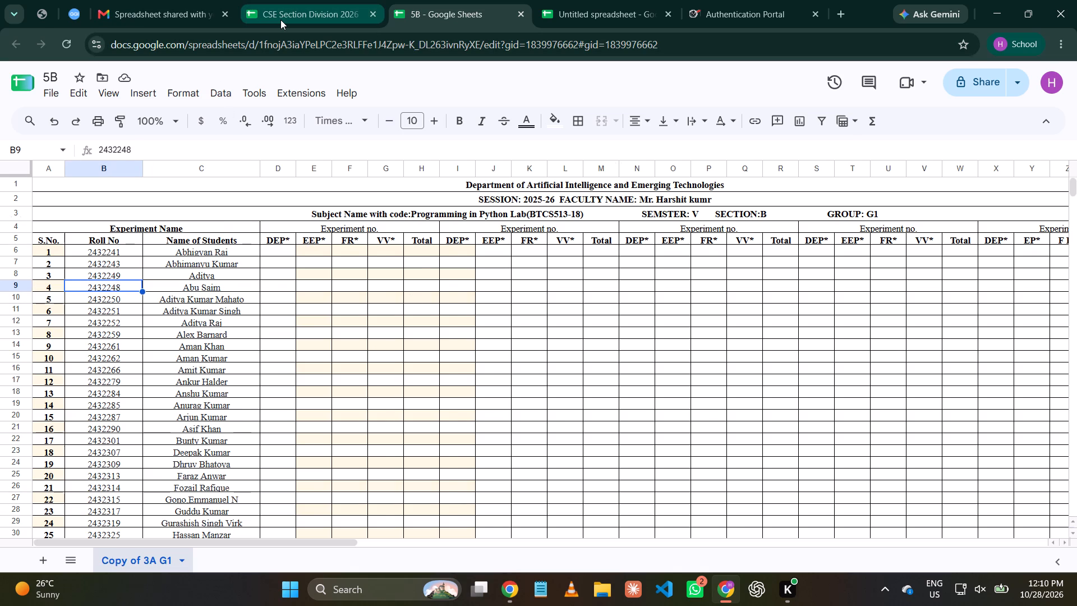
click(280, 20)
click(114, 332)
key(ctrl+c)
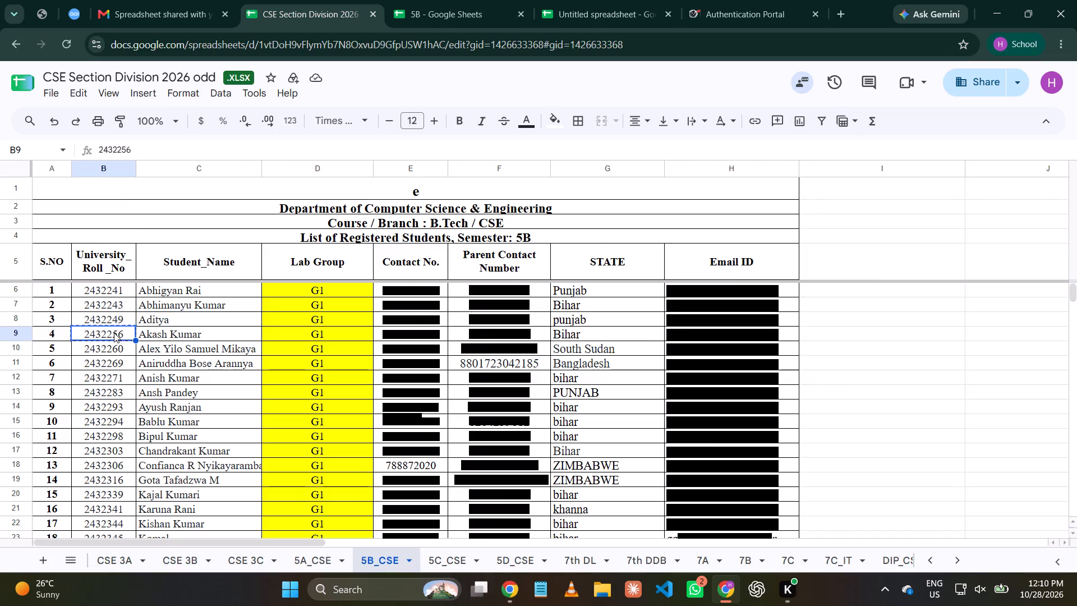
click(485, 9)
click(112, 287)
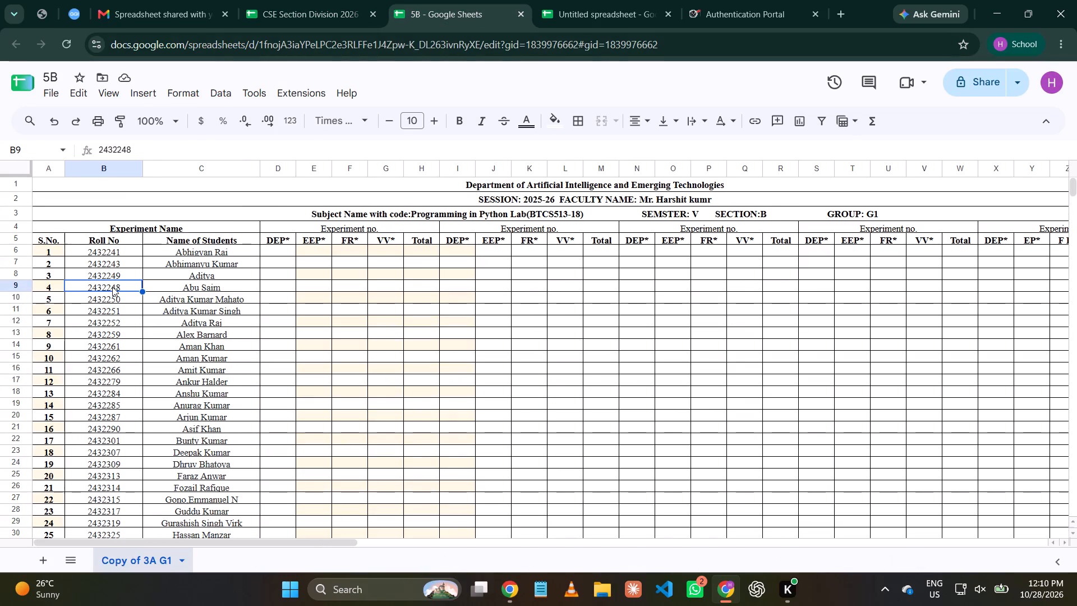
key(ctrl+v)
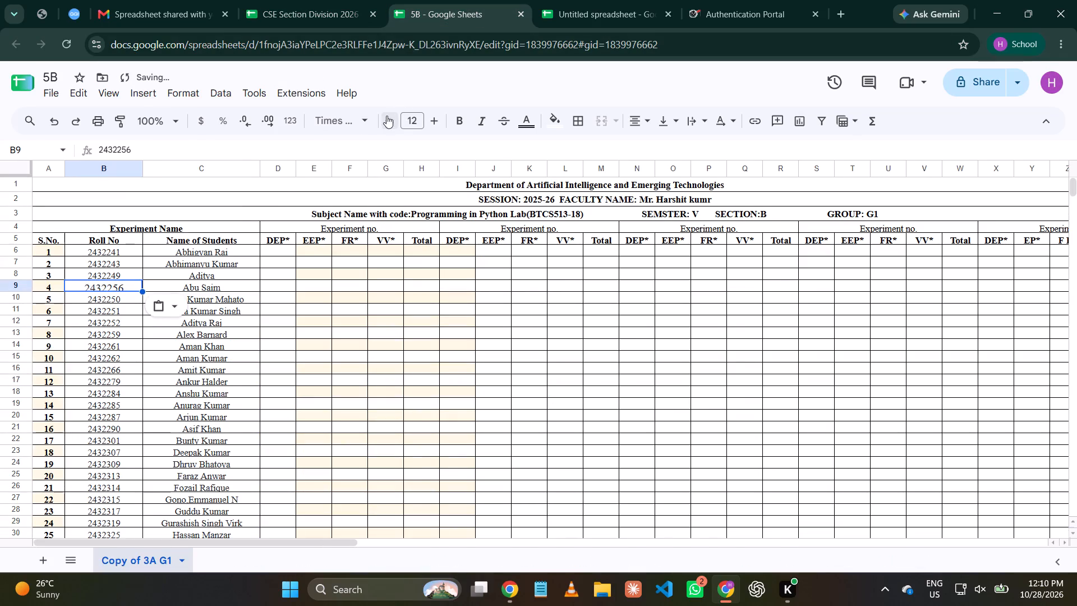
click(386, 116)
drag(386, 116, 397, 125)
Copy the fourth student's name from sheet 5B_CSE into C9 of 5B, save, and format it at font size 10, centred.
click(196, 286)
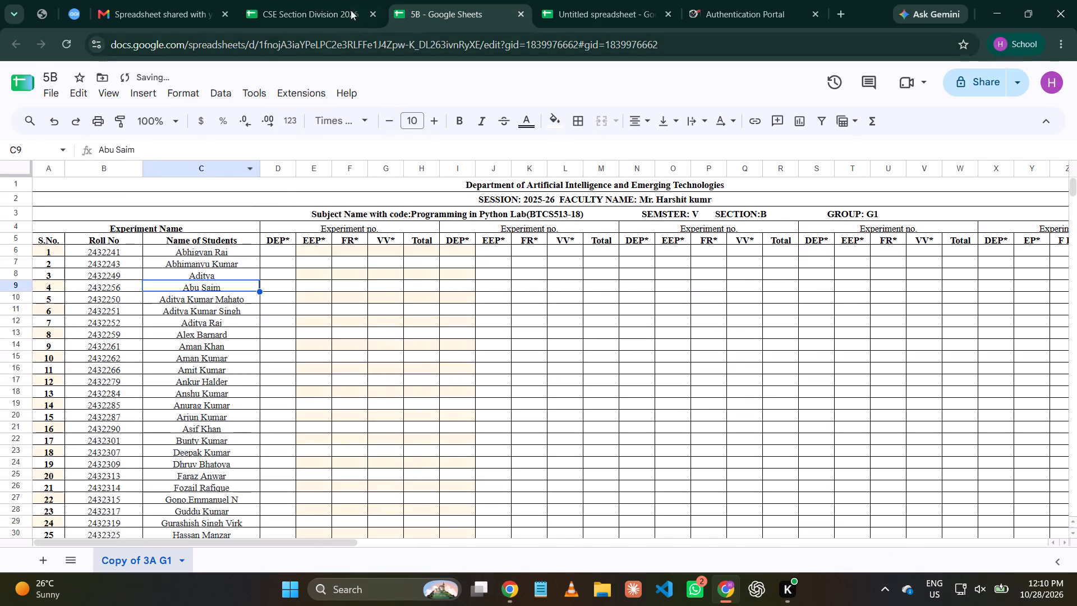
click(347, 1)
click(185, 337)
key(ctrl+c)
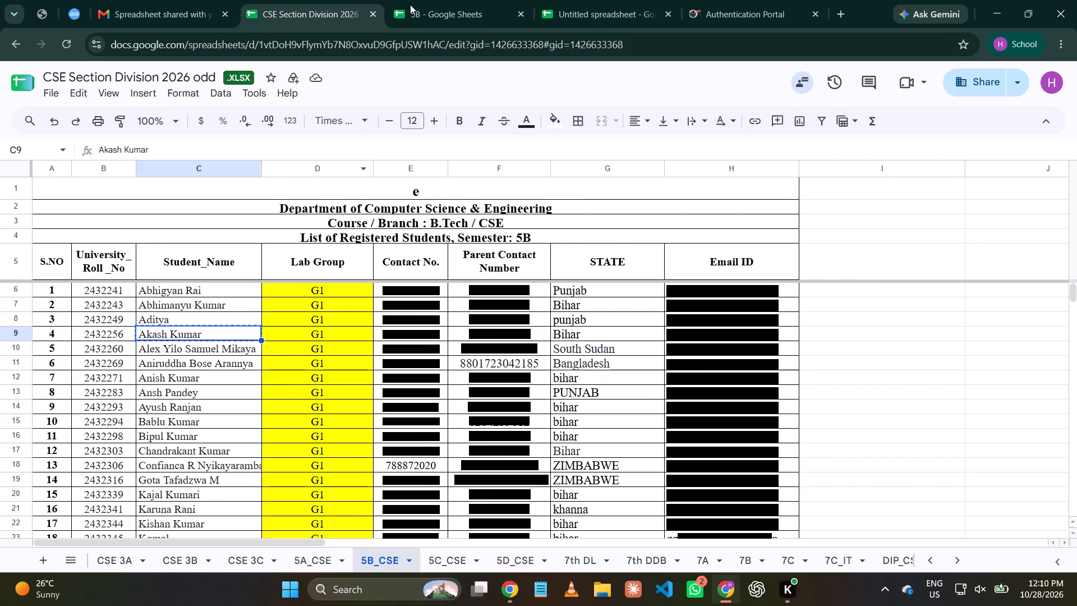
click(413, 4)
click(215, 290)
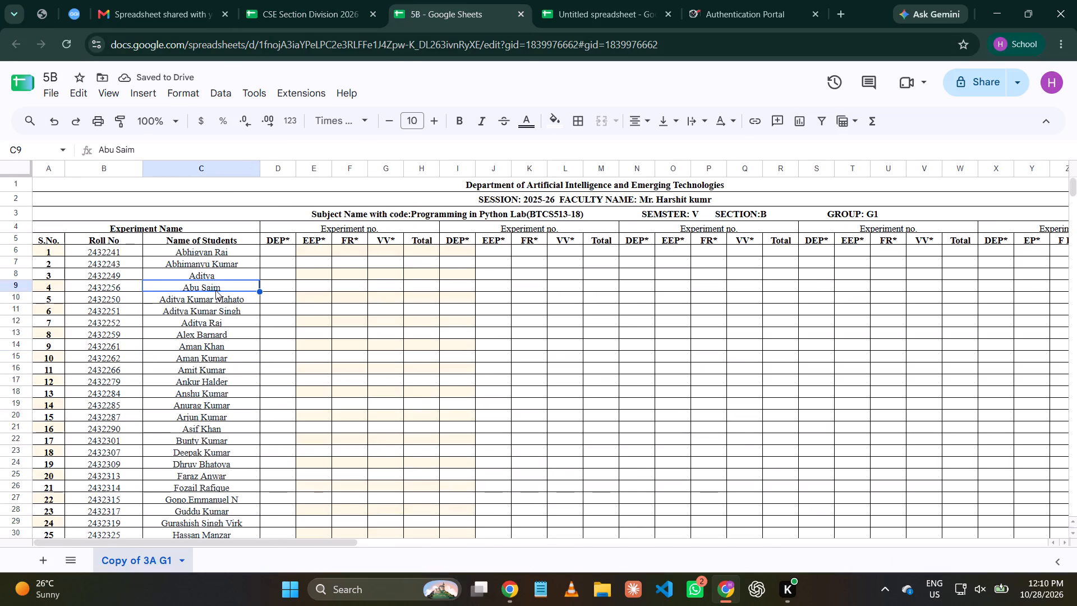
key(ctrl+v)
key(ctrl+s)
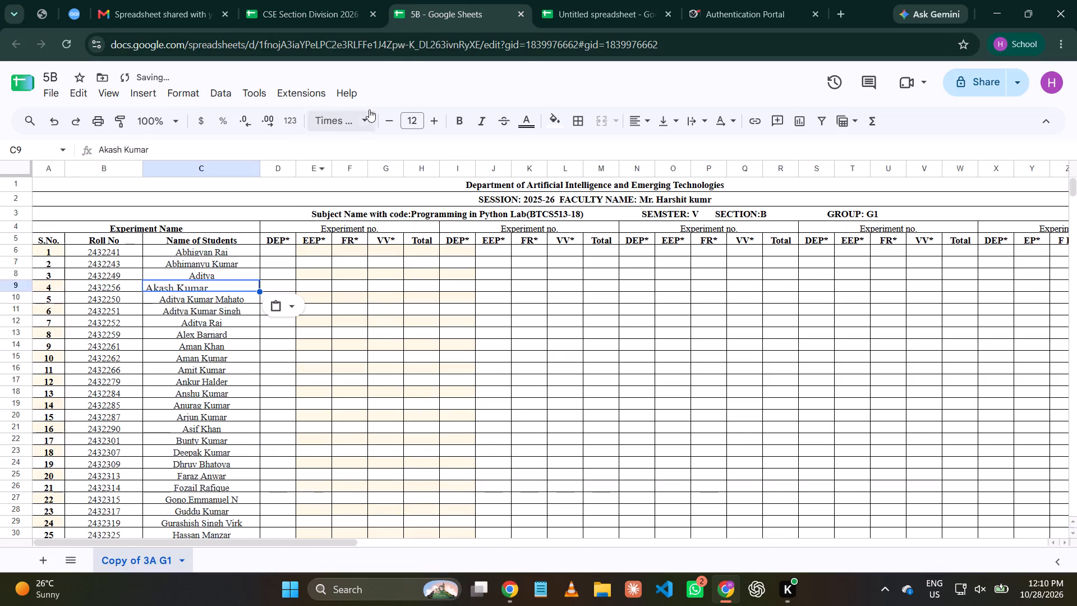
double_click(395, 125)
click(647, 123)
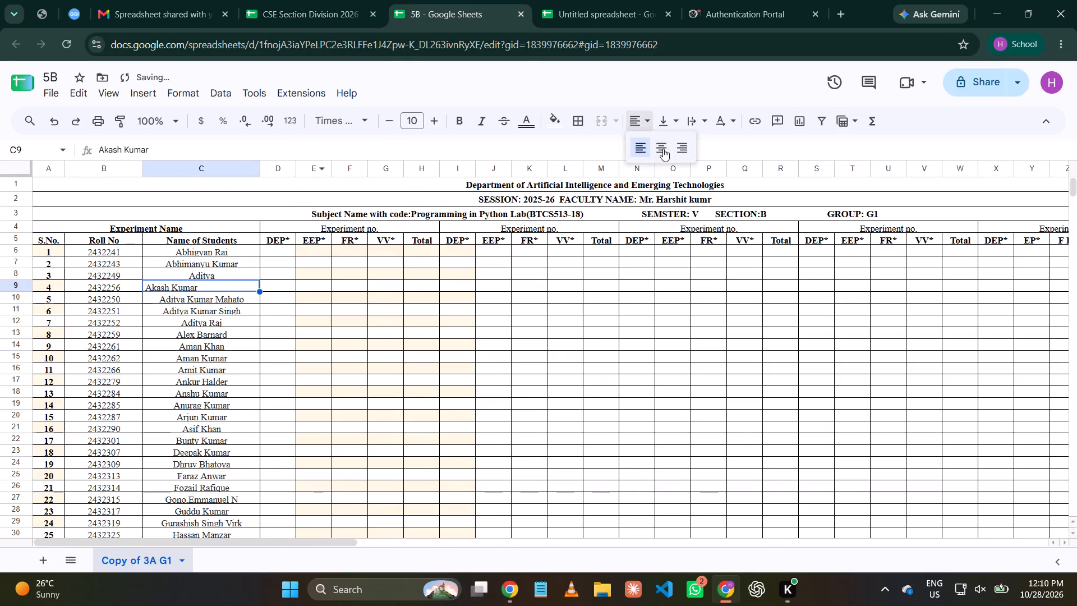
click(663, 149)
Copy the fifth student's roll number from sheet 5B_CSE into cell B10 of 5B and set its font size to 10.
click(127, 300)
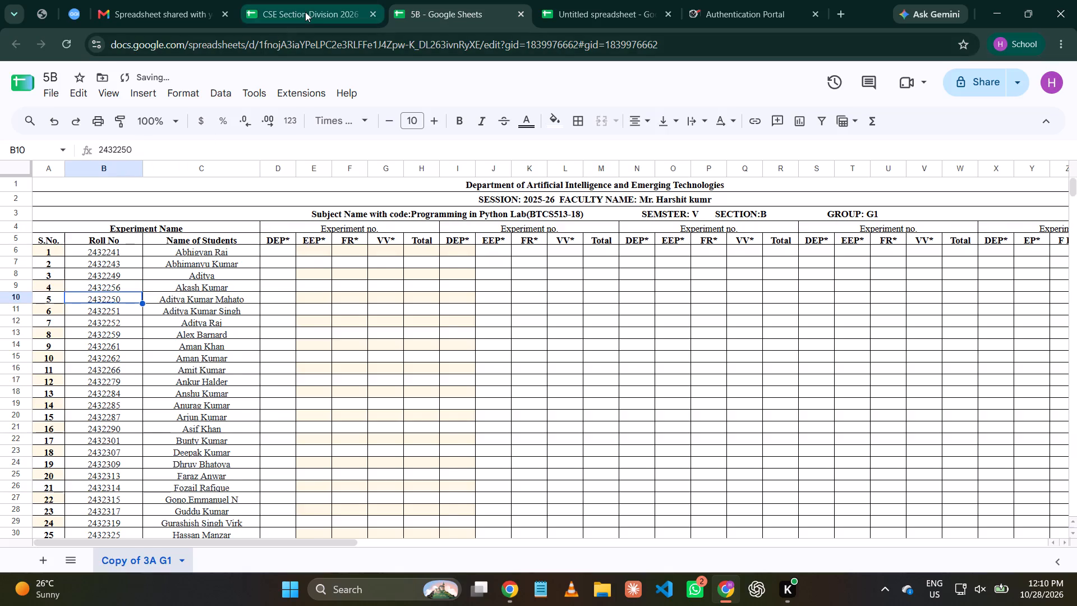
click(305, 12)
click(105, 351)
key(ctrl+c)
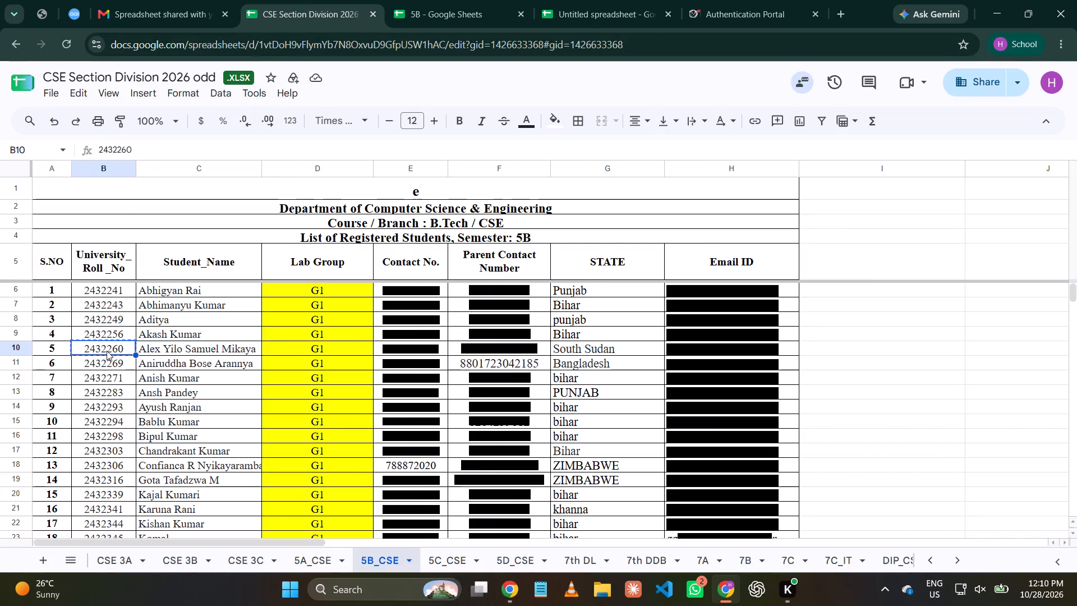
click(462, 6)
click(121, 298)
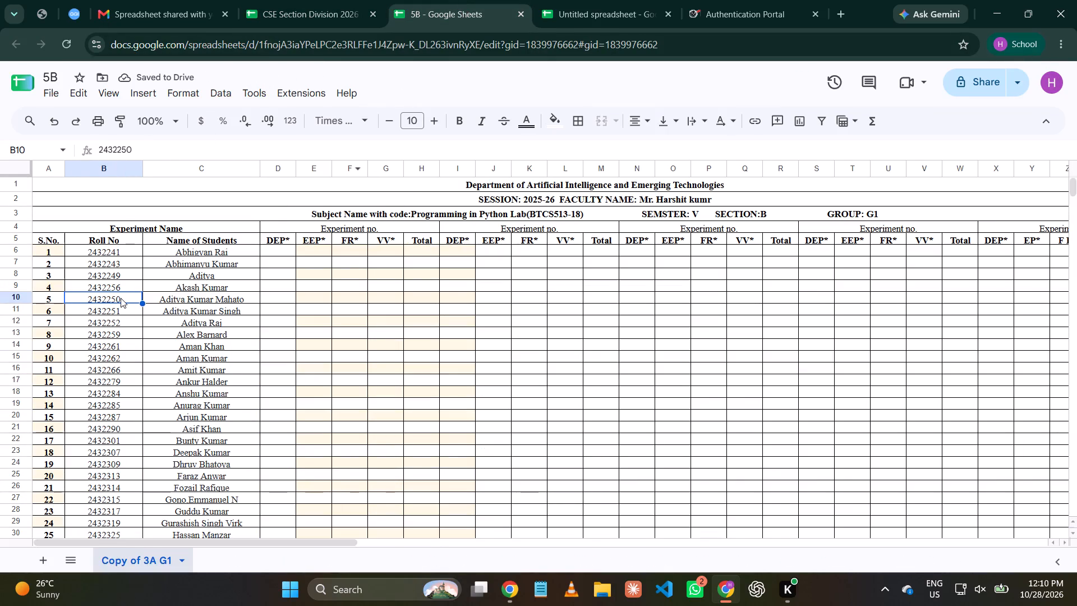
key(ctrl+c)
drag(256, 18, 256, 26)
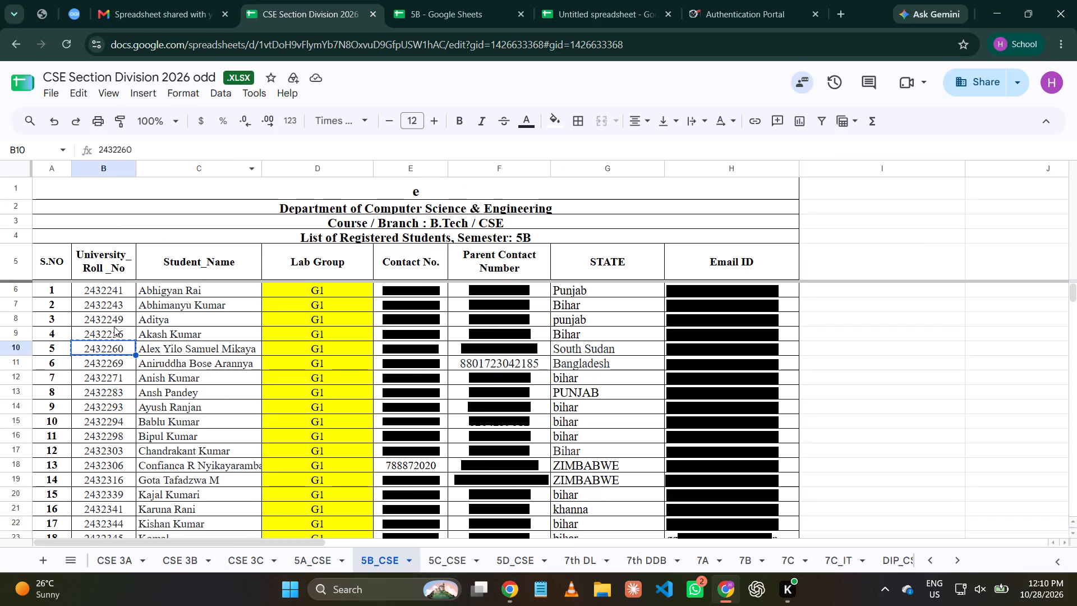
click(113, 352)
key(ctrl+c)
click(409, 16)
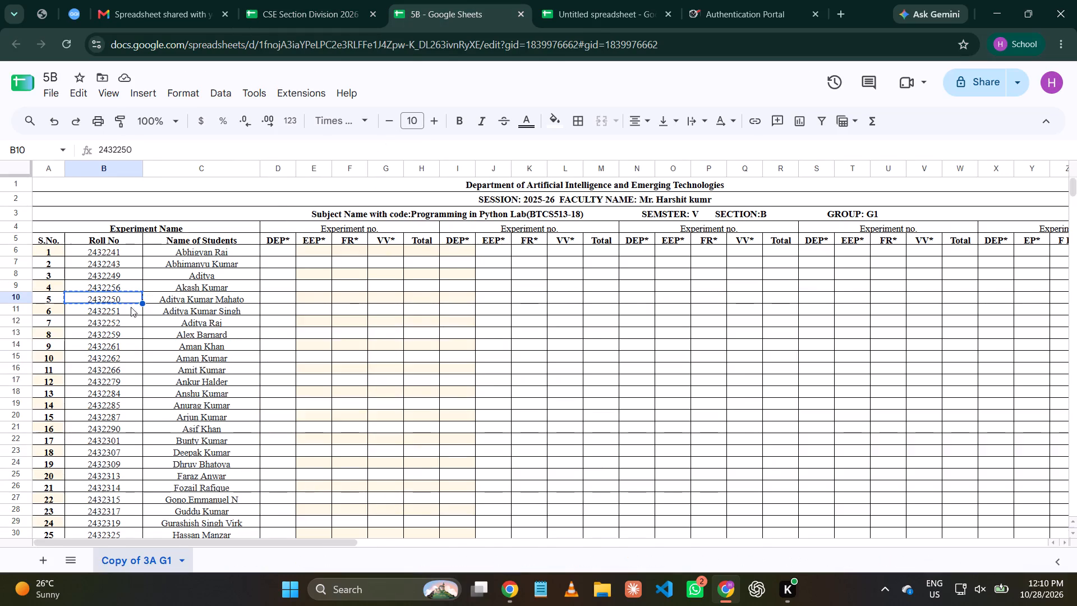
click(113, 300)
key(ctrl+v)
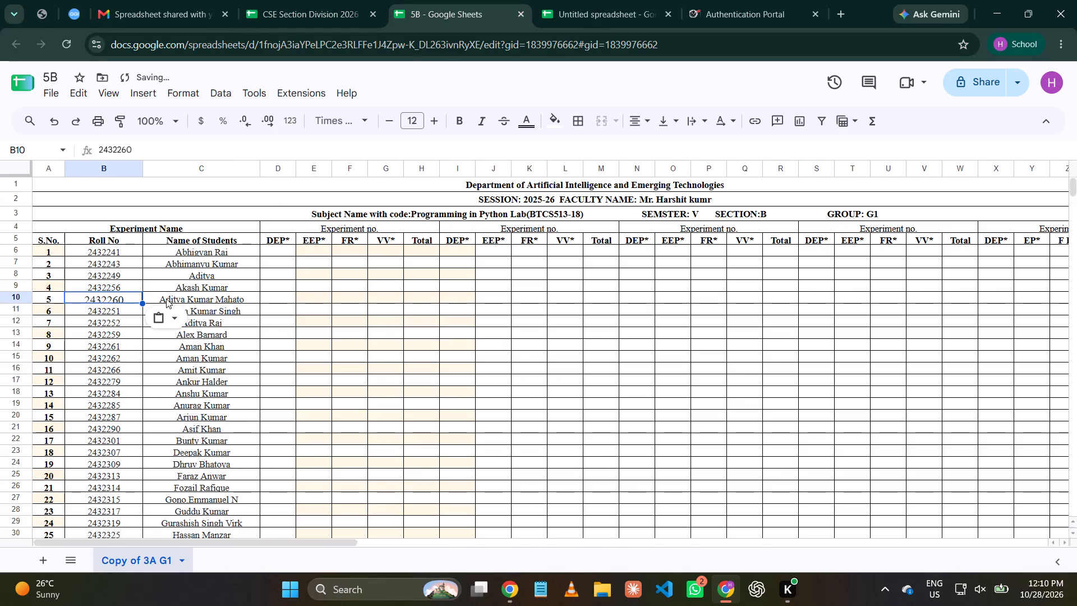
double_click(392, 121)
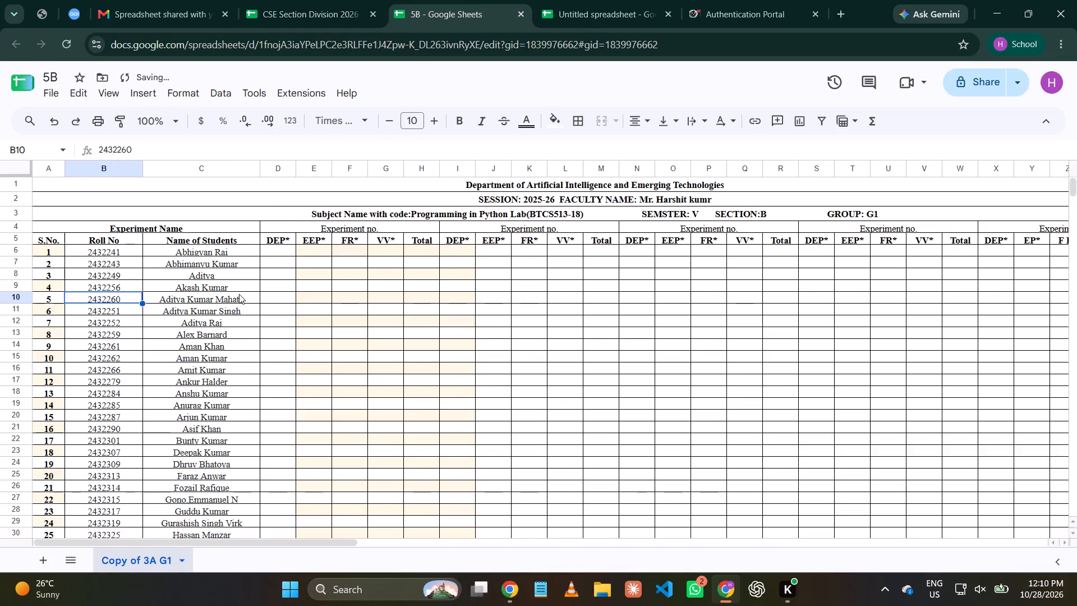
Copy the fifth student's name from sheet 5B_CSE into C10 of 5B, save, and format it at font size 10, centred.
click(239, 294)
click(353, 16)
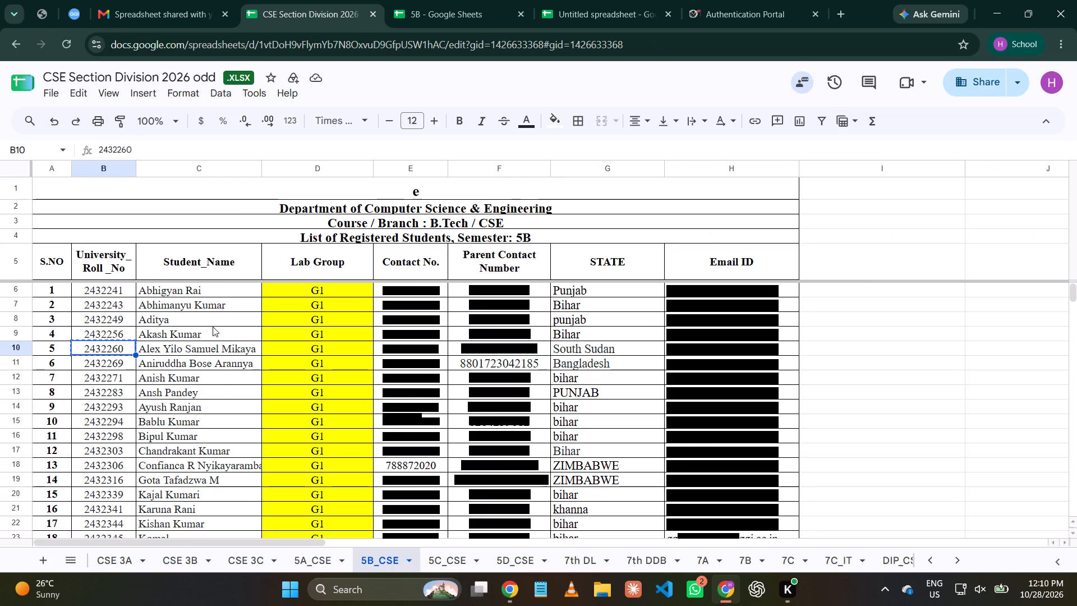
click(204, 342)
key(ctrl+c)
click(436, 0)
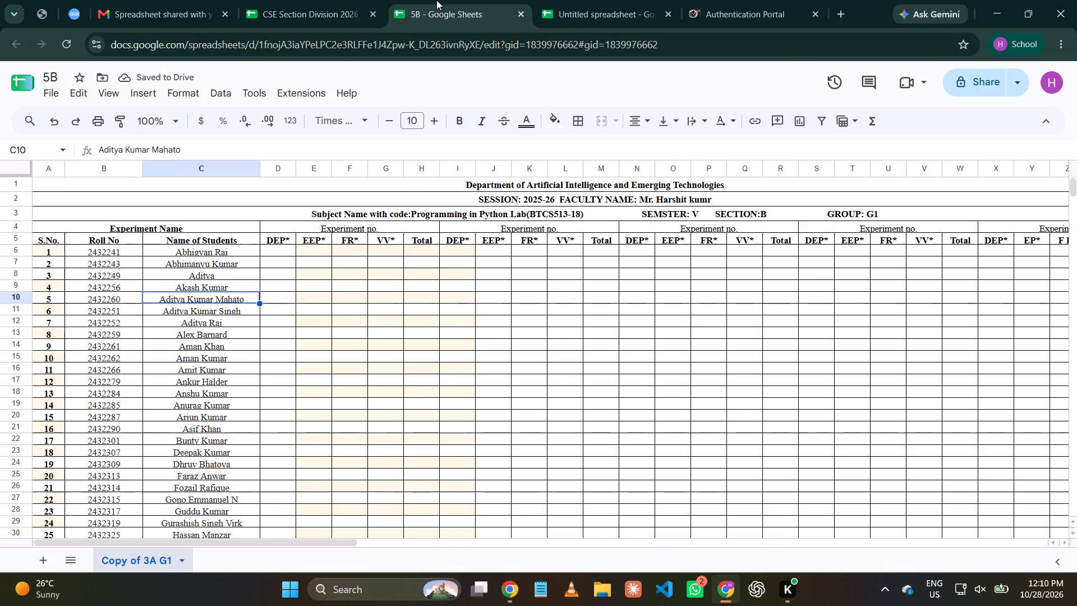
click(201, 300)
key(ctrl+v)
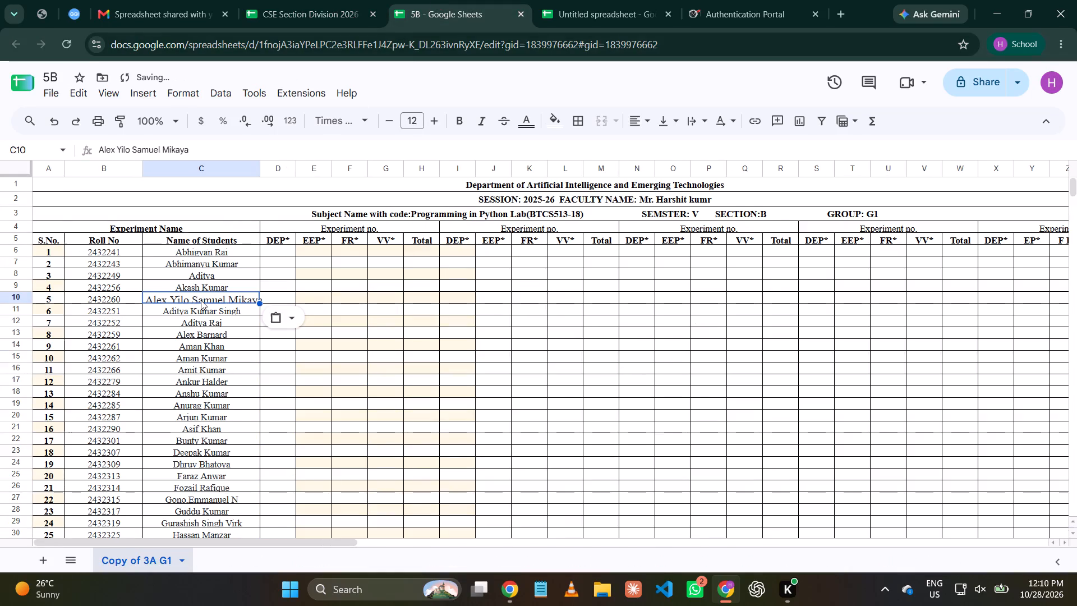
key(ctrl+s)
double_click(385, 121)
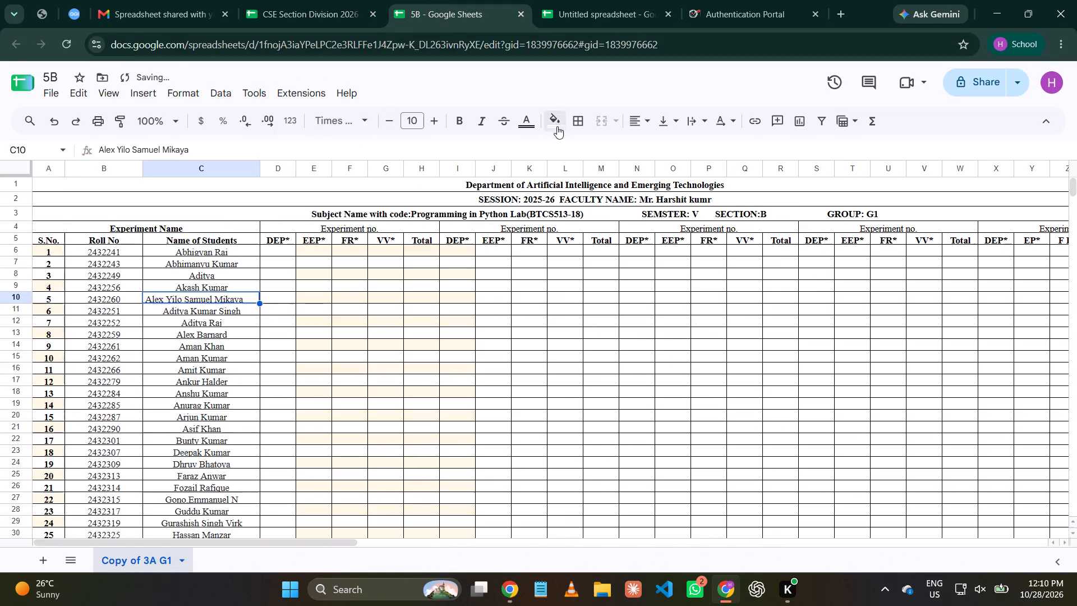
click(645, 128)
click(654, 153)
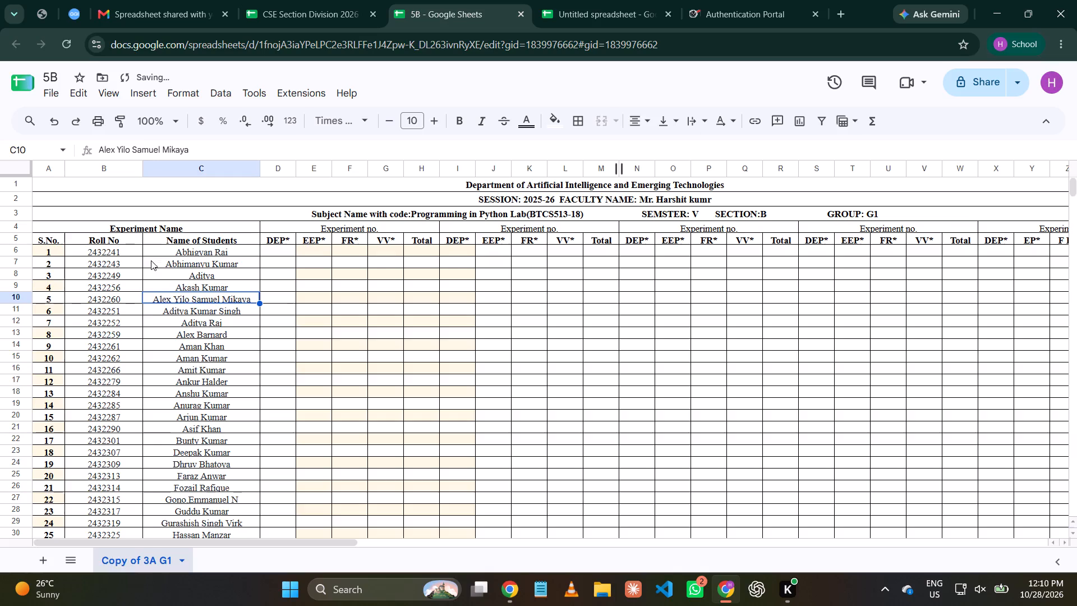
Copy the sixth student's roll number from sheet 5B_CSE into cell B11 of 5B and set its font size to 10.
click(134, 313)
click(271, 10)
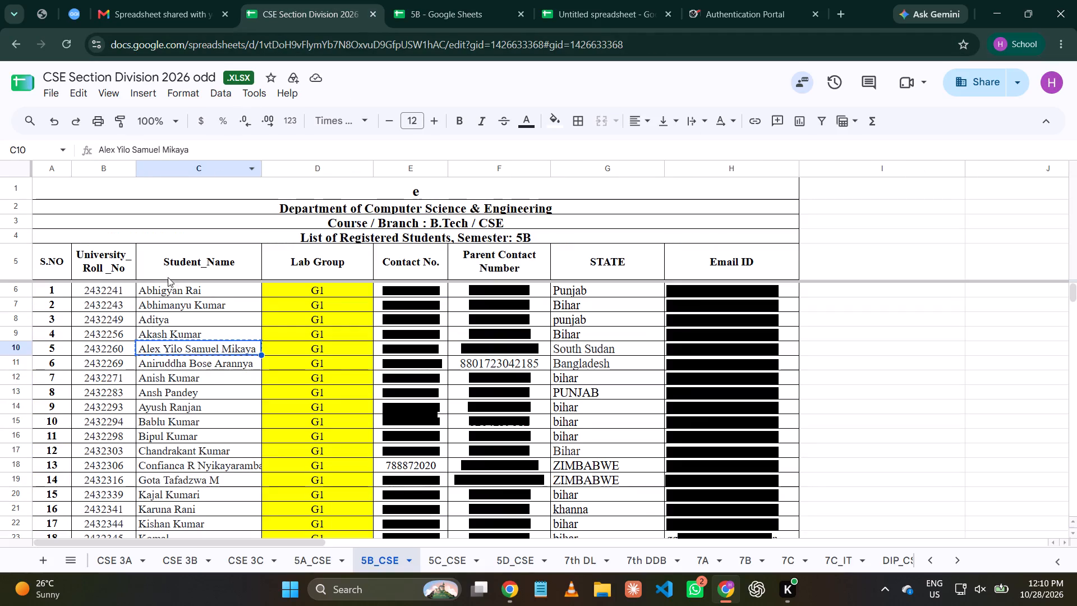
click(117, 366)
key(ctrl+c)
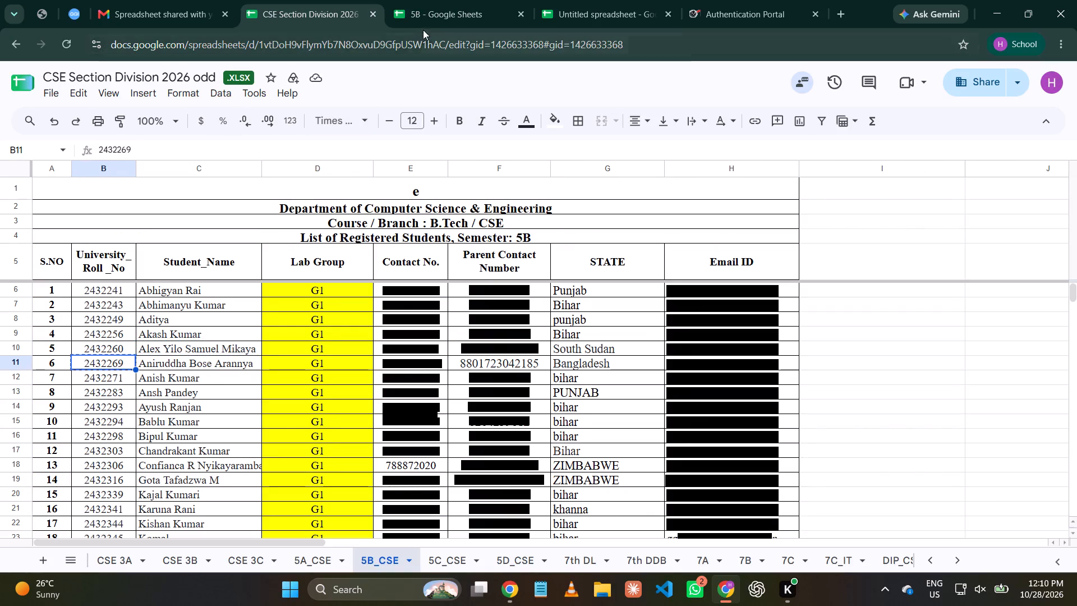
click(424, 30)
click(431, 16)
click(120, 313)
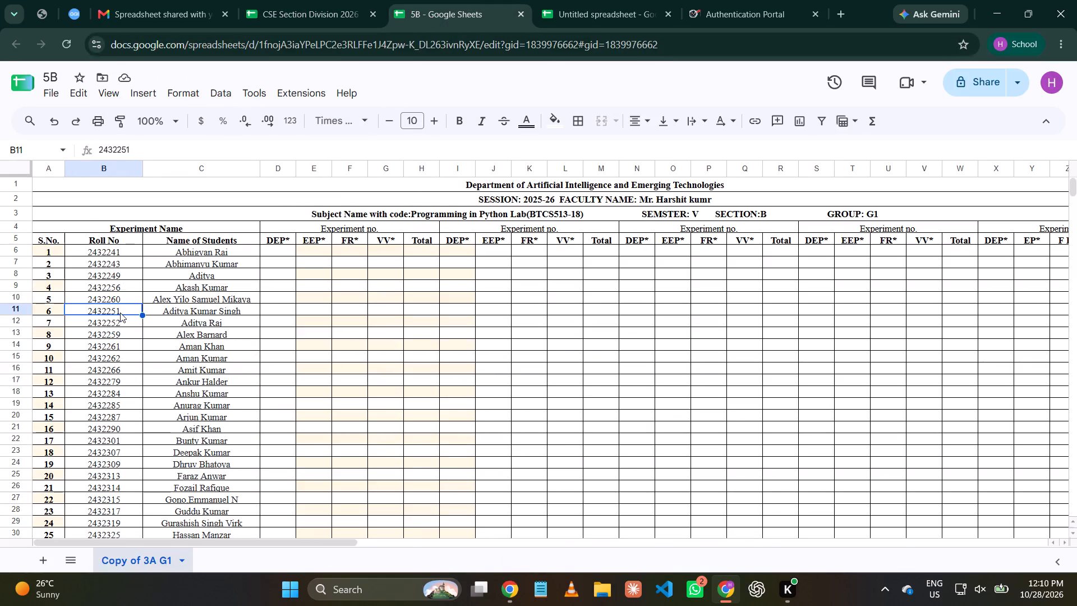
key(ctrl+v)
double_click(388, 121)
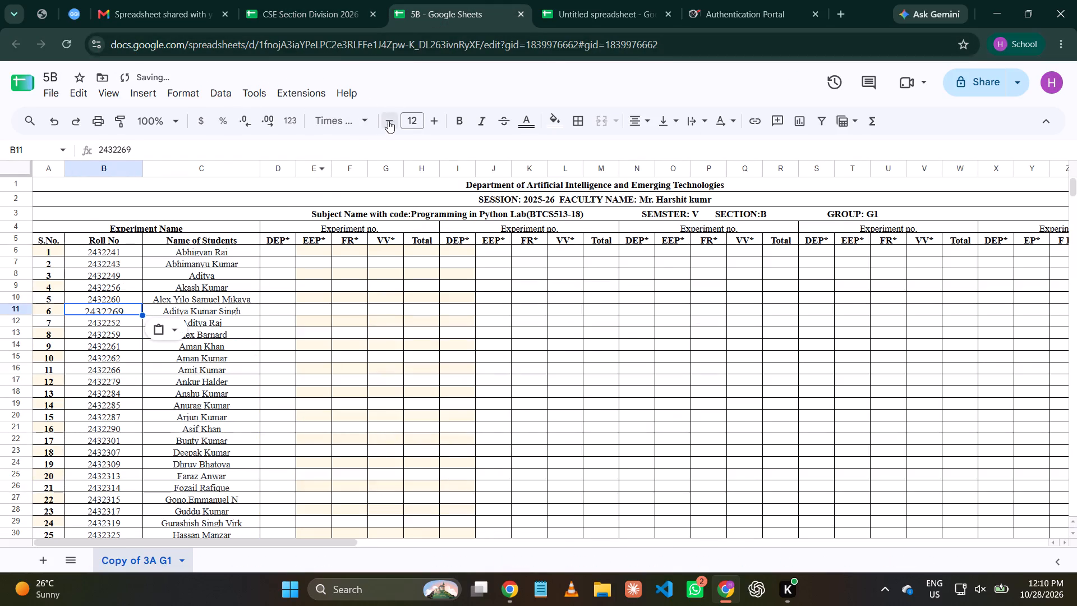
Copy the sixth student's name from sheet 5B_CSE into cell C11 of 5B at font size 10, centred.
click(342, 9)
click(158, 369)
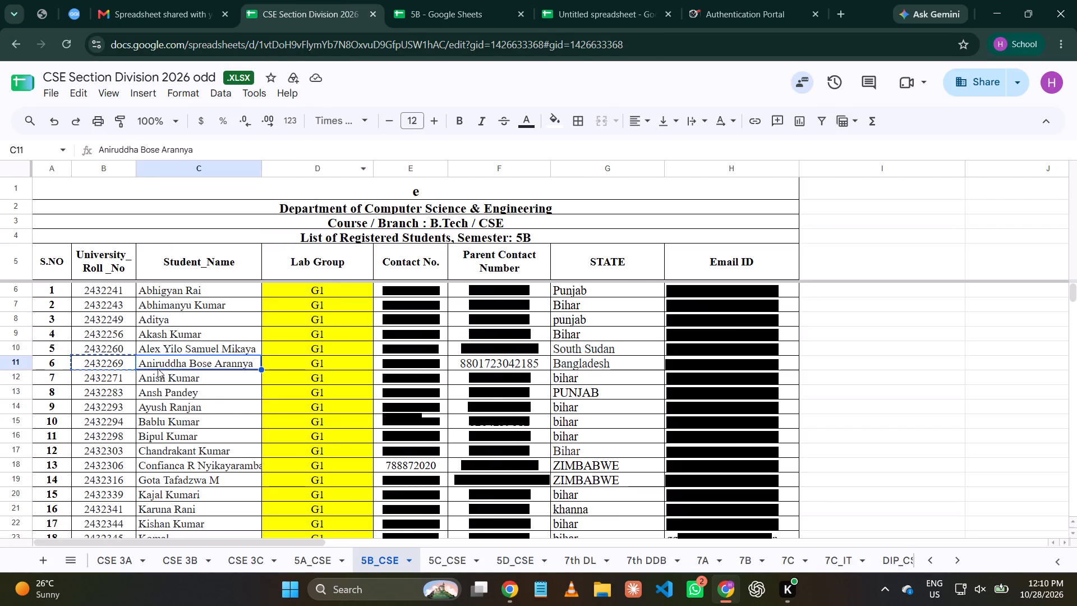
key(ctrl+c)
click(492, 4)
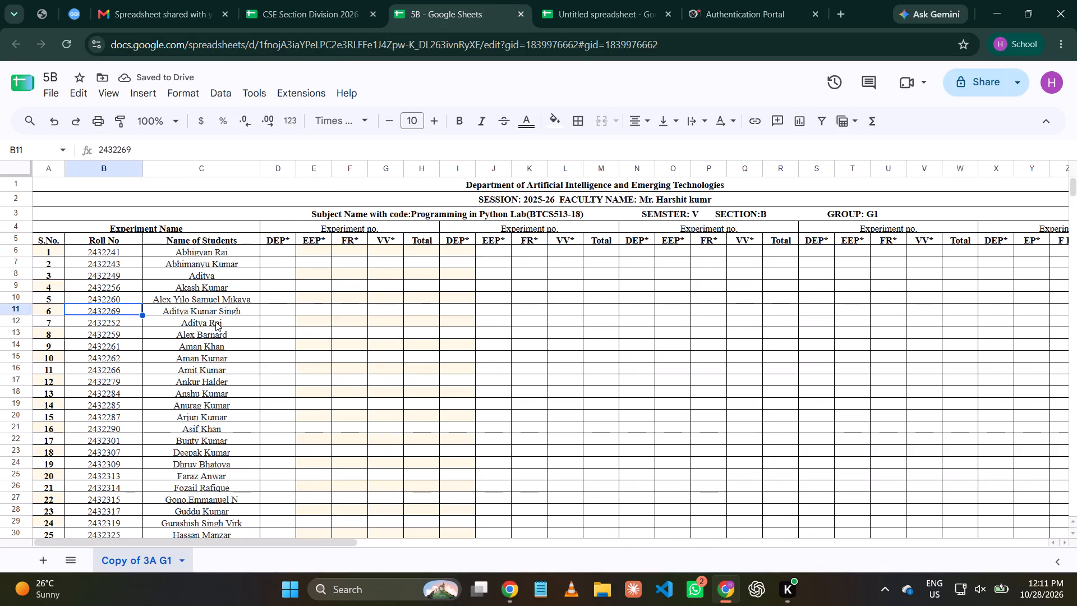
click(223, 306)
key(ctrl+v)
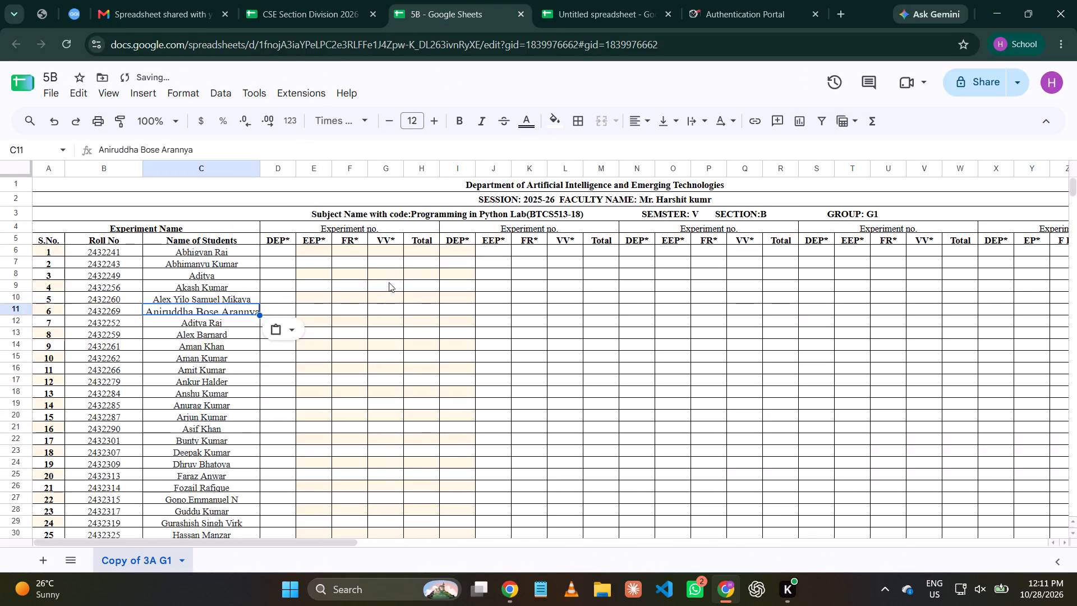
double_click(386, 117)
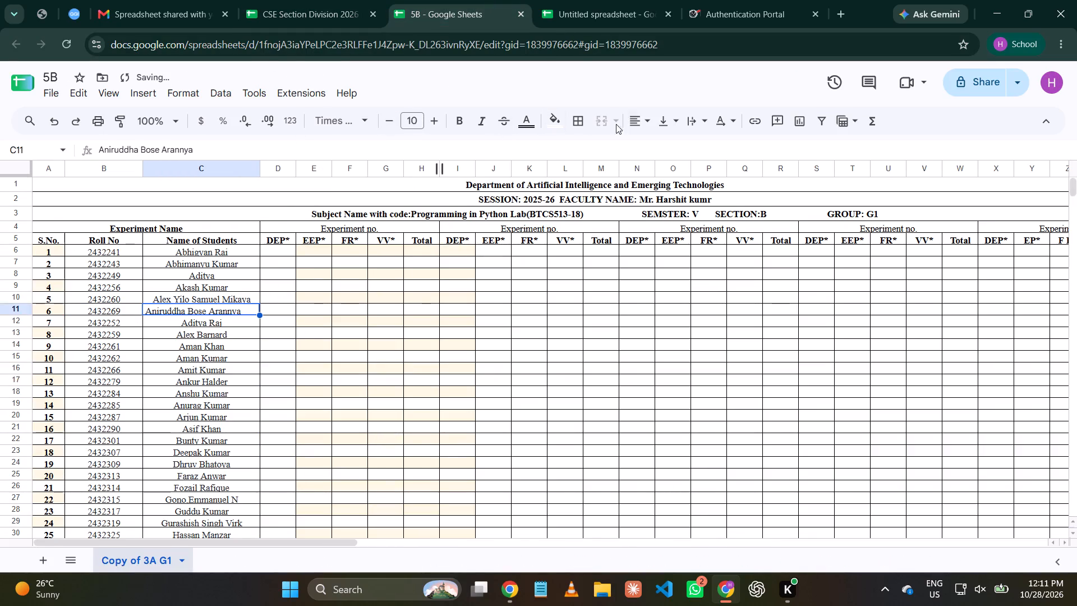
click(650, 120)
click(658, 146)
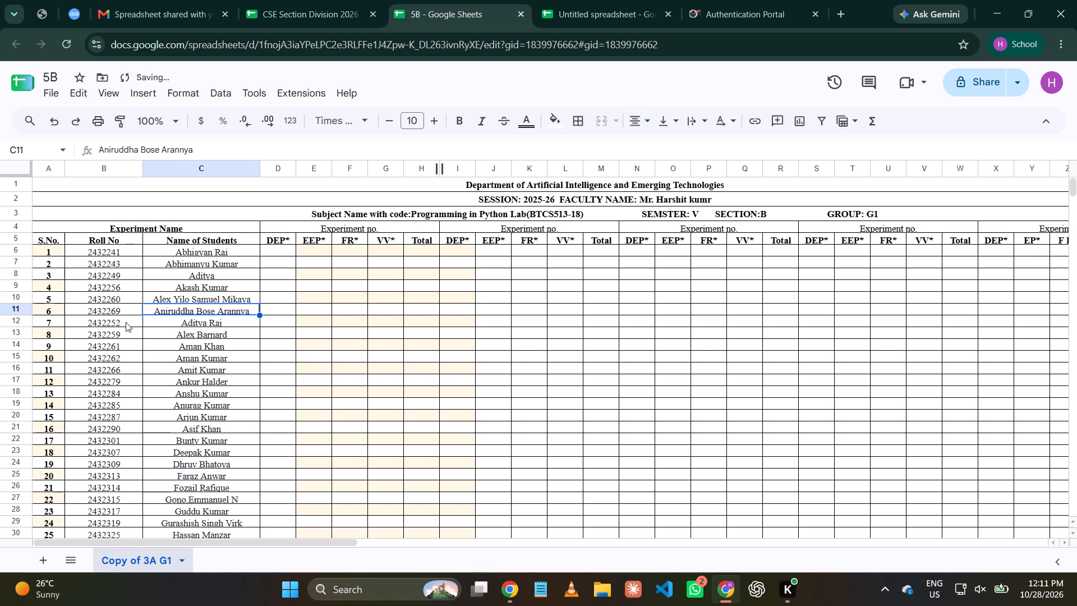
Copy the seventh student's roll number from sheet 5B_CSE into cell B12 of 5B and set its font size to 10.
click(126, 322)
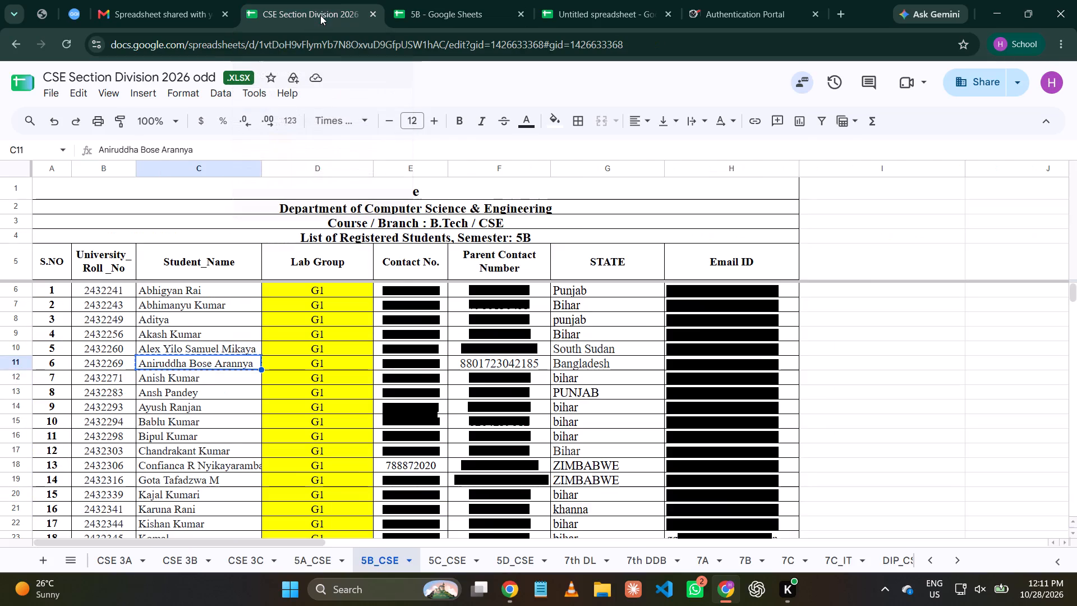
click(123, 378)
key(ctrl+c)
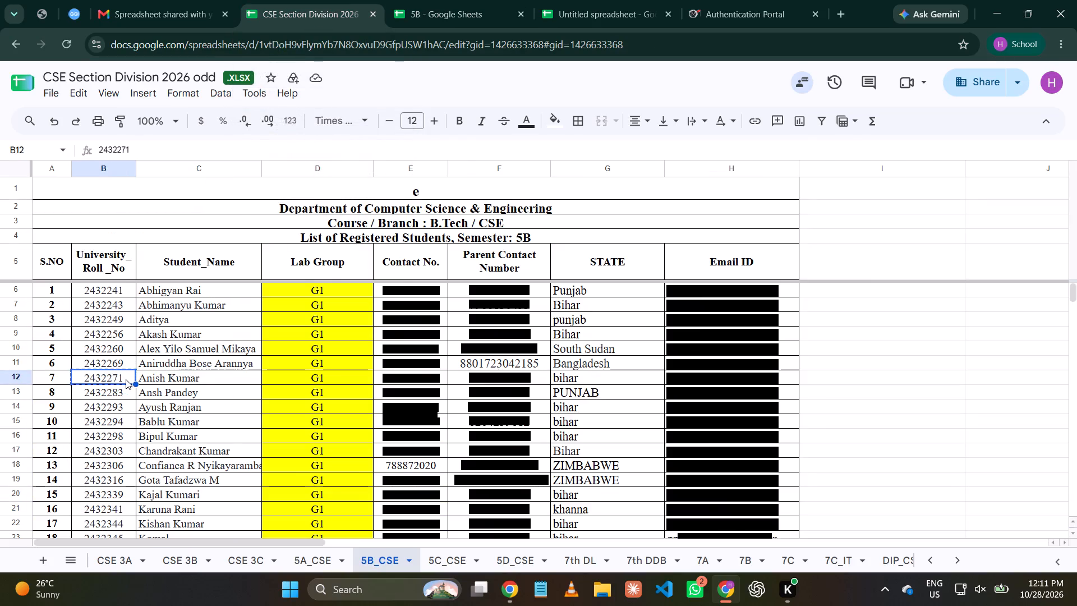
click(417, 9)
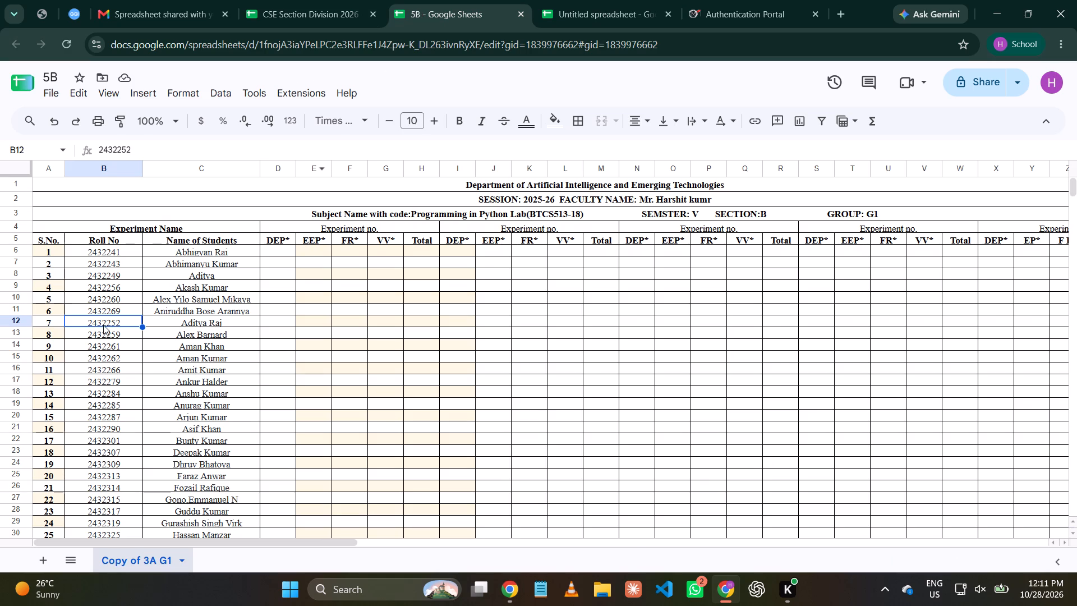
click(107, 320)
key(ctrl+v)
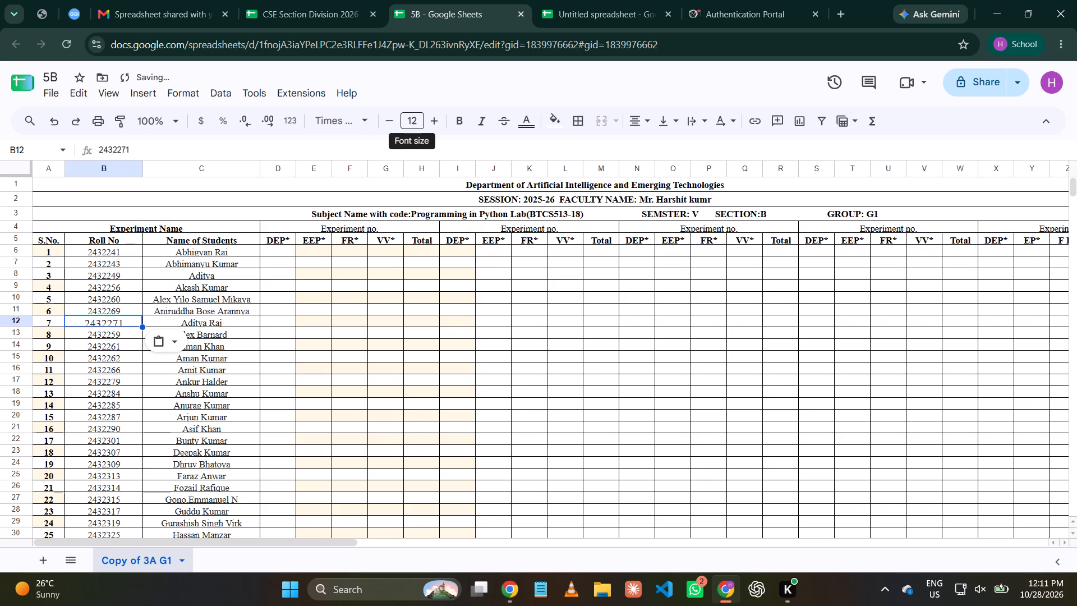
double_click(386, 119)
Copy the seventh student's name from sheet 5B_CSE into cell C12 of 5B at font size 10, centred.
click(223, 322)
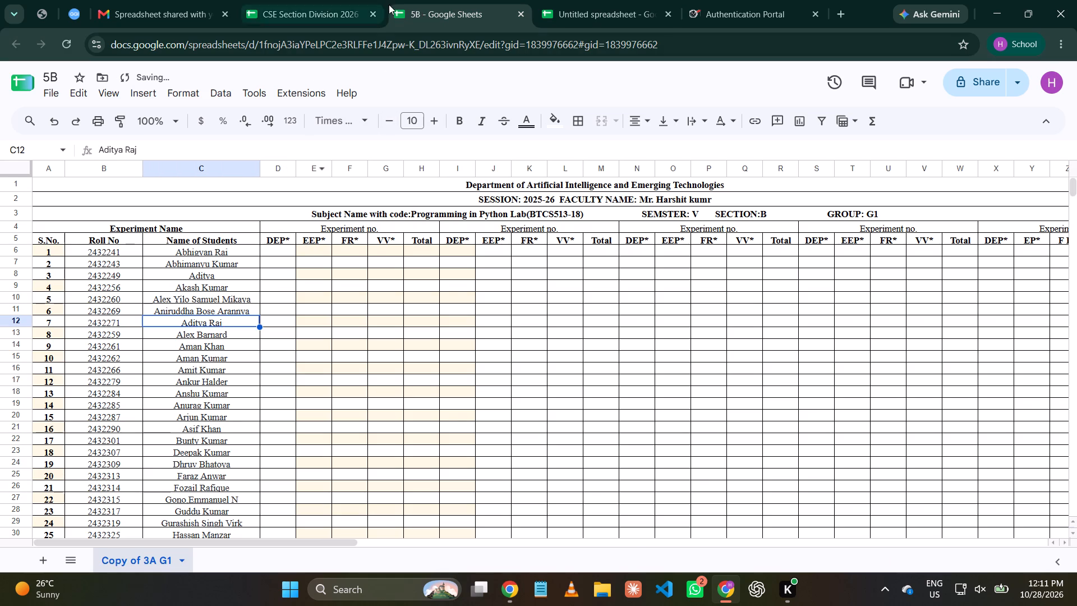
click(329, 11)
click(186, 377)
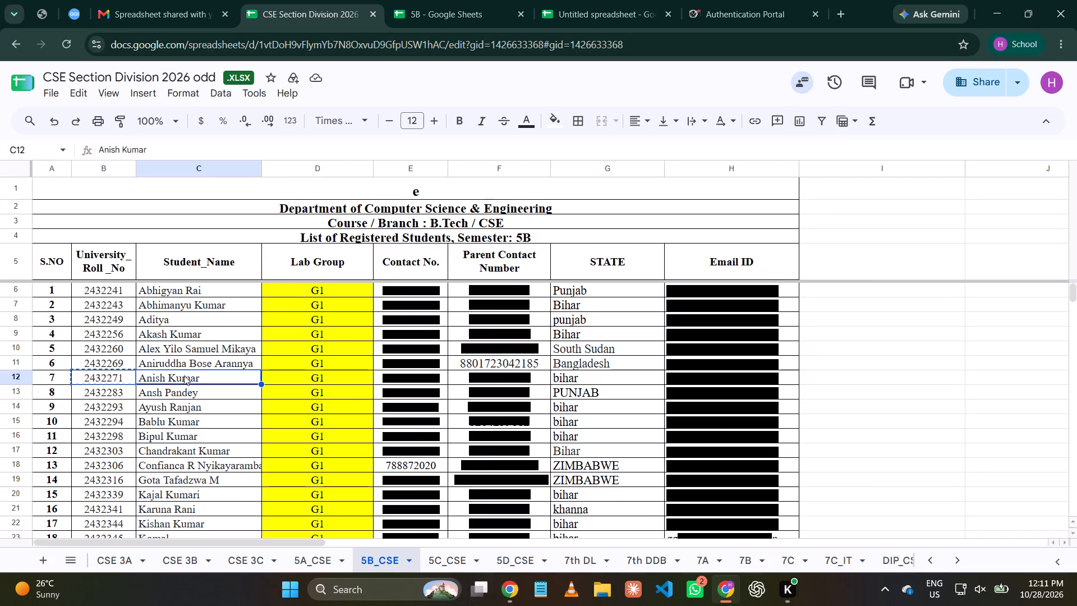
key(ctrl+c)
drag(422, 14, 416, 33)
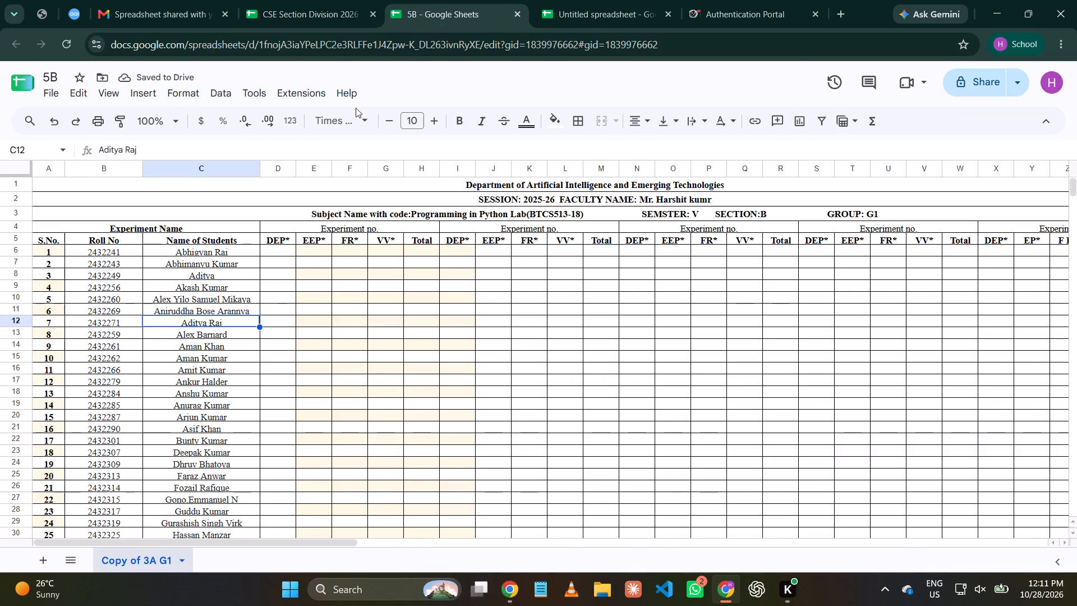
click(206, 327)
key(ctrl+v)
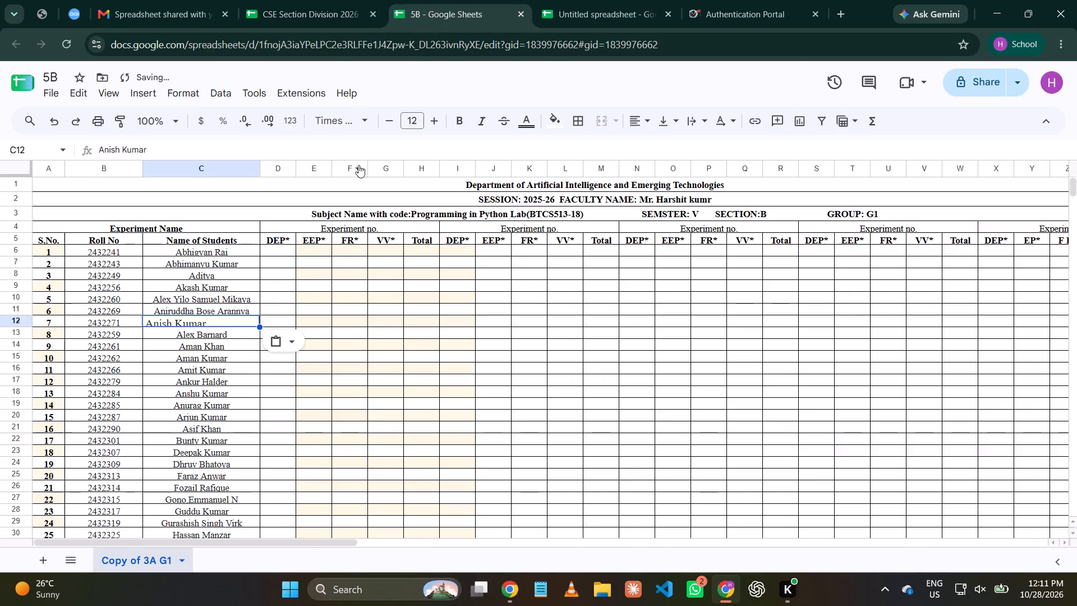
double_click(393, 119)
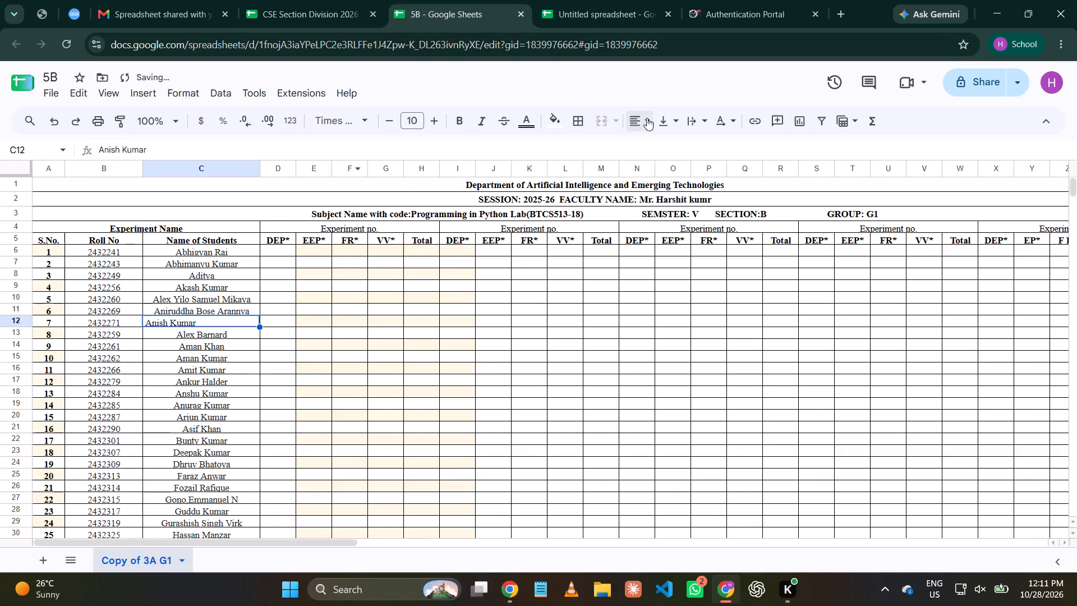
click(652, 119)
click(657, 149)
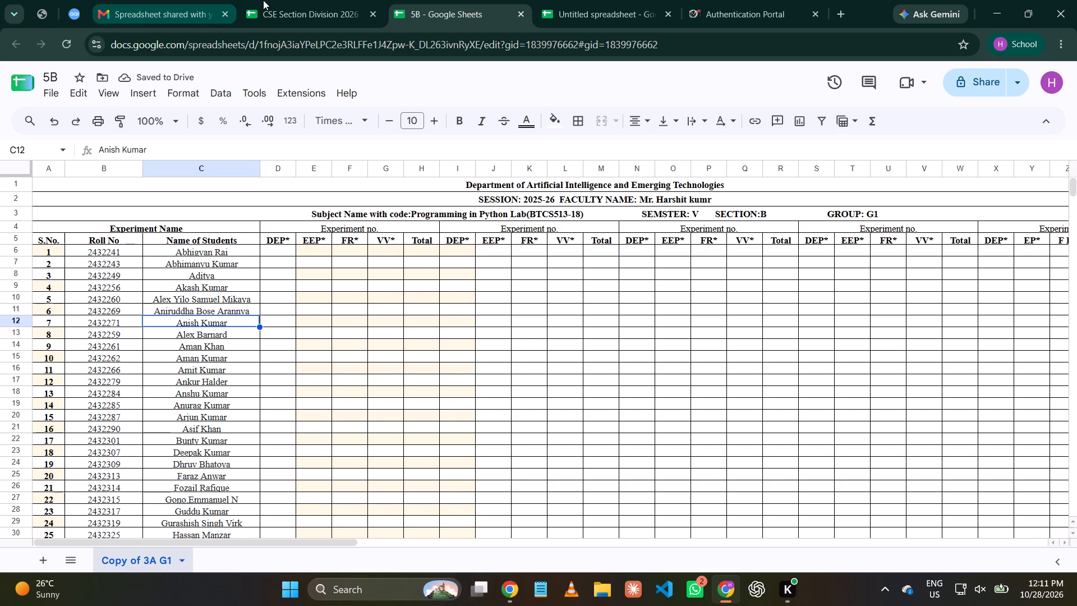
Copy the eighth student's roll number from sheet 5B_CSE into cell B13 of 5B and set its font size to 10.
click(278, 19)
click(121, 388)
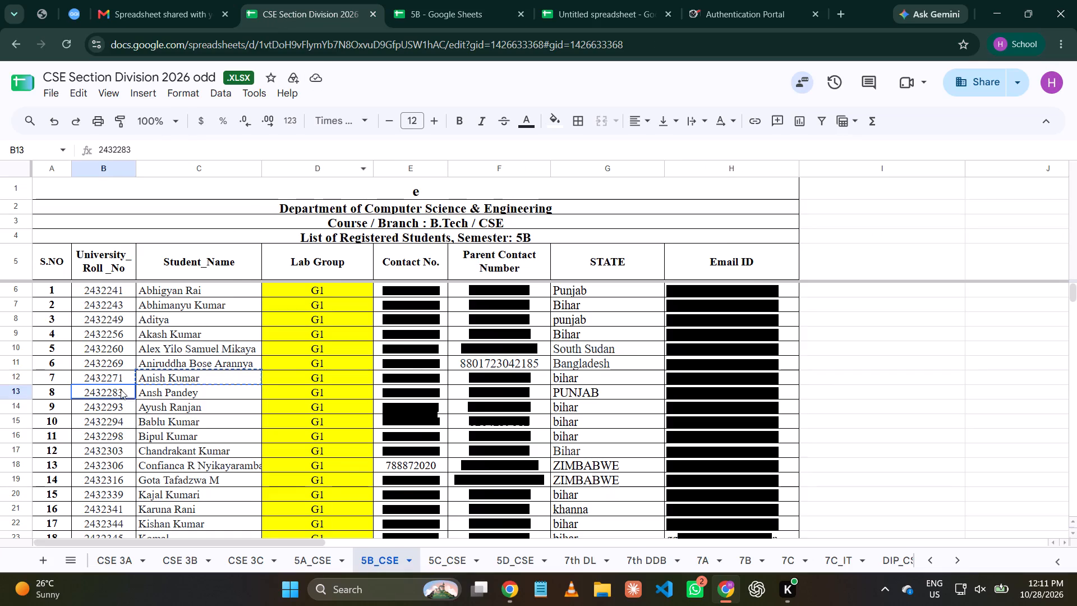
key(ctrl+c)
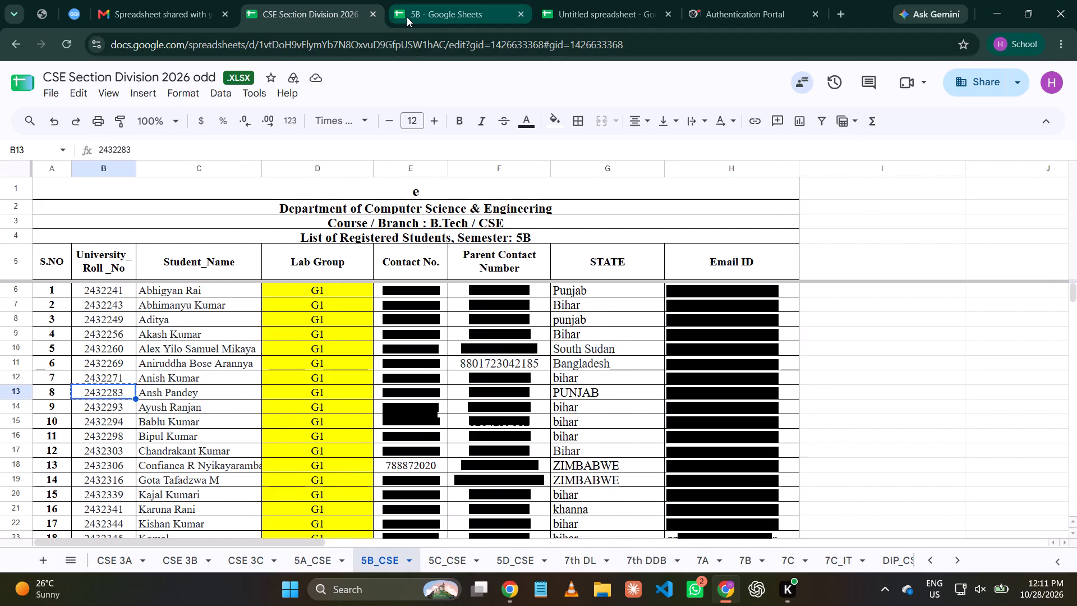
click(407, 17)
click(106, 333)
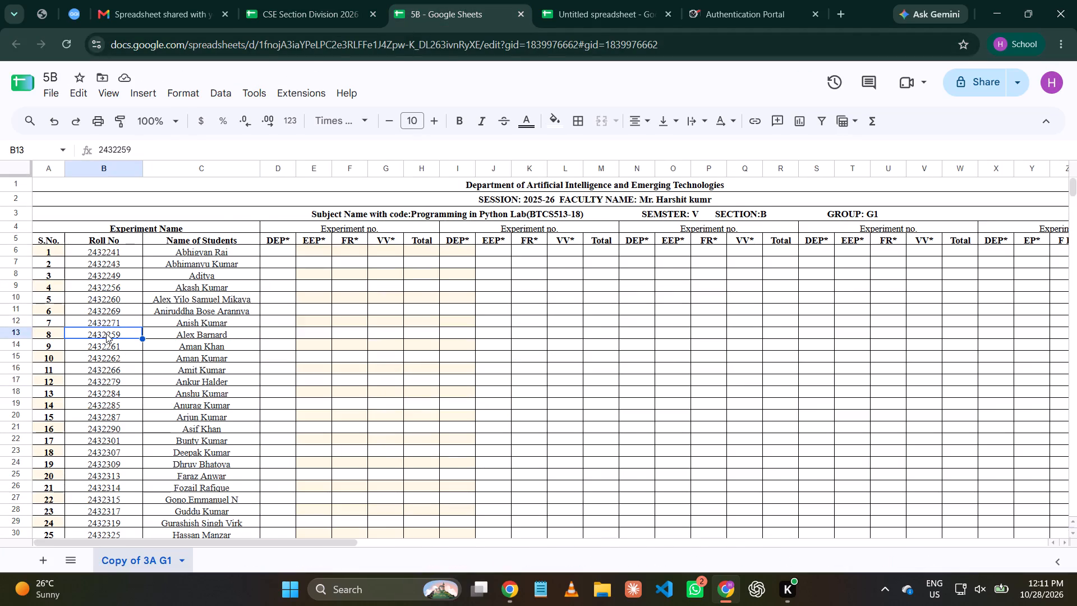
key(ctrl+c)
click(264, 1)
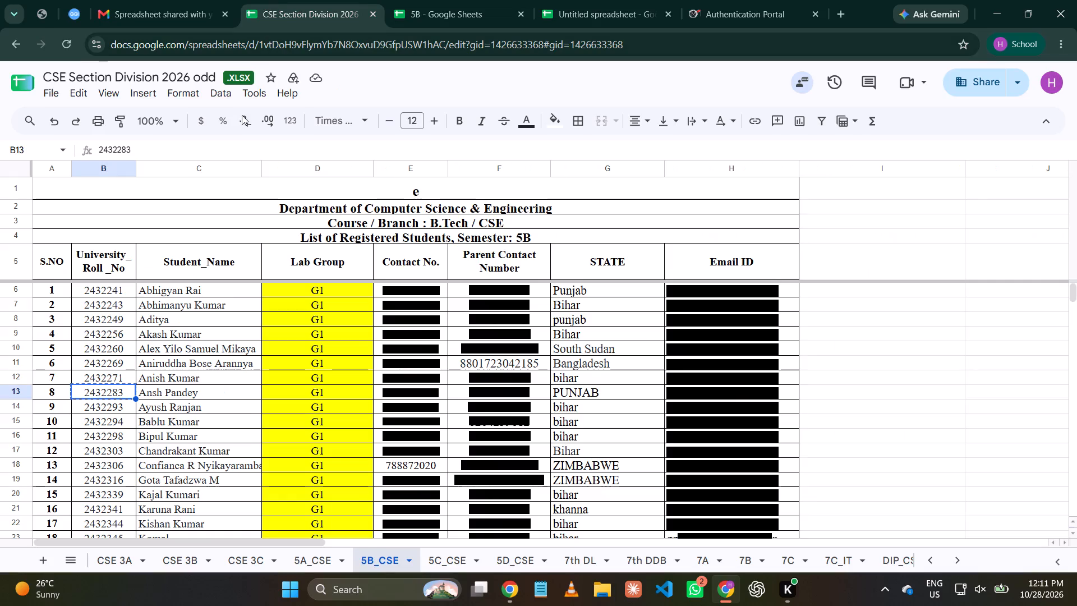
click(107, 395)
key(ctrl+c)
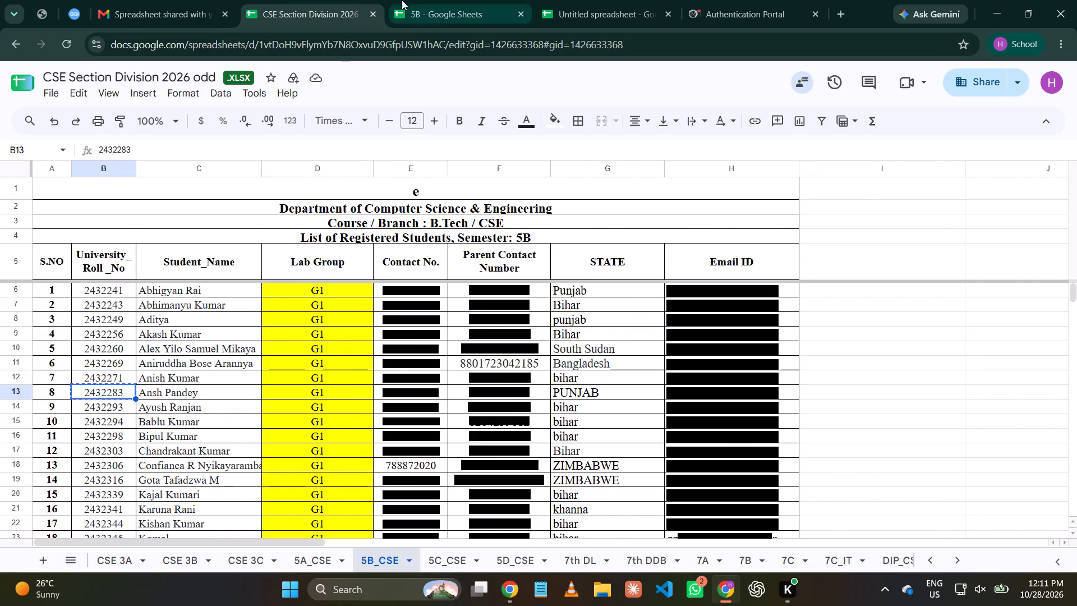
click(435, 24)
click(123, 335)
key(ctrl+v)
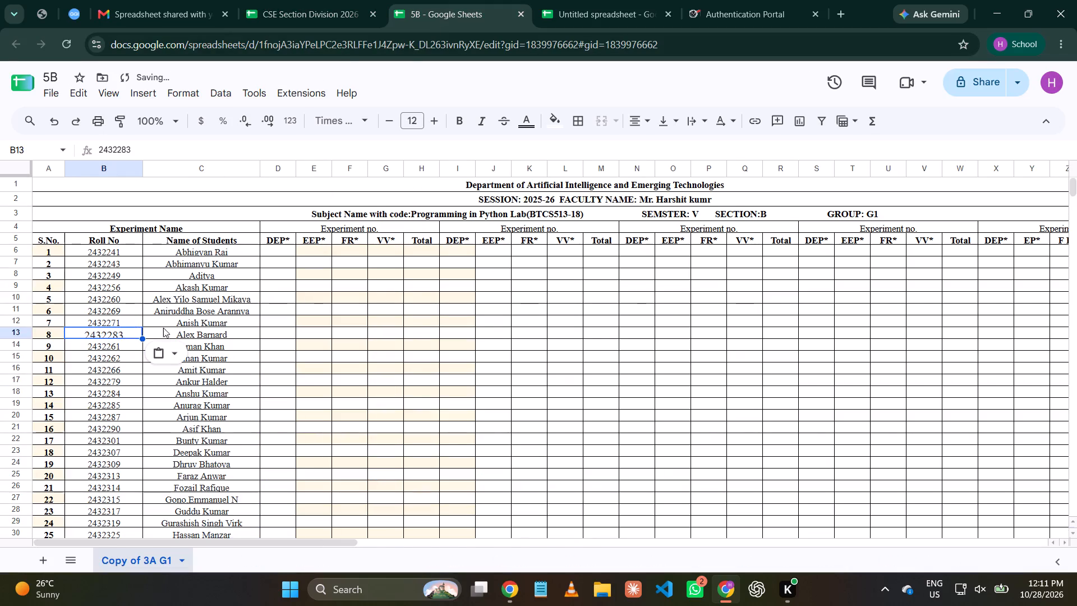
double_click(395, 118)
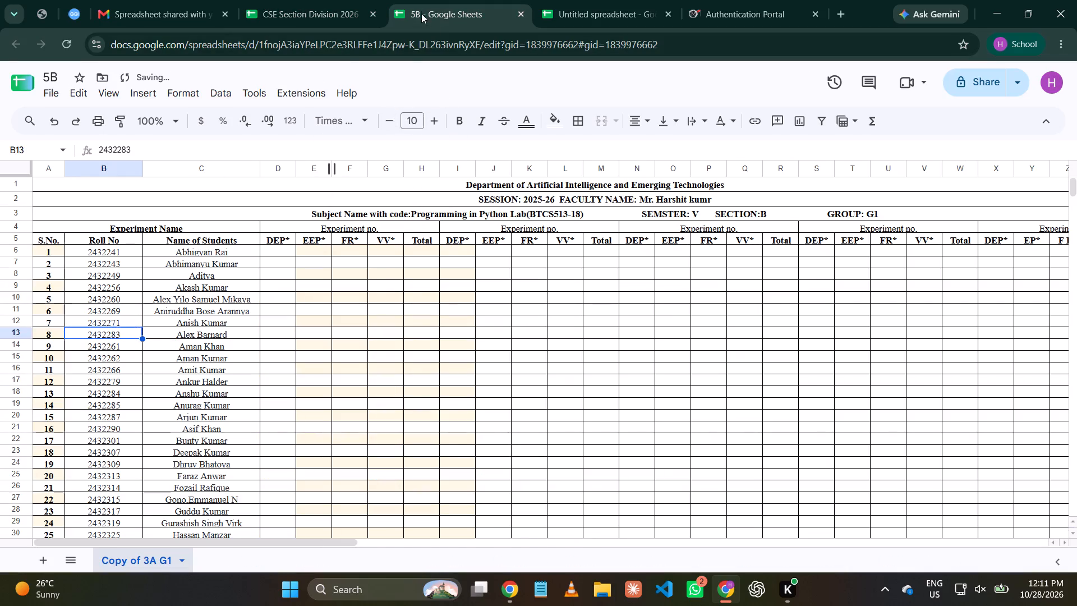
Copy the eighth student's name from sheet 5B_CSE into C13 of 5B, save, and format it at font size 10, centred.
click(333, 7)
click(191, 390)
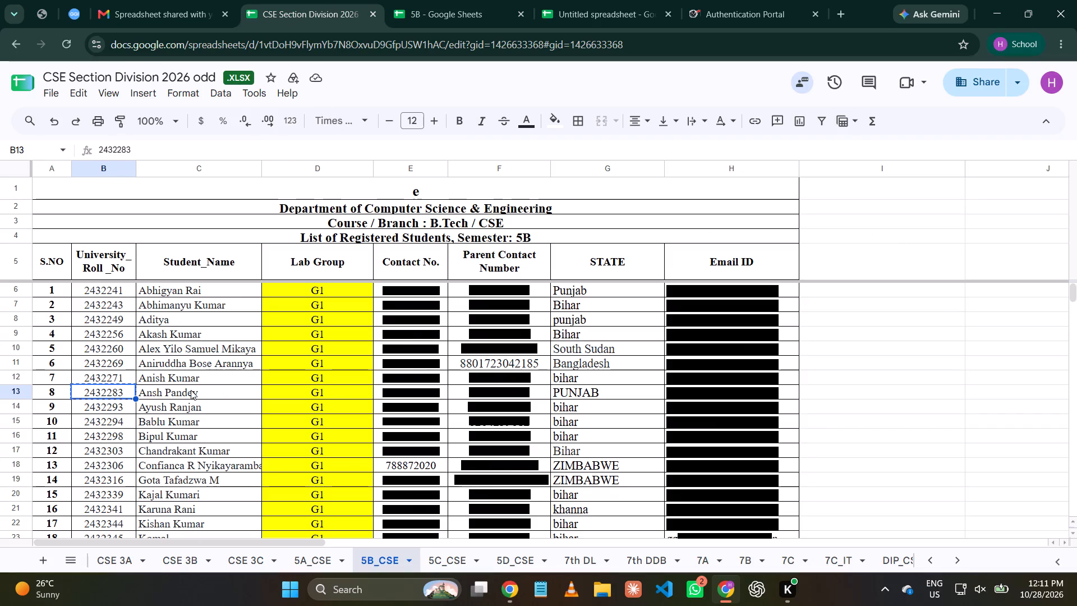
key(ctrl+c)
click(417, 25)
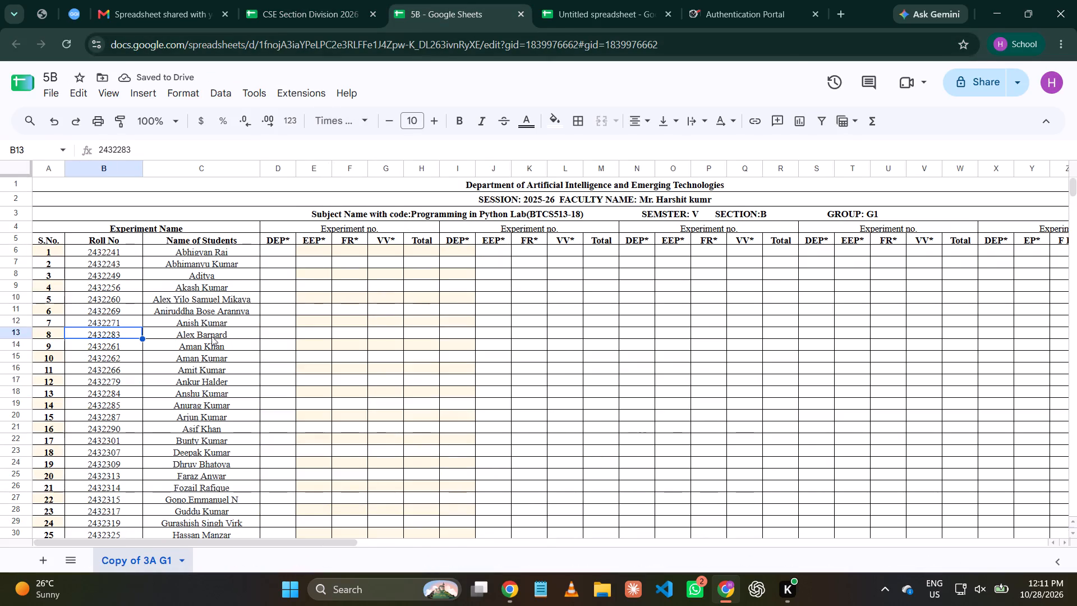
click(203, 330)
key(ctrl+v)
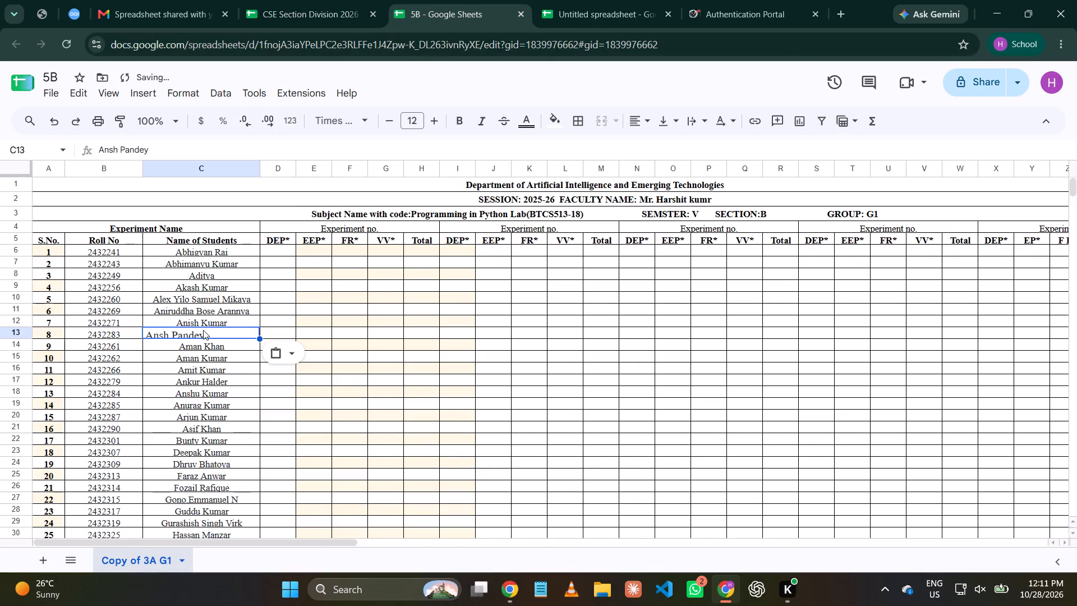
key(ctrl+s)
double_click(386, 124)
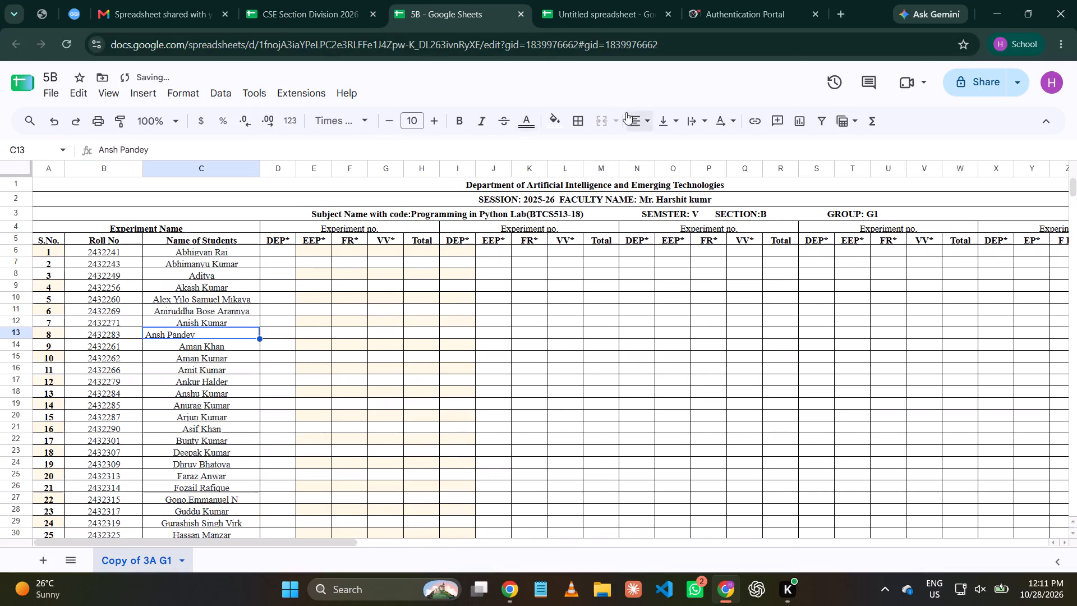
click(642, 116)
click(658, 141)
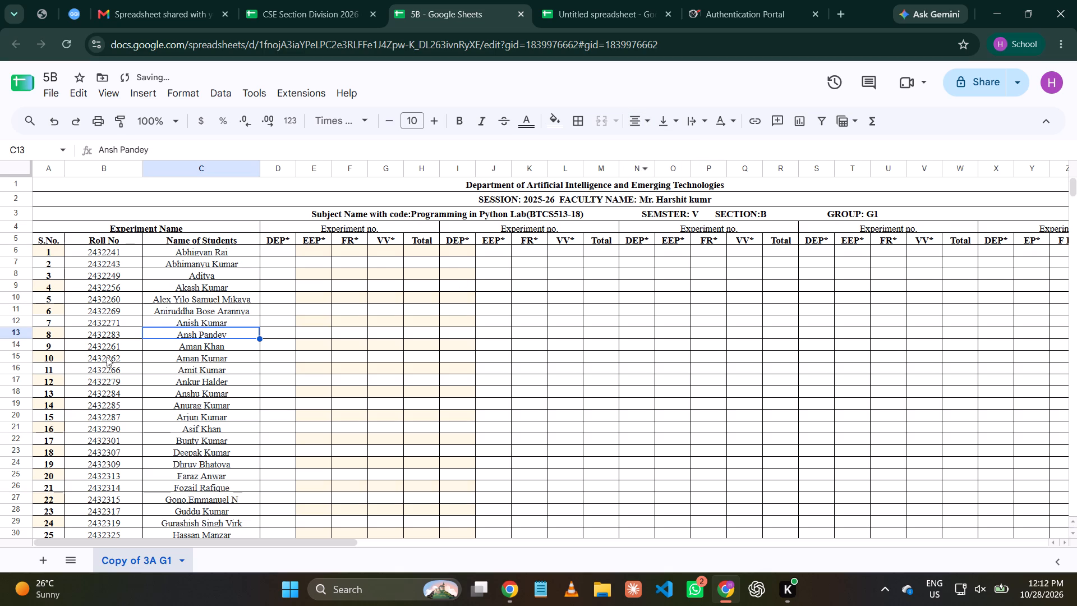
Copy the ninth student's roll number from sheet 5B_CSE into cell B14 of 5B and set its font size to 10.
click(119, 343)
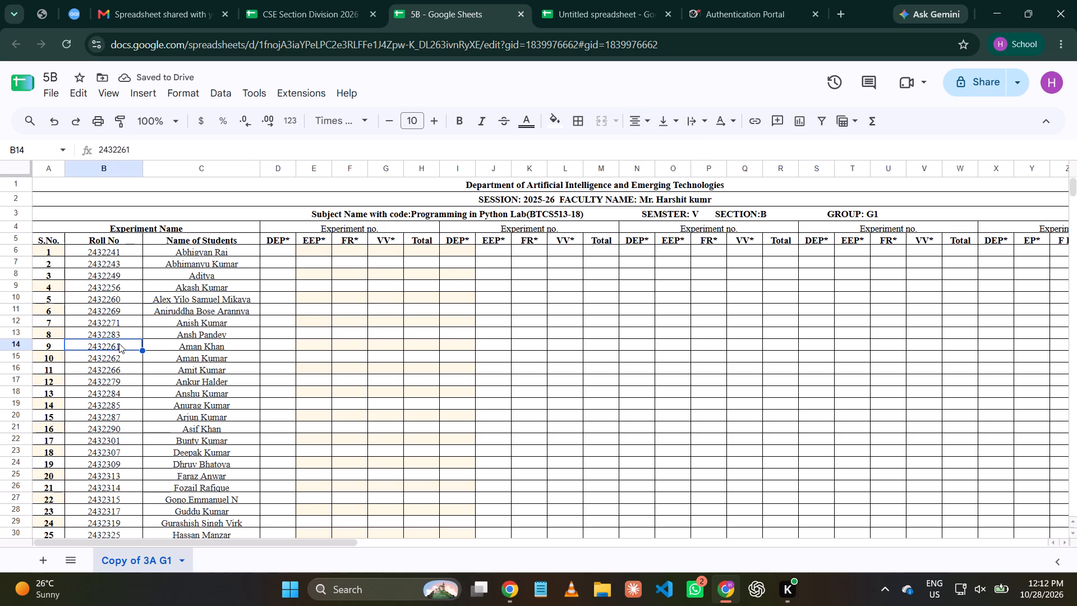
click(299, 1)
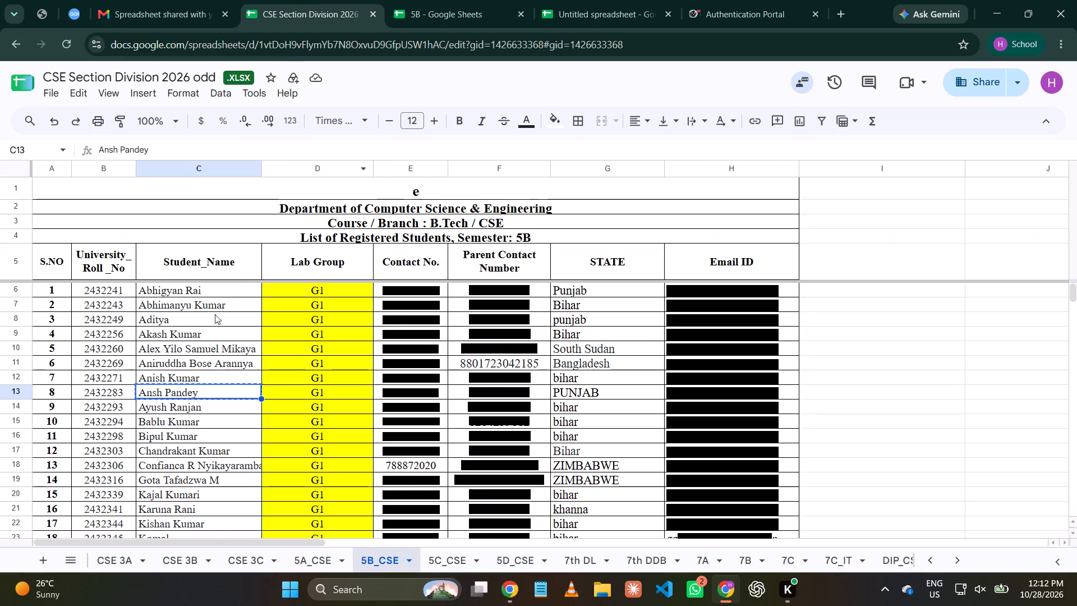
click(108, 400)
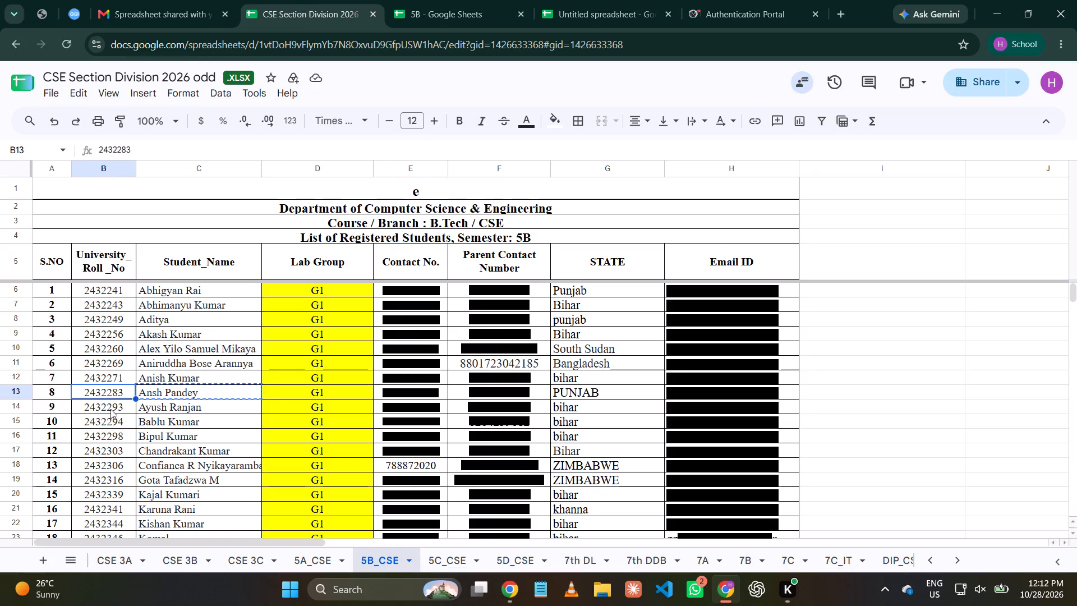
click(111, 409)
key(ctrl+c)
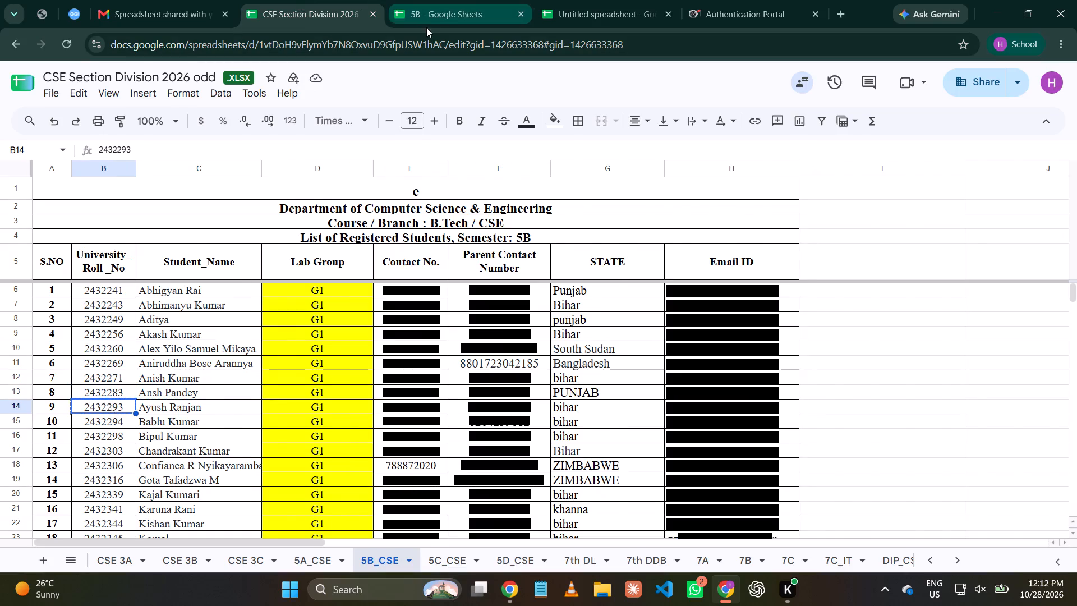
click(431, 16)
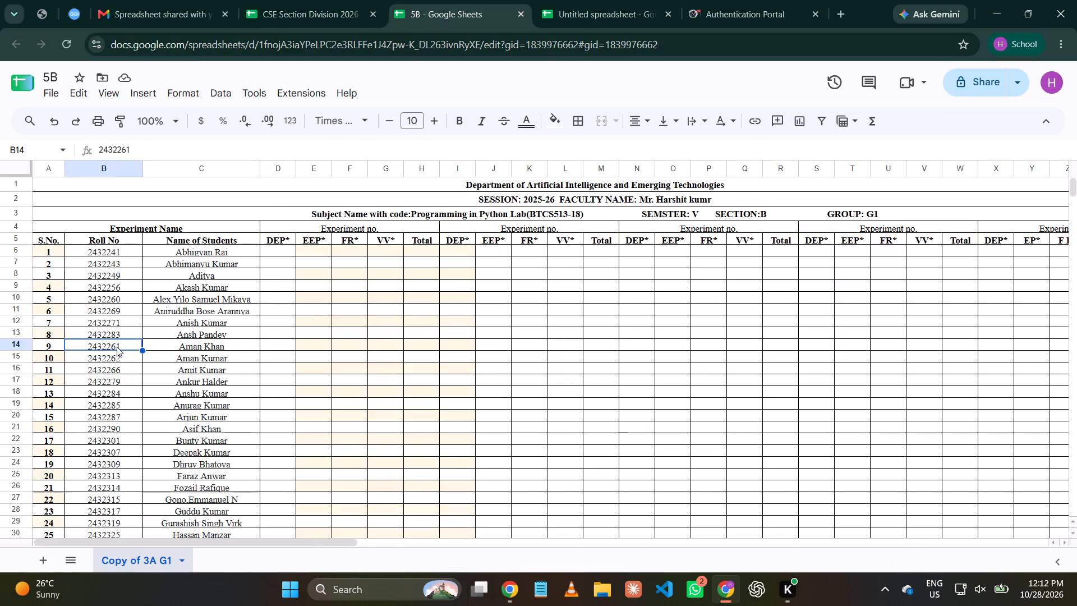
click(117, 347)
key(ctrl+v)
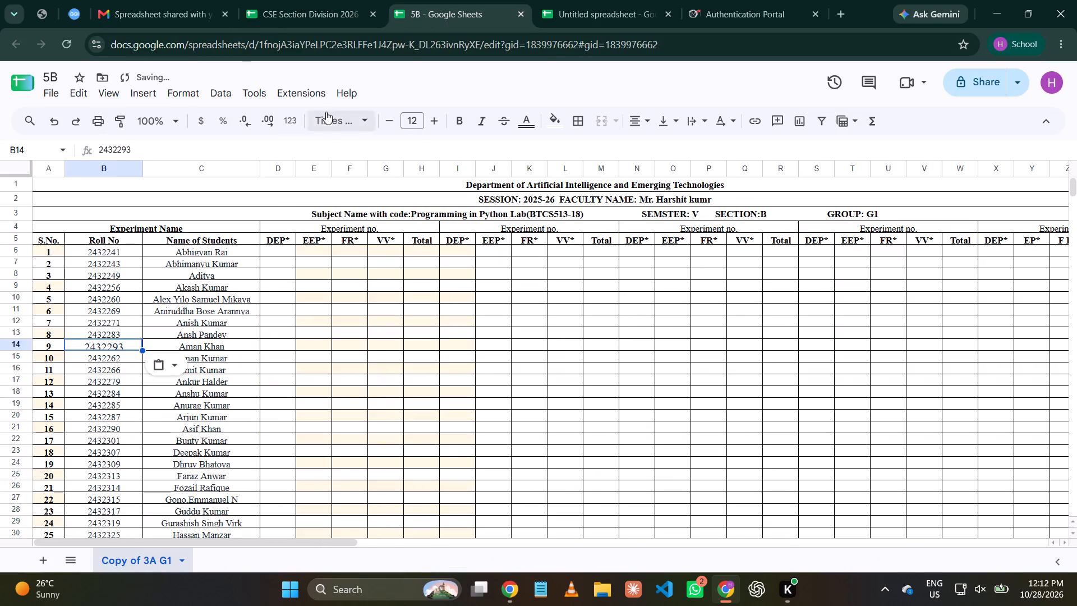
click(393, 118)
click(390, 109)
click(385, 126)
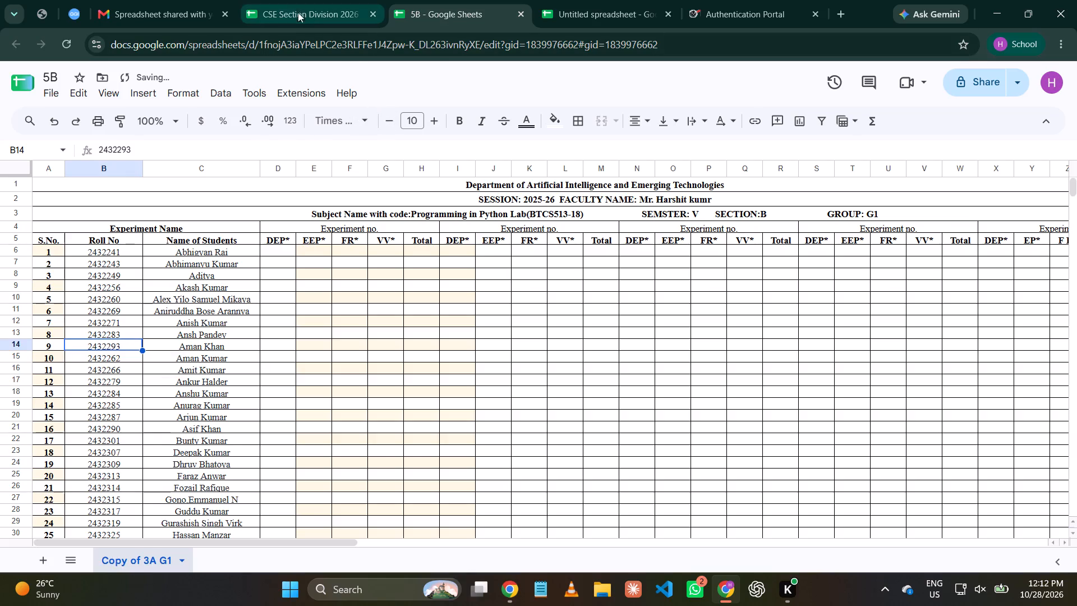
Copy the ninth student's name from sheet 5B_CSE into C14 of 5B at font size 10, centred, and save.
click(297, 11)
click(222, 402)
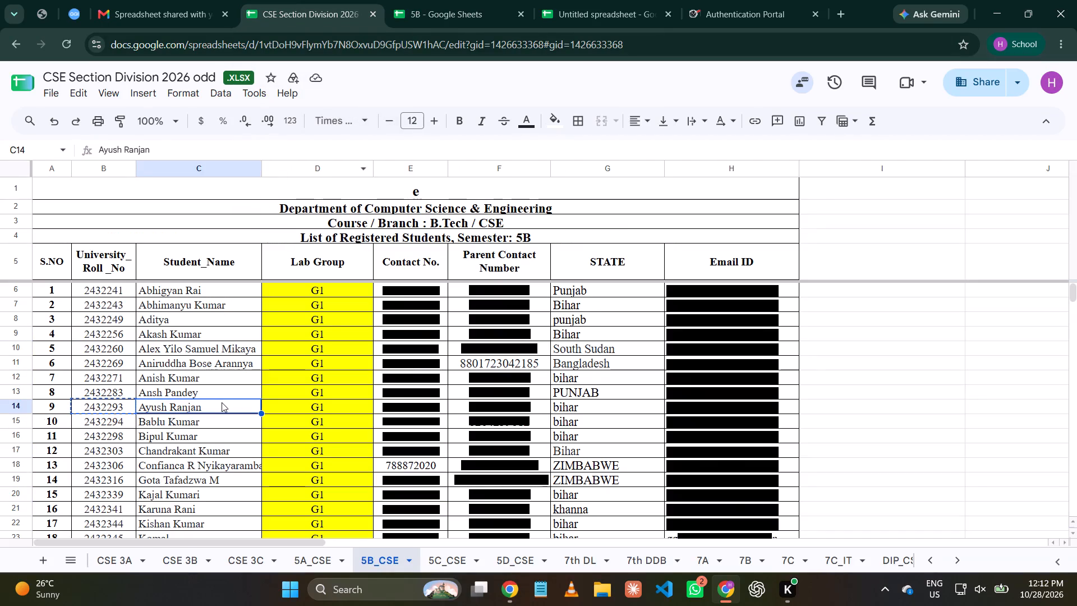
key(ctrl+c)
drag(402, 7, 396, 27)
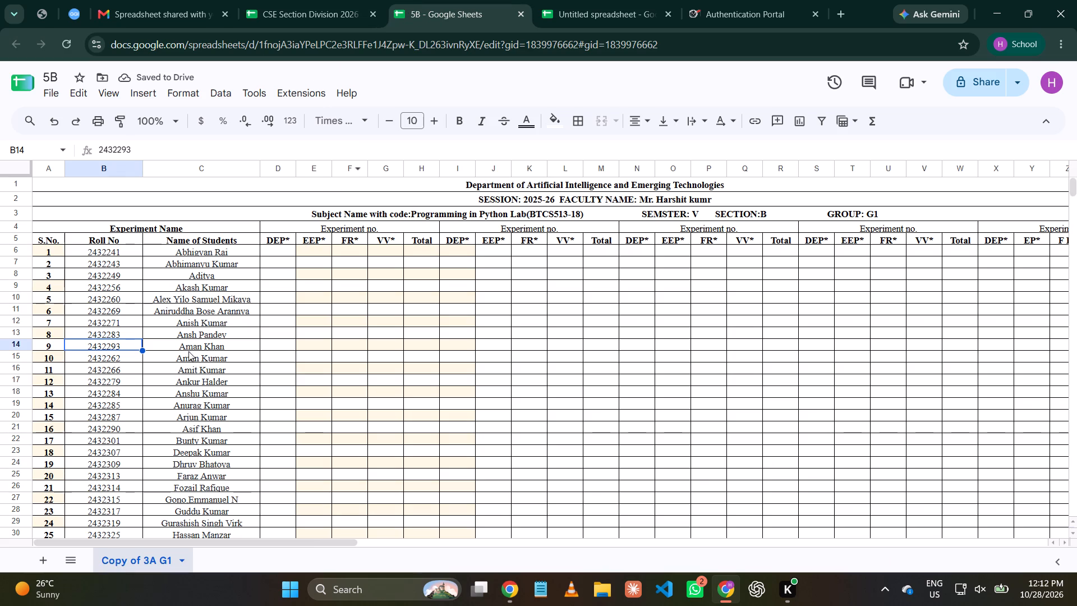
click(195, 338)
click(197, 342)
key(ctrl+v)
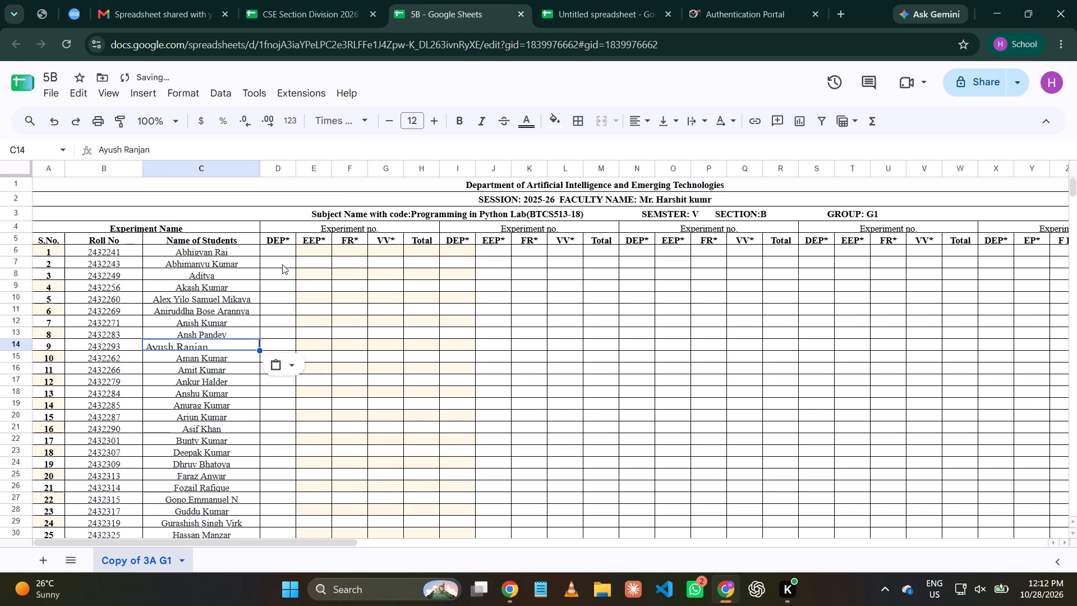
click(385, 126)
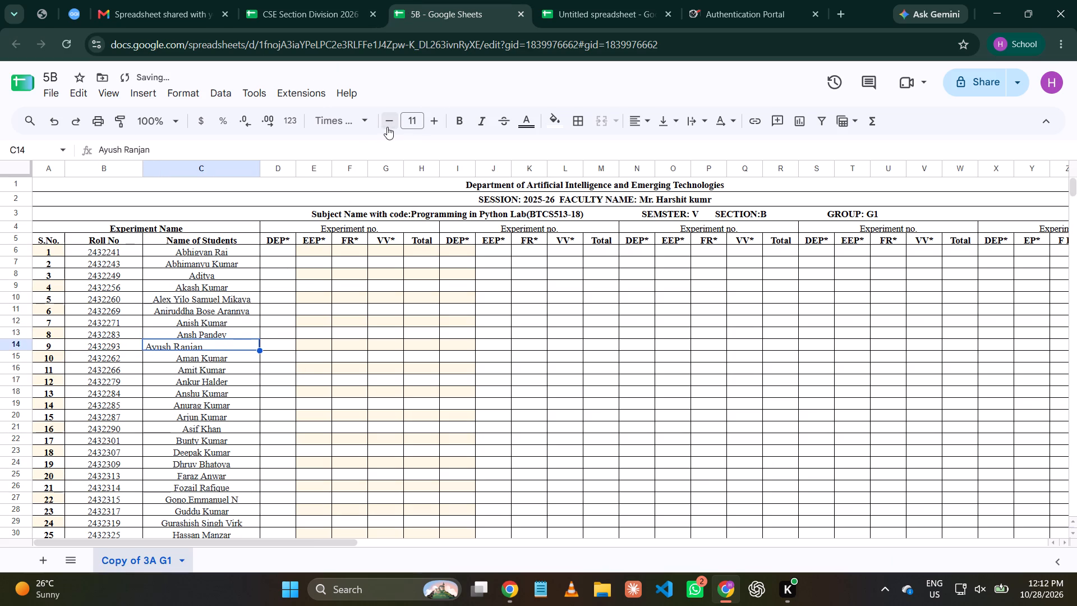
click(387, 127)
click(653, 122)
click(659, 144)
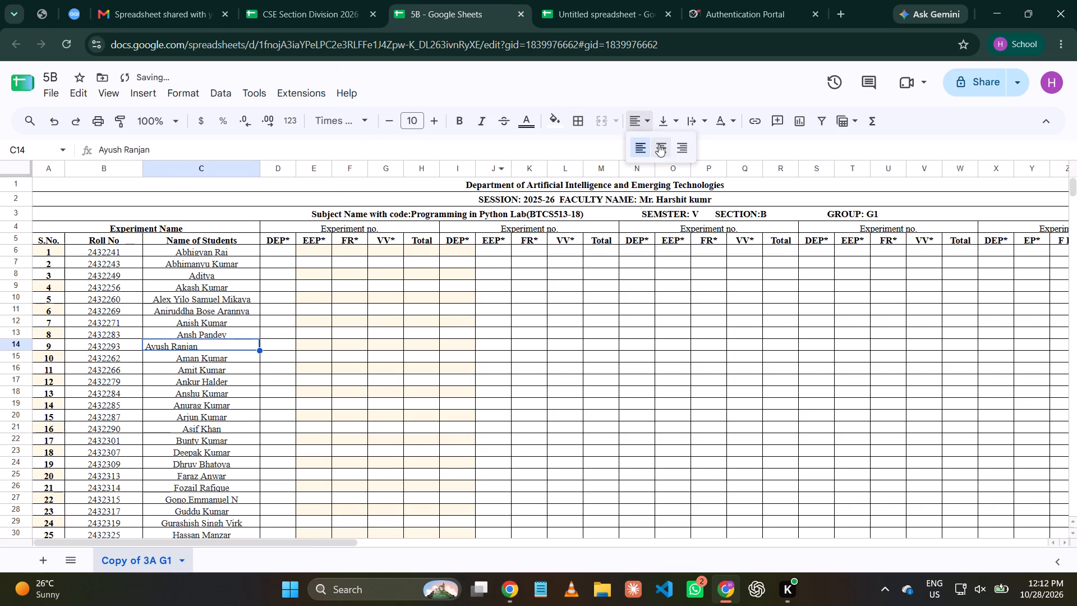
key(ctrl+s)
Copy the tenth student's roll number from sheet 5B_CSE into cell B15 of 5B and set its font size to 10.
click(125, 355)
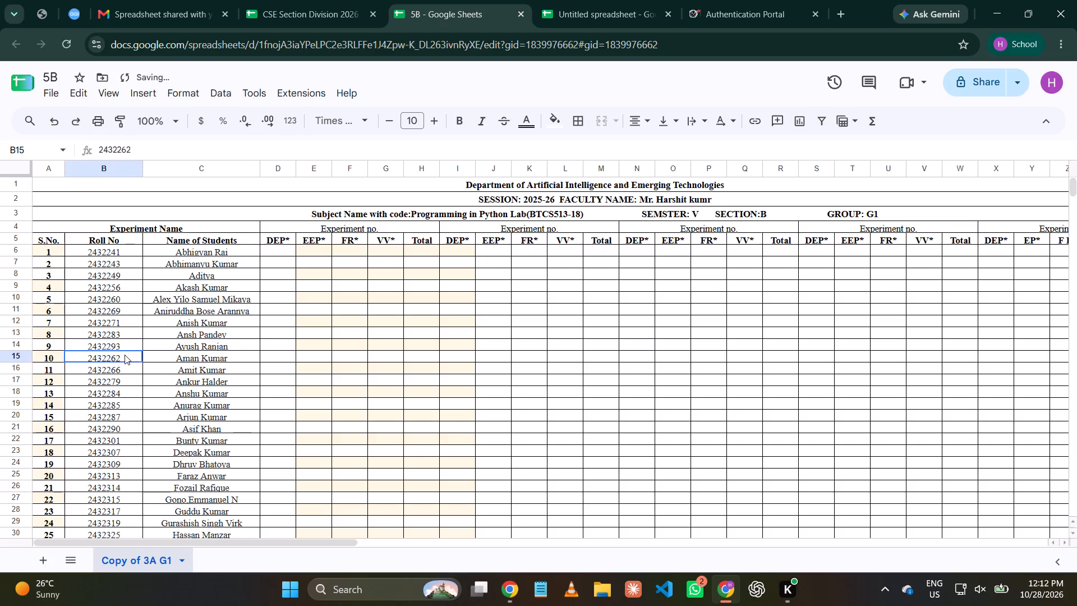
drag(300, 10, 302, 23)
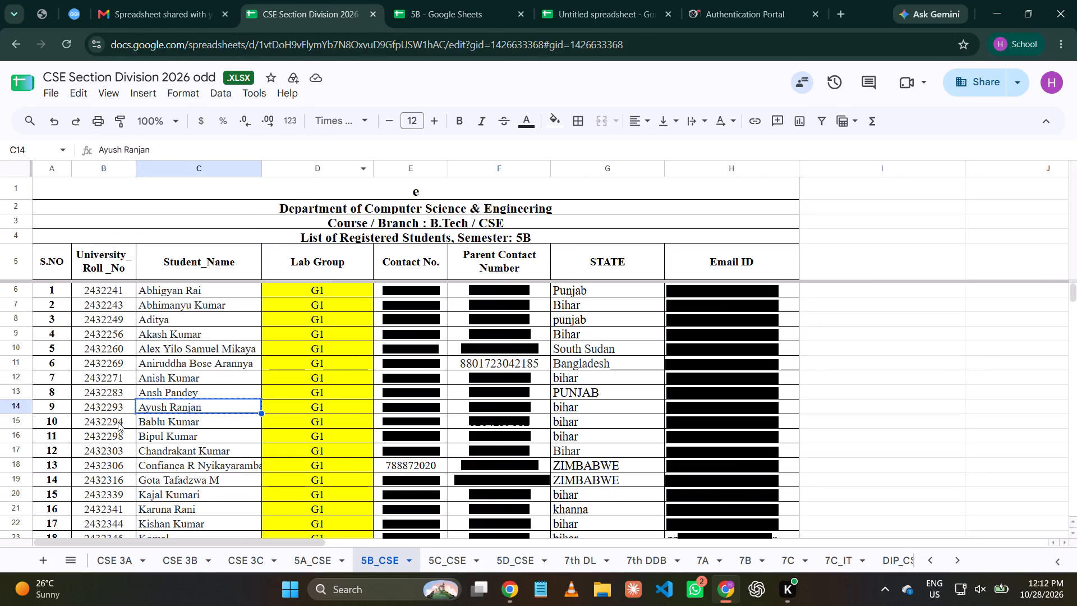
click(118, 422)
key(ctrl+c)
click(407, 16)
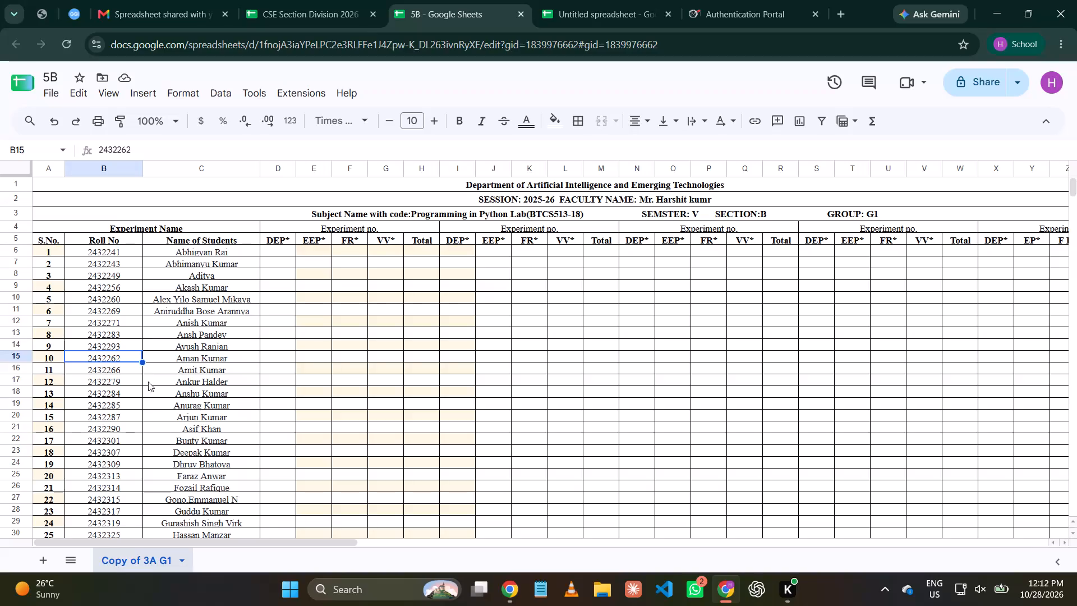
key(ctrl+v)
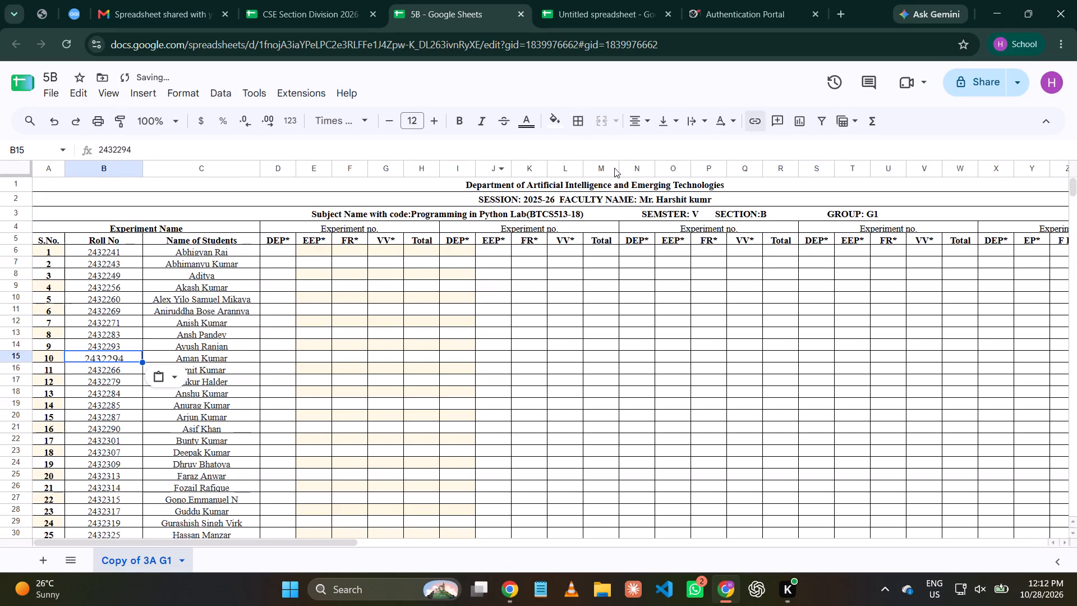
double_click(386, 121)
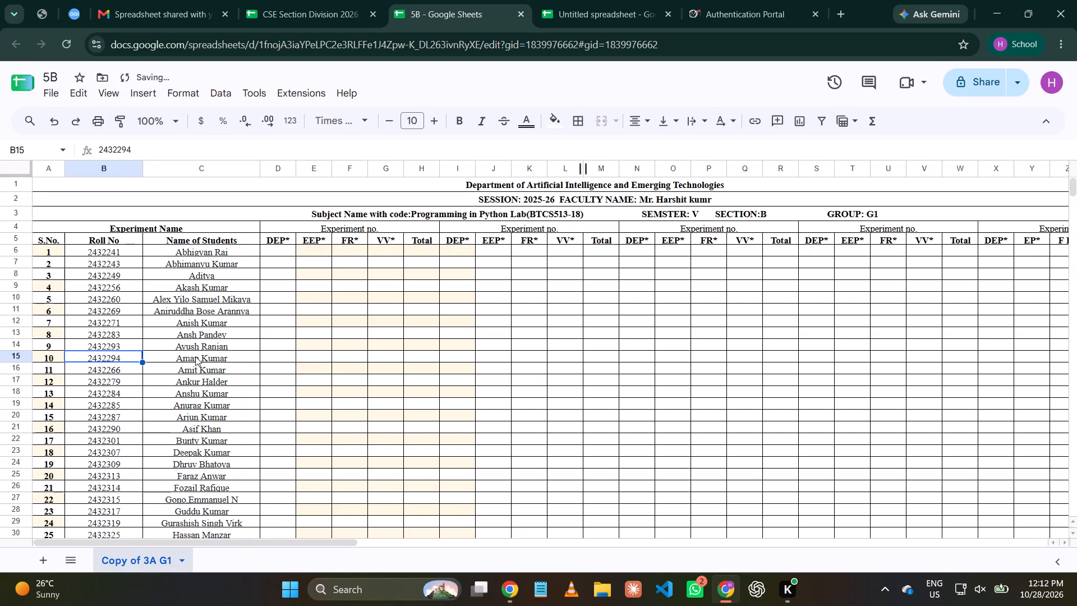
Copy the tenth student's name from sheet 5B_CSE into cell C15 of 5B at font size 10, centred.
click(195, 356)
click(277, 12)
click(163, 423)
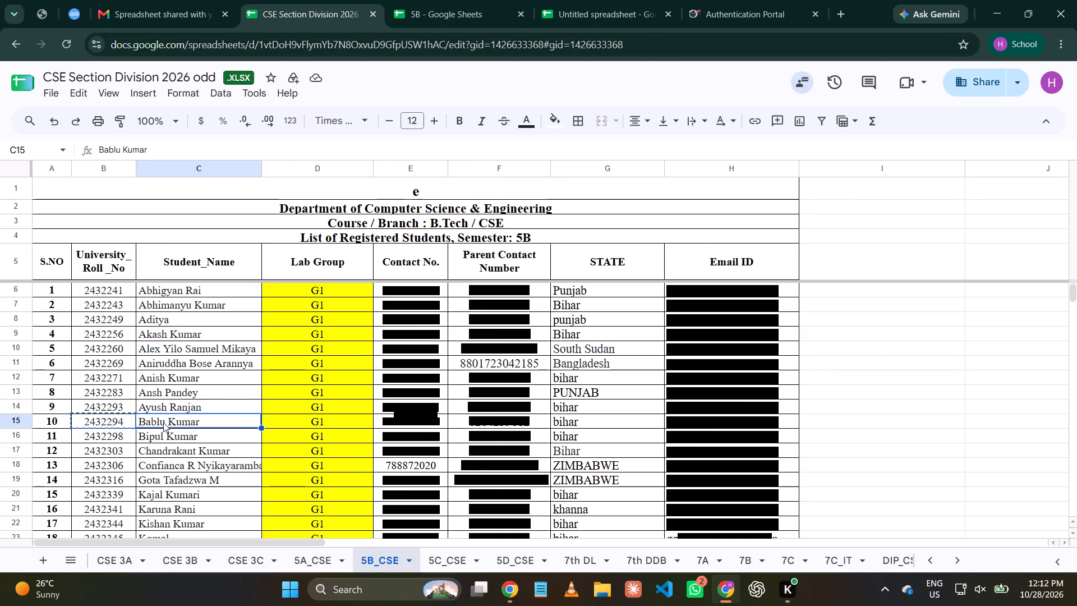
key(ctrl+c)
drag(434, 14, 430, 26)
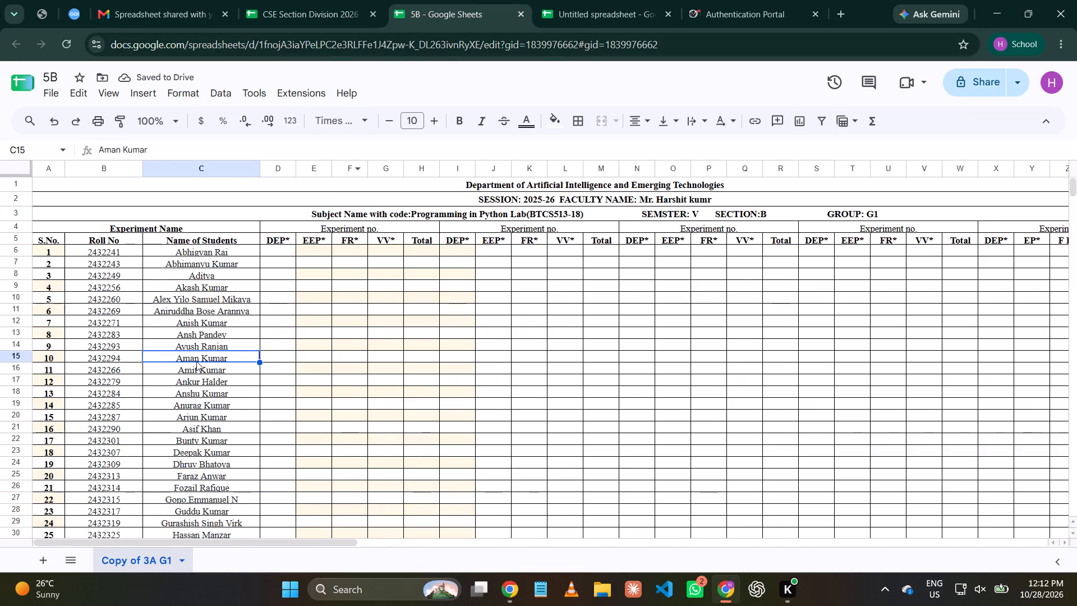
click(199, 356)
key(ctrl+v)
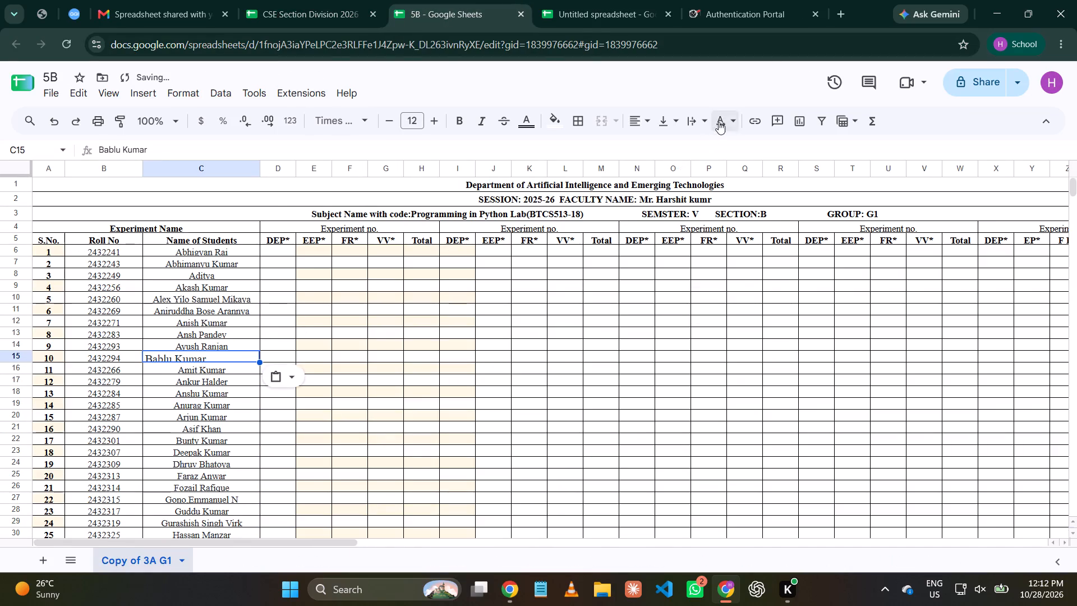
double_click(387, 124)
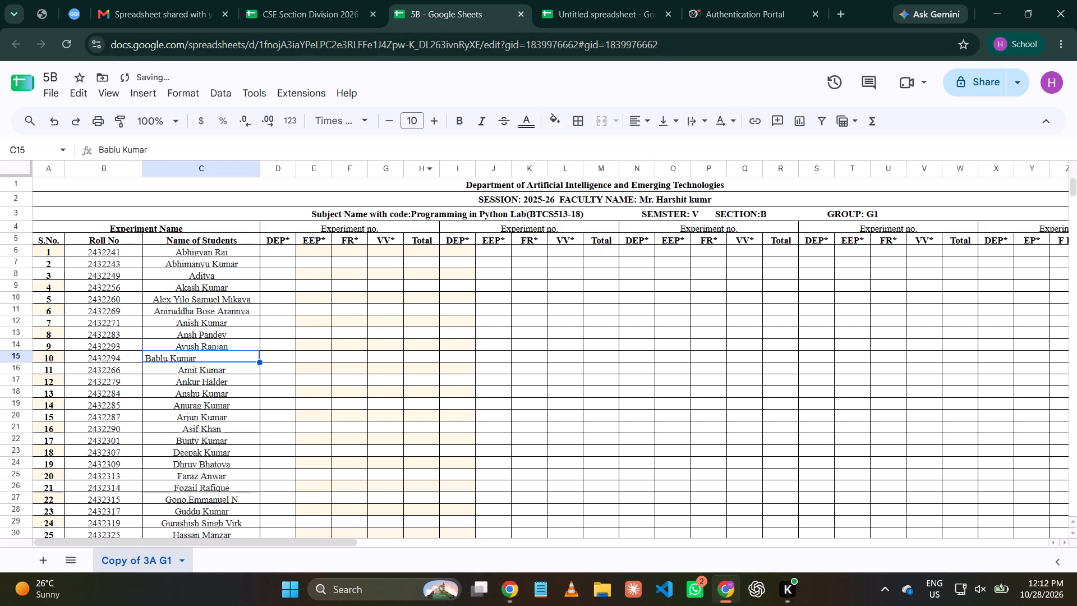
click(646, 125)
click(659, 141)
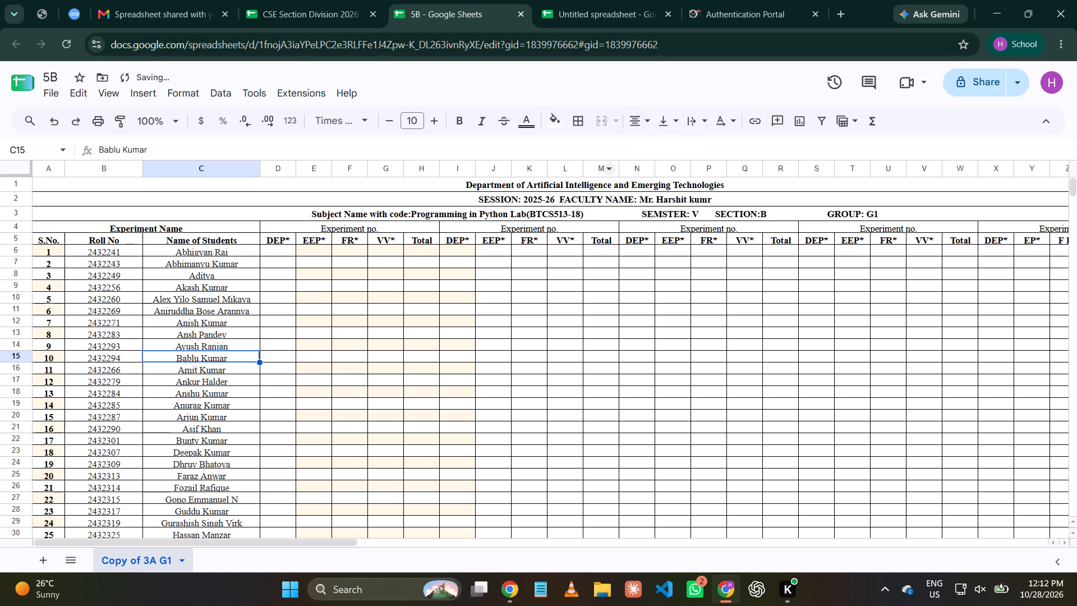
Copy the eleventh student's roll number from sheet 5B_CSE into cell B16 of 5B and set its font size to 10.
click(112, 369)
click(341, 11)
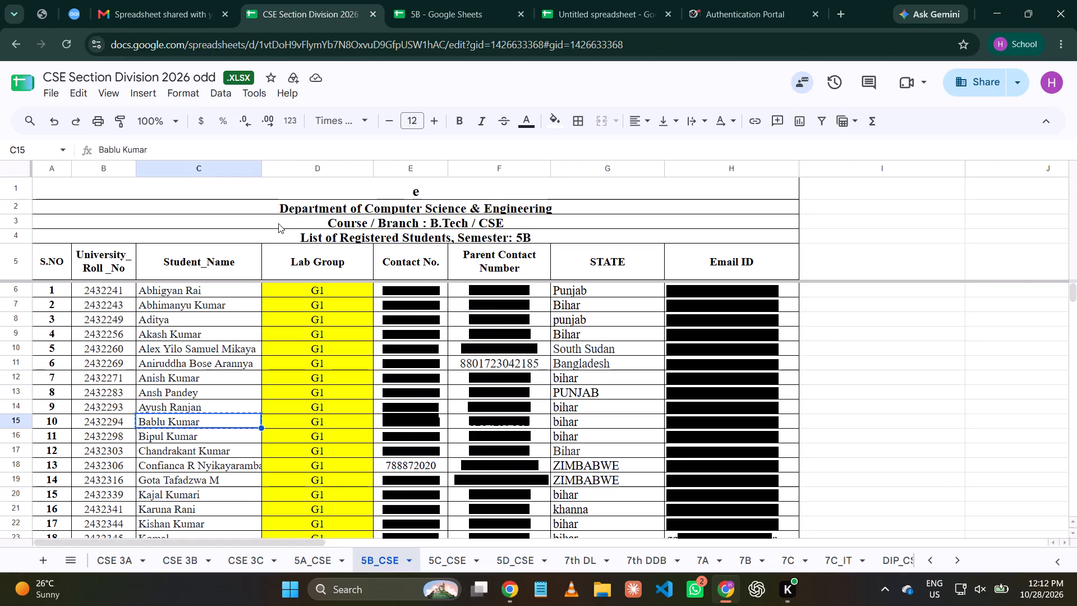
click(122, 438)
key(ctrl+c)
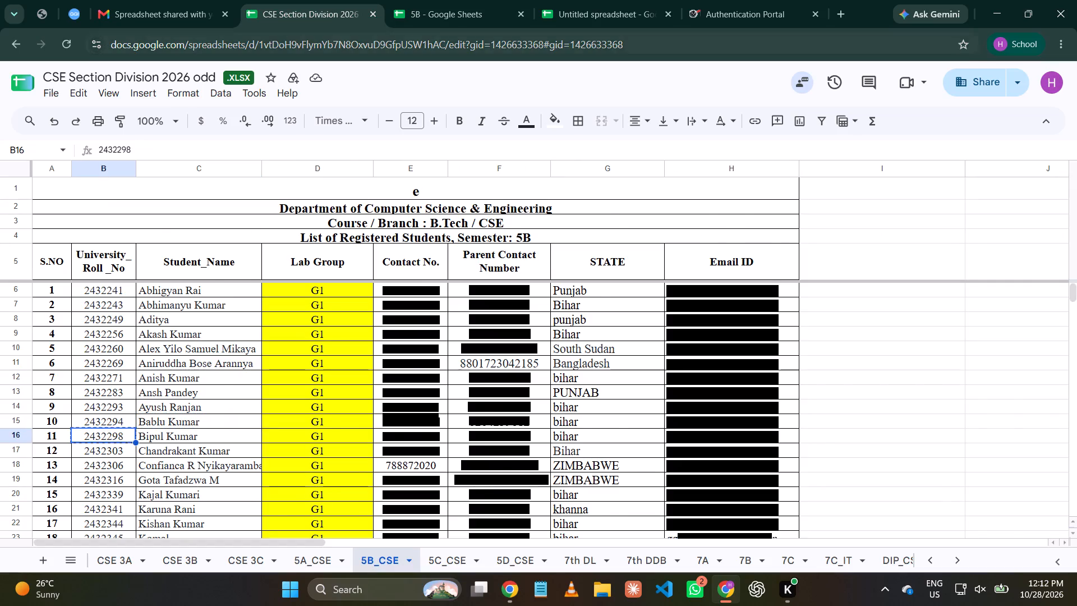
click(443, 11)
click(108, 367)
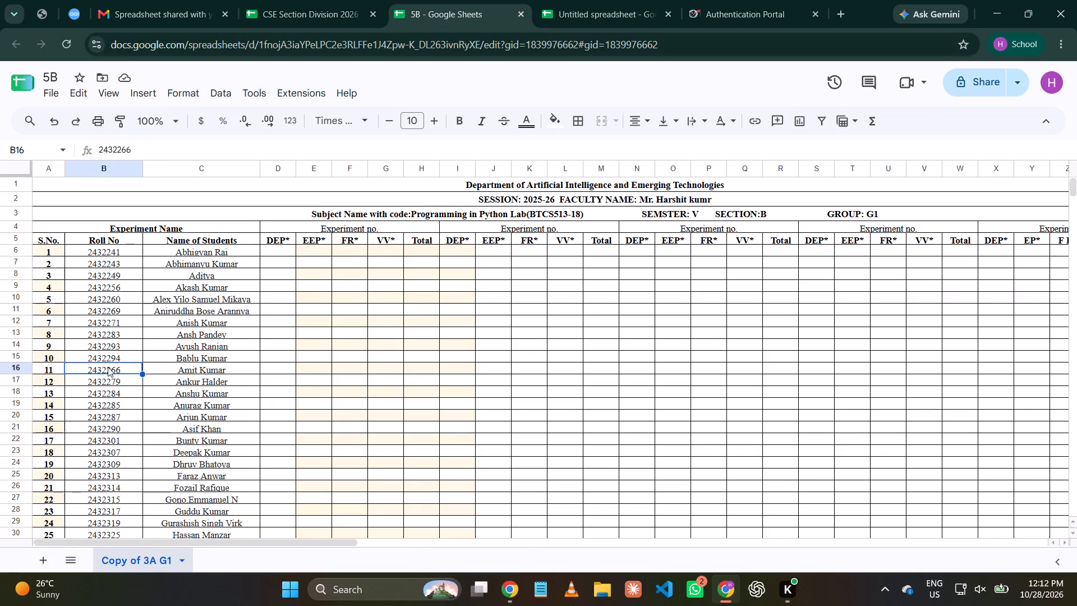
key(ctrl+v)
double_click(386, 116)
Copy the eleventh student's name from sheet 5B_CSE into cell C16 of 5B at font size 10, centred.
click(229, 368)
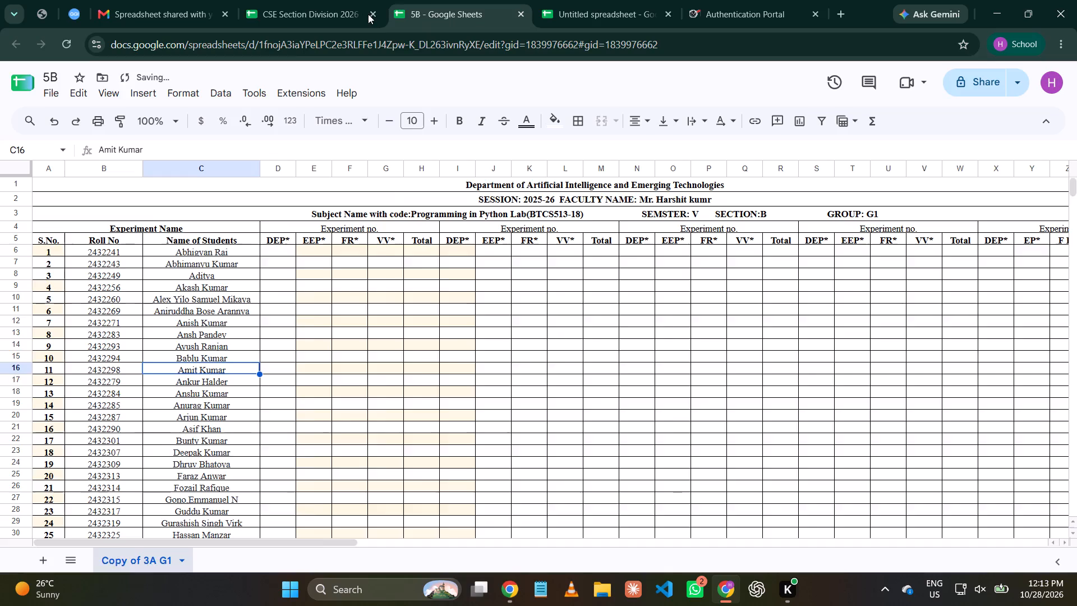
click(291, 12)
click(162, 438)
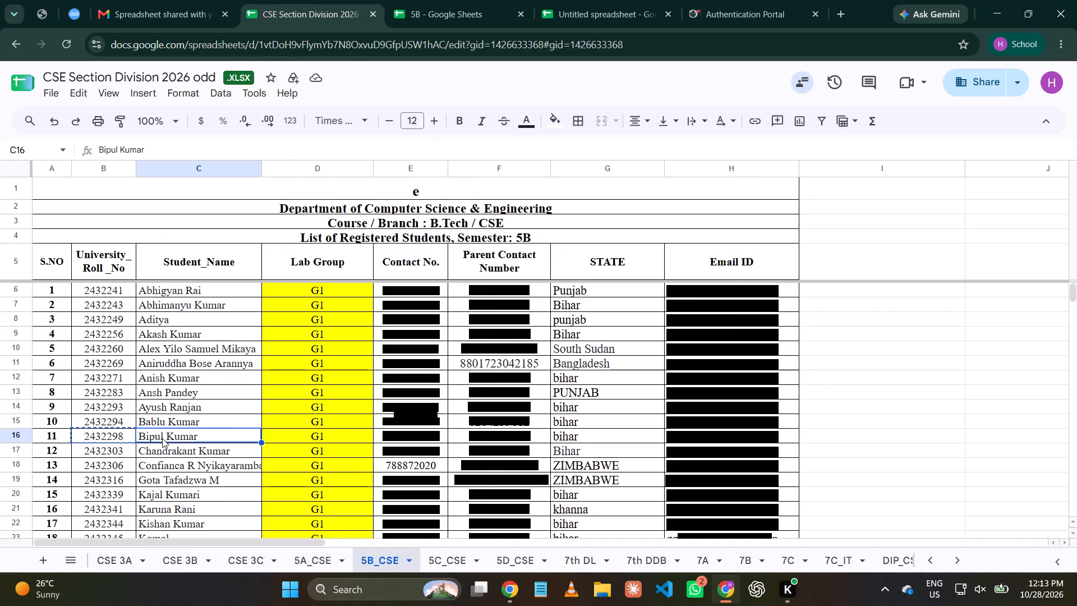
key(ctrl+c)
click(416, 6)
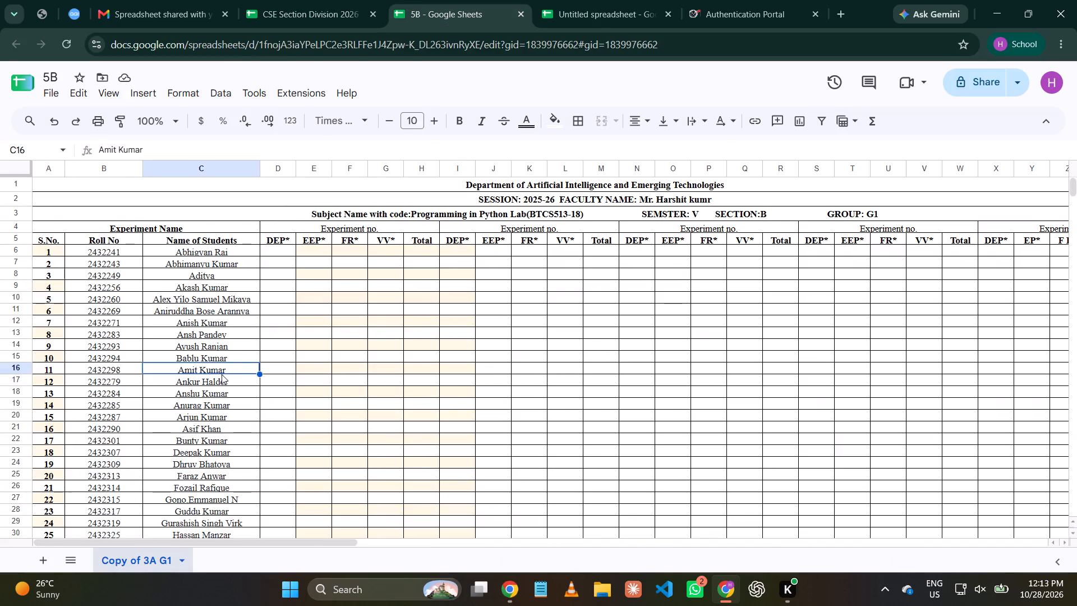
click(203, 368)
key(ctrl+v)
double_click(385, 122)
click(651, 127)
click(665, 146)
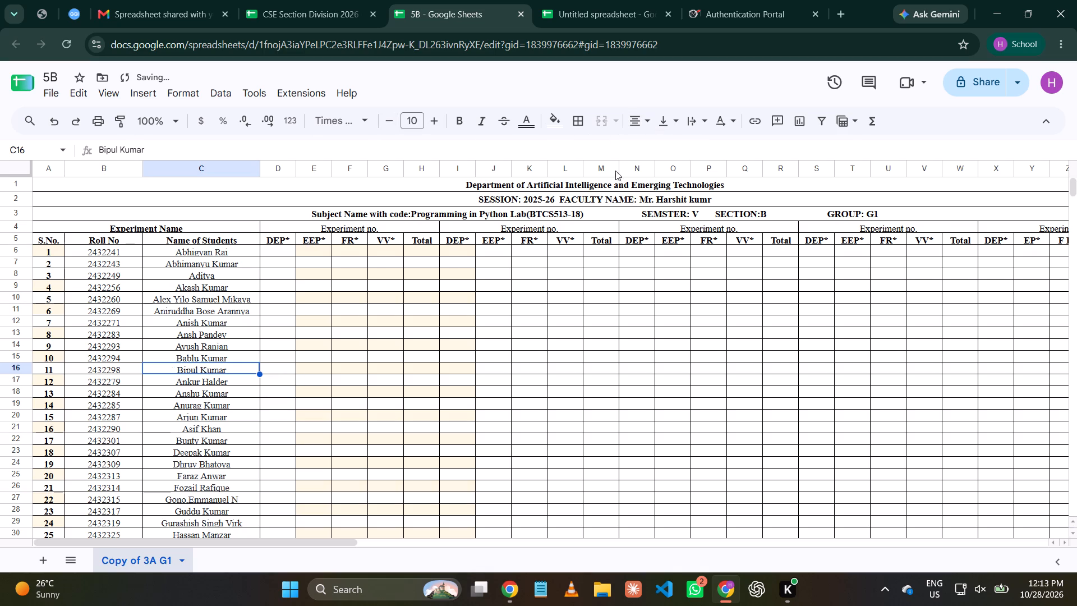
Copy the twelfth student's roll number from sheet 5B_CSE into cell B17 of 5B.
click(108, 379)
click(268, 24)
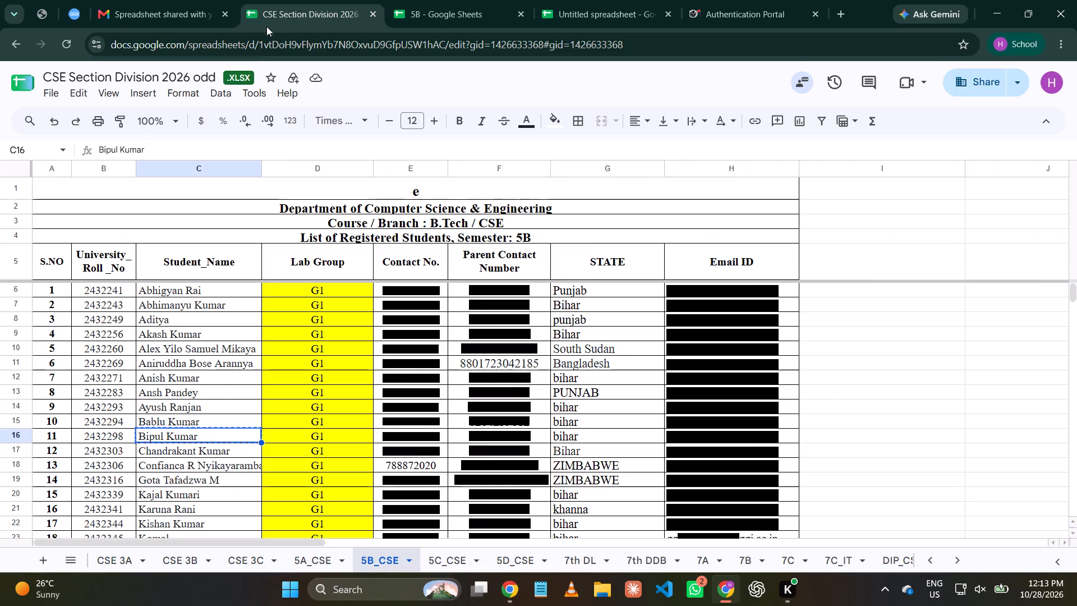
click(90, 447)
key(ctrl+c)
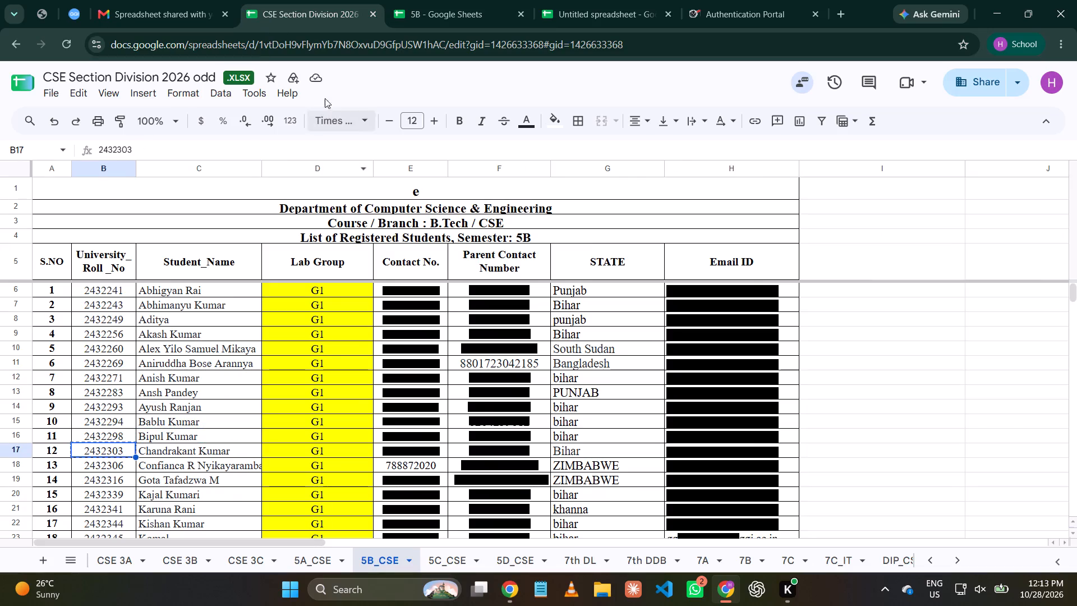
click(419, 11)
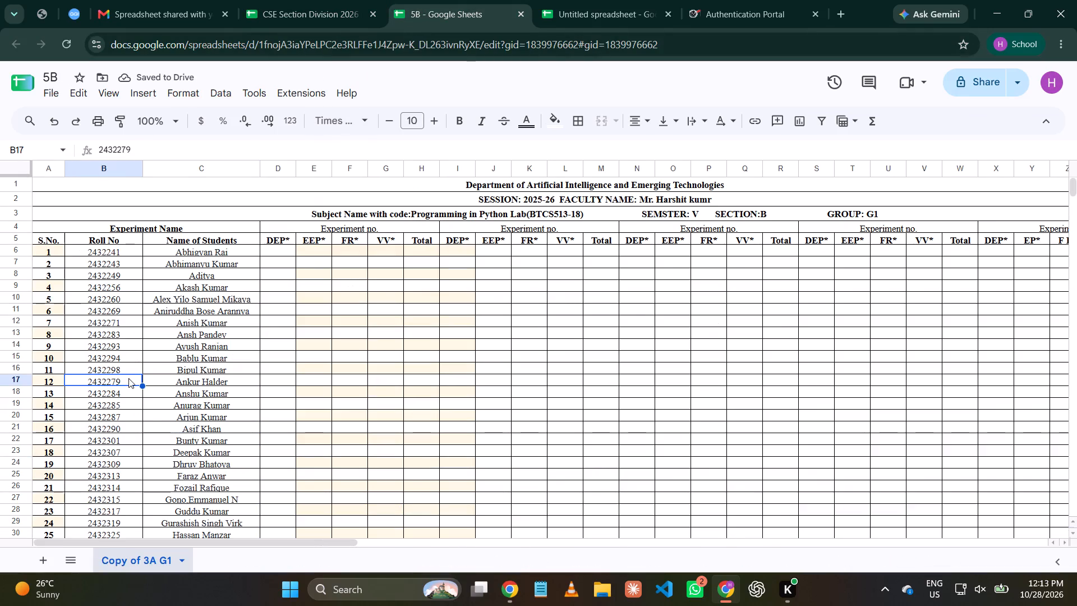
click(128, 378)
key(ctrl+v)
Copy the twelfth student's name from sheet 5B_CSE into cell C17 of 5B and set its font size to 10.
click(196, 375)
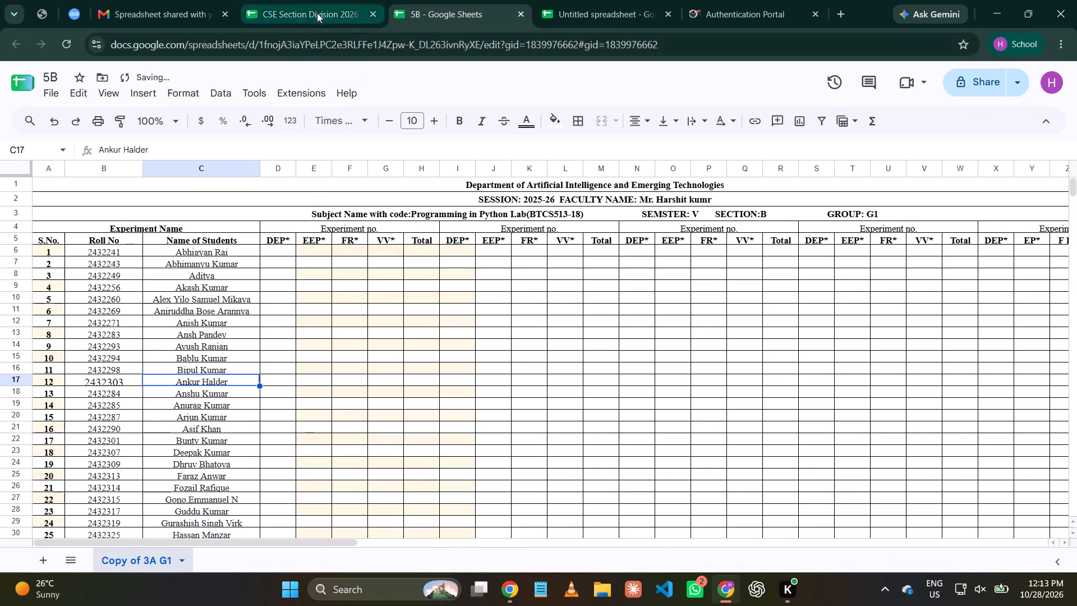
click(316, 12)
click(181, 452)
key(ctrl+c)
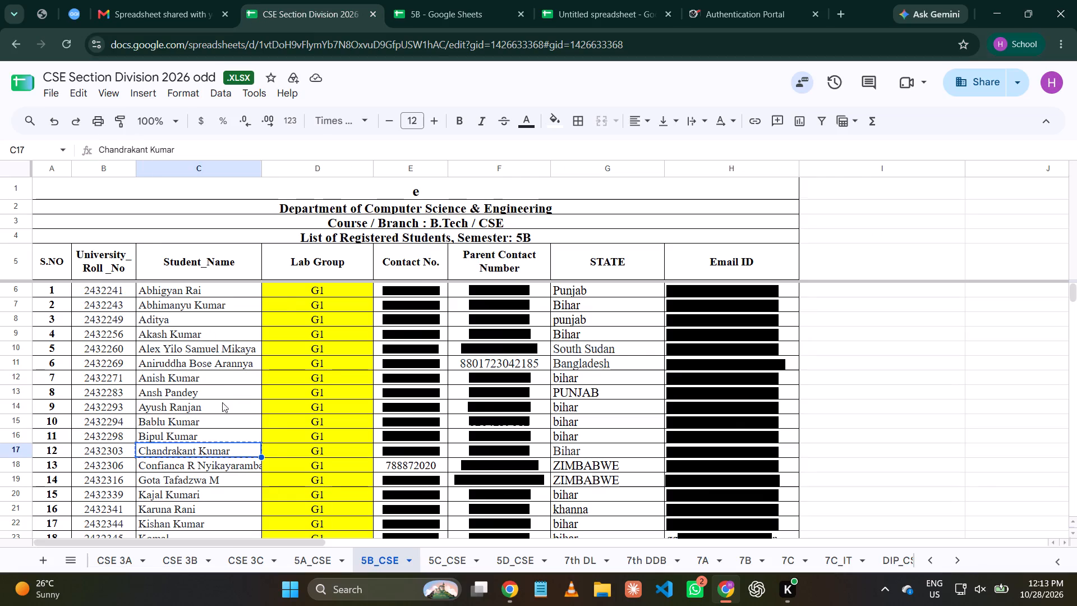
click(427, 13)
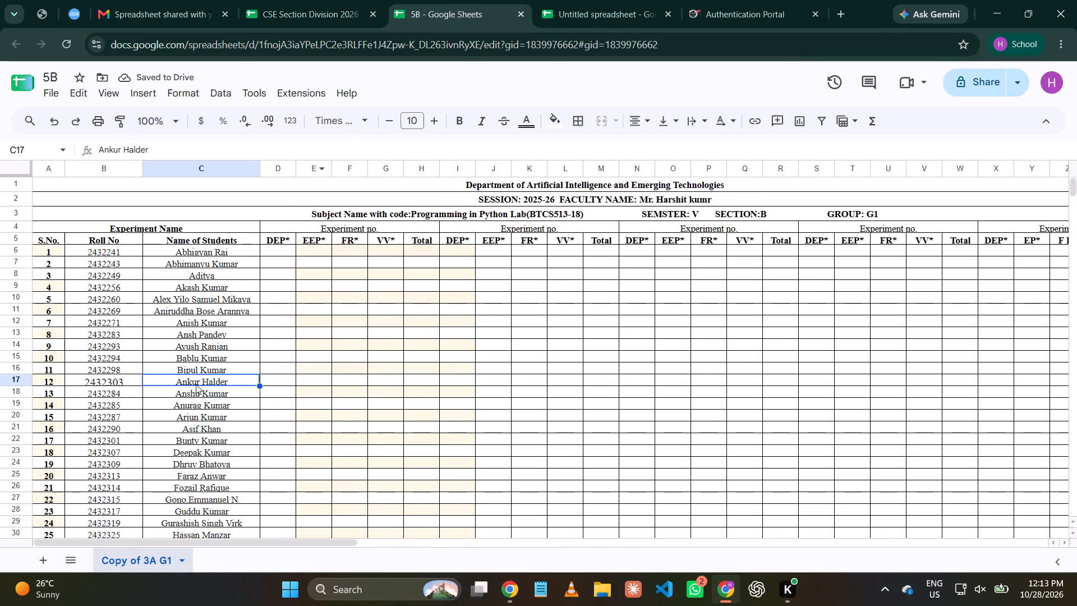
click(198, 382)
key(ctrl+v)
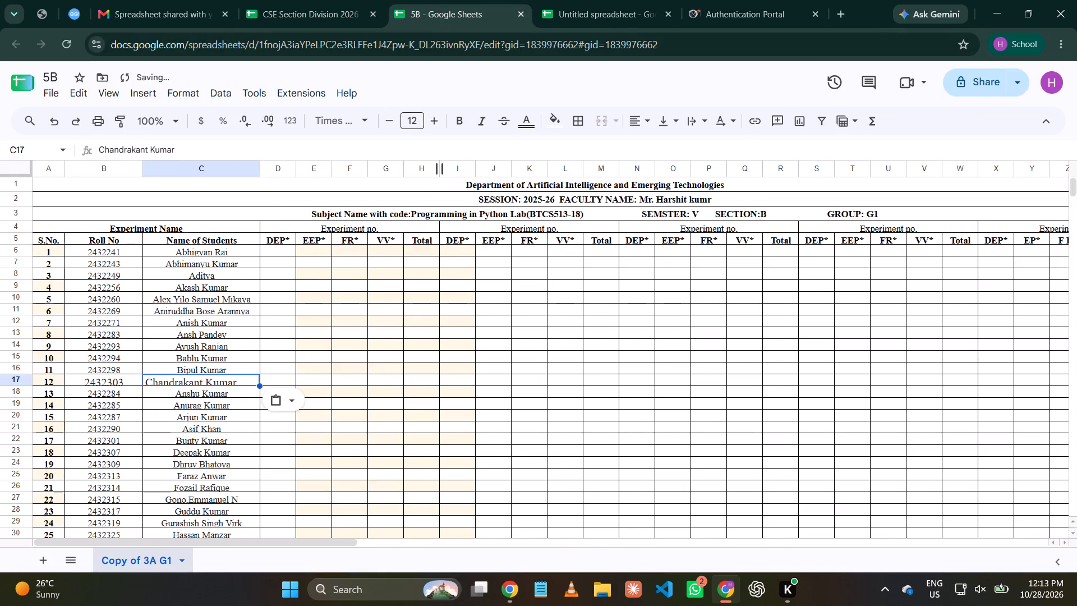
double_click(382, 122)
Set the roll number in B17 to font size 10 and centre the name in C17.
click(122, 384)
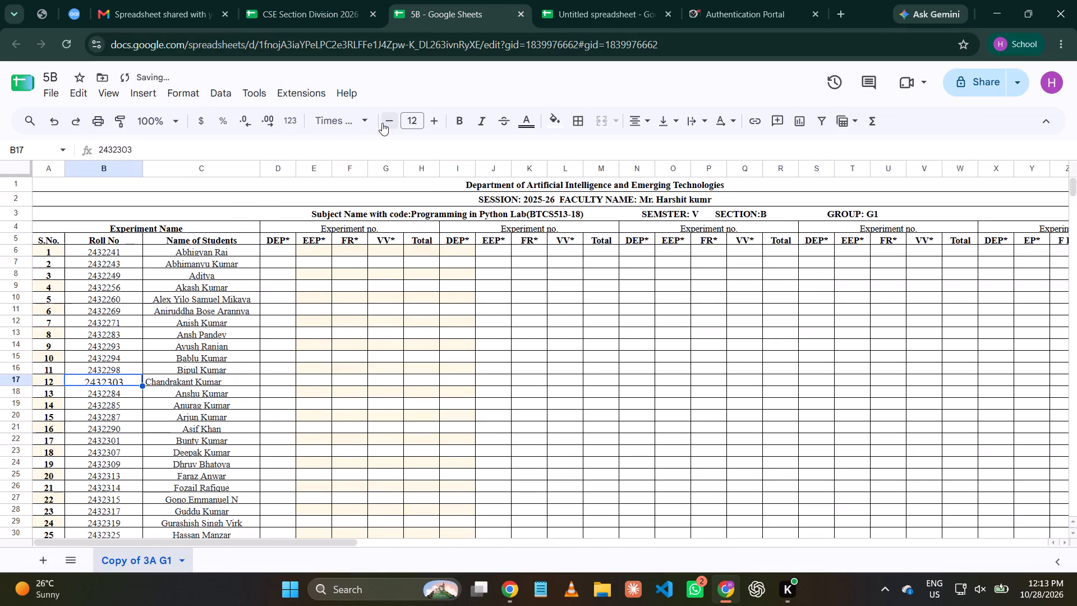
double_click(384, 123)
click(157, 383)
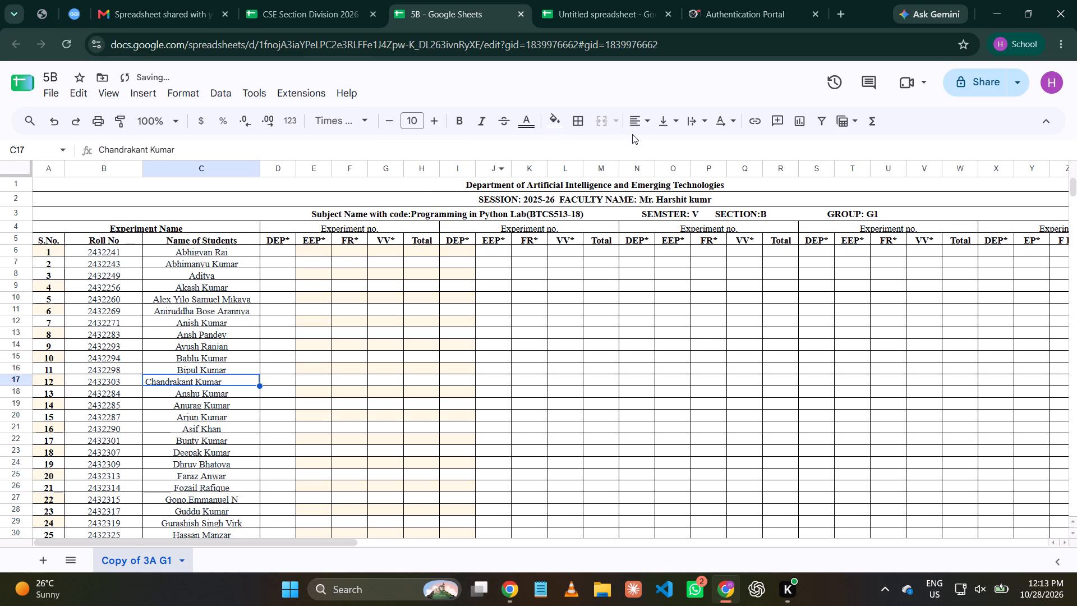
click(651, 118)
click(655, 145)
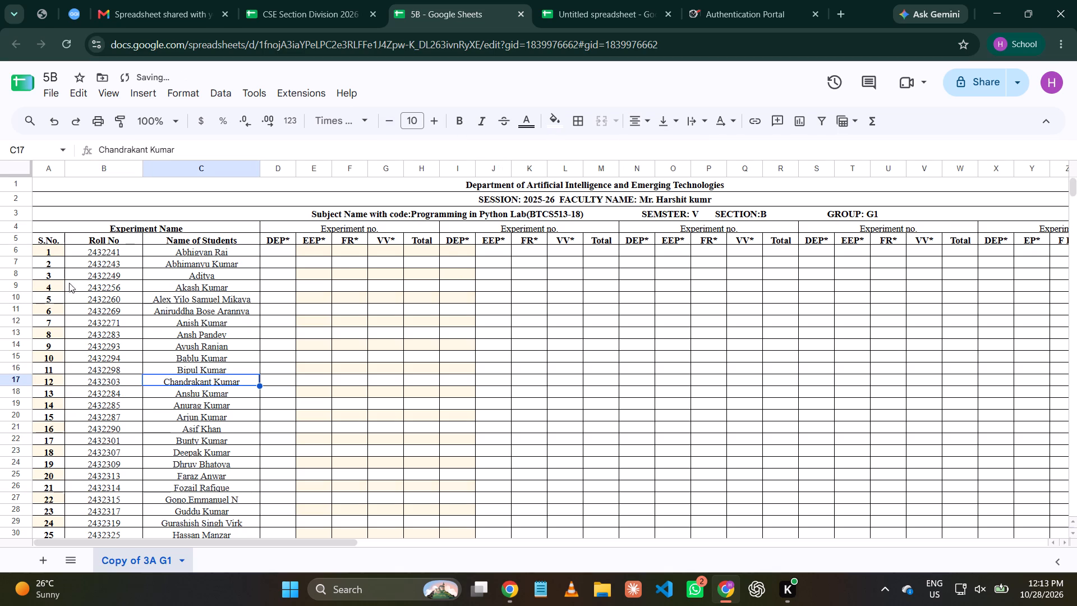
Copy the thirteenth student's roll number from sheet 5B_CSE into cell B18 of 5B and set its font size to 10.
click(98, 397)
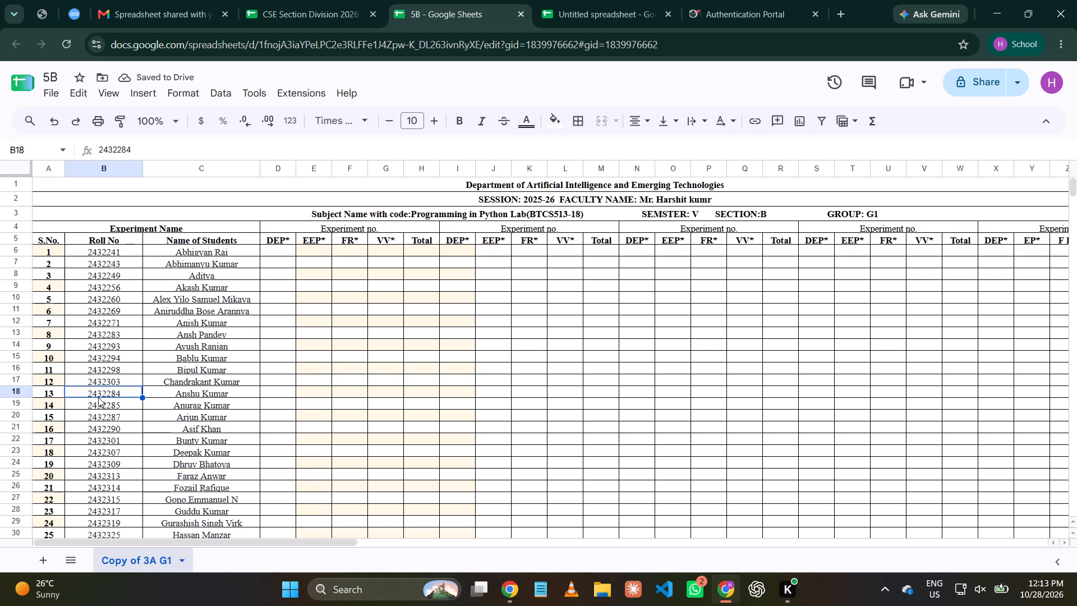
click(321, 15)
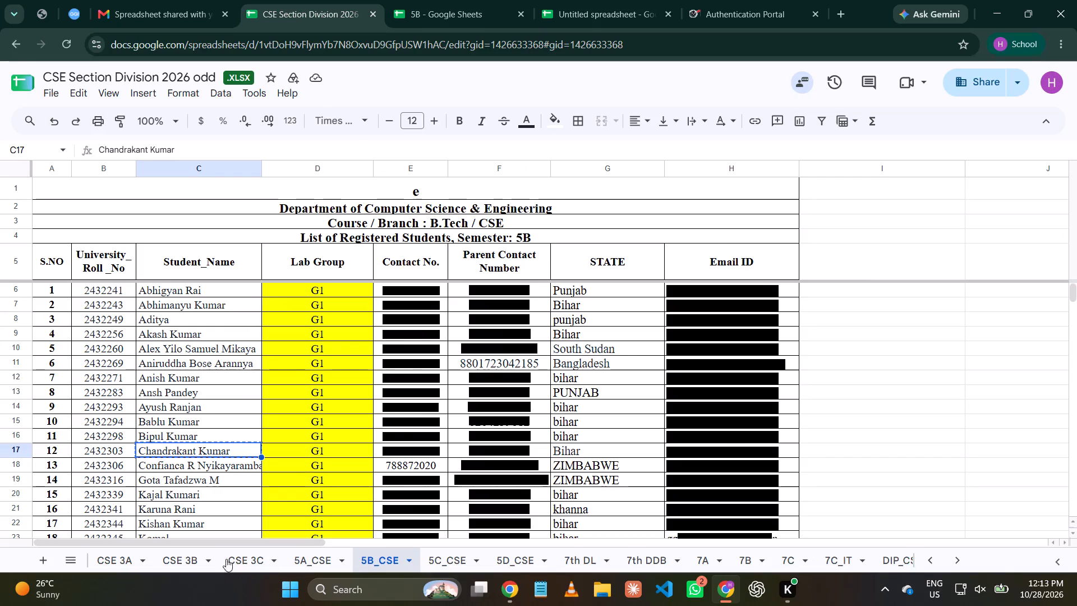
click(125, 467)
key(ctrl+c)
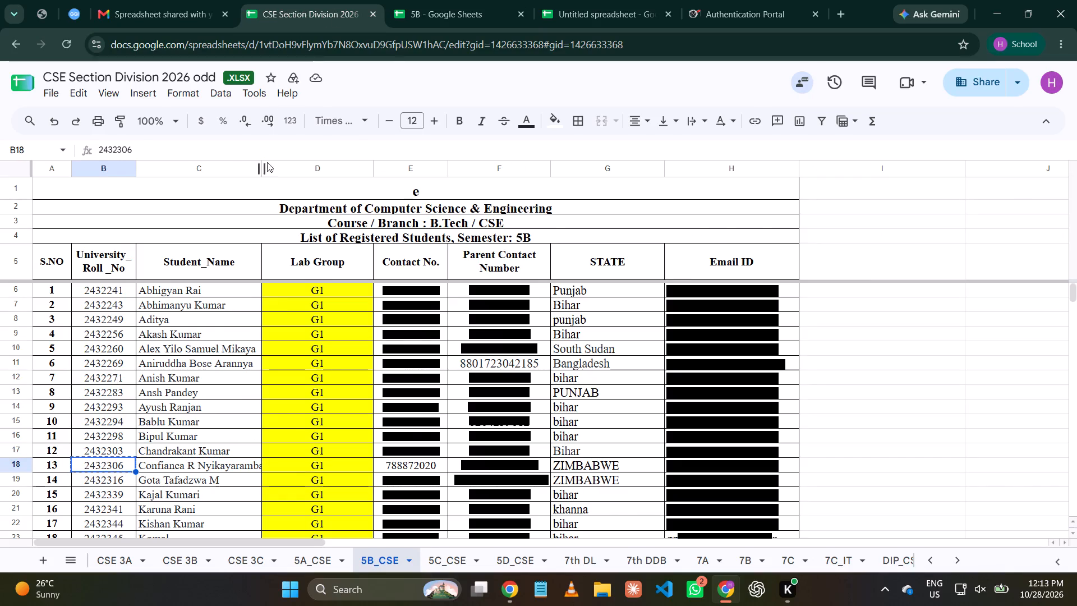
click(436, 11)
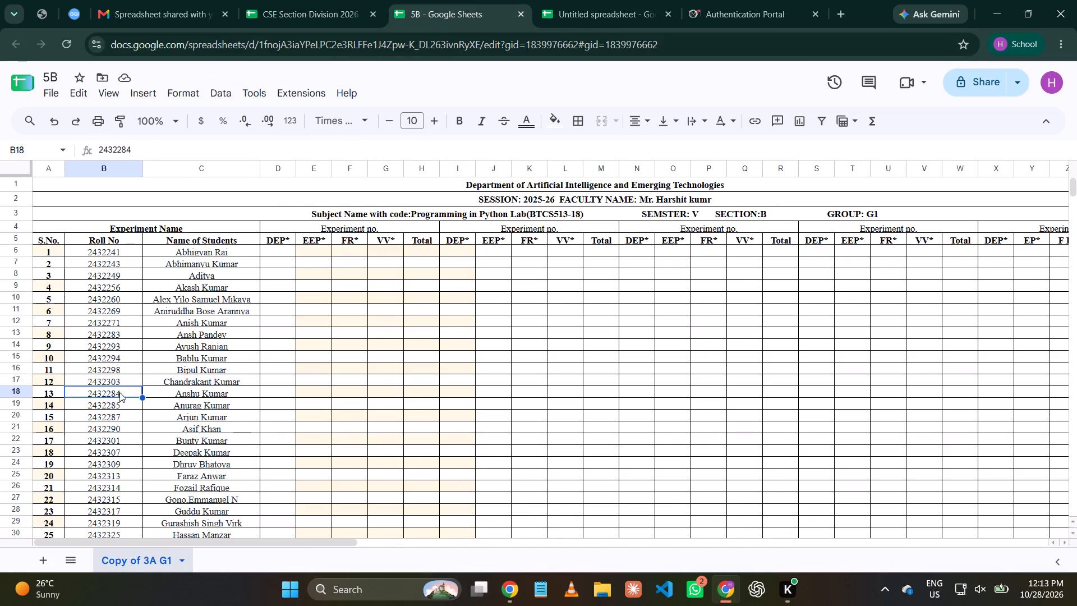
click(119, 392)
key(ctrl+v)
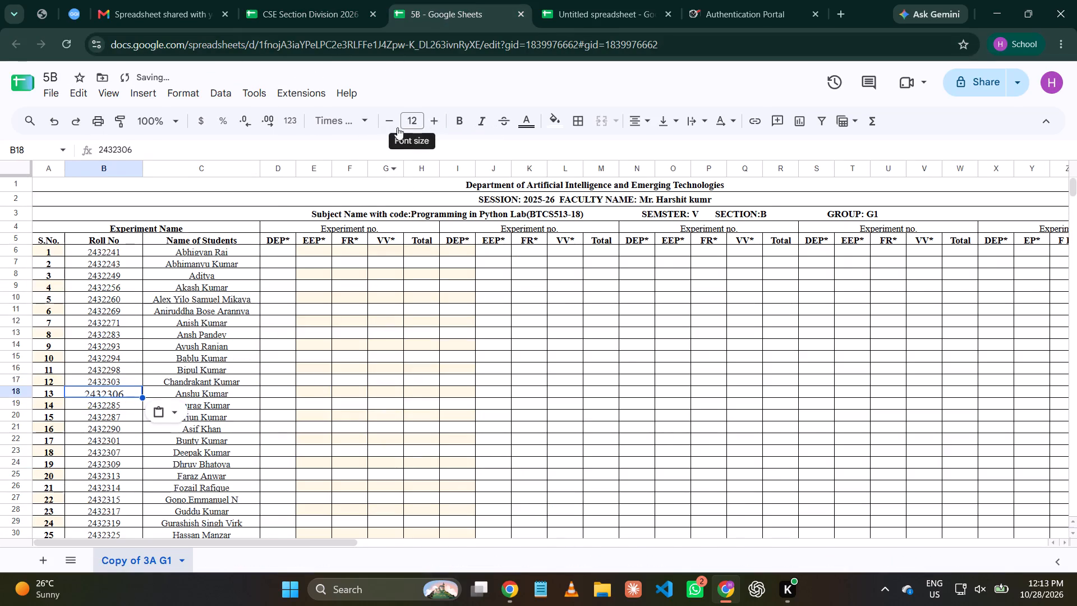
click(388, 132)
click(390, 117)
click(390, 117)
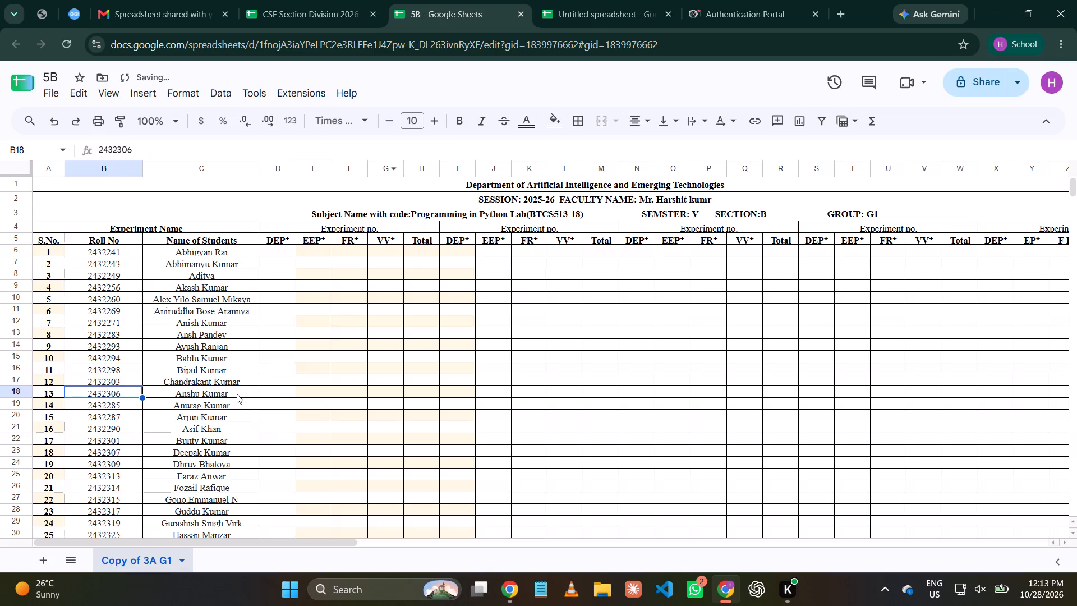
Copy the thirteenth student's name from sheet 5B_CSE into cell C18 of 5B, at font size 10 and centred.
click(234, 394)
click(316, 13)
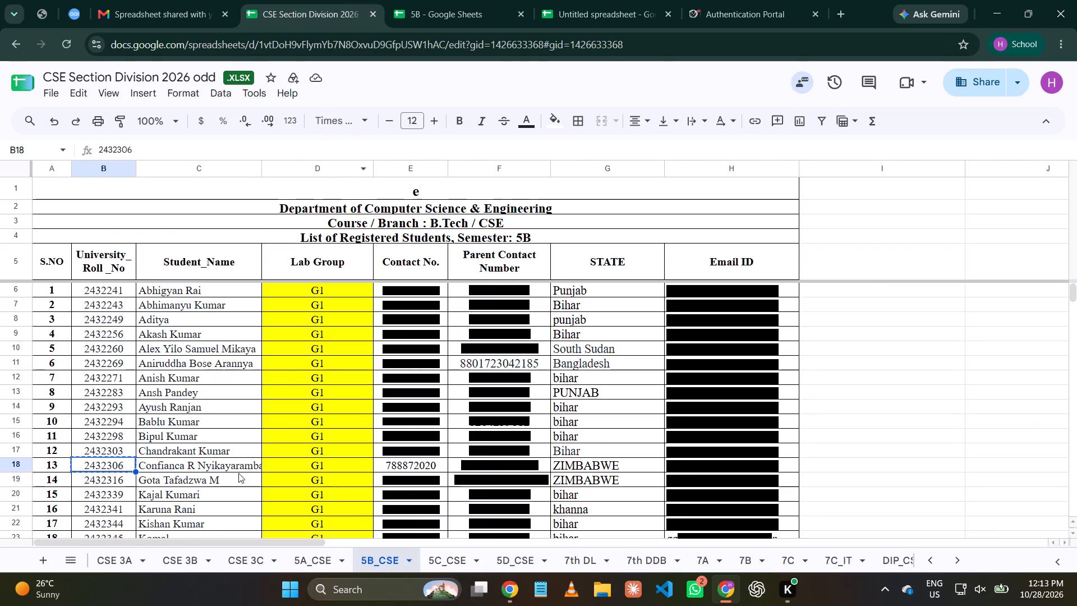
click(208, 459)
key(ctrl+c)
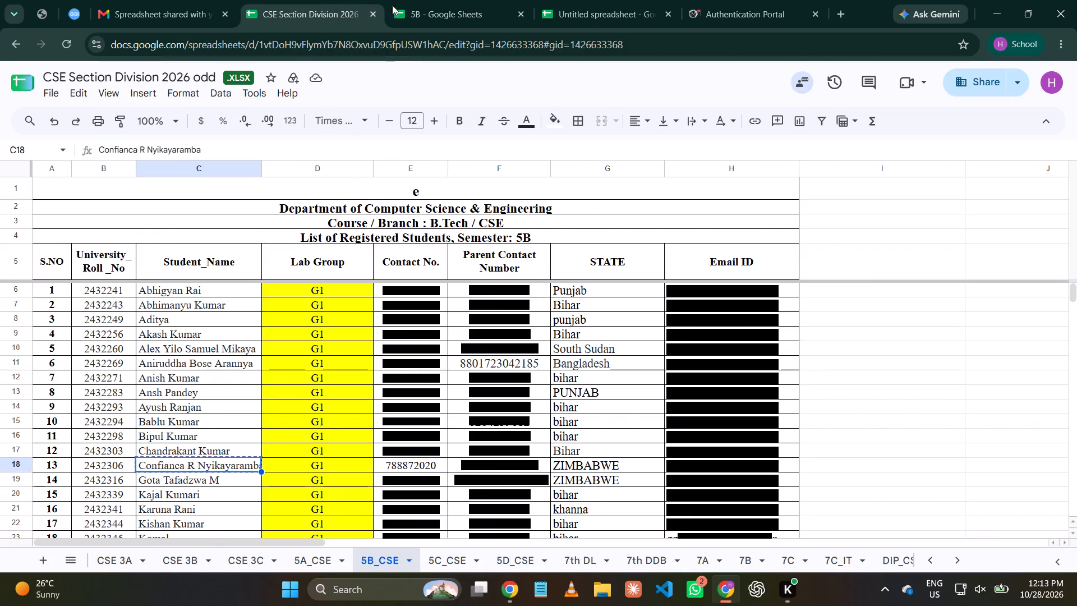
click(411, 7)
click(207, 393)
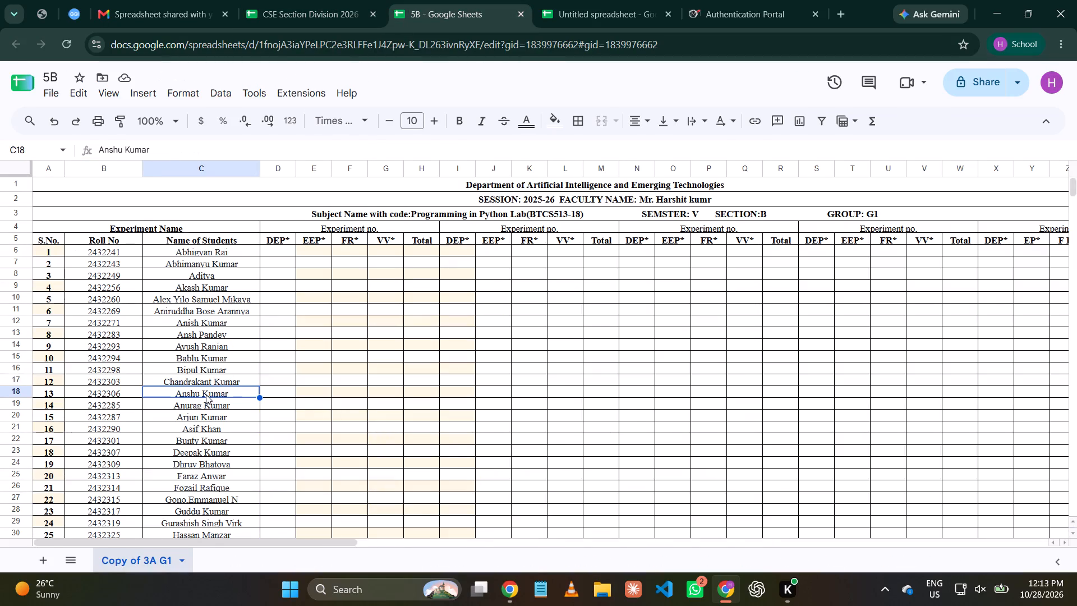
key(ctrl+v)
key(ctrl+s)
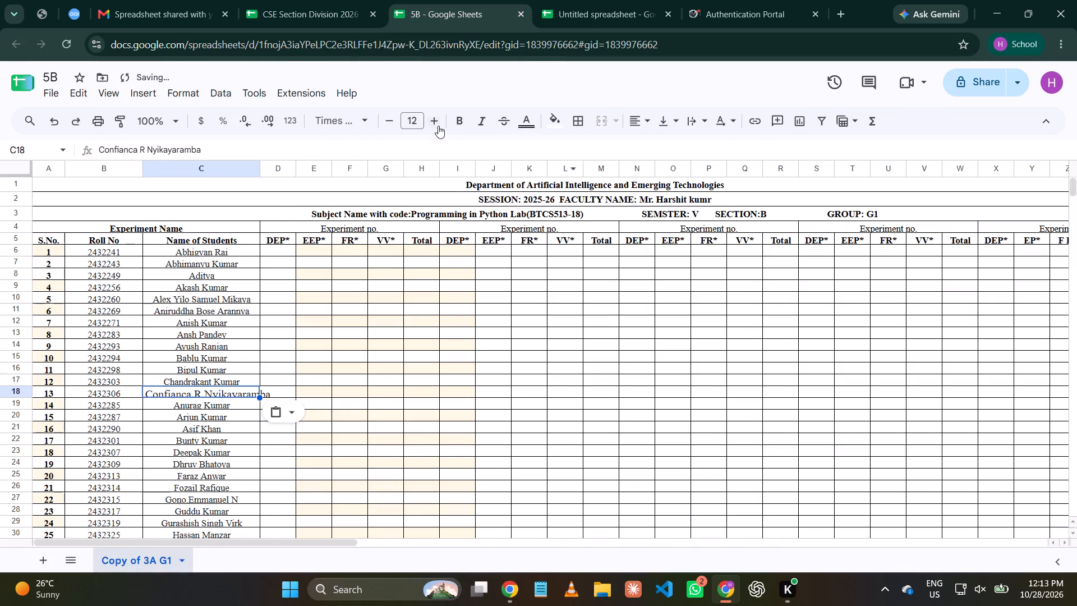
double_click(395, 123)
click(645, 130)
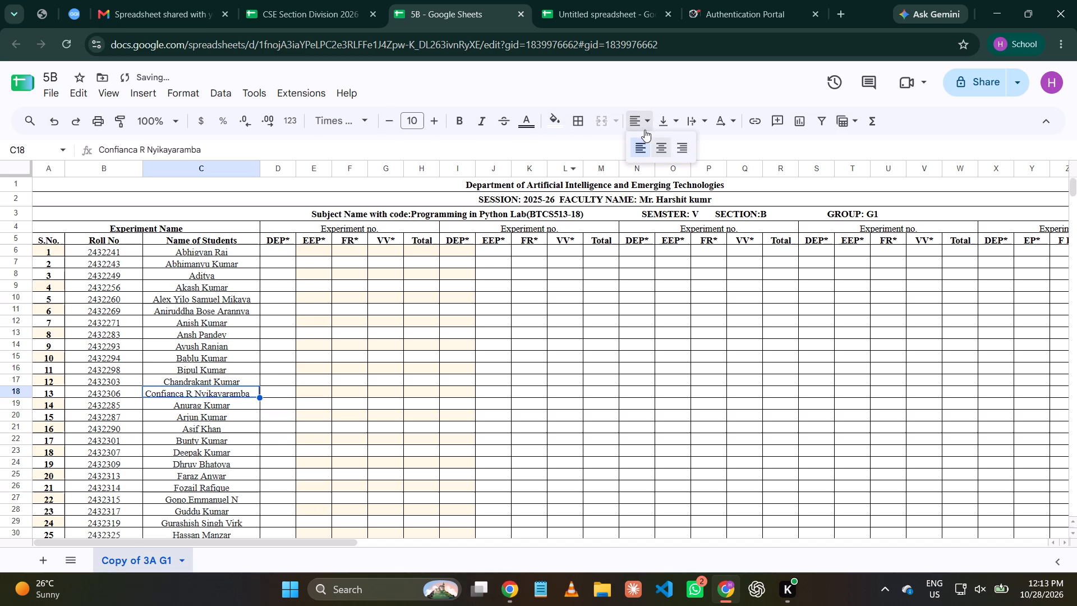
click(654, 148)
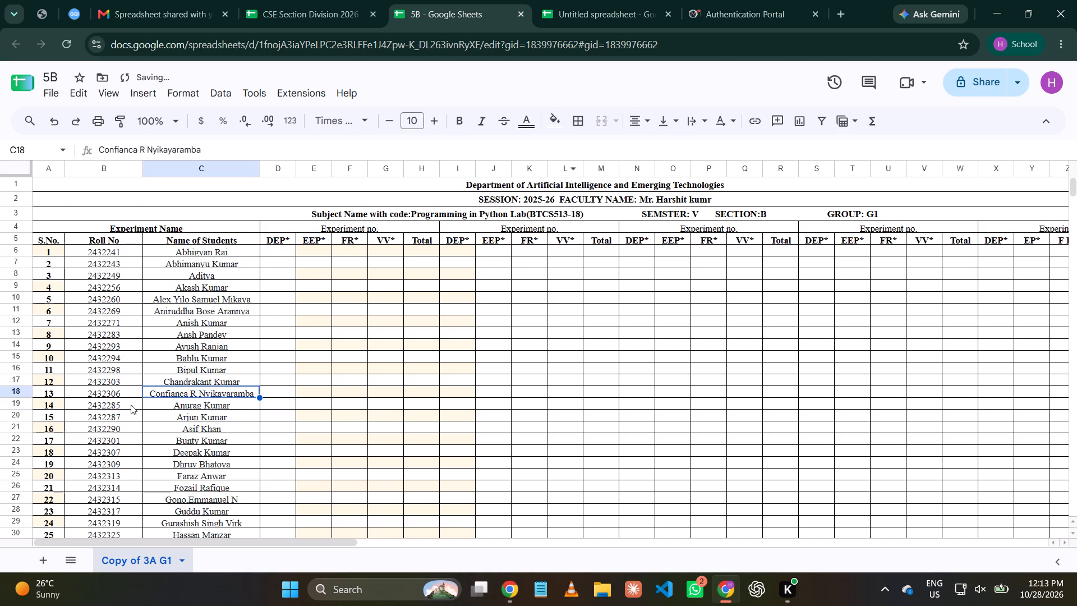
Copy the fourteenth student's roll number from sheet 5B_CSE into cell B19 of 5B and set its font size to 10.
click(131, 405)
click(274, 15)
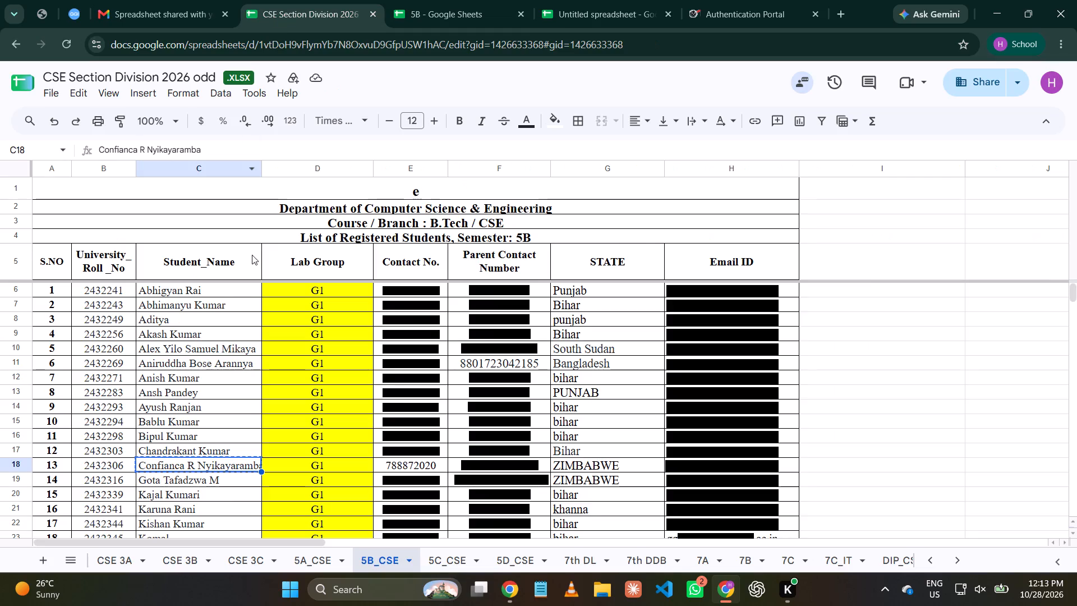
scroll(170, 443, down, 3)
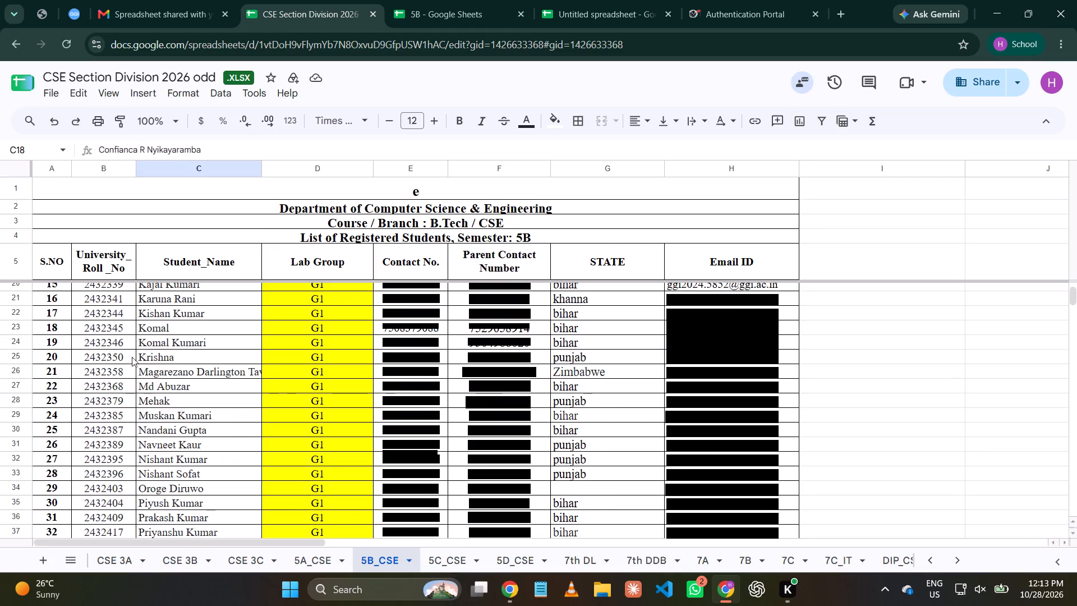
scroll(129, 331, up, 1)
click(122, 342)
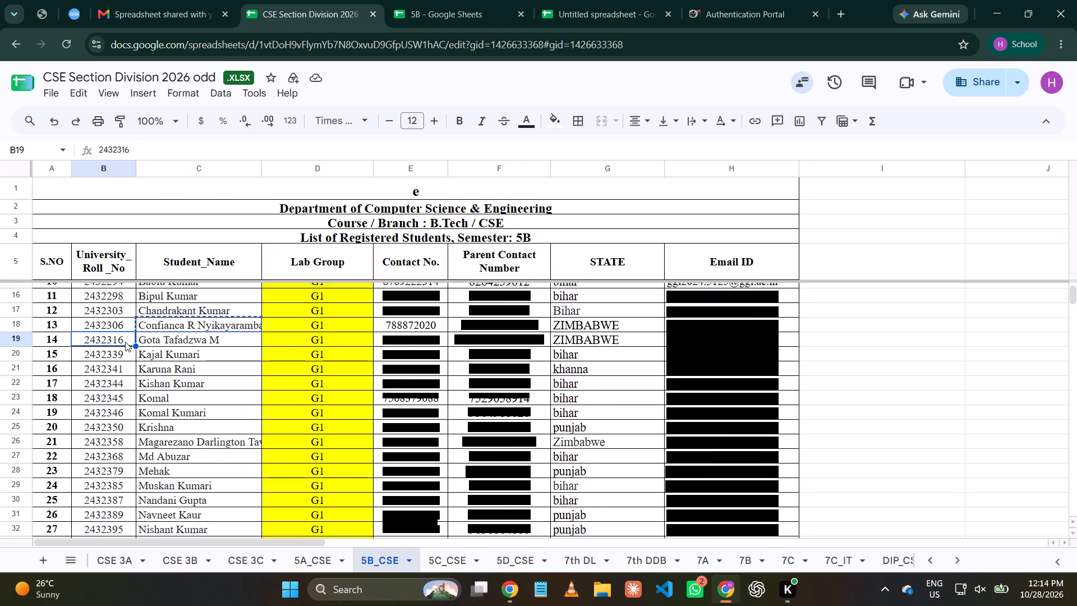
key(ctrl+c)
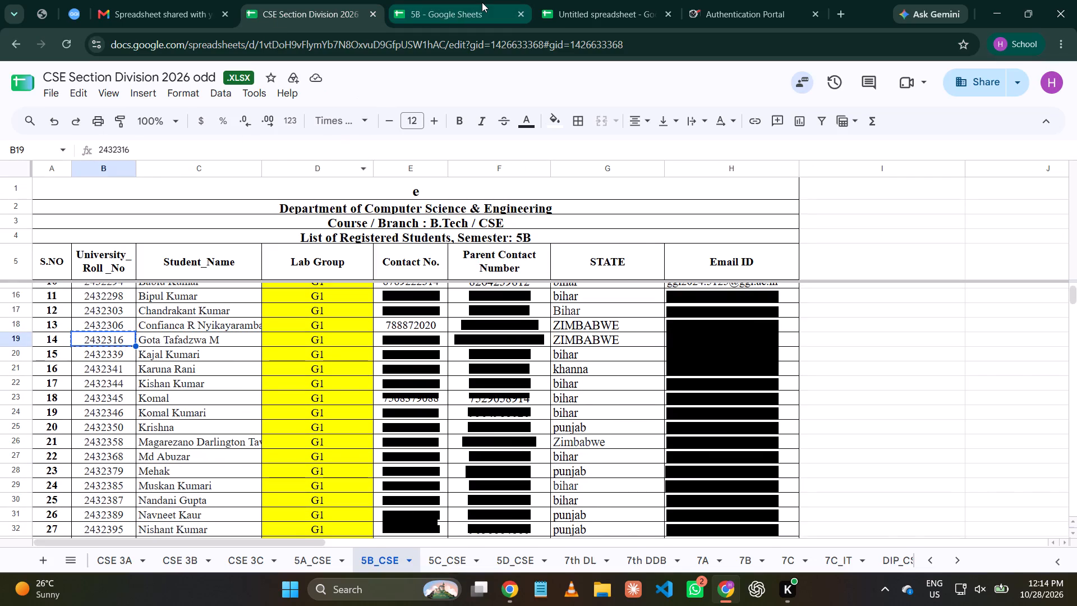
click(415, 3)
click(129, 405)
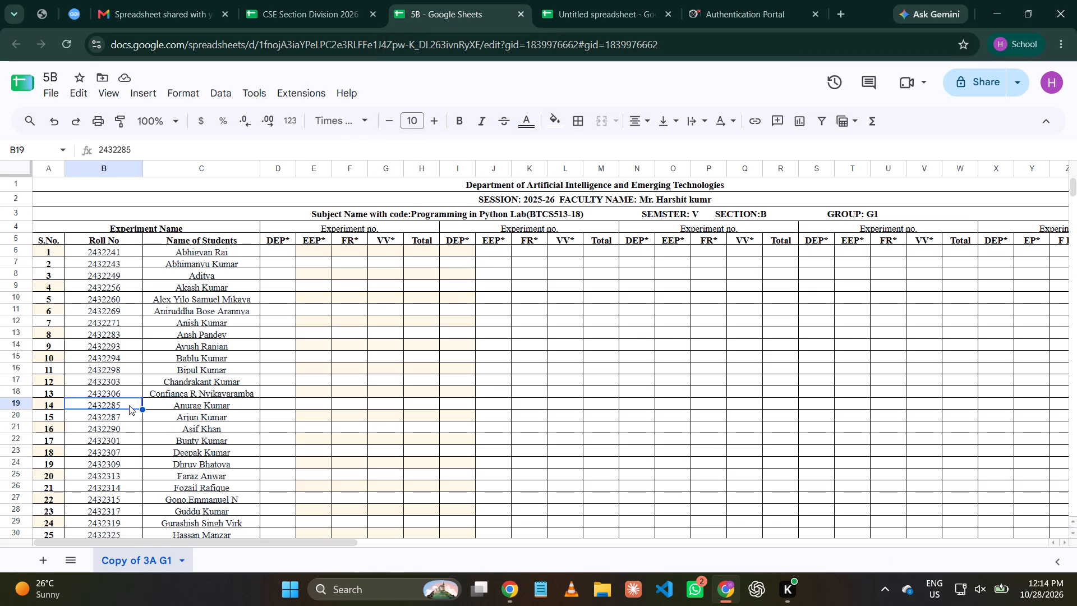
key(ctrl+v)
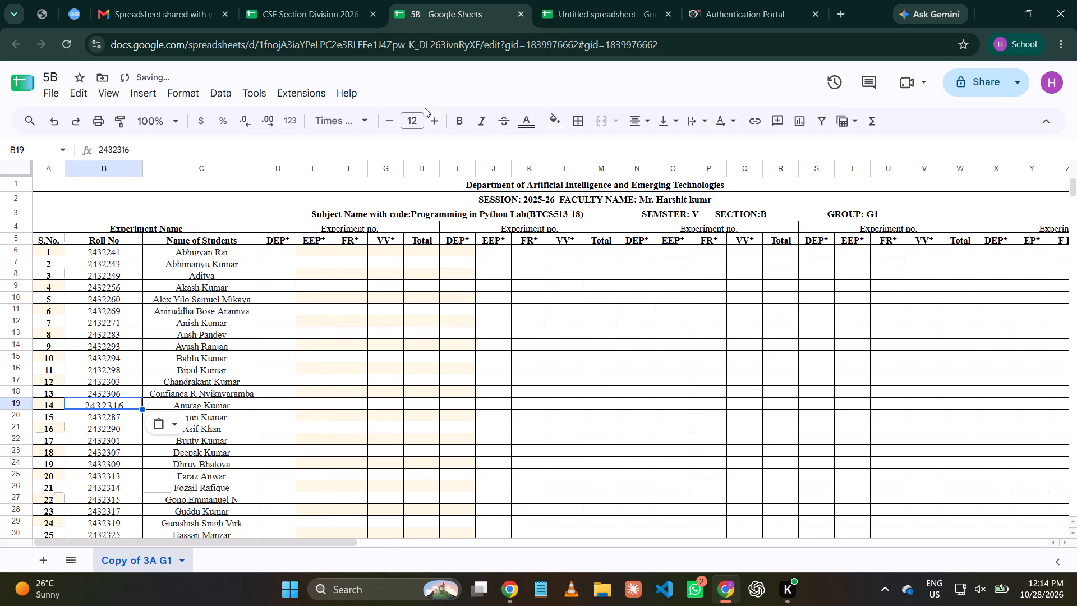
double_click(386, 123)
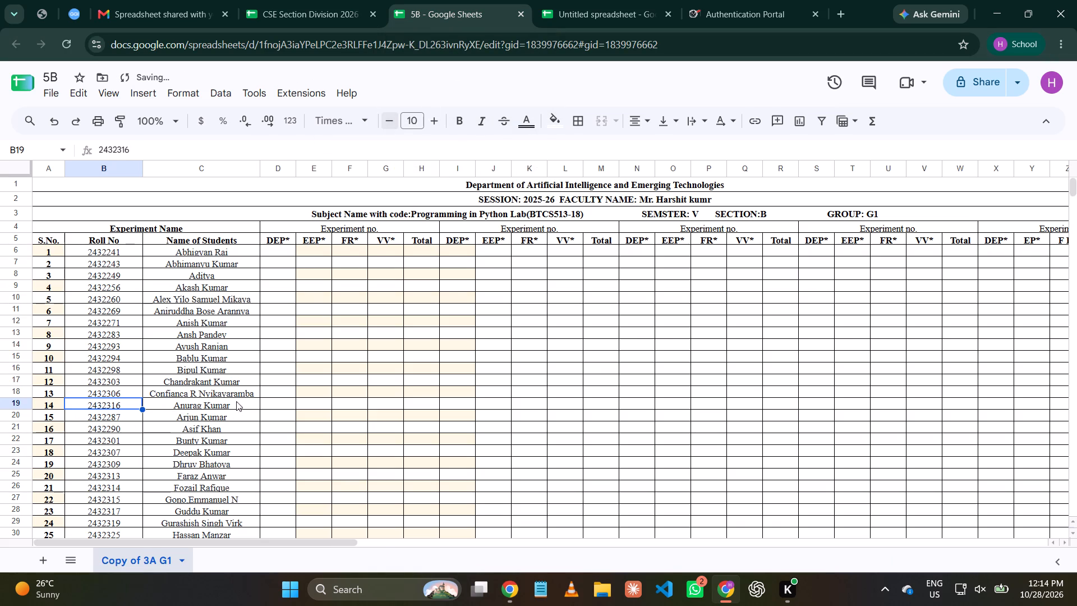
Copy the fourteenth student's name from sheet 5B_CSE into cell C19 of 5B, at font size 10 and centred.
click(236, 401)
click(311, 21)
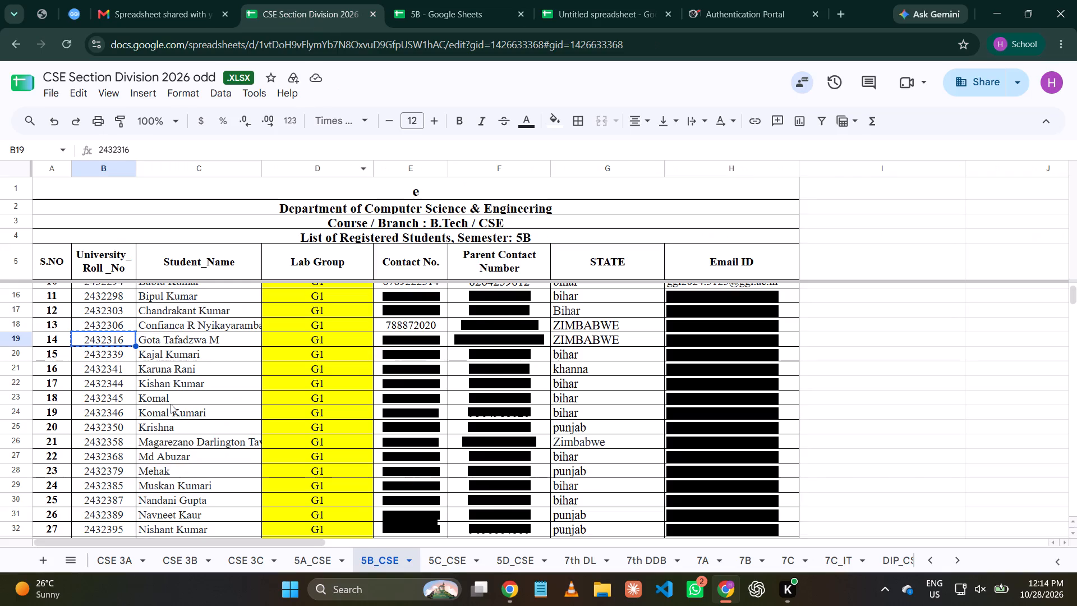
click(177, 341)
key(ctrl+c)
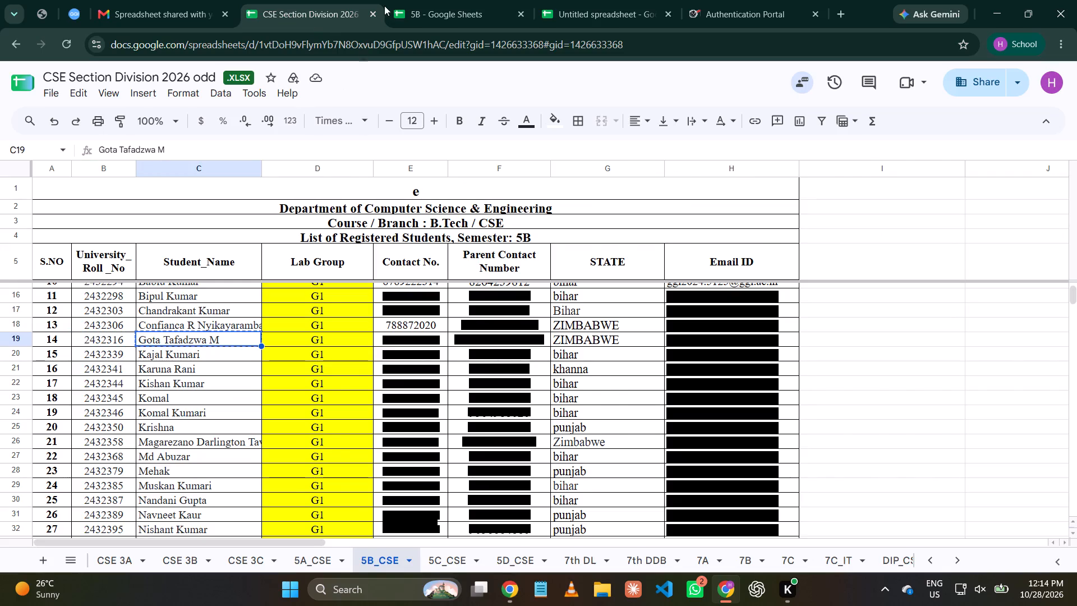
click(420, 24)
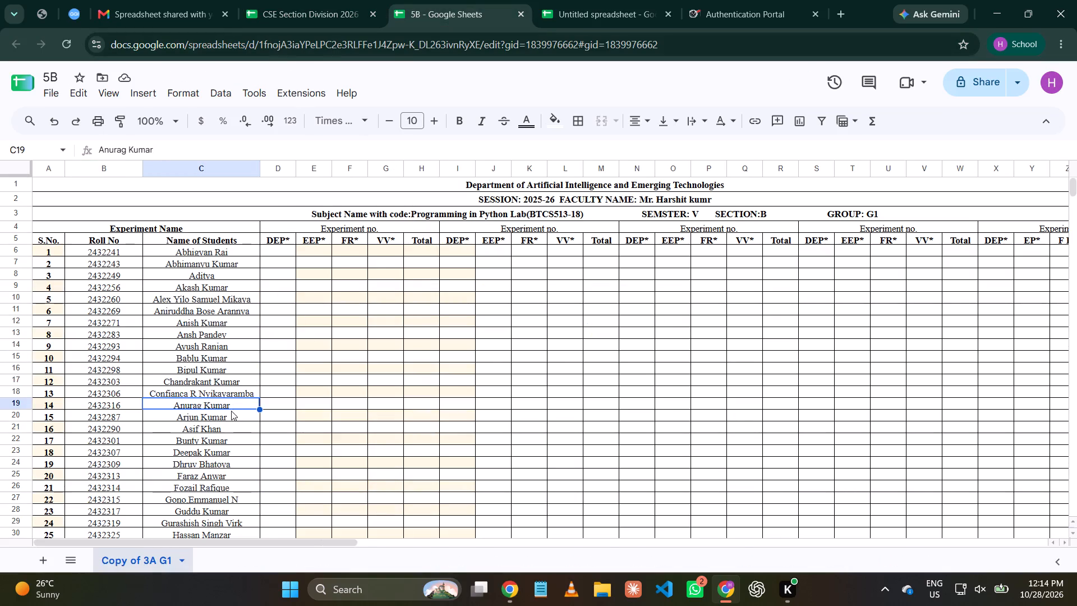
click(229, 405)
key(ctrl+v)
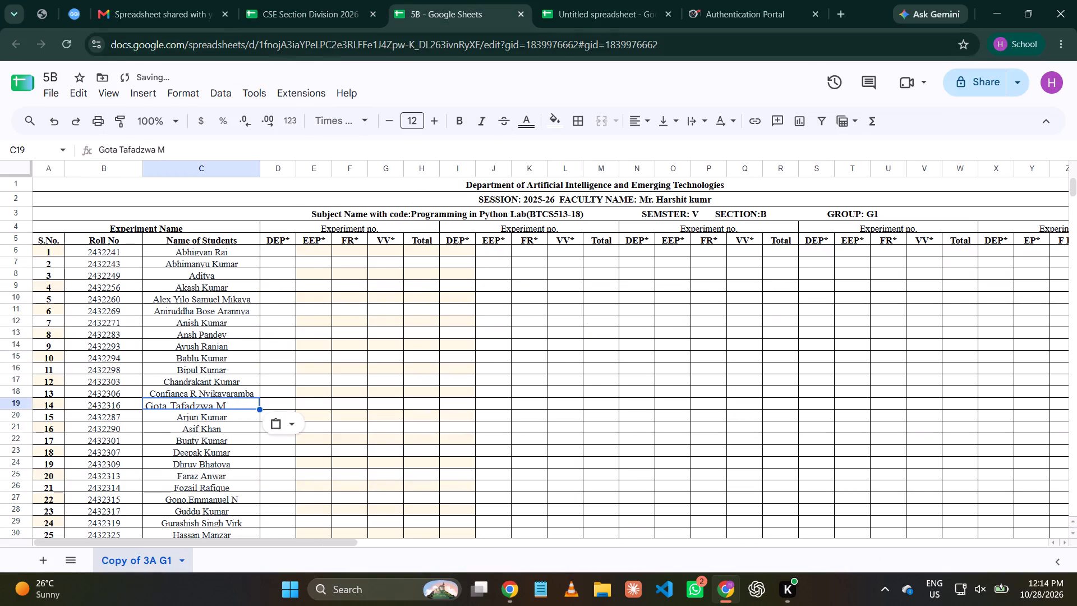
double_click(392, 123)
click(647, 122)
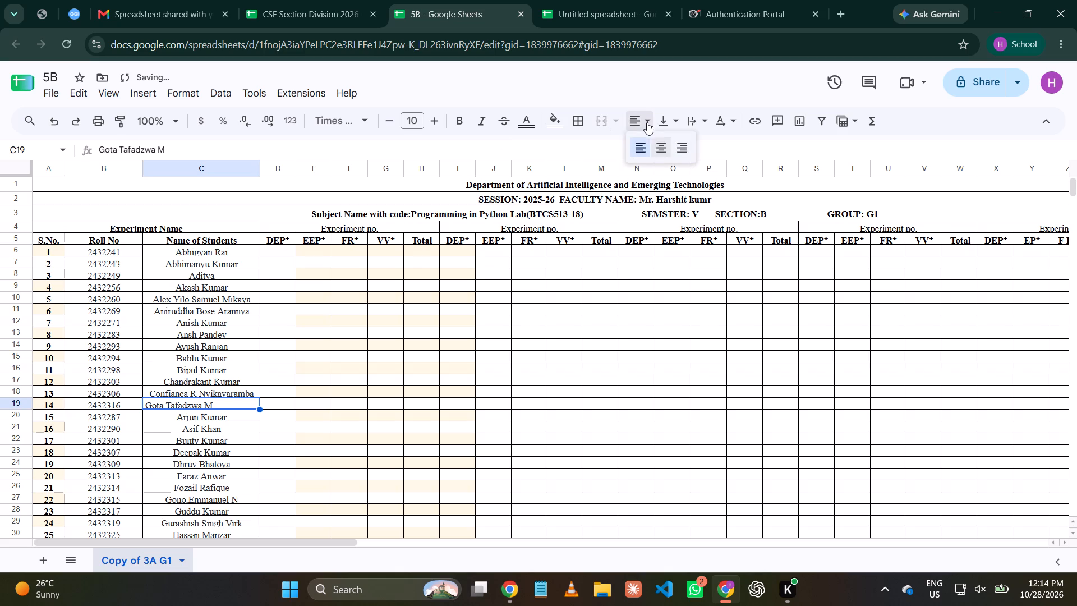
click(652, 147)
key(ctrl+s)
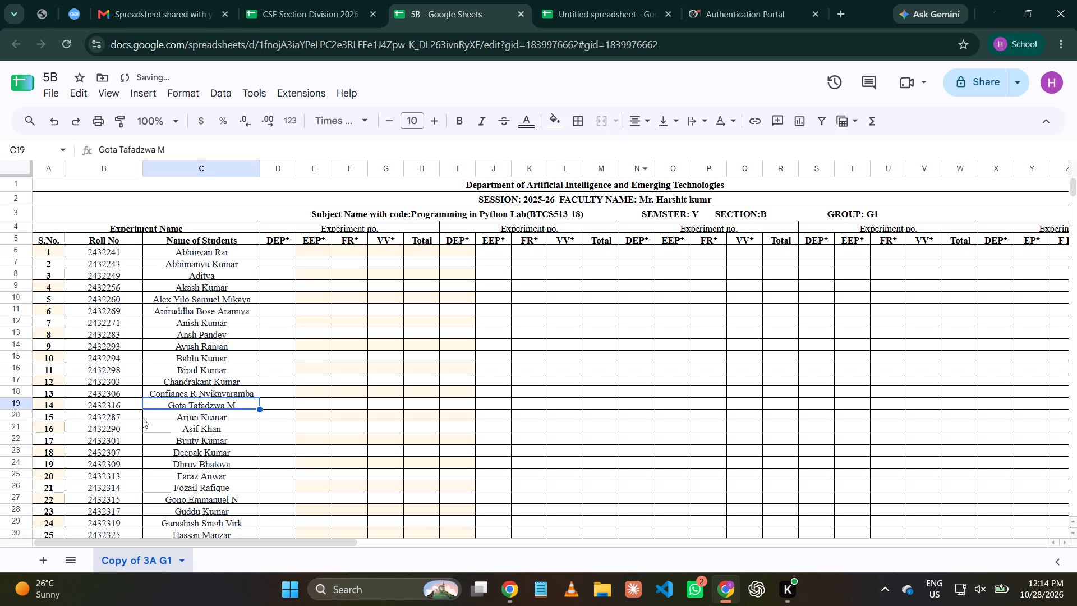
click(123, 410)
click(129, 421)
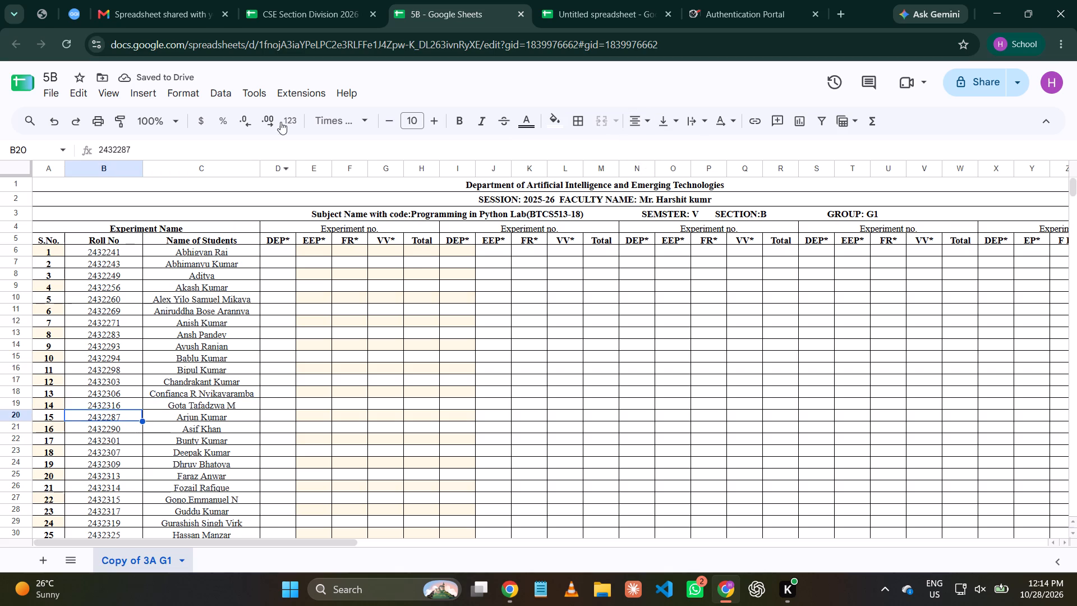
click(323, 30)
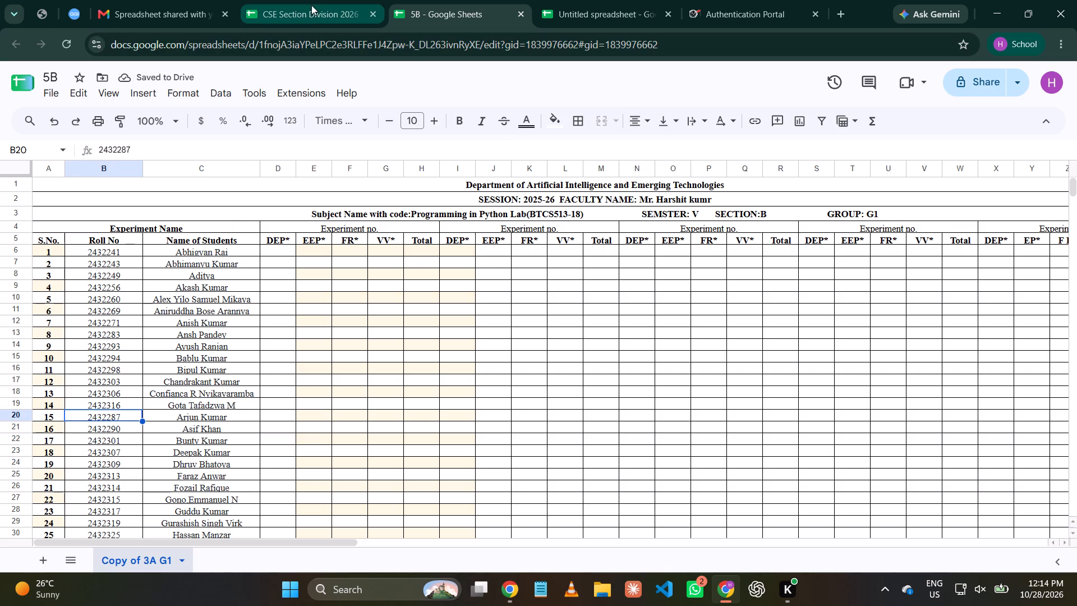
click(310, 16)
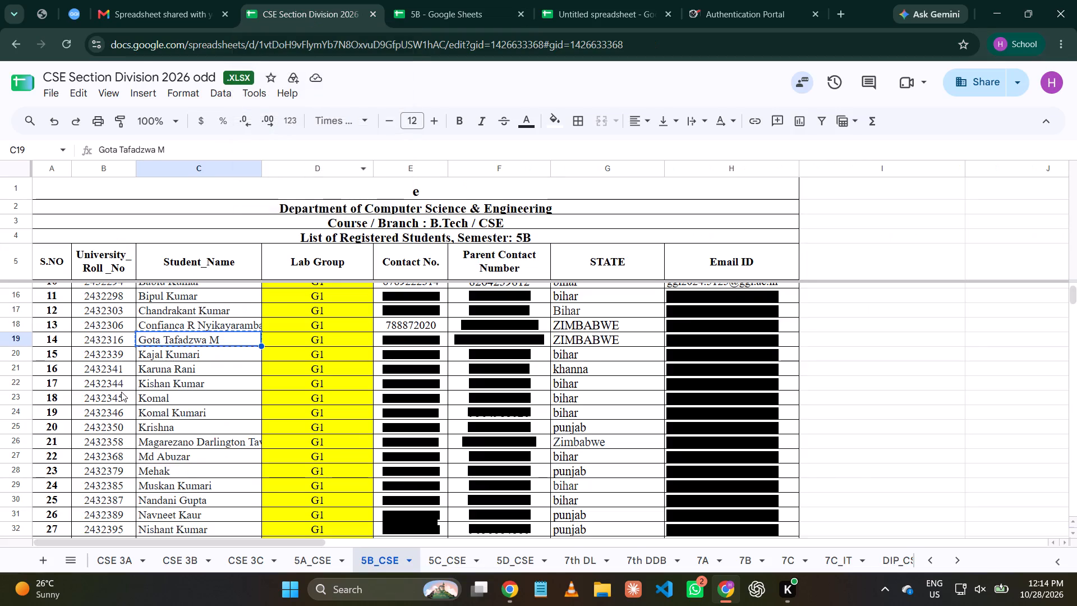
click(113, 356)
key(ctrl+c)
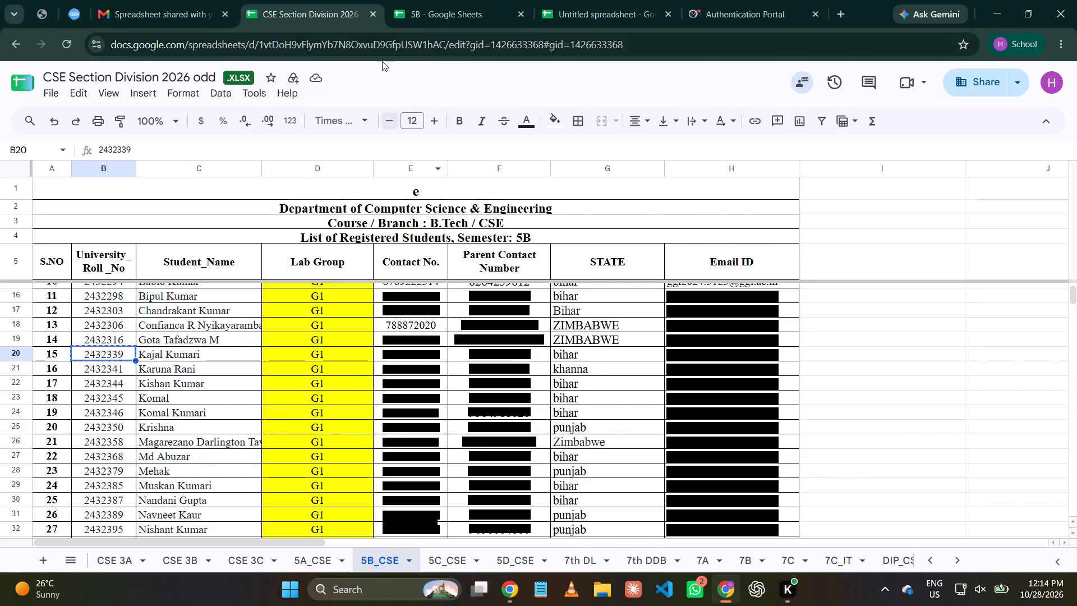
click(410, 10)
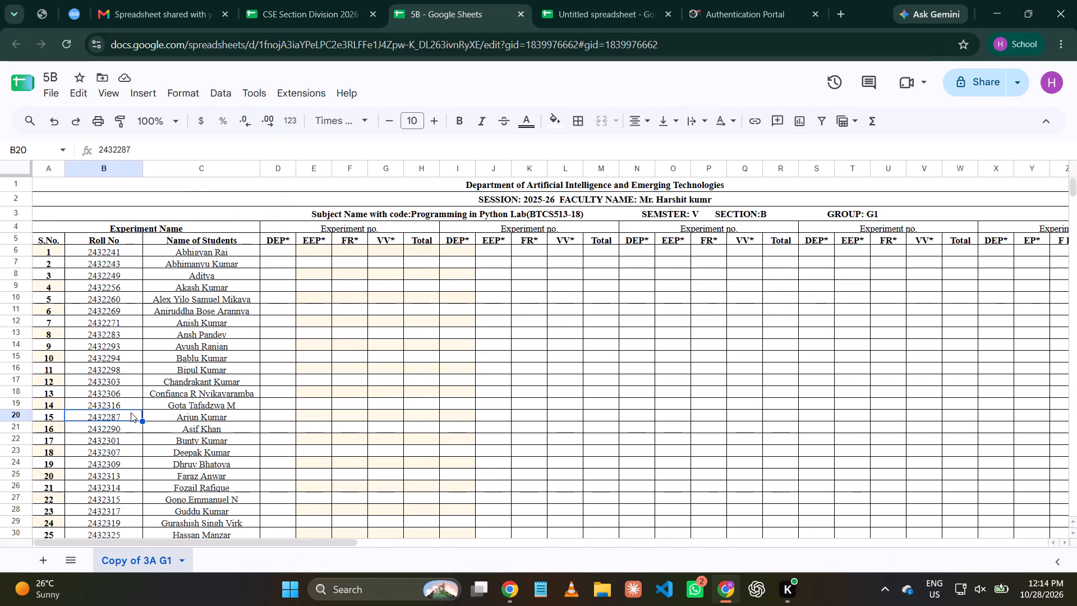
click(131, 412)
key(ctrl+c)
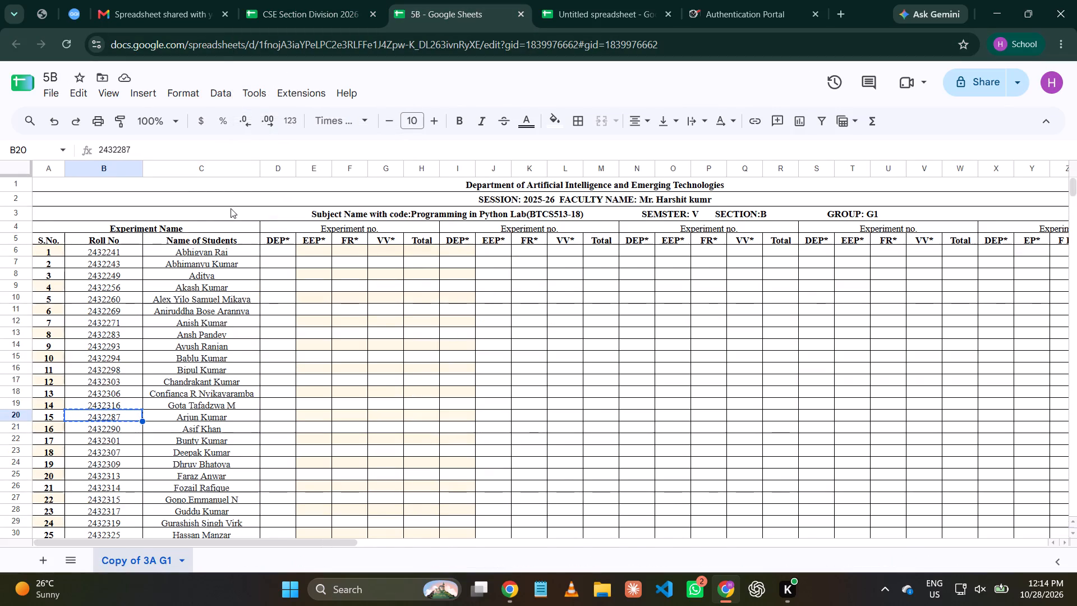
Copy the fifteenth student's roll number from sheet 5B_CSE into cell B20 of 5B and set its font size to 10.
click(269, 25)
click(123, 350)
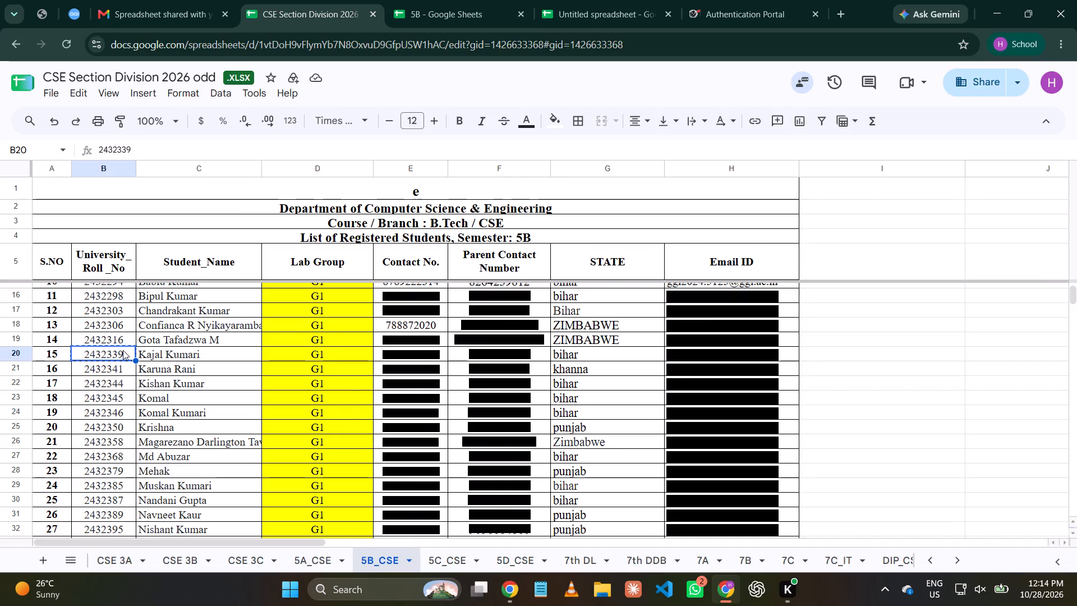
key(ctrl+c)
click(431, 28)
click(137, 414)
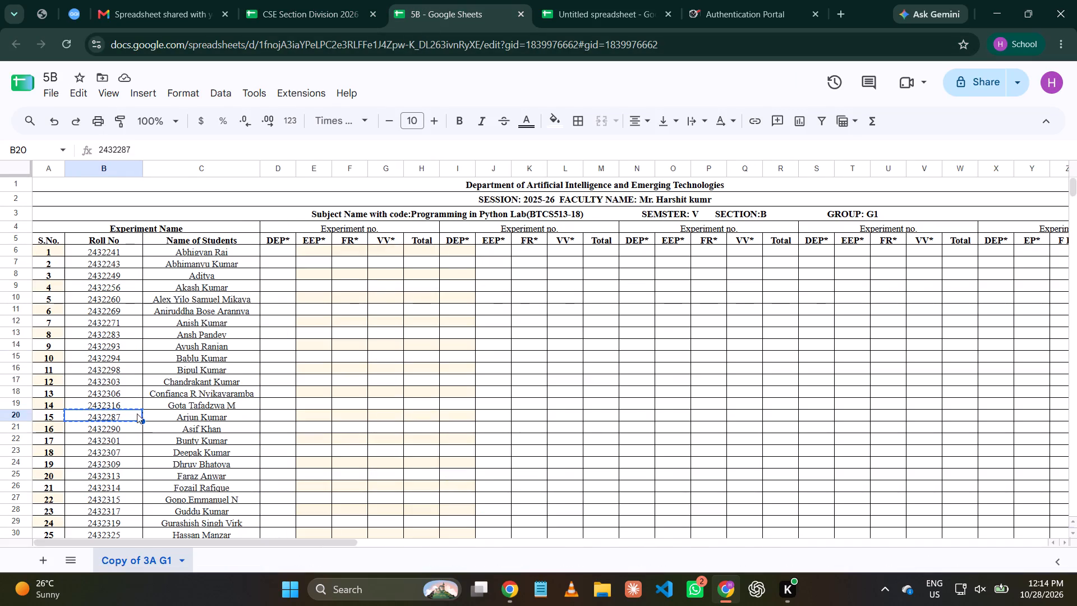
key(ctrl+v)
double_click(391, 126)
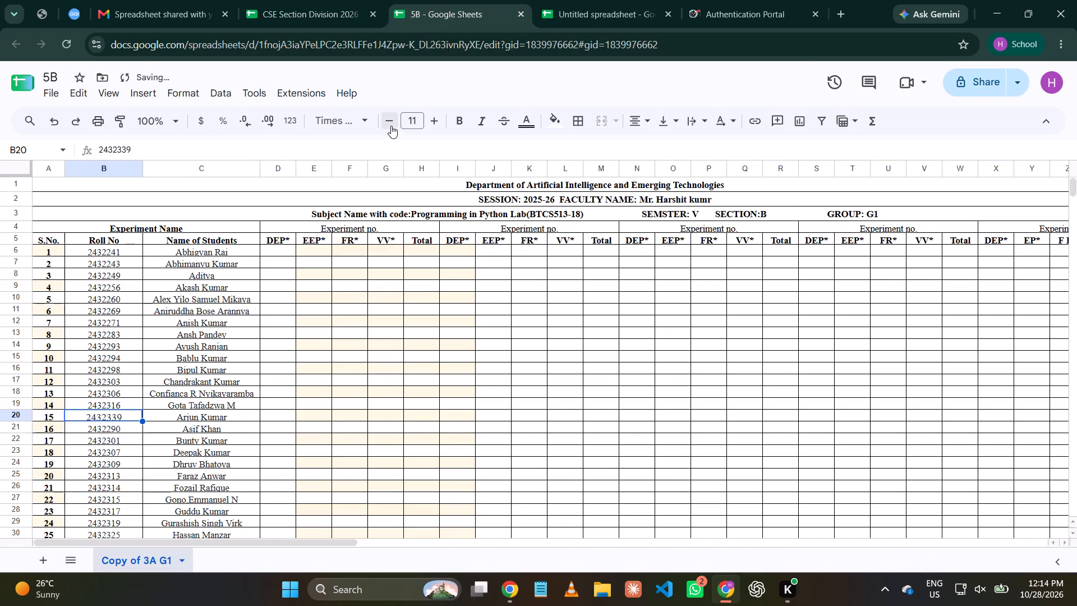
Copy the fifteenth student's name from sheet 5B_CSE into cell C20 of 5B, at font size 10 and centred.
click(233, 414)
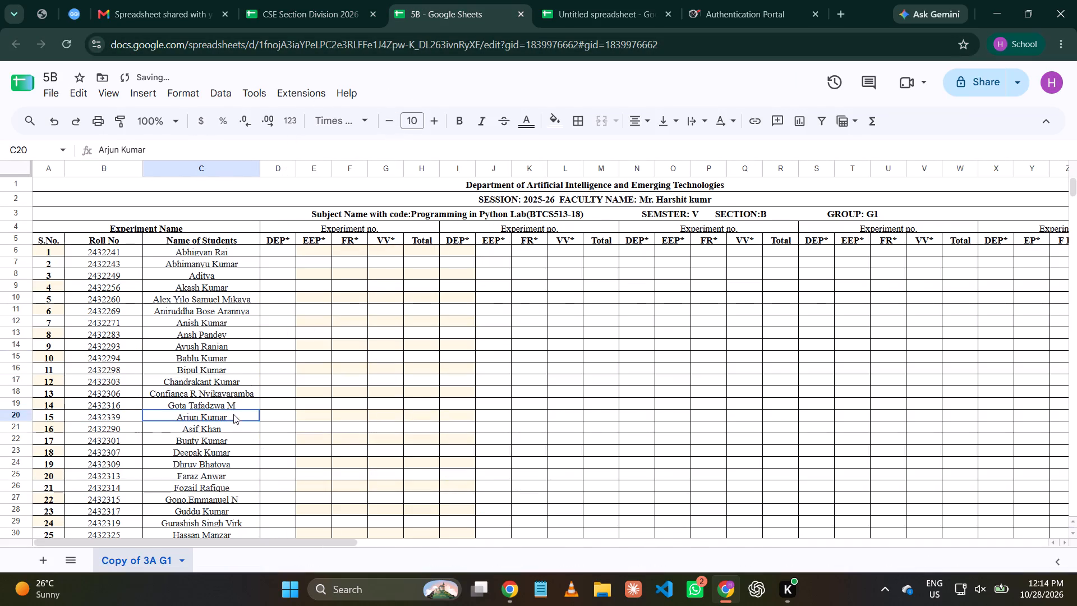
click(354, 14)
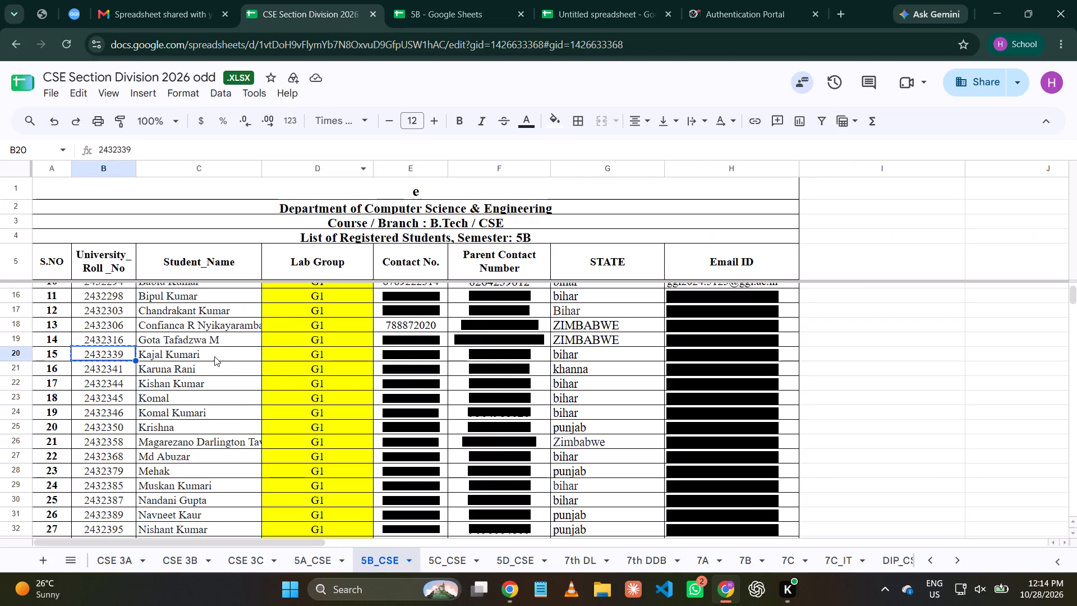
click(214, 356)
key(ctrl+c)
click(448, 16)
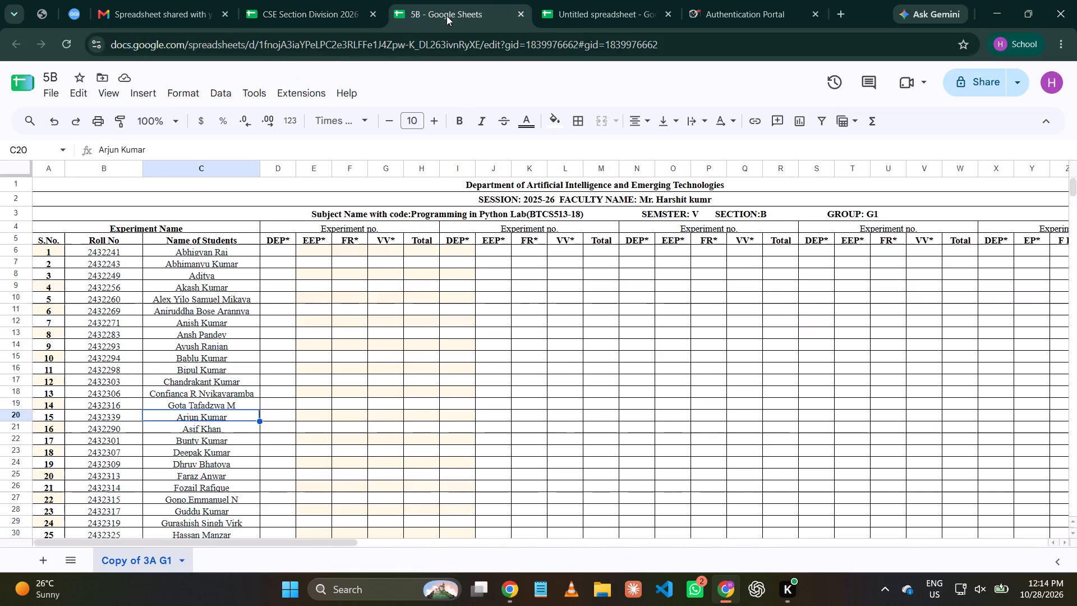
click(231, 416)
key(ctrl+v)
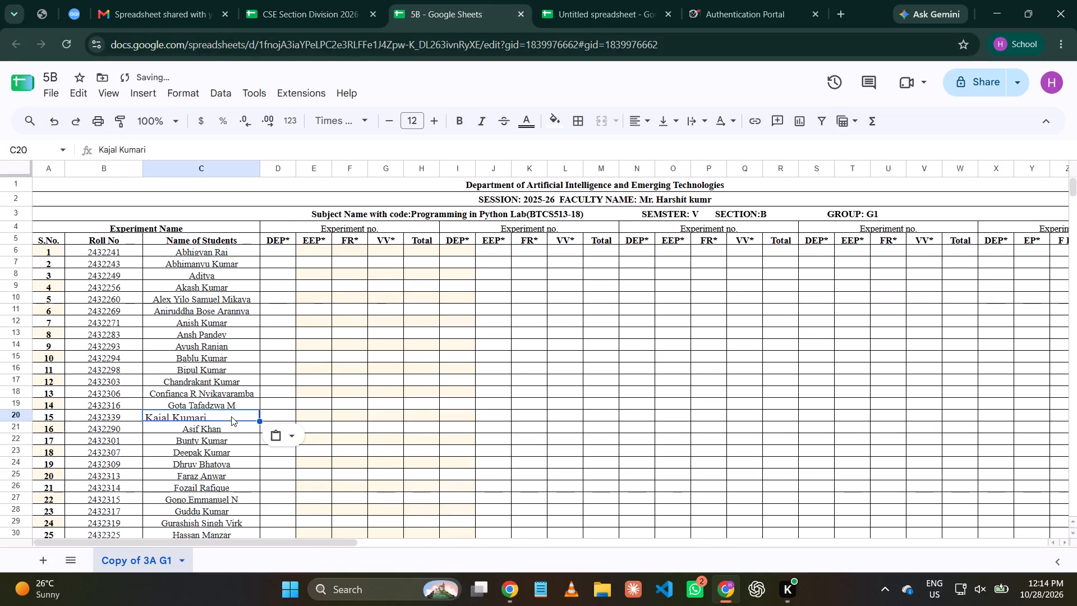
double_click(395, 118)
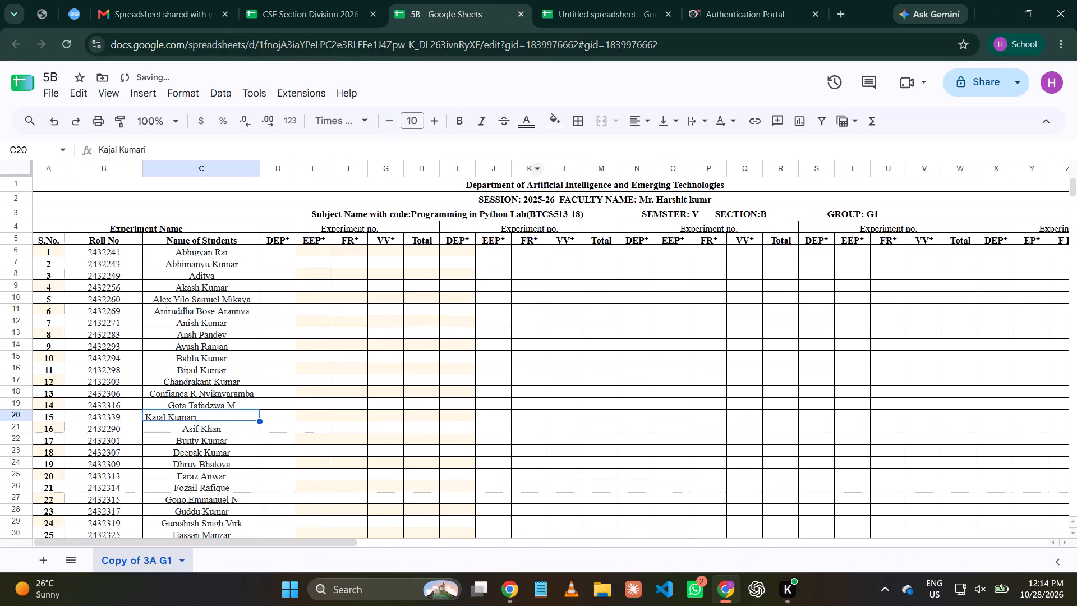
click(649, 123)
click(656, 141)
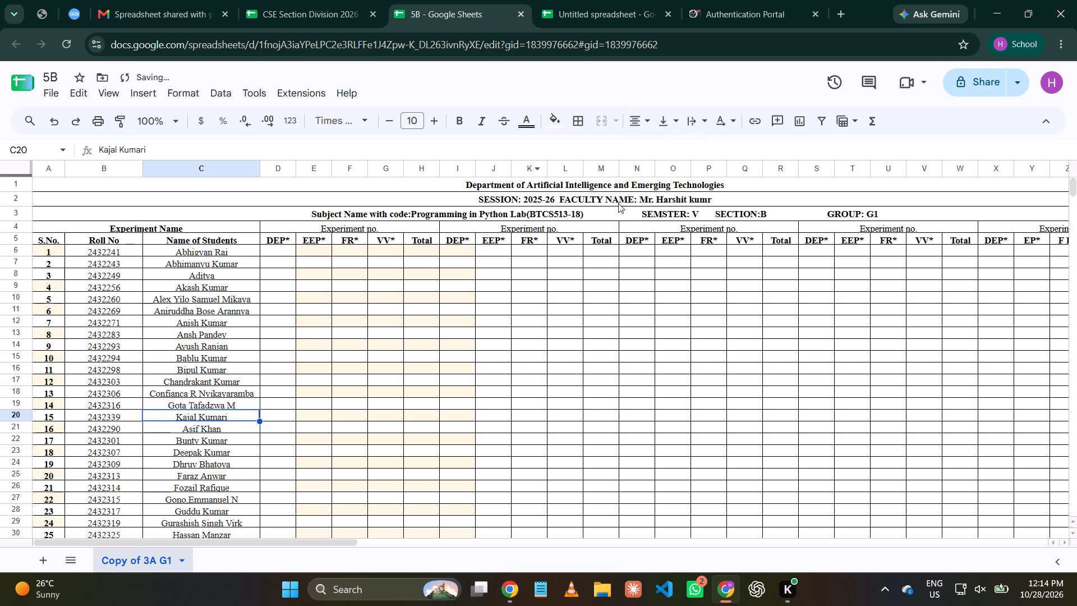
key(ctrl+s)
Copy the sixteenth student's roll number from sheet 5B_CSE into cell B21 of 5B and set its font size to 10.
click(133, 429)
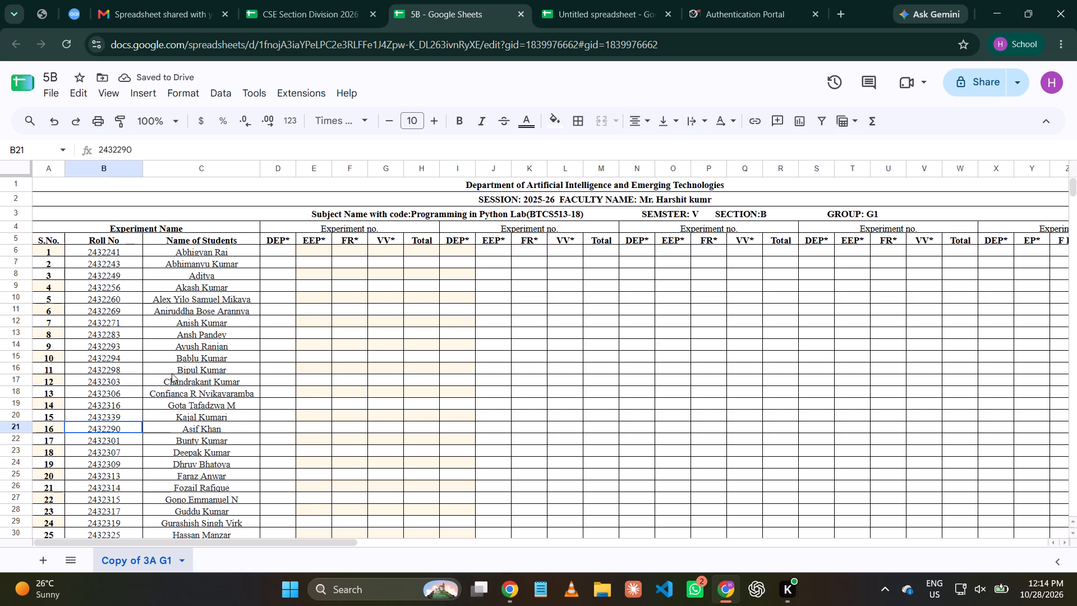
click(301, 18)
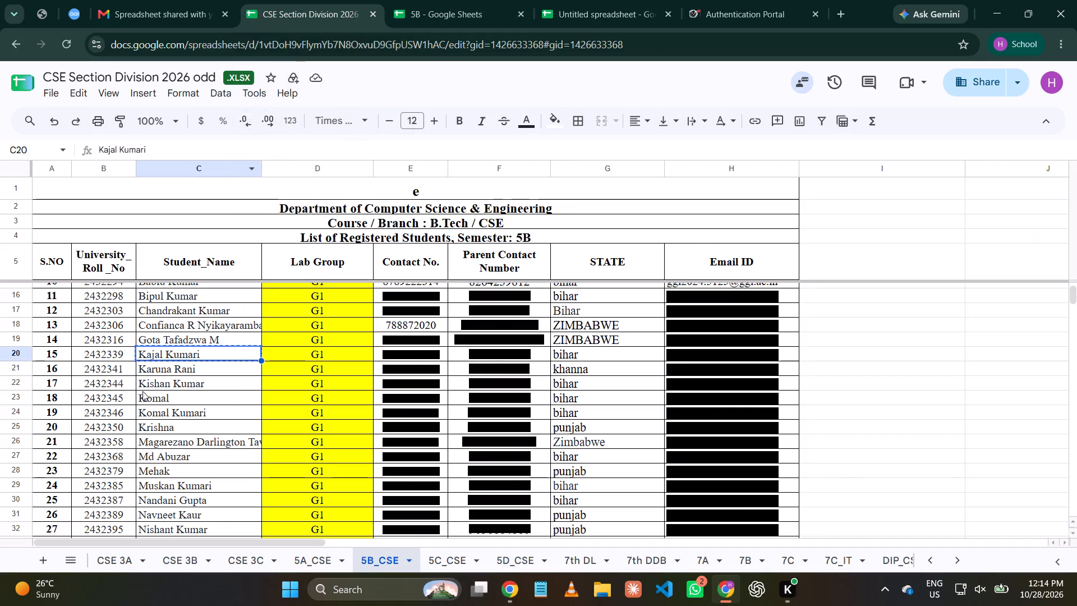
click(118, 368)
key(ctrl+c)
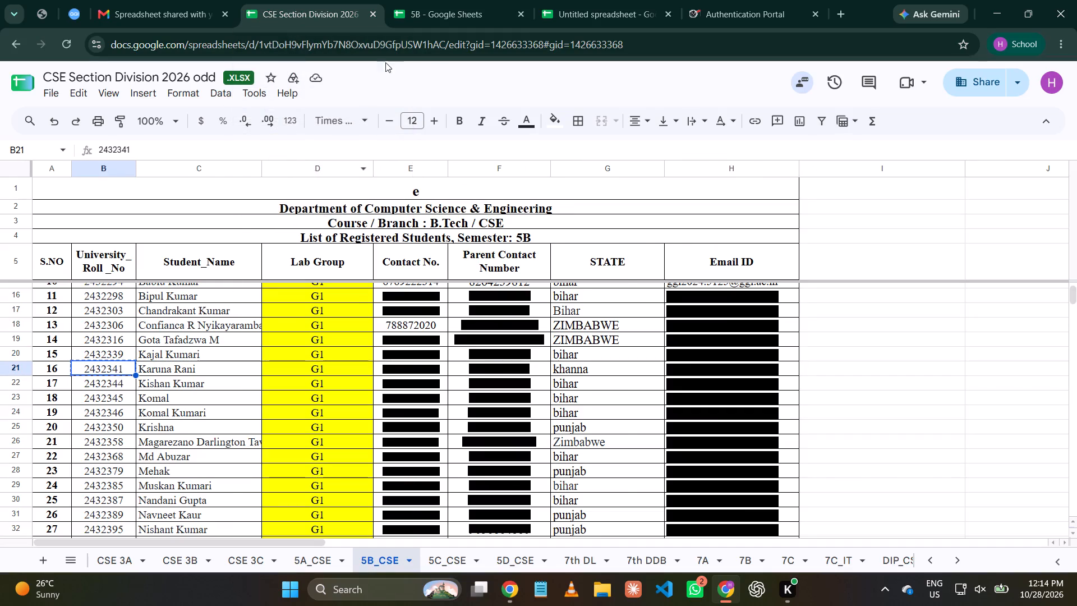
click(409, 21)
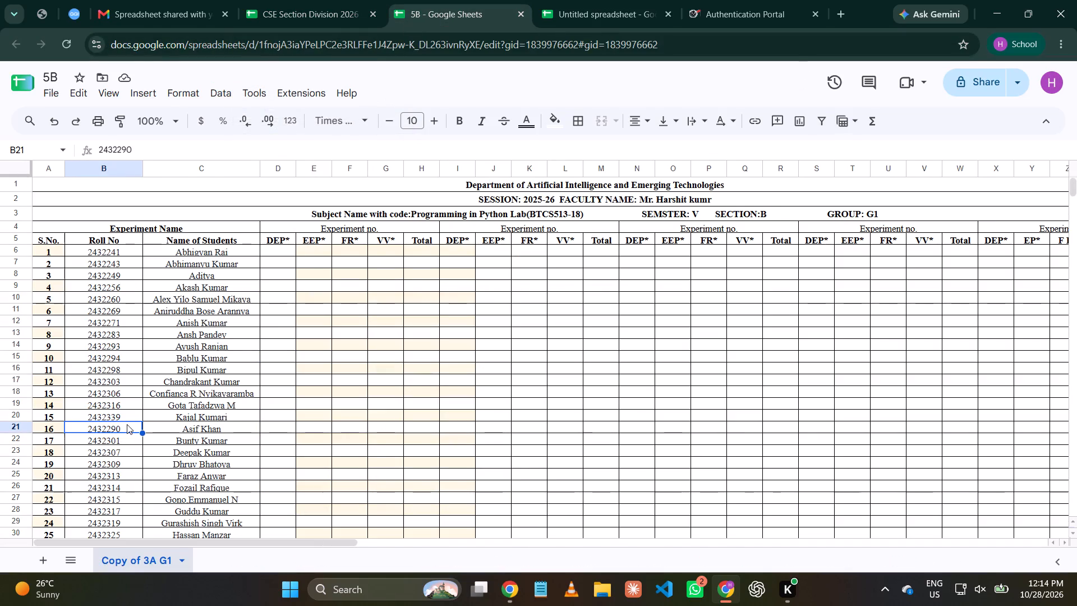
click(127, 424)
key(ctrl+v)
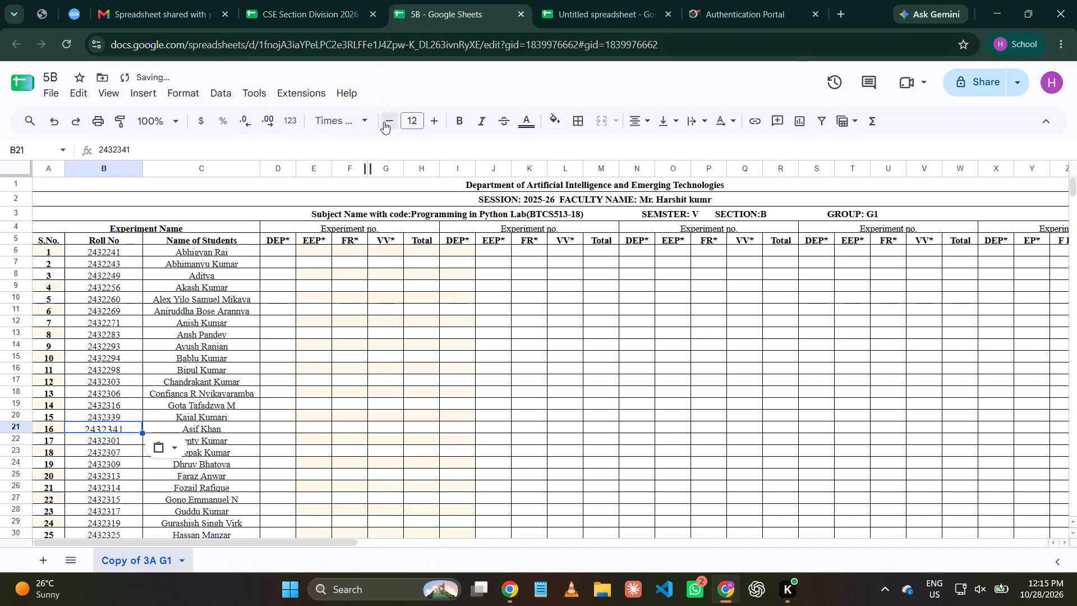
double_click(385, 122)
Copy the sixteenth student's name from sheet 5B_CSE into cell C21 of 5B, at font size 10 and centred.
click(239, 425)
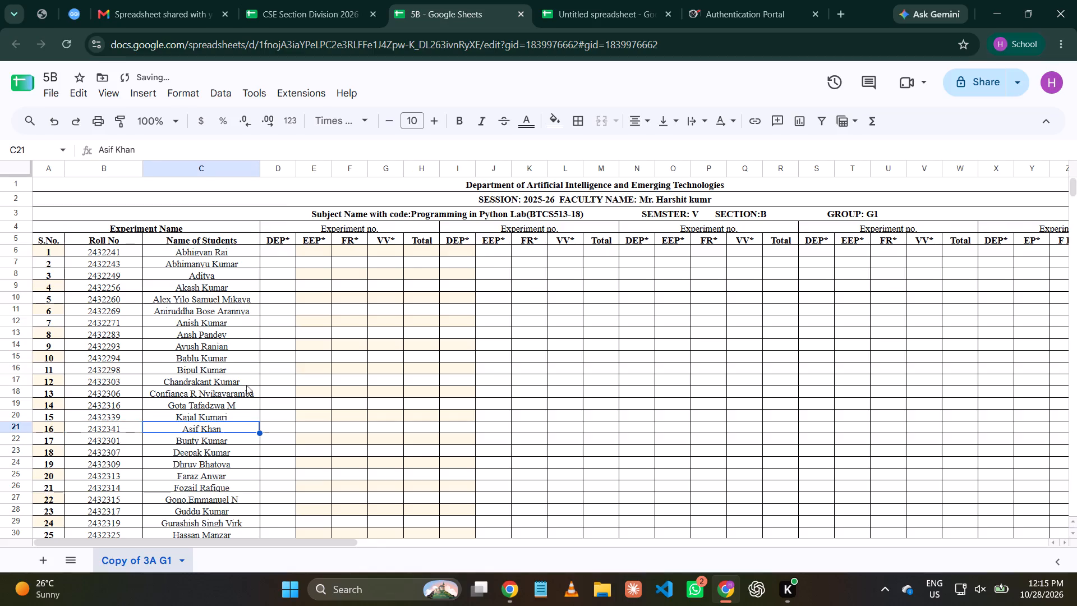
click(335, 16)
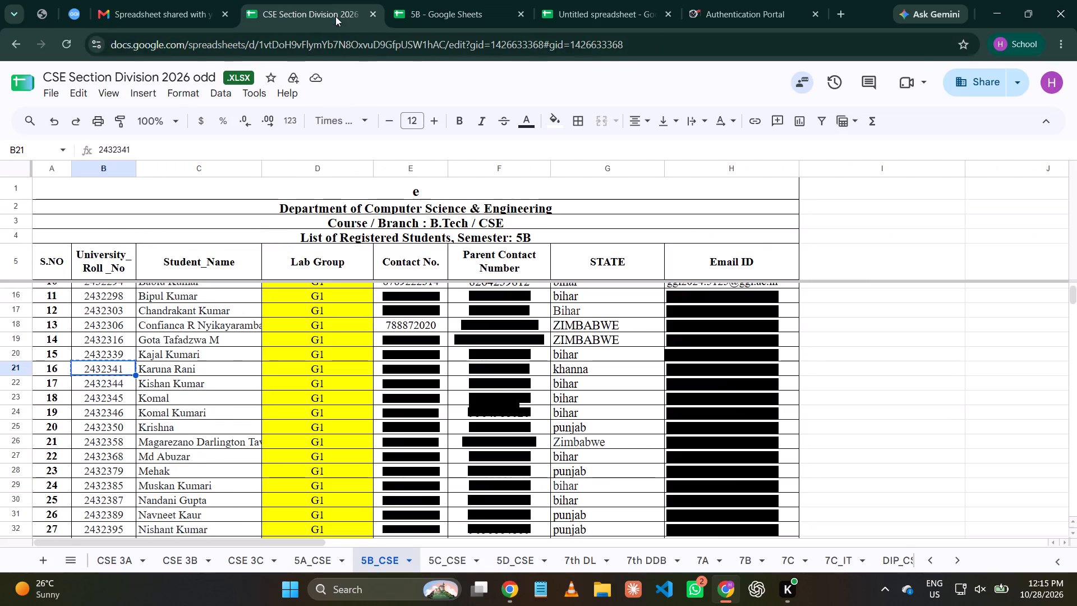
click(178, 370)
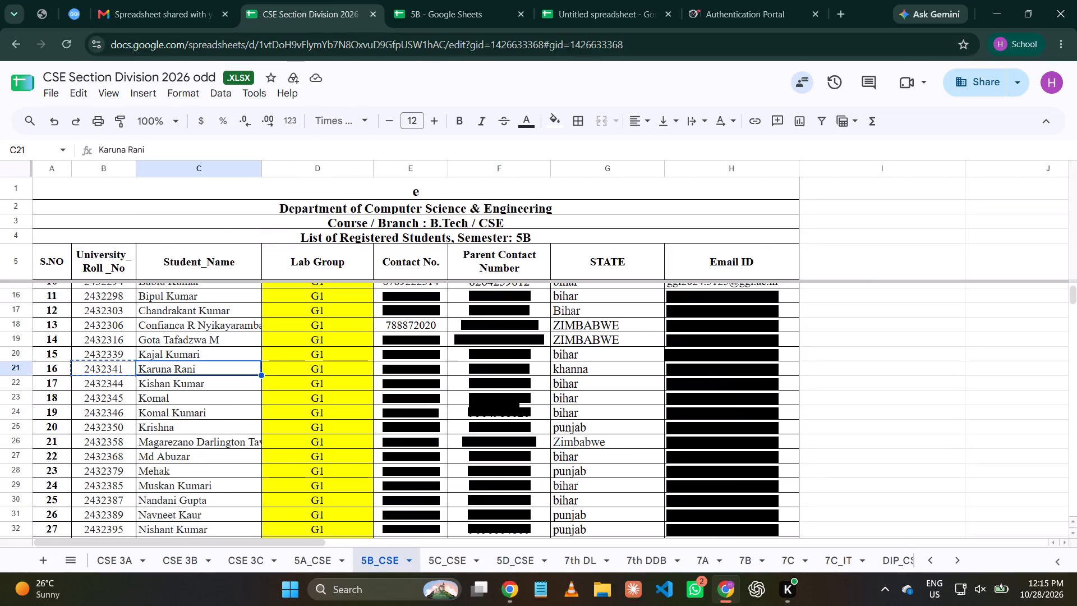
key(ctrl+c)
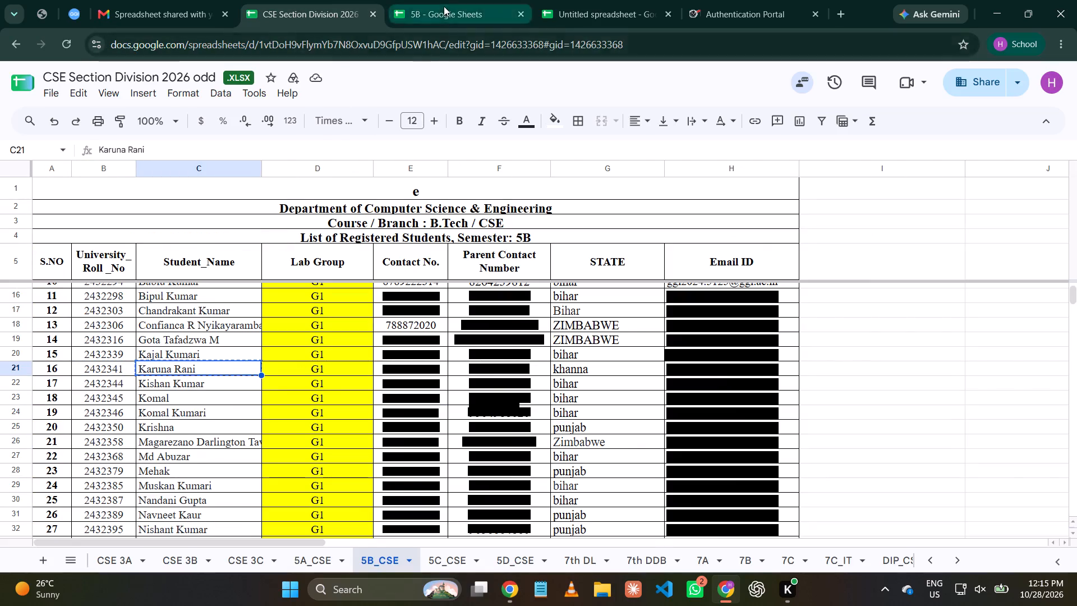
click(444, 6)
click(203, 427)
key(ctrl+v)
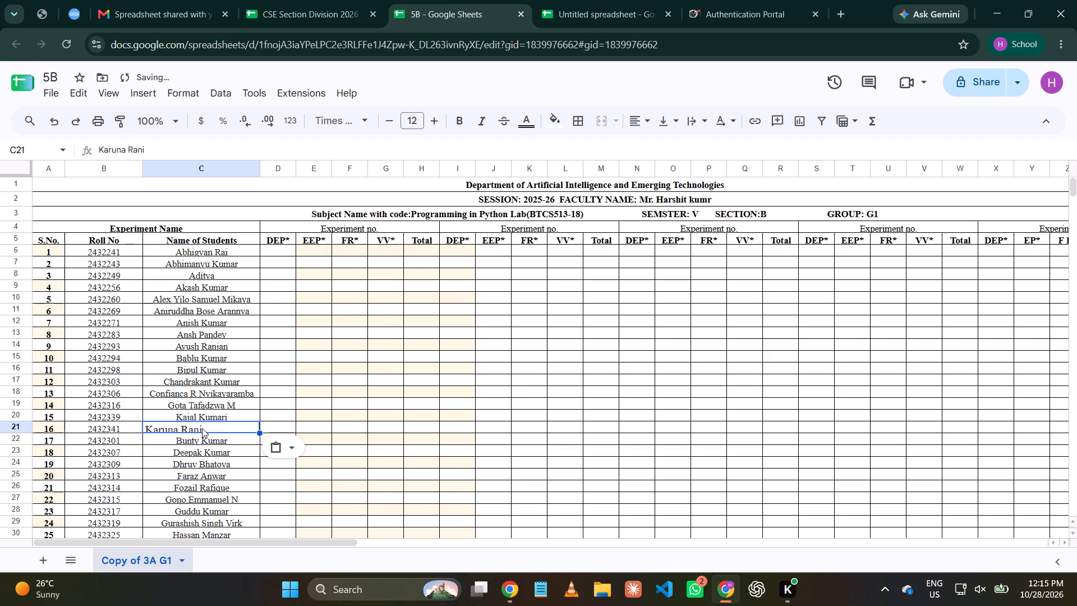
key(ctrl+s)
double_click(392, 121)
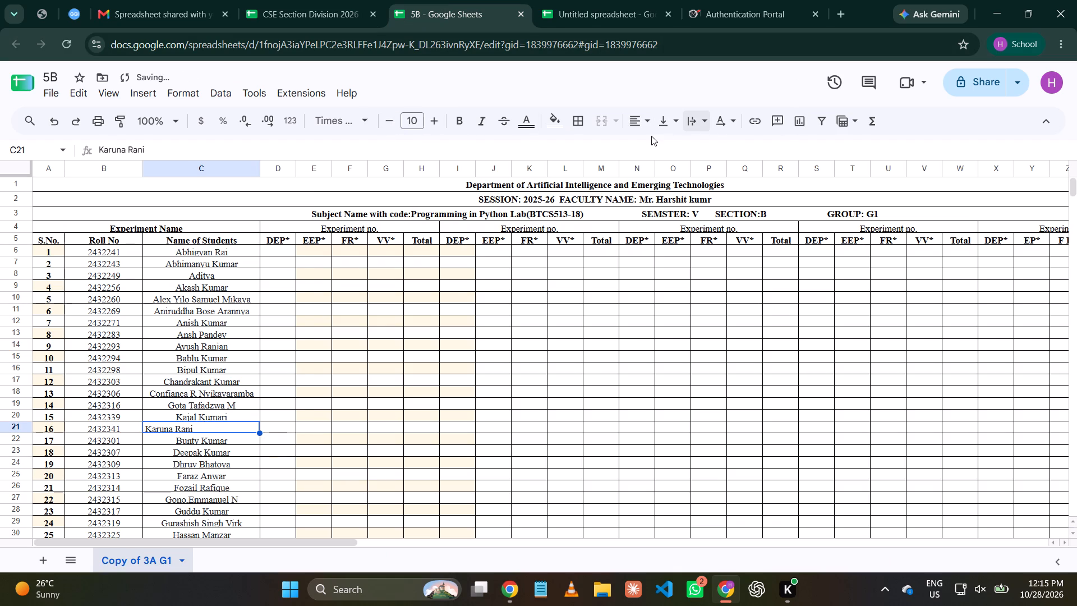
click(647, 129)
click(660, 153)
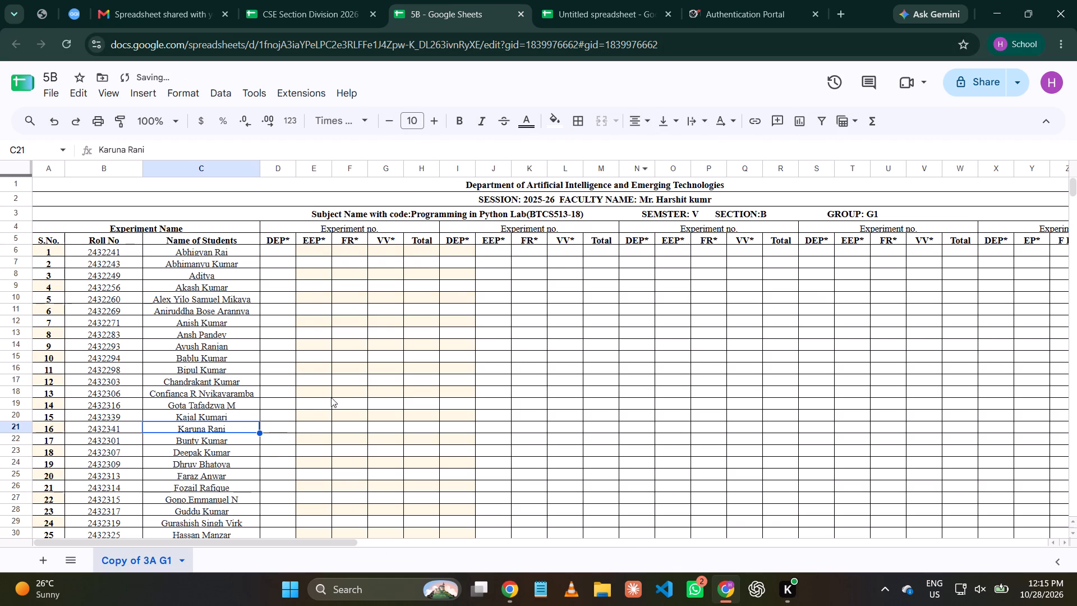
Copy the seventeenth student's roll number from sheet 5B_CSE into cell B22 of 5B and set its font size to 10.
click(123, 442)
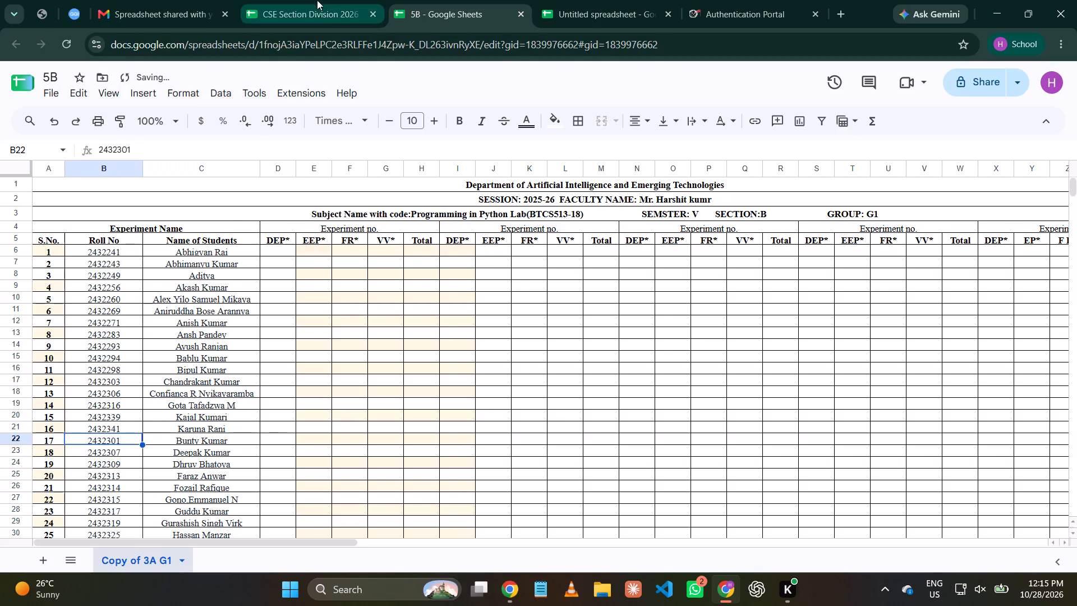
click(313, 20)
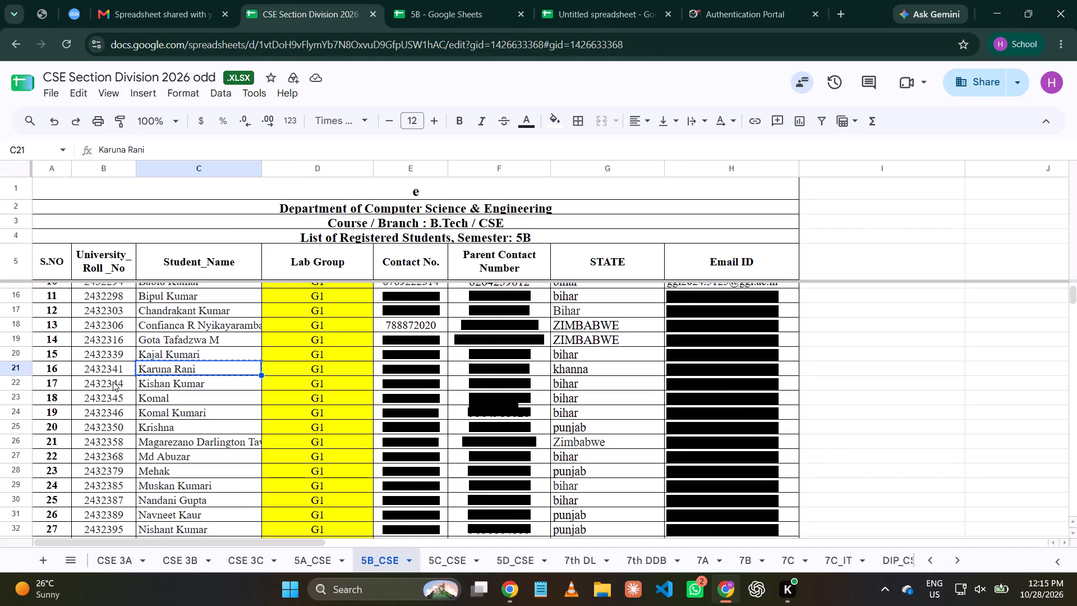
click(113, 382)
key(ctrl+c)
click(399, 17)
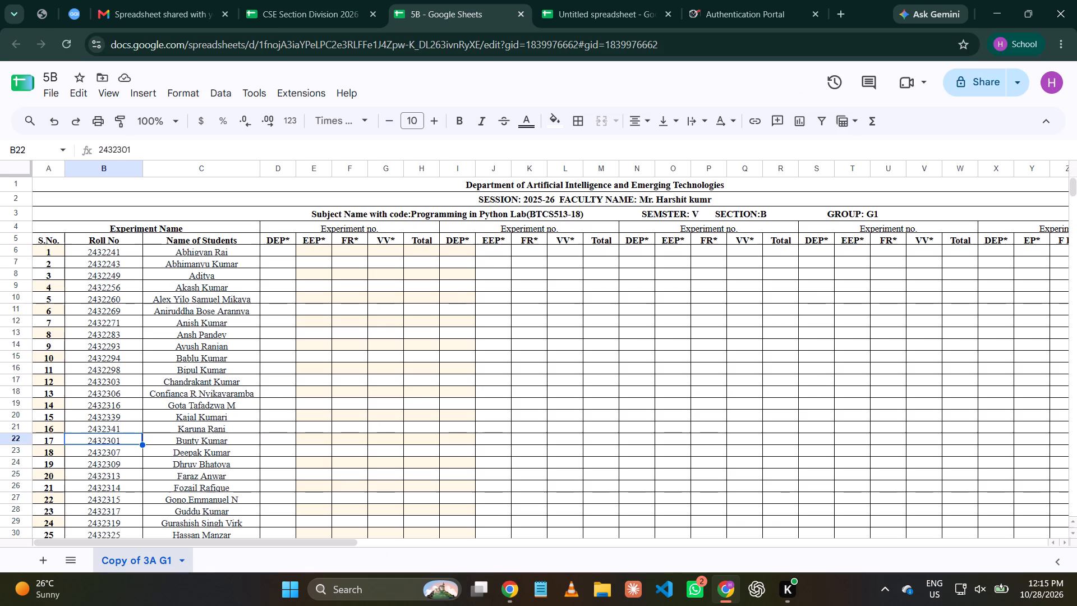
key(ctrl+v)
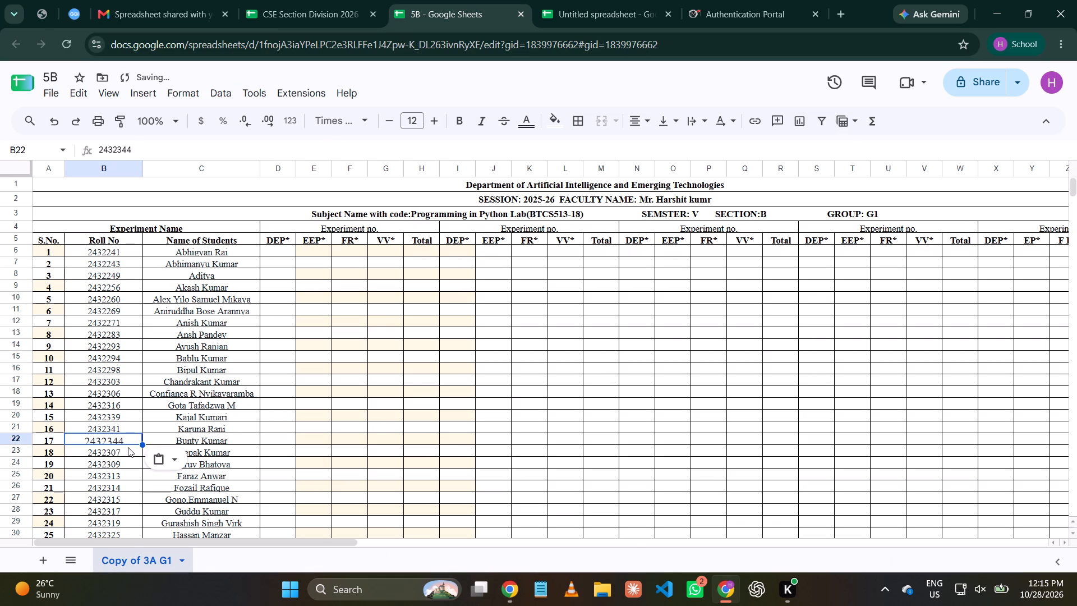
double_click(388, 116)
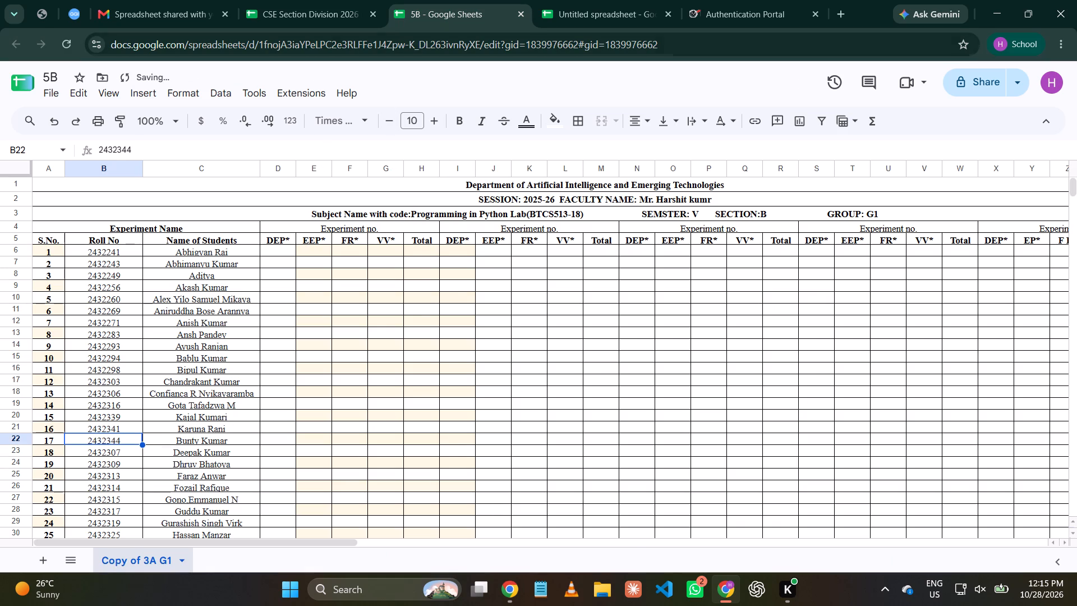
Copy the seventeenth student's name from sheet 5B_CSE into cell C22 of 5B, at font size 10 and centred.
click(327, 22)
click(184, 385)
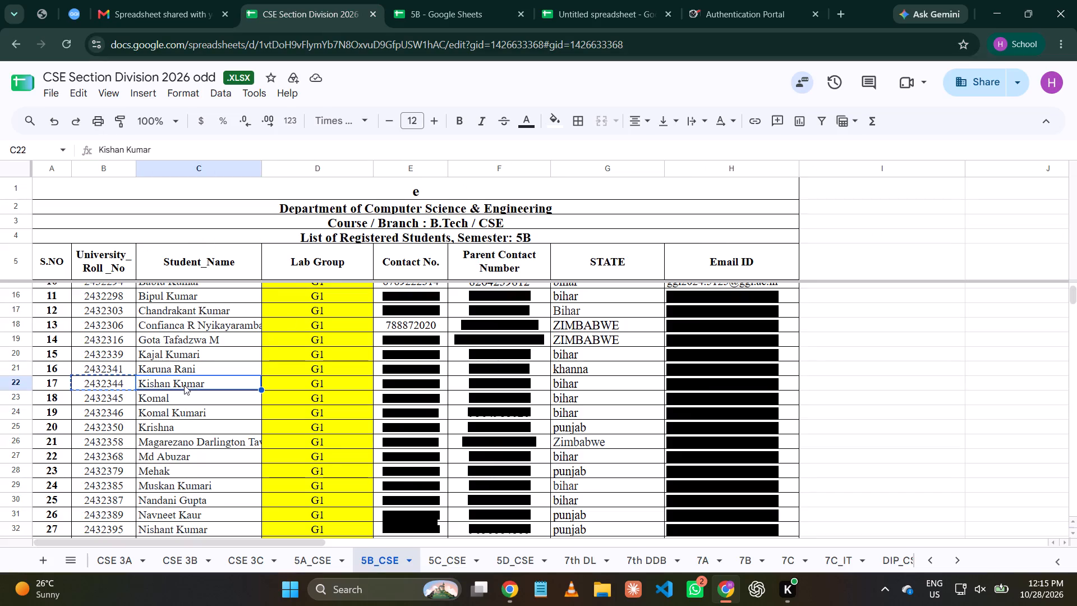
key(ctrl+c)
click(463, 15)
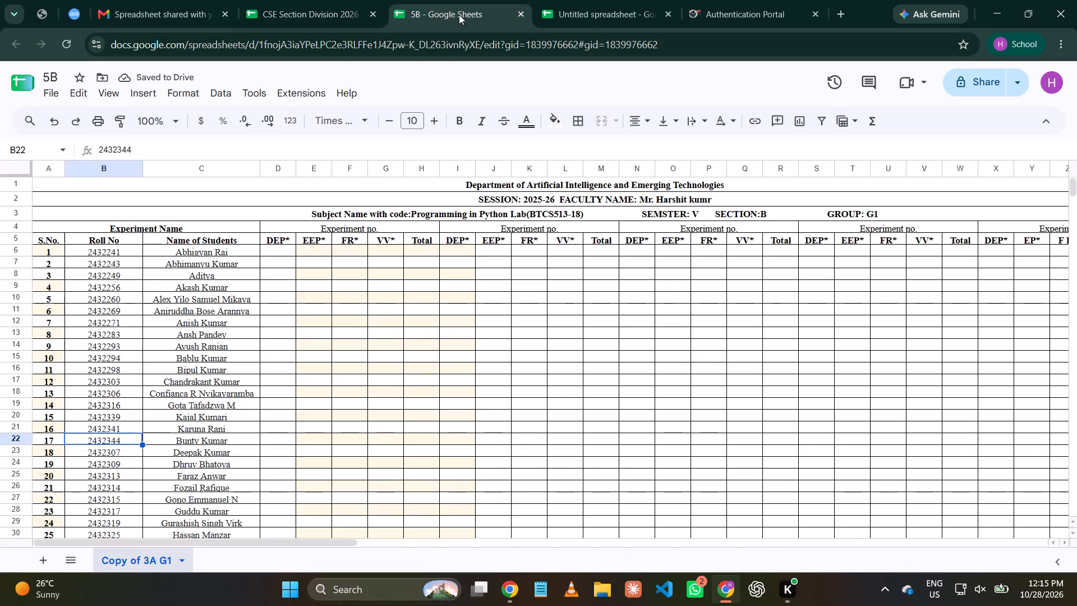
click(213, 443)
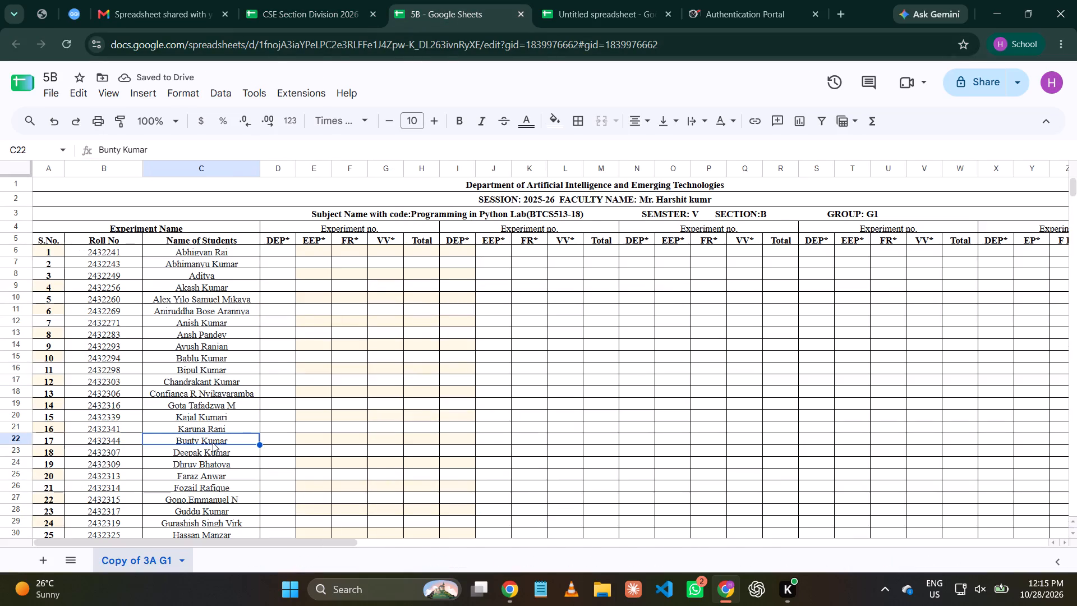
key(ctrl+v)
double_click(390, 112)
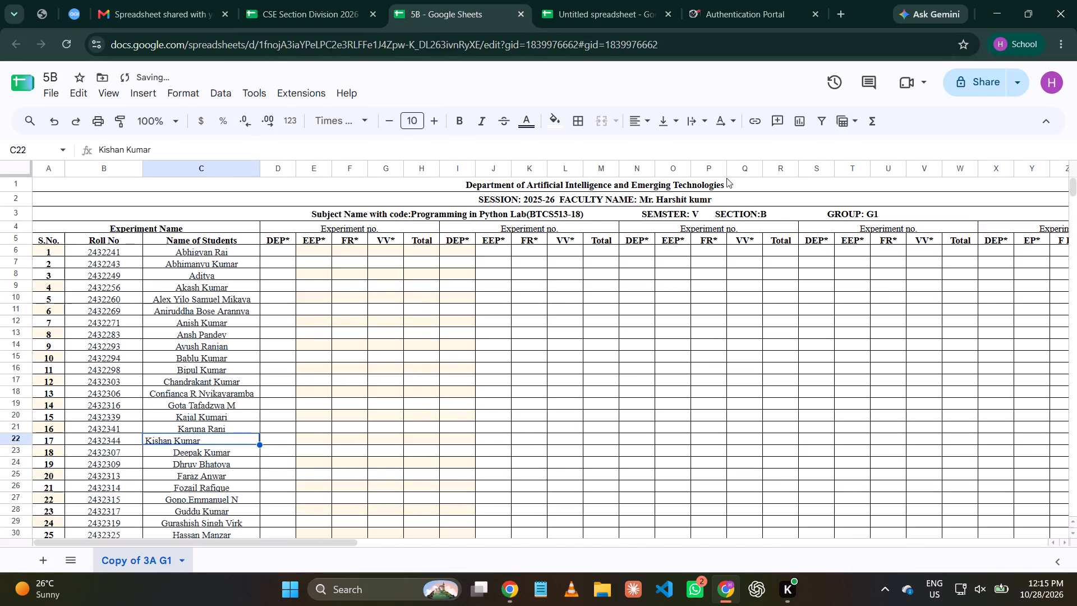
click(651, 122)
click(657, 148)
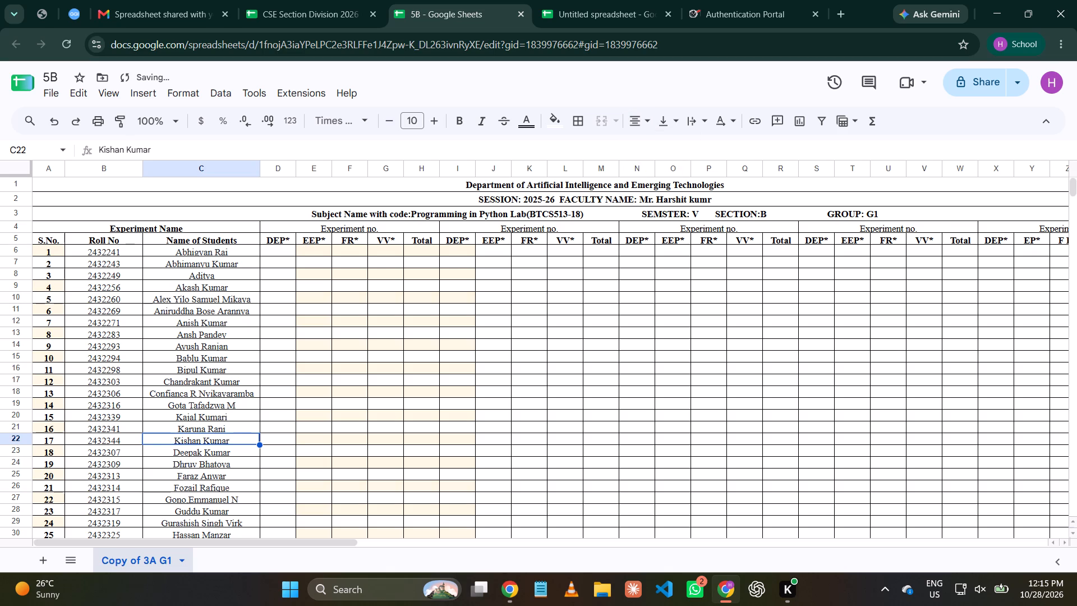
Copy the eighteenth student's roll number from sheet 5B_CSE into cell B23 of 5B and set its font size to 10.
click(136, 449)
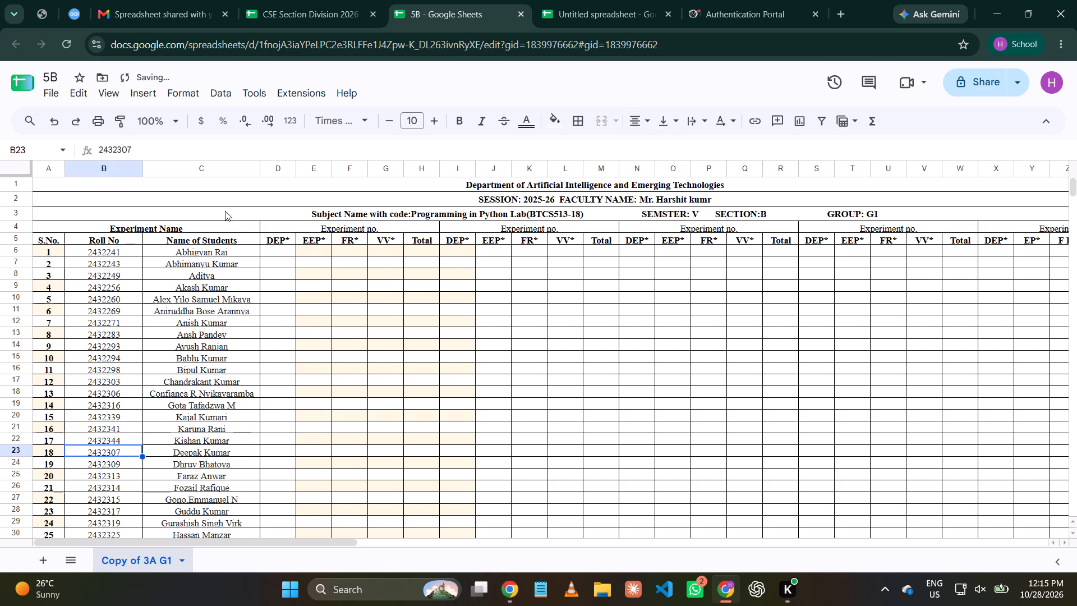
click(301, 19)
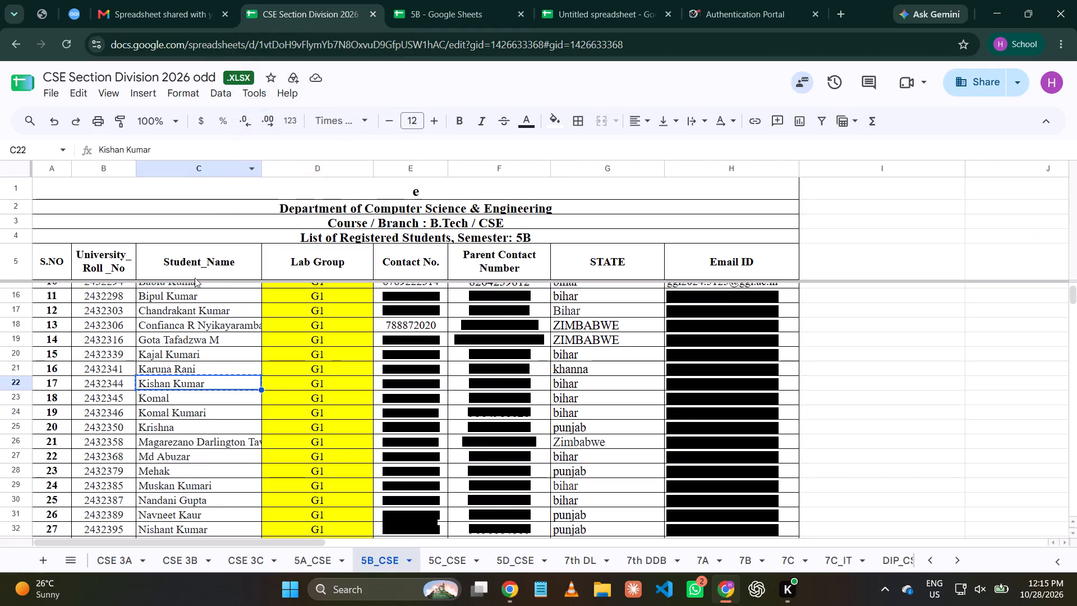
click(119, 393)
key(ctrl+c)
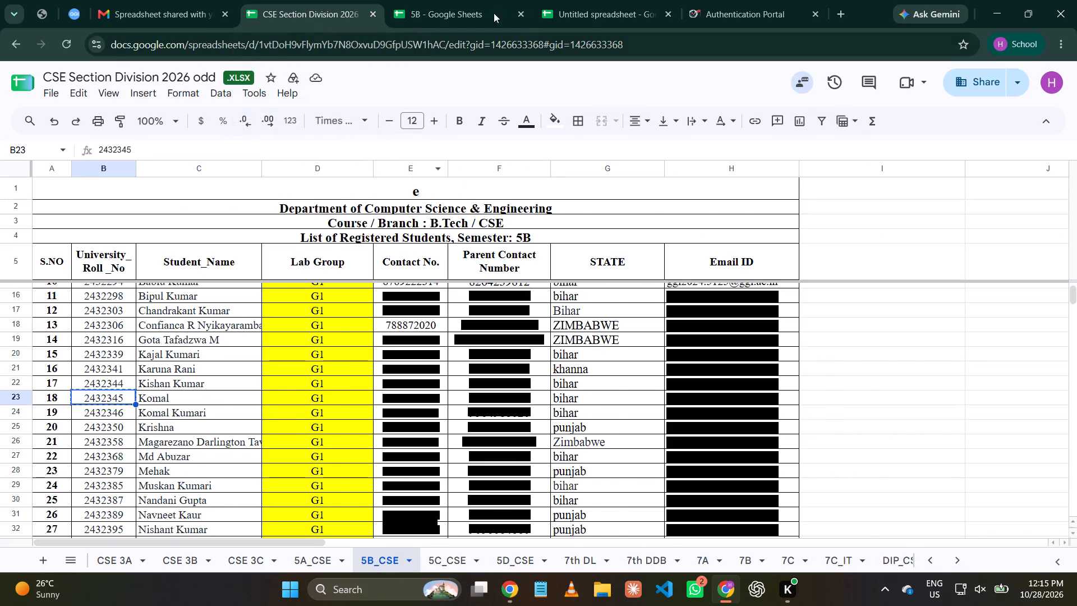
click(449, 10)
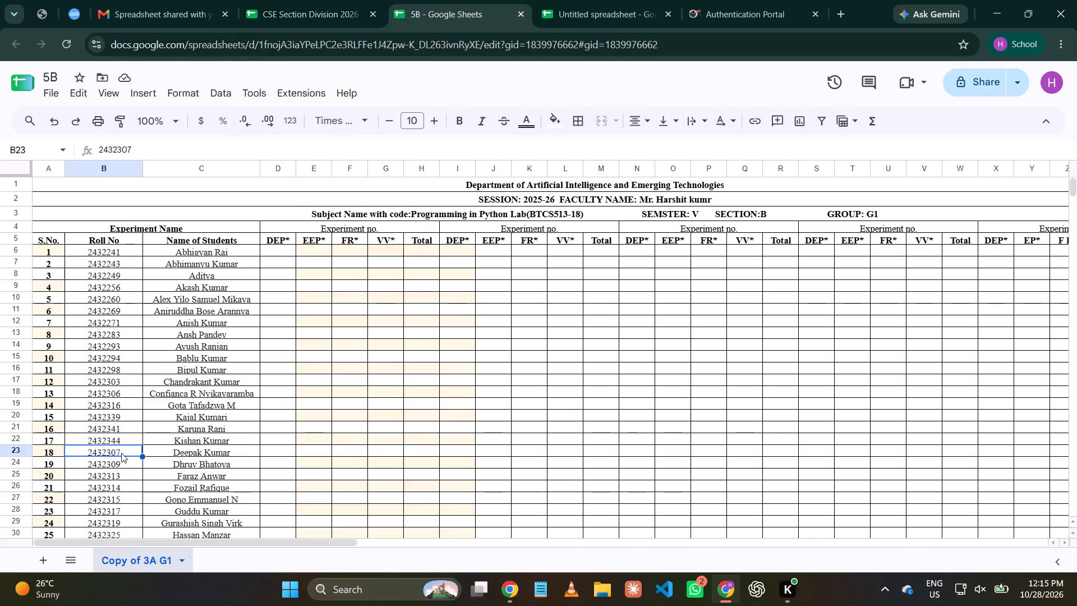
key(ctrl+v)
double_click(392, 113)
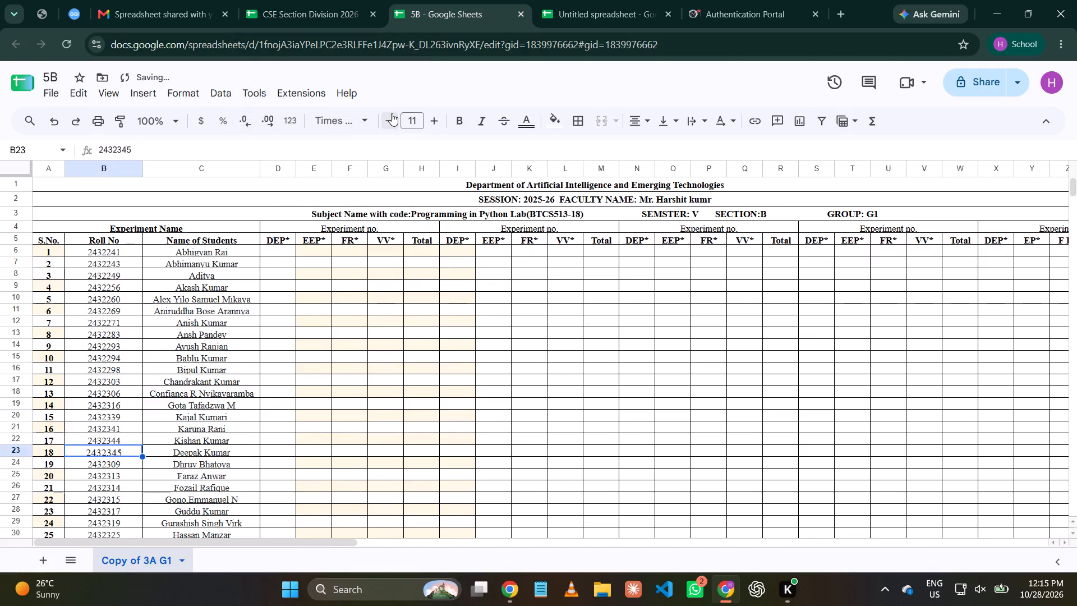
Copy the eighteenth student's name from sheet 5B_CSE into cell C23 of 5B, at font size 10 and centred.
click(309, 21)
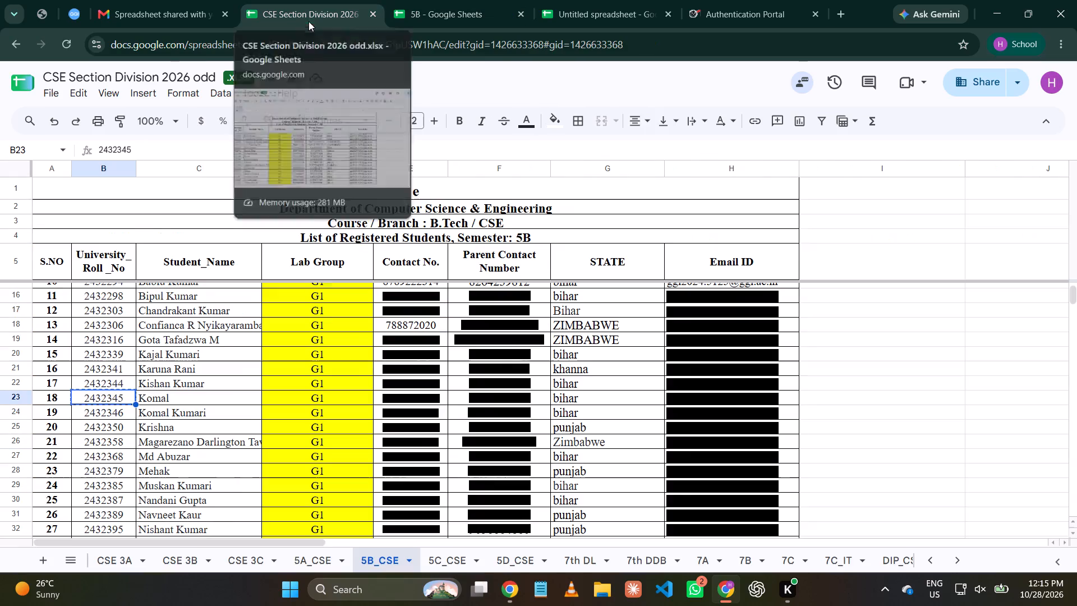
click(216, 394)
key(ctrl+c)
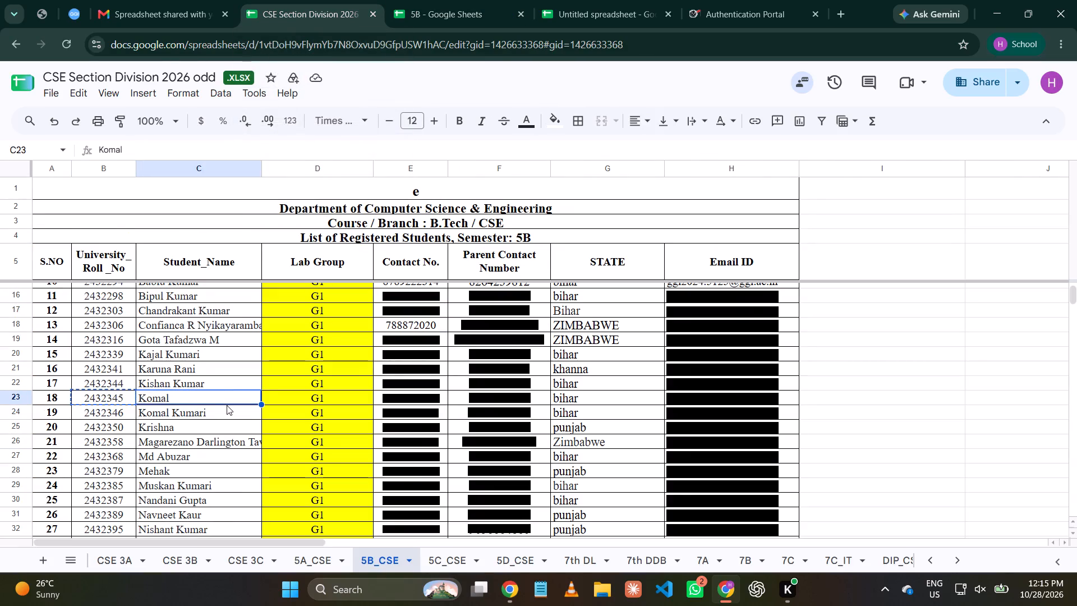
click(417, 14)
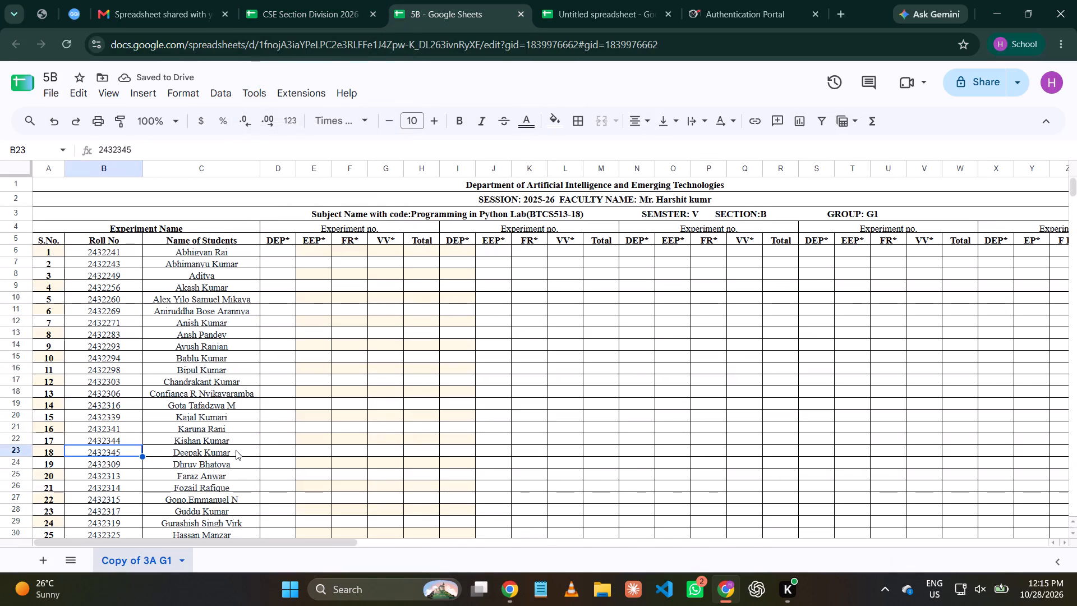
click(236, 450)
key(ctrl+v)
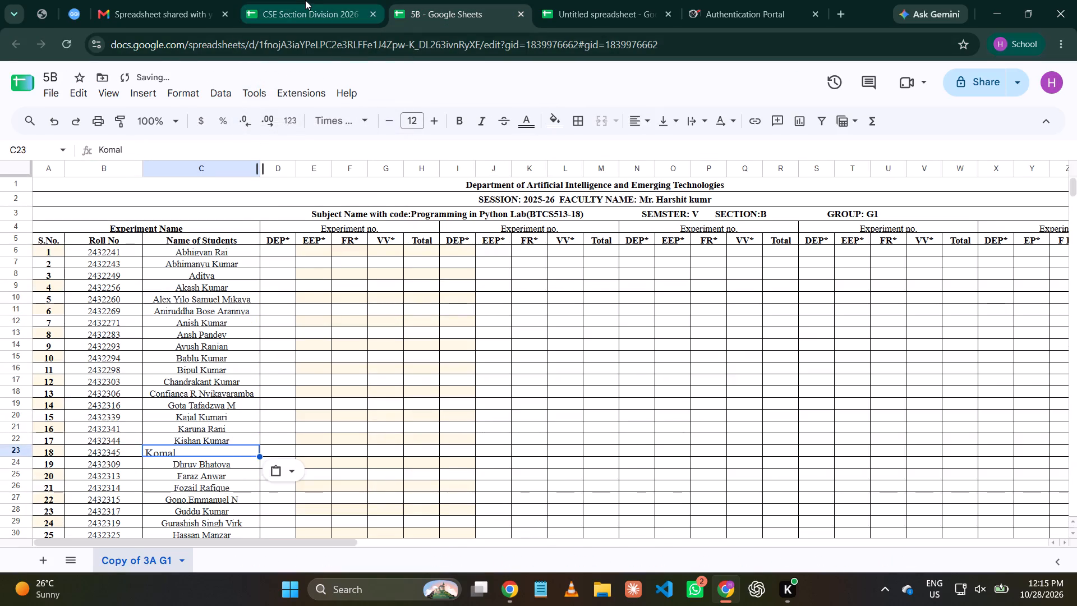
click(305, 5)
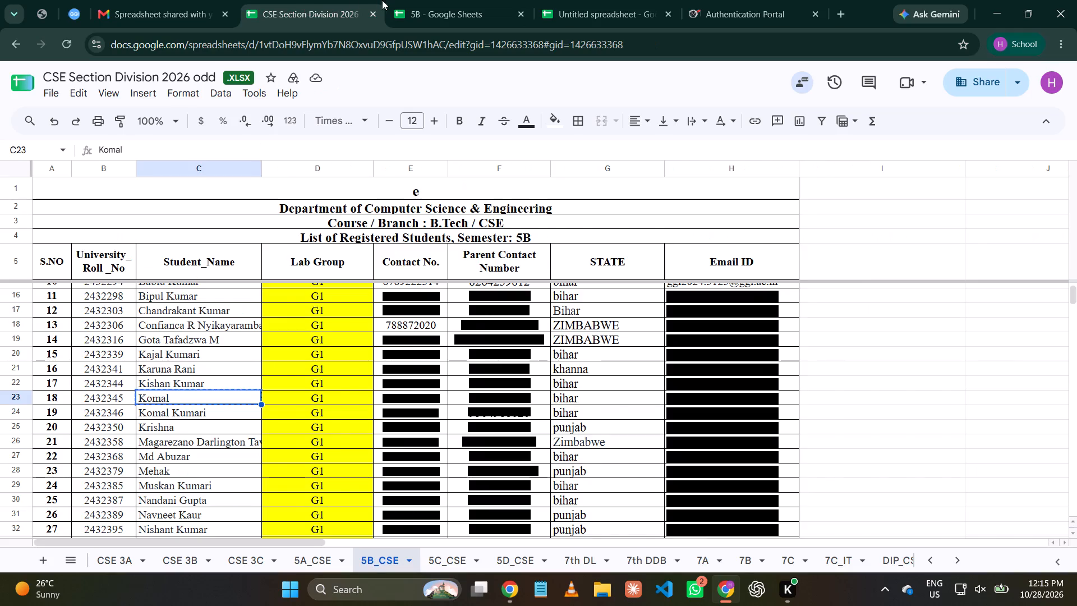
click(398, 10)
double_click(389, 125)
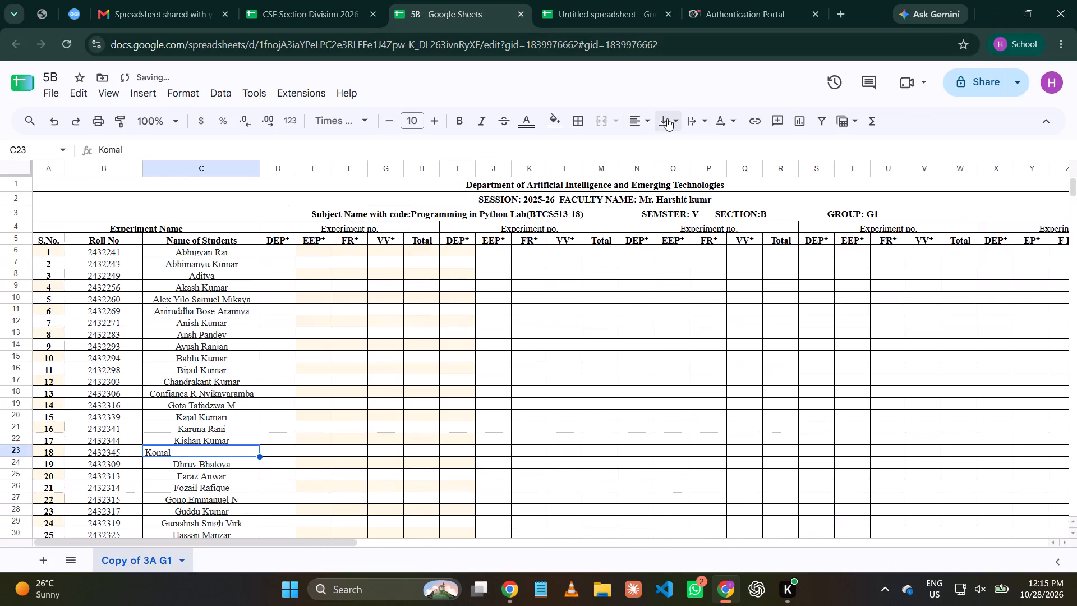
click(648, 123)
click(656, 145)
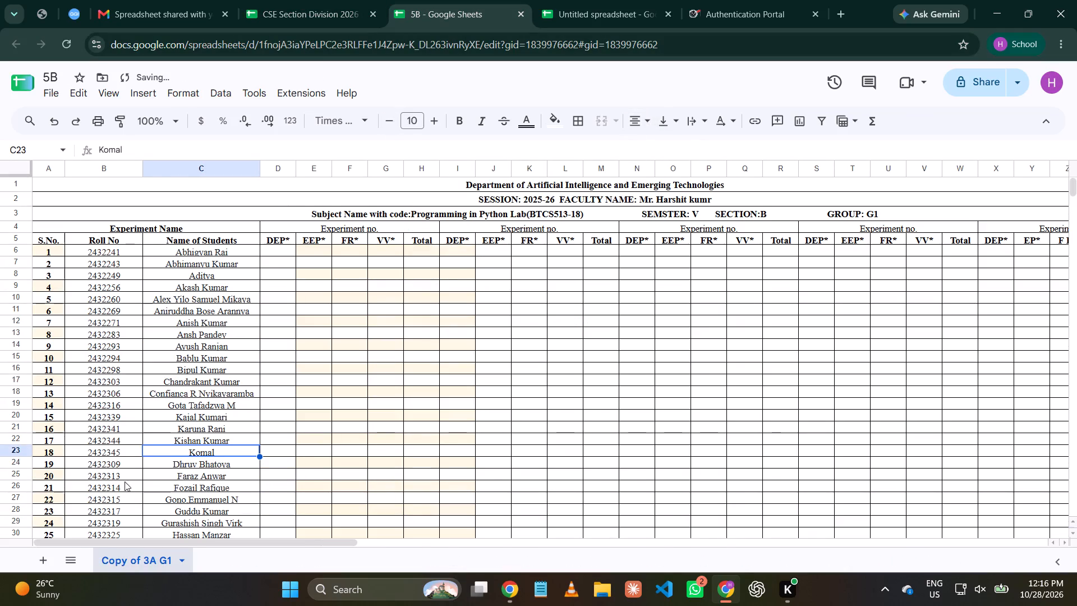
Copy the nineteenth student's roll number from sheet 5B_CSE into cell B24 of 5B and set its font size to 10.
click(116, 456)
click(116, 465)
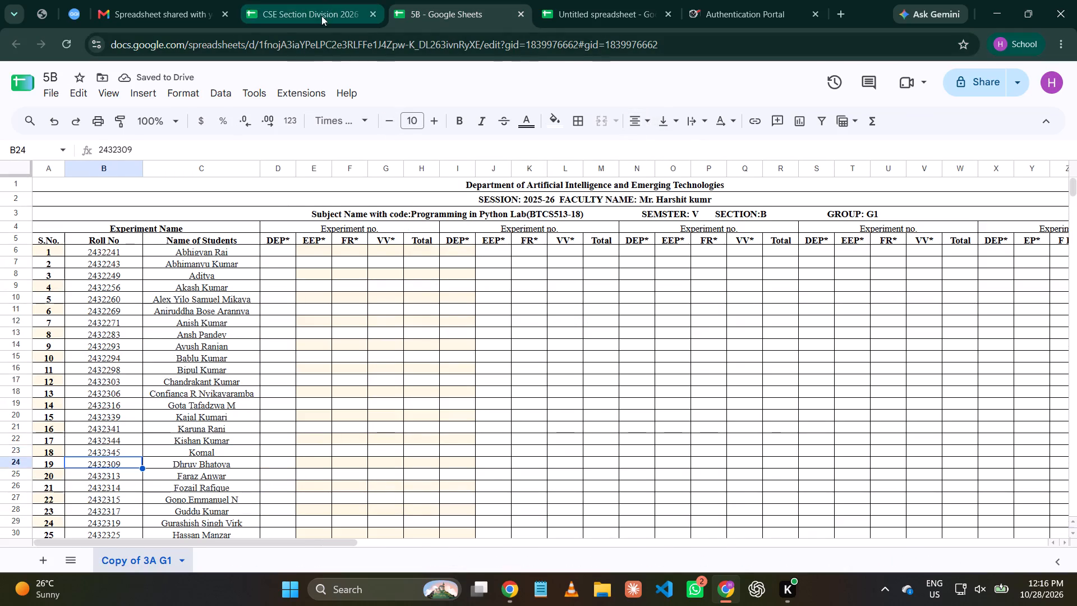
click(321, 16)
click(114, 410)
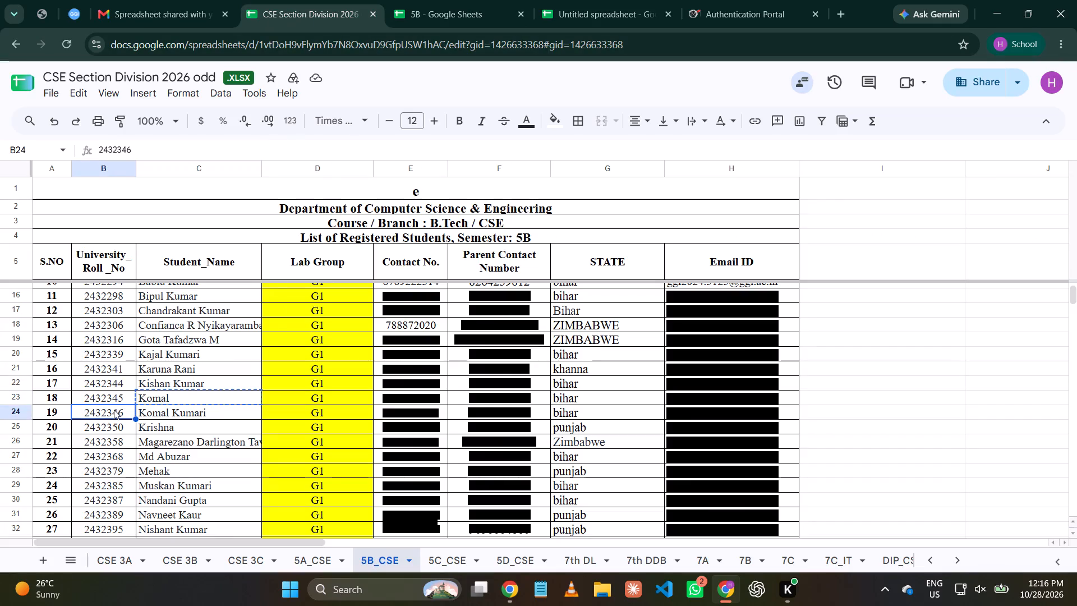
key(ctrl+c)
click(449, 10)
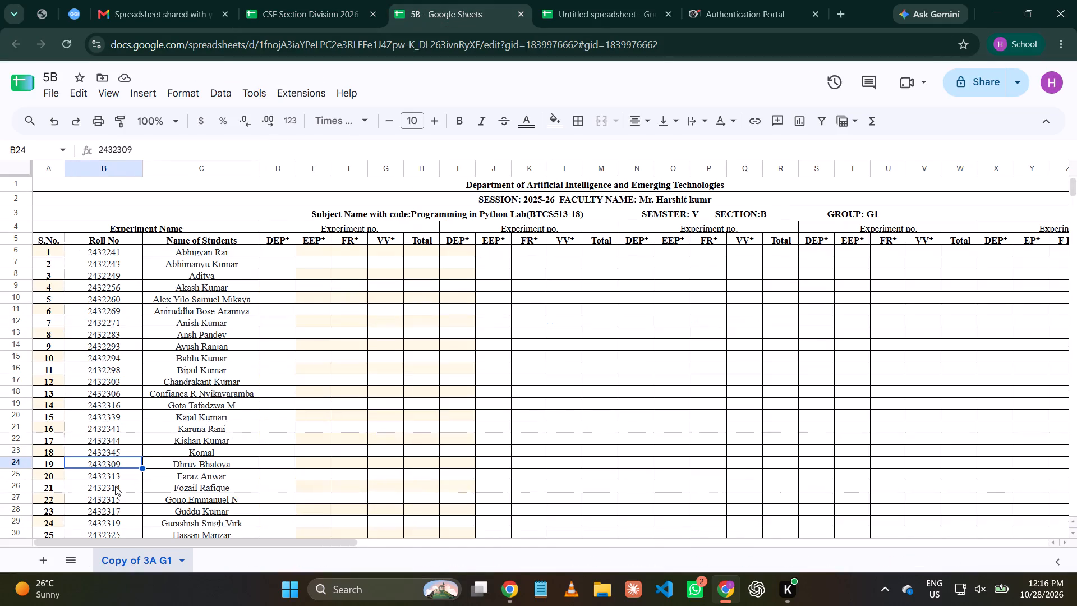
click(124, 462)
key(ctrl+v)
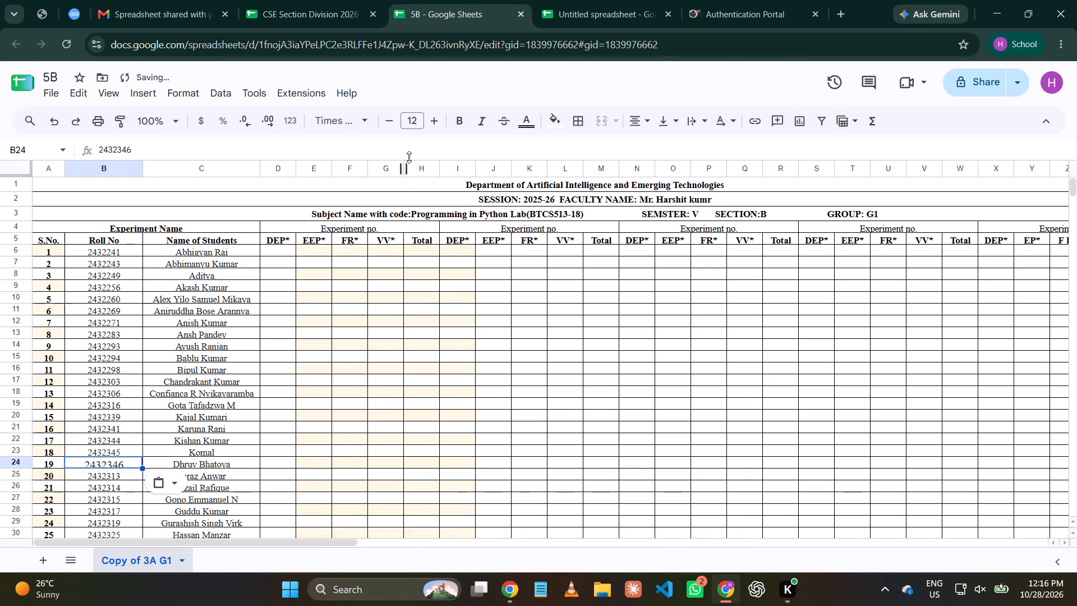
double_click(392, 123)
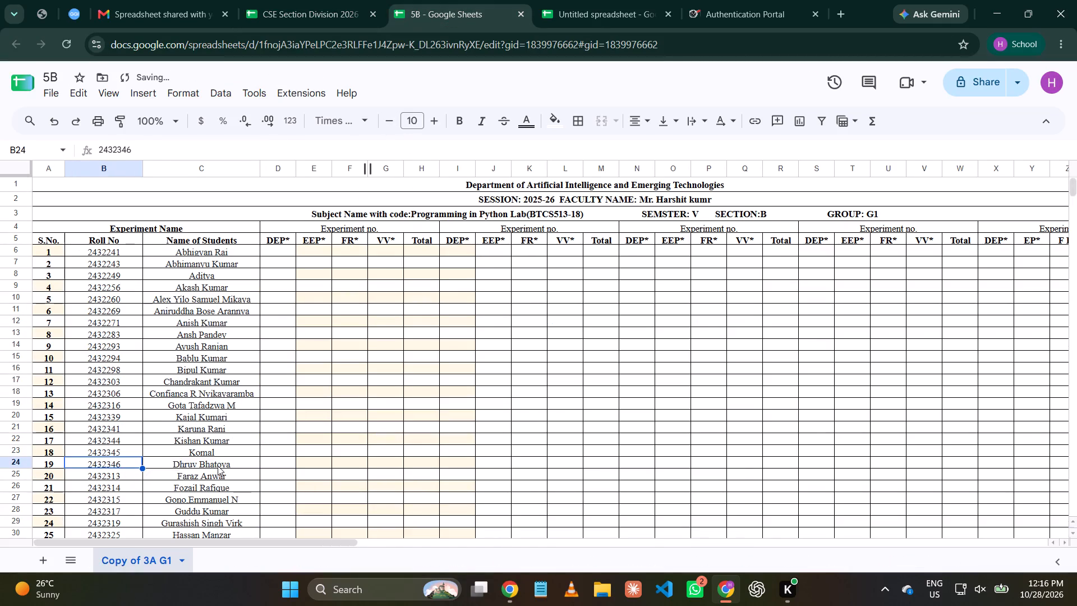
Copy the nineteenth student's name from sheet 5B_CSE into cell C24 of 5B, at font size 10 and centred.
click(218, 466)
click(350, 15)
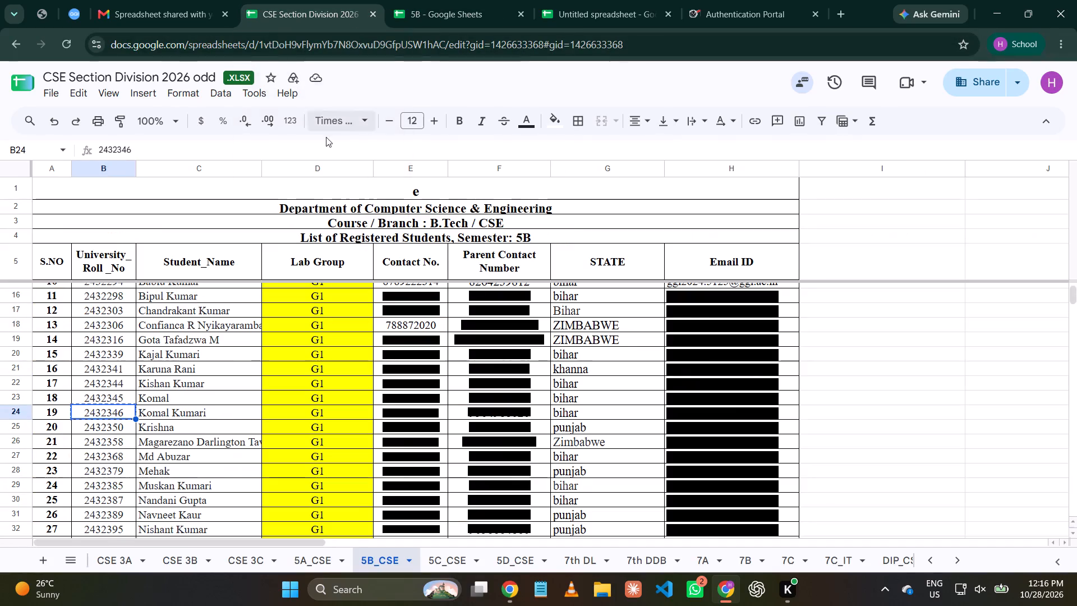
click(185, 410)
key(ctrl+c)
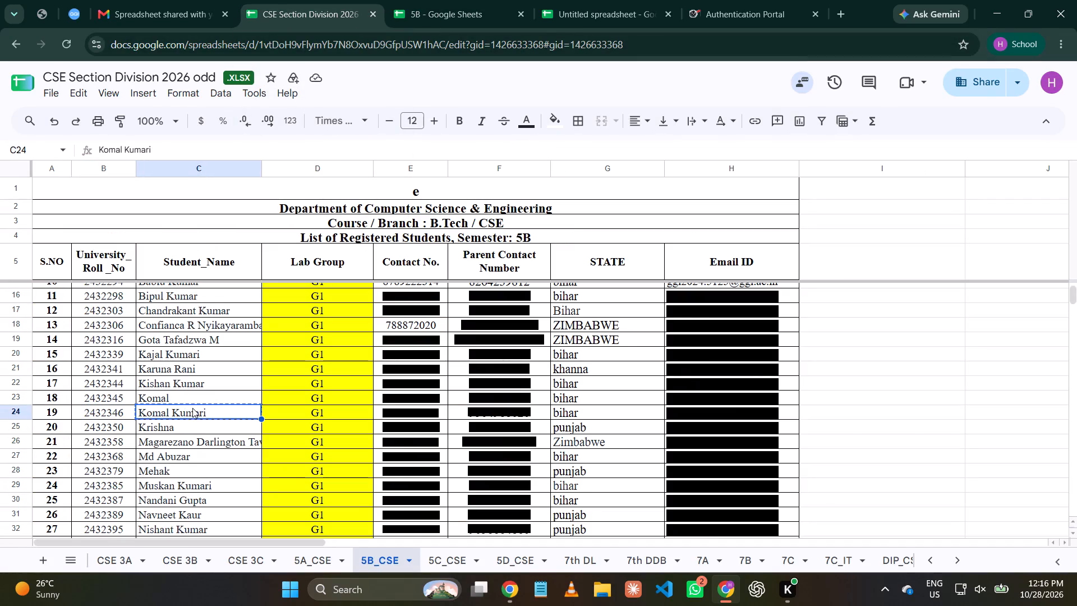
click(420, 15)
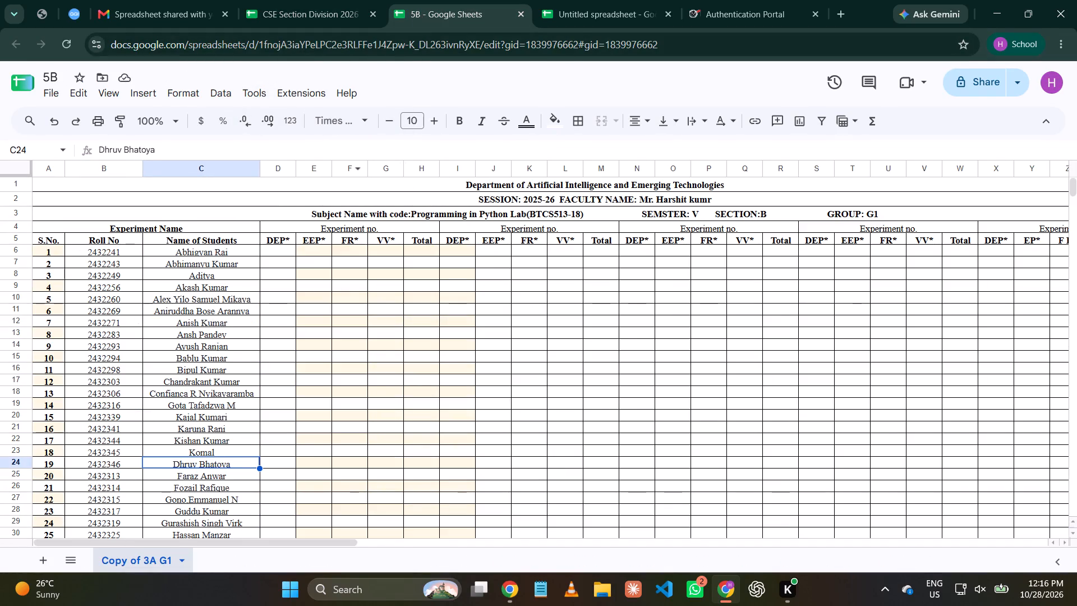
click(217, 463)
key(ctrl+v)
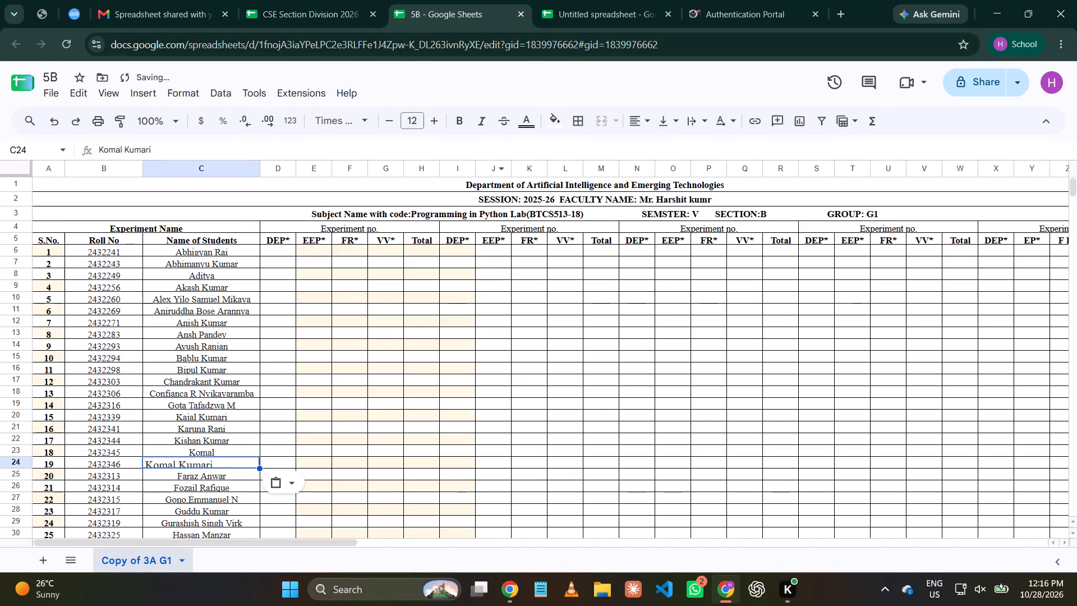
double_click(392, 126)
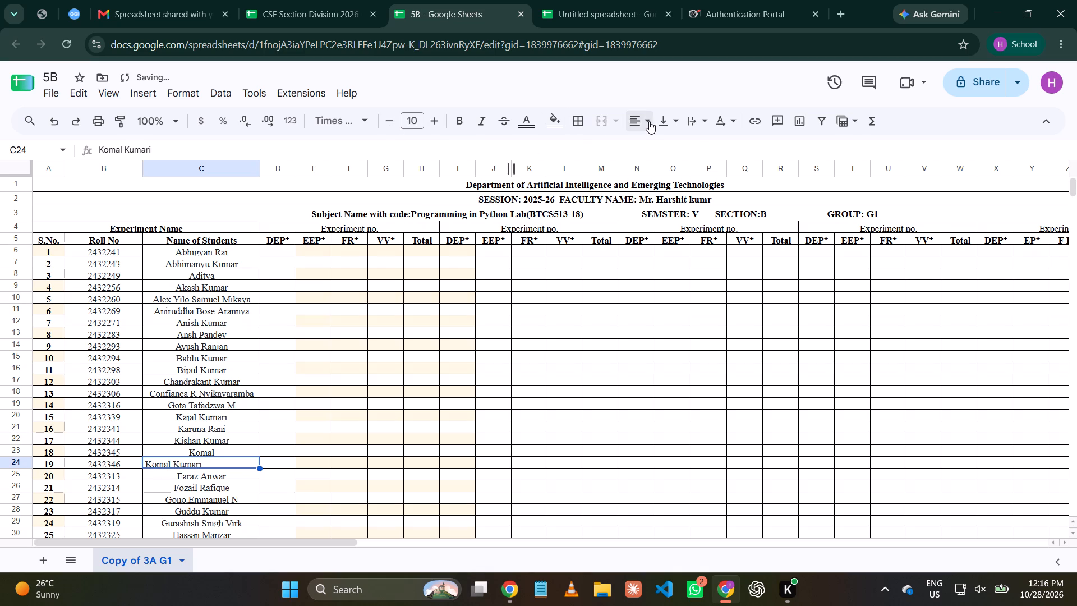
click(649, 121)
click(657, 143)
Copy the twentieth student's roll number from sheet 5B_CSE into cell B25 of 5B and set its font size to 10.
click(114, 471)
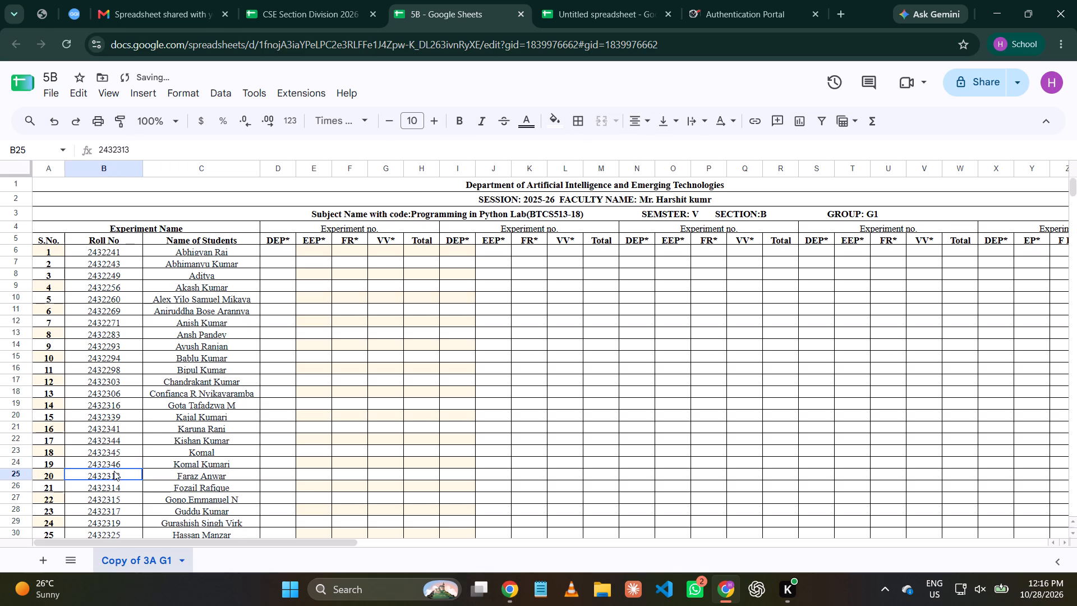
click(333, 8)
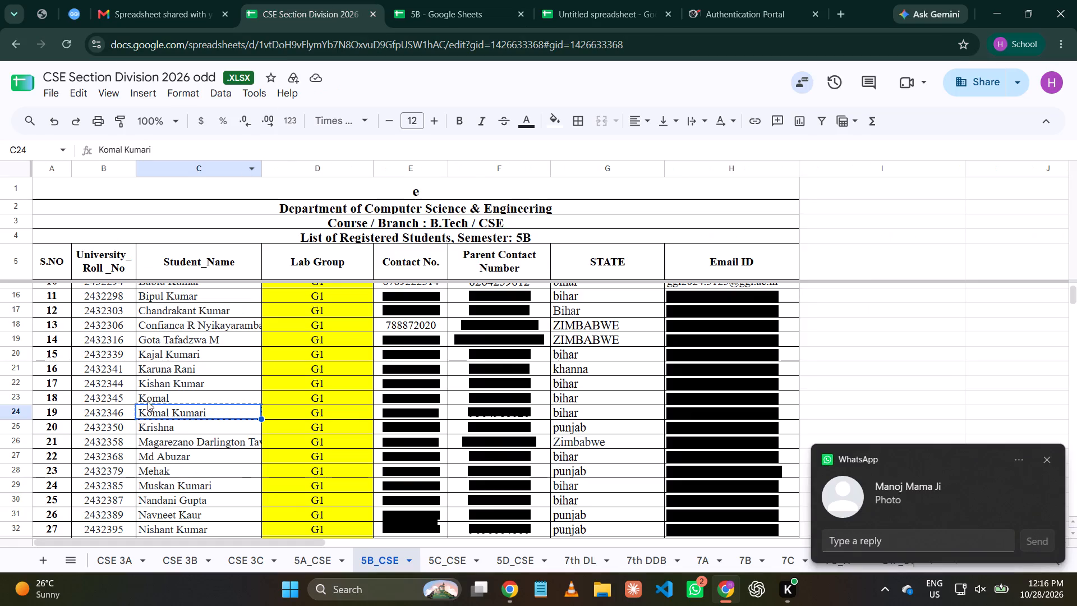
click(127, 433)
key(ctrl+c)
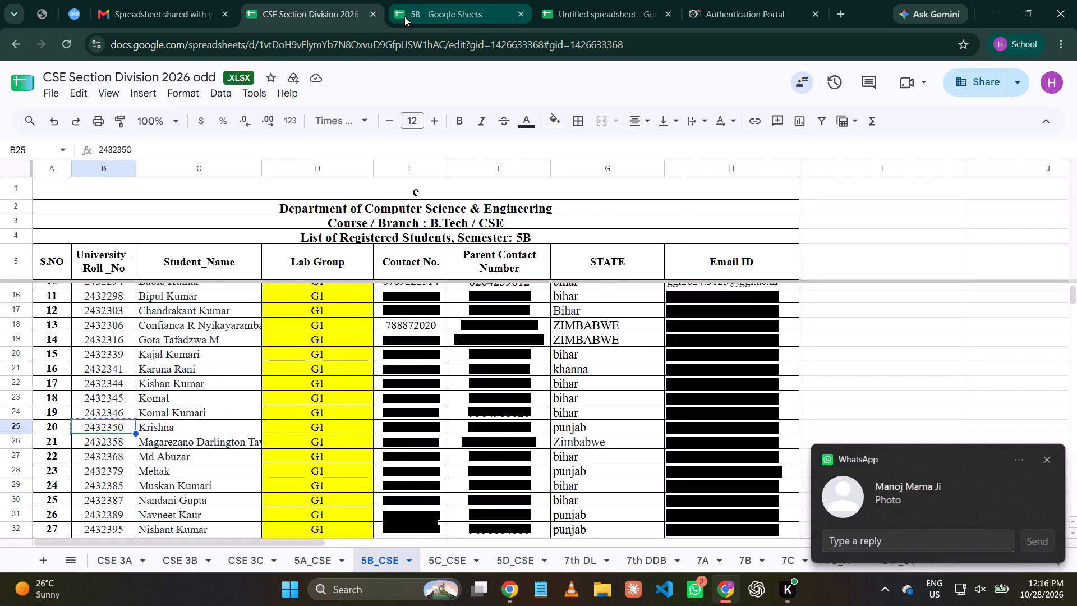
click(404, 17)
click(112, 472)
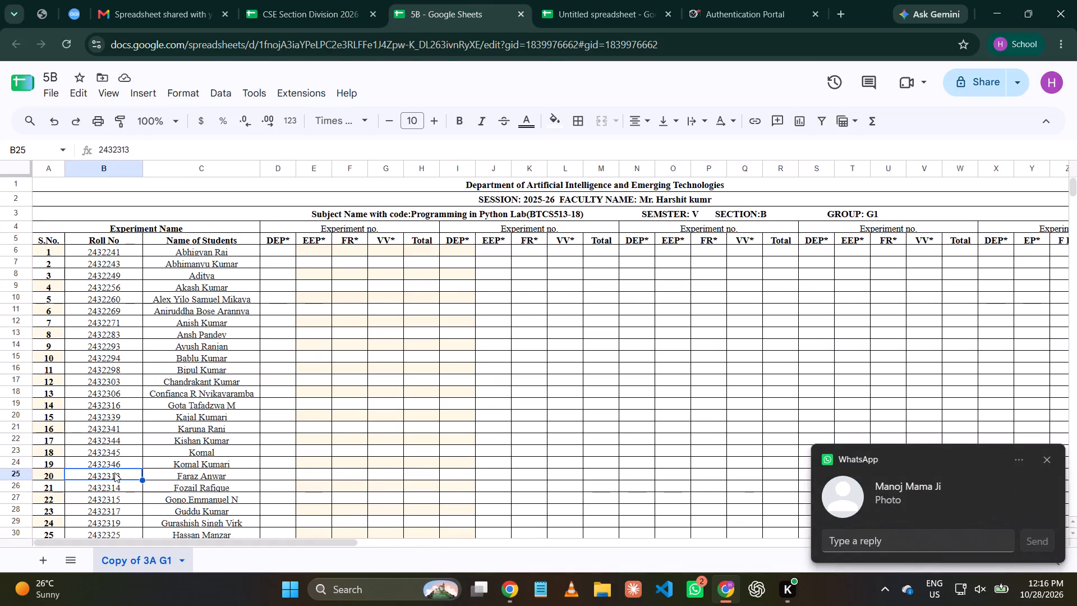
key(ctrl+v)
double_click(389, 127)
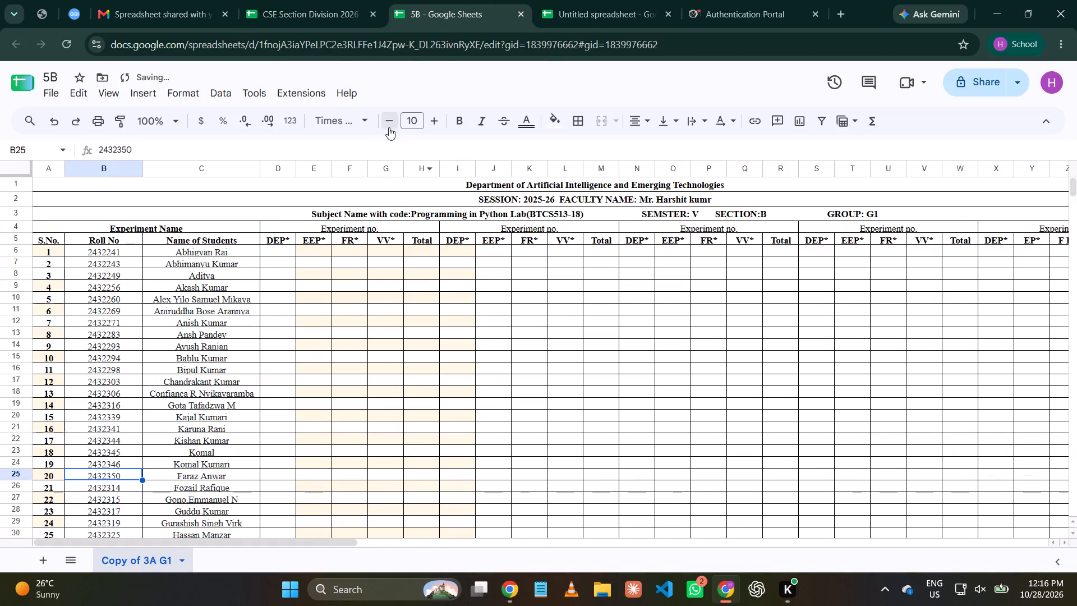
Copy the twentieth student's name from sheet 5B_CSE into cell C25 of 5B, centred and at font size 10.
click(200, 472)
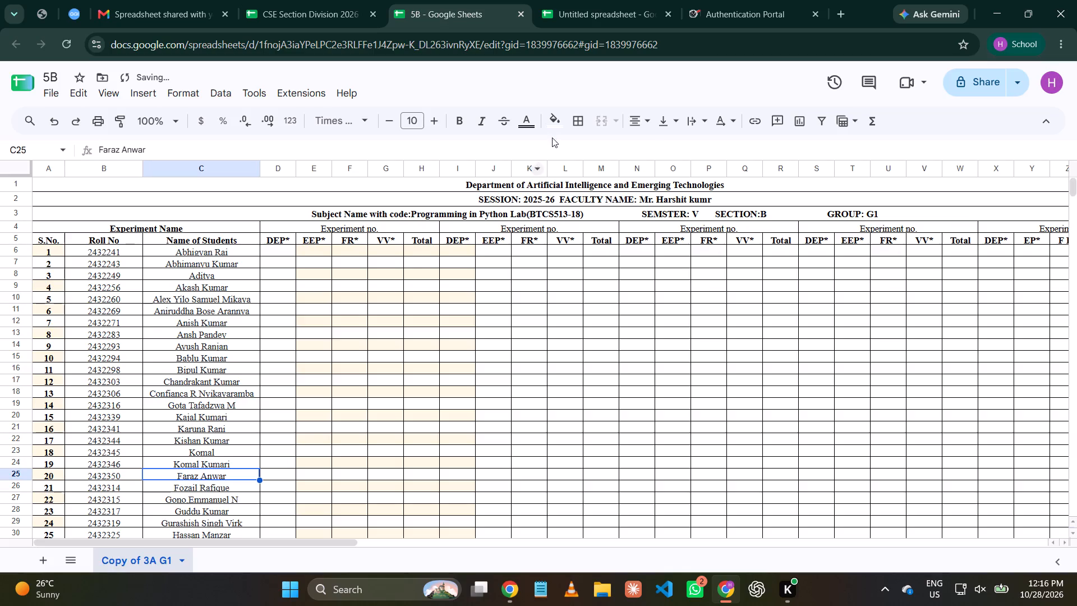
click(319, 22)
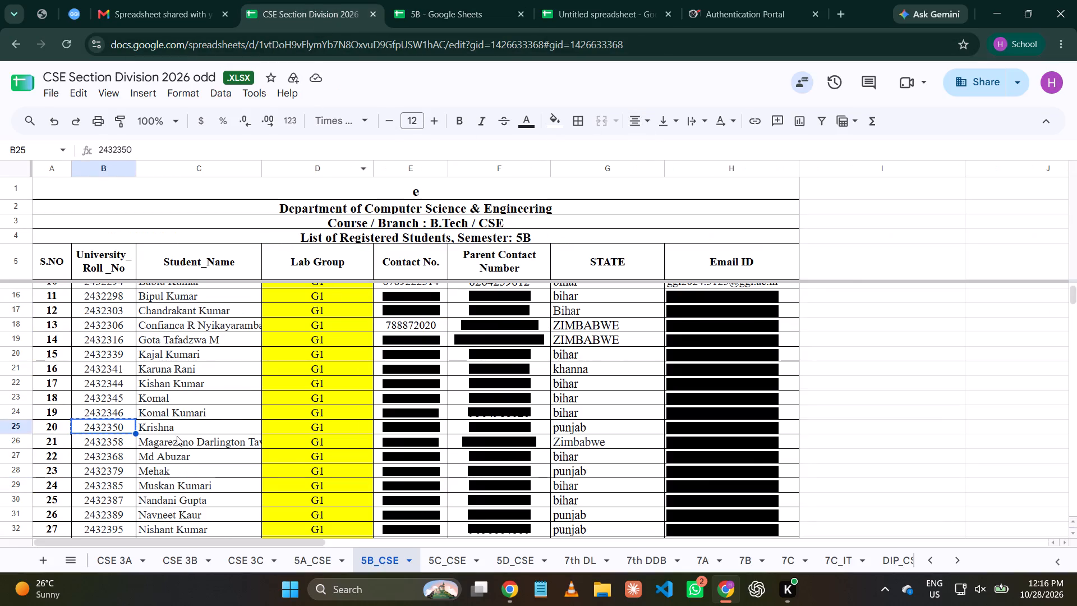
click(177, 431)
key(ctrl+c)
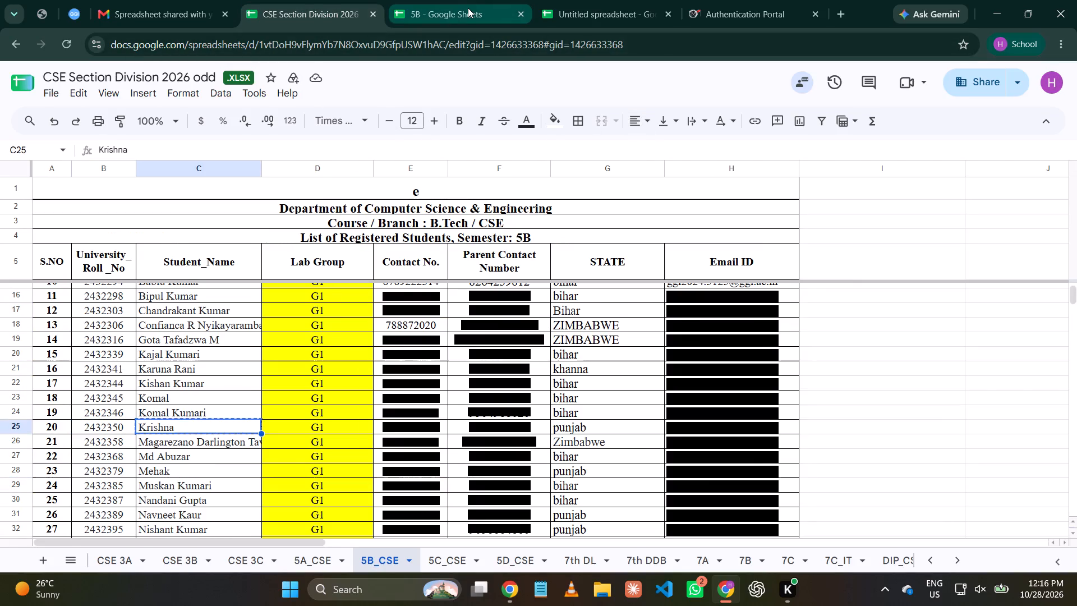
click(468, 8)
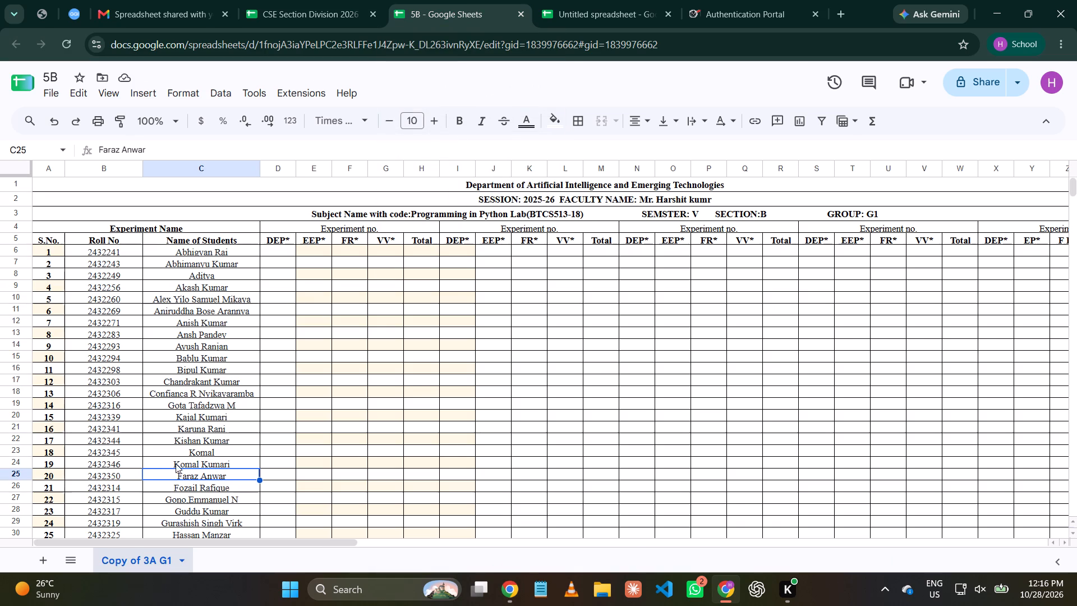
click(177, 478)
key(ctrl+v)
scroll(201, 436, up, 1)
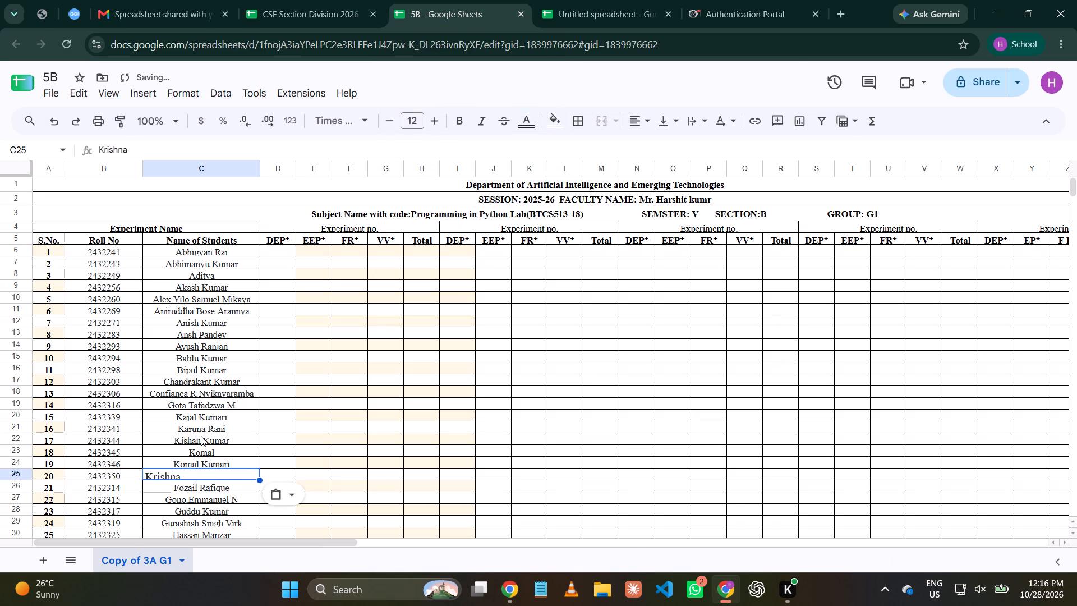
scroll(201, 436, up, 1)
ctrl+scroll(206, 436, up, 2)
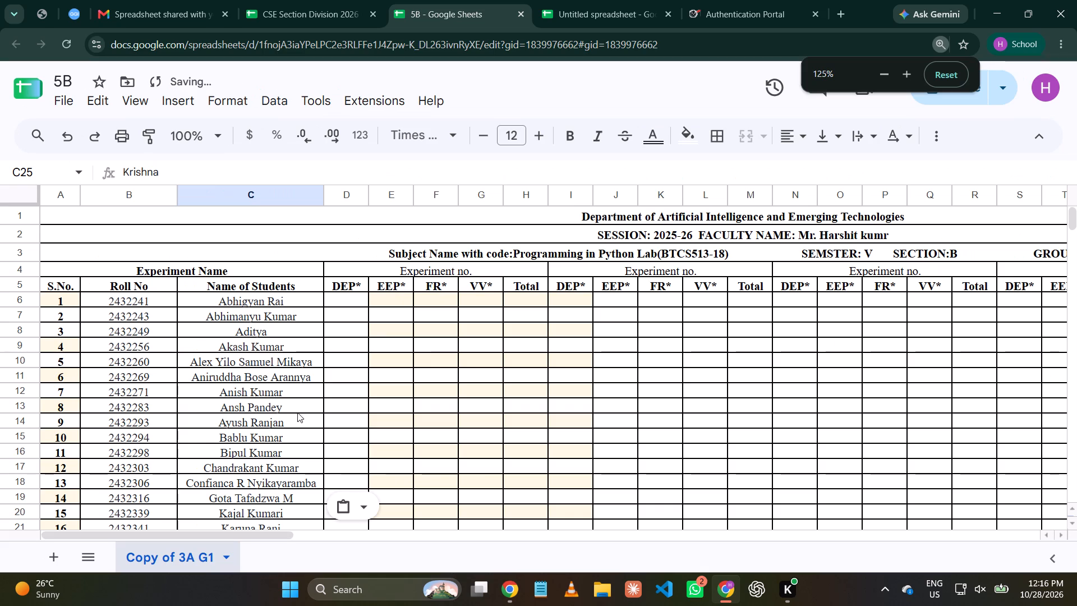
scroll(187, 420, down, 3)
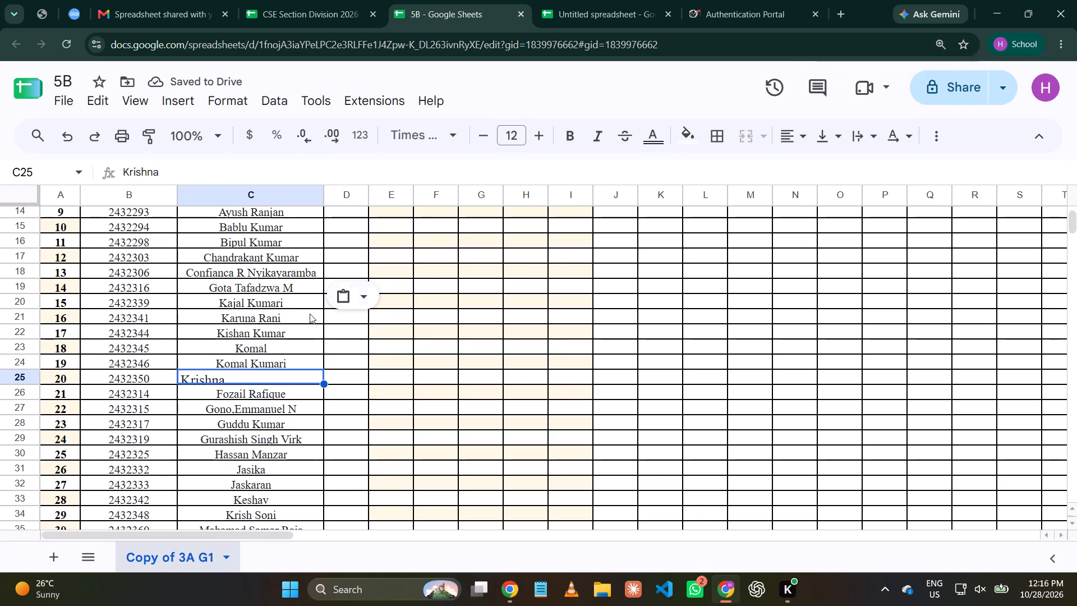
click(804, 136)
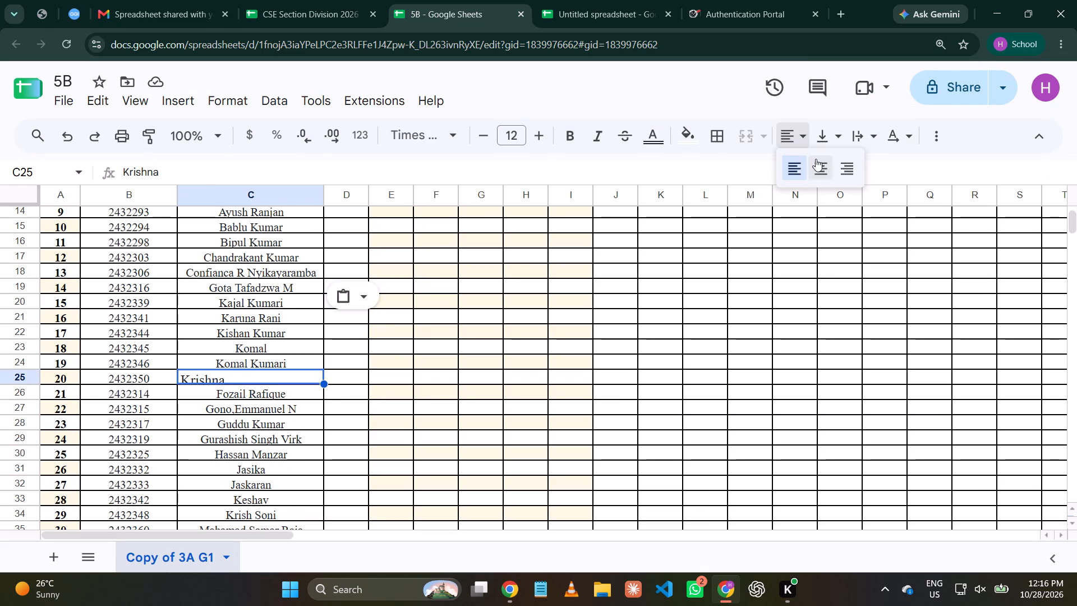
click(820, 162)
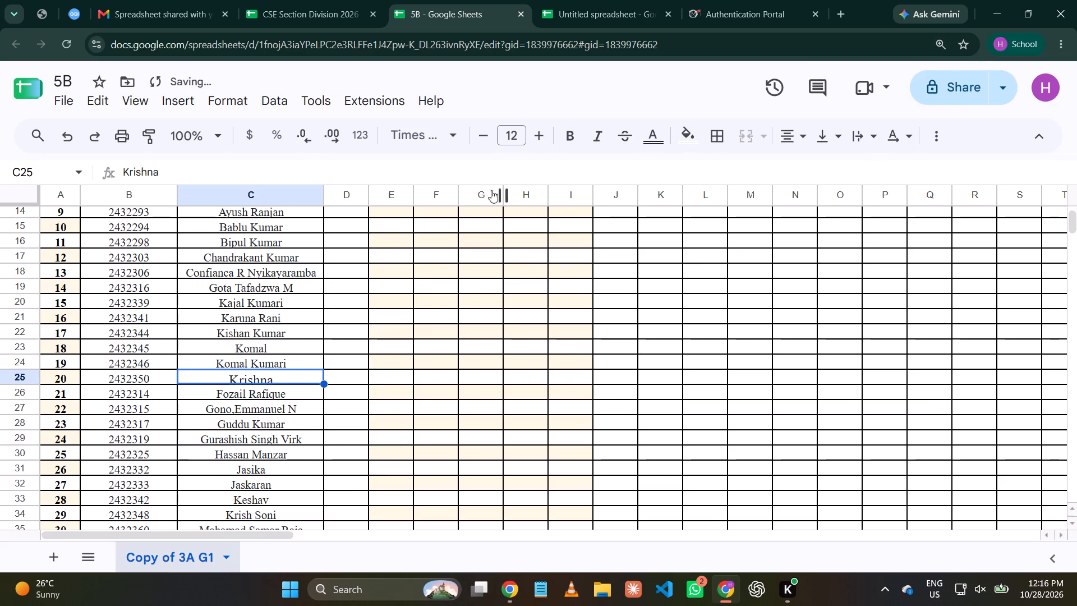
double_click(485, 136)
Copy the twenty-first student's roll number from sheet 5B_CSE into cell B26 of 5B and set its font size to 10.
click(156, 394)
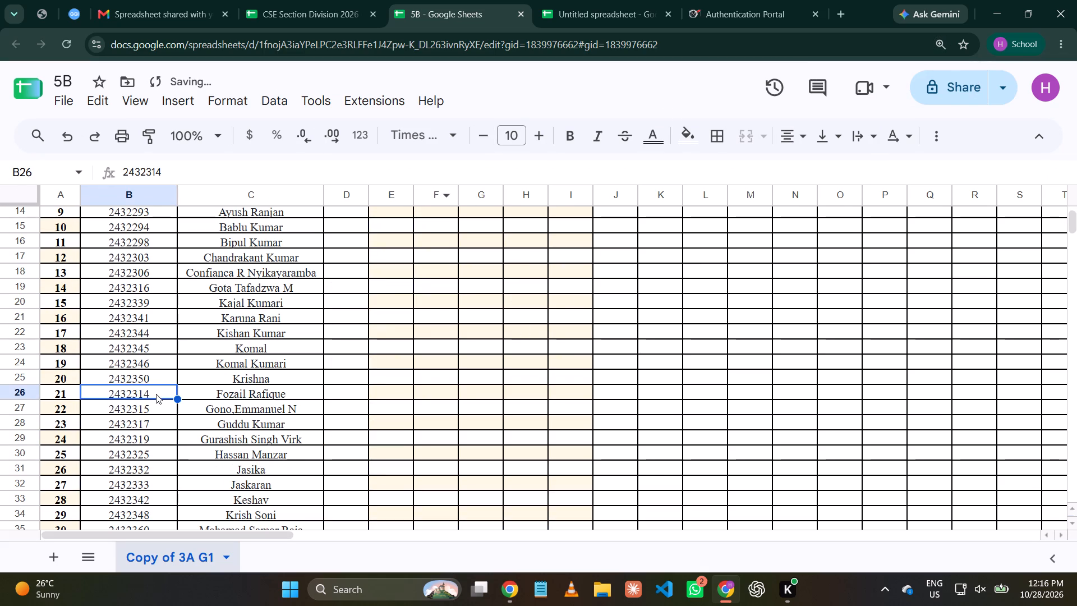
click(274, 24)
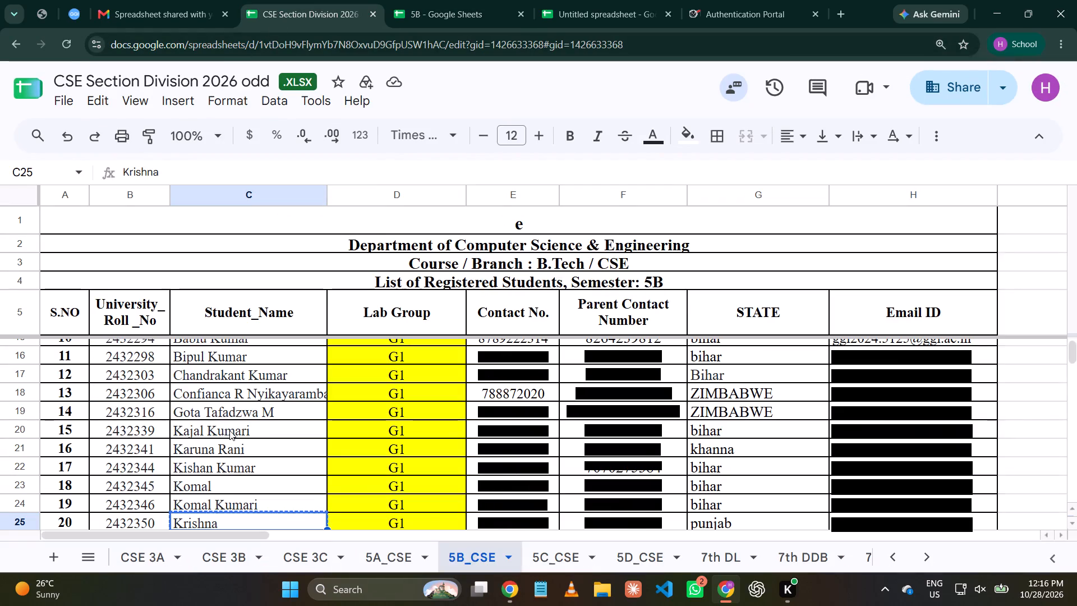
ctrl+scroll(264, 415, down, 1)
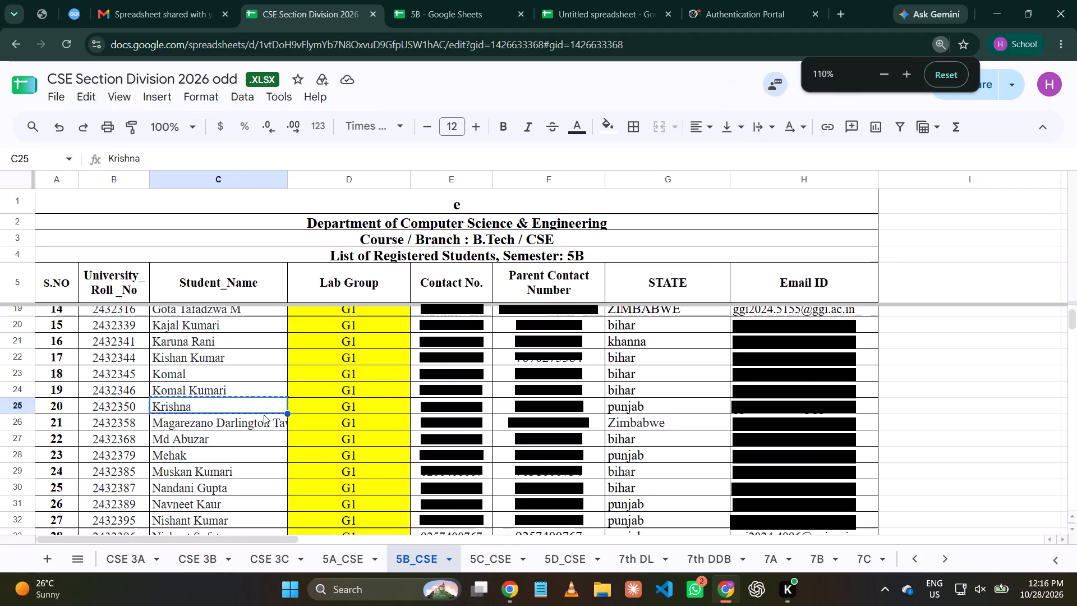
ctrl+scroll(264, 415, down, 2)
ctrl+scroll(264, 415, up, 1)
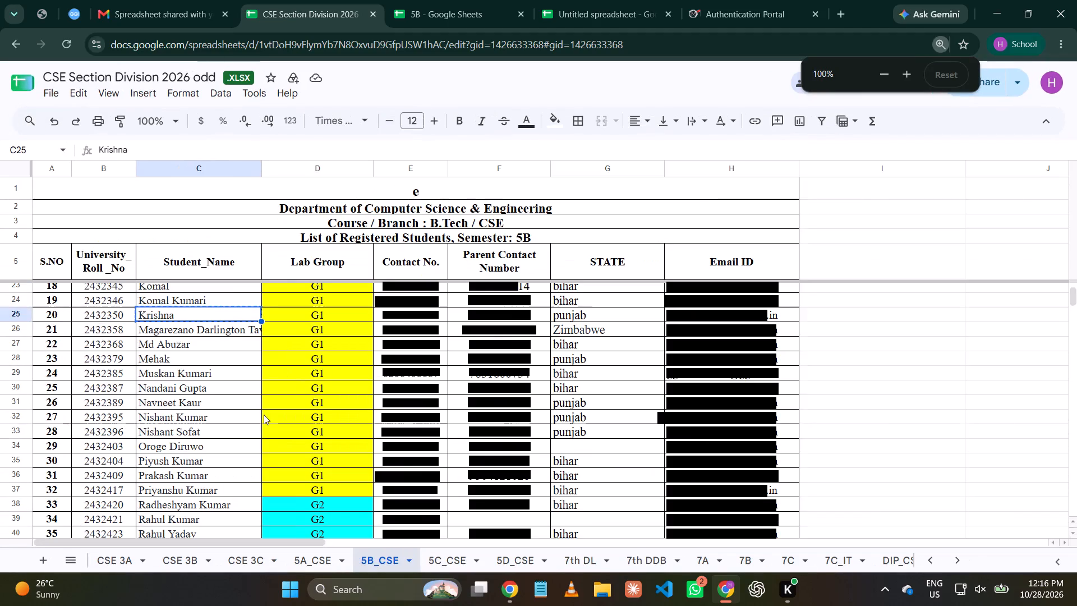
click(106, 333)
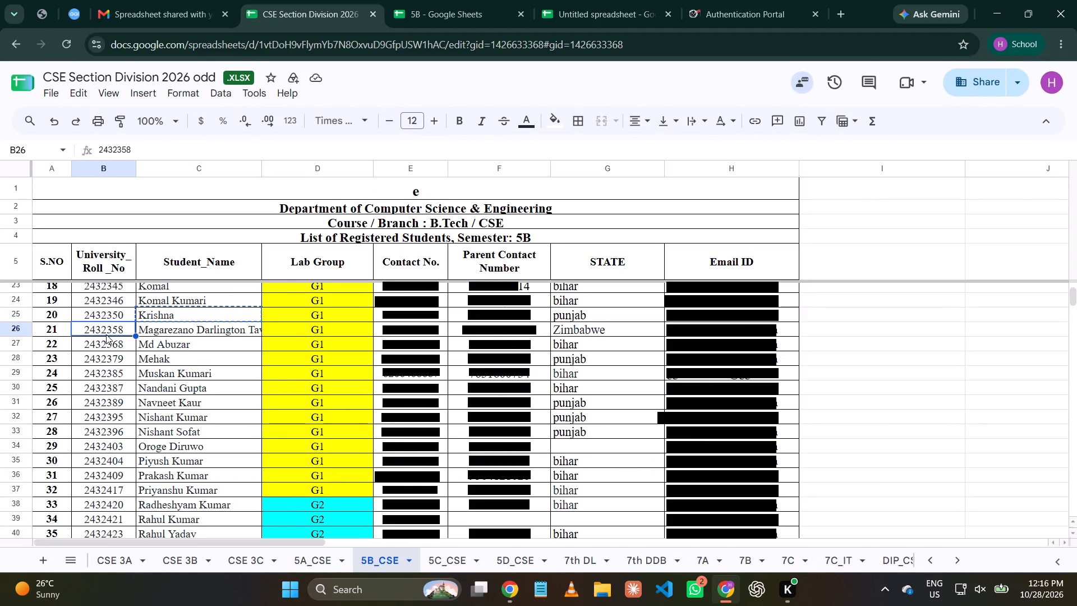
key(ctrl+c)
click(415, 21)
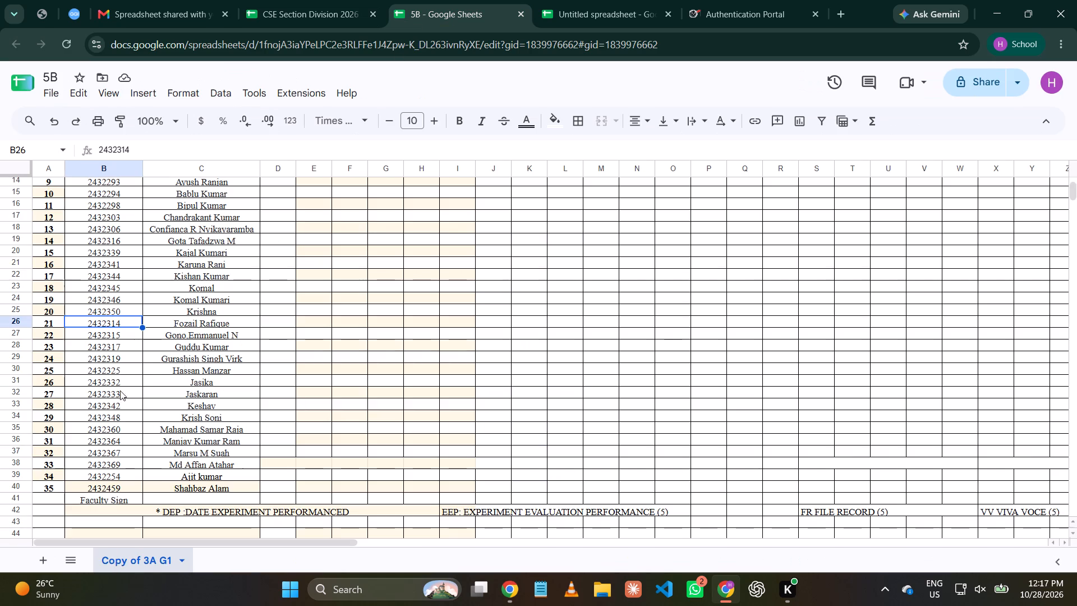
click(118, 319)
key(ctrl+v)
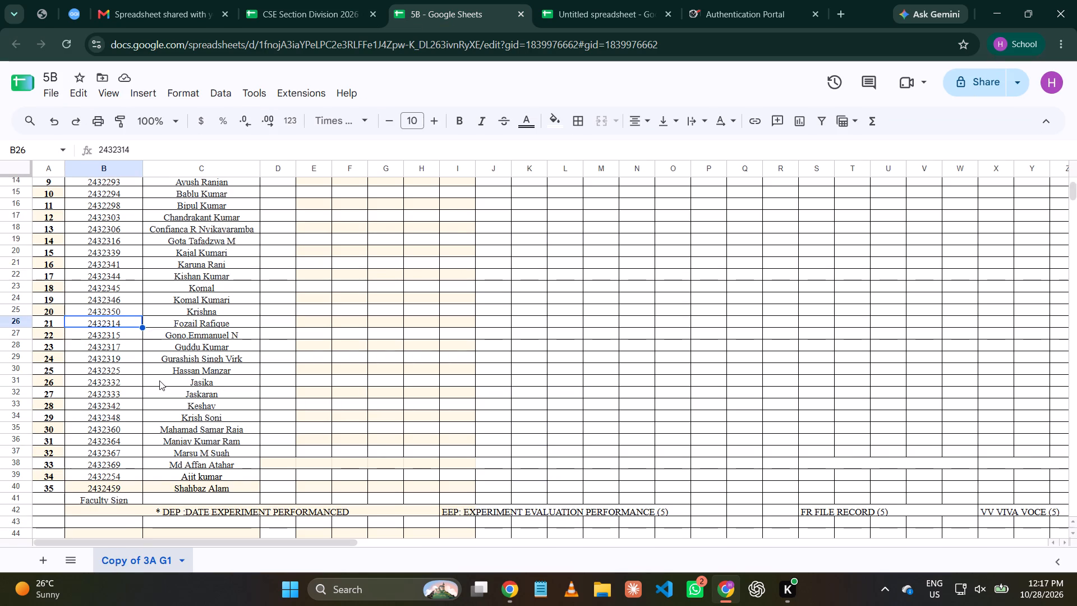
double_click(389, 121)
Copy the twenty-first student's name from sheet 5B_CSE into cell C26 of 5B and set its font size to 10.
click(204, 324)
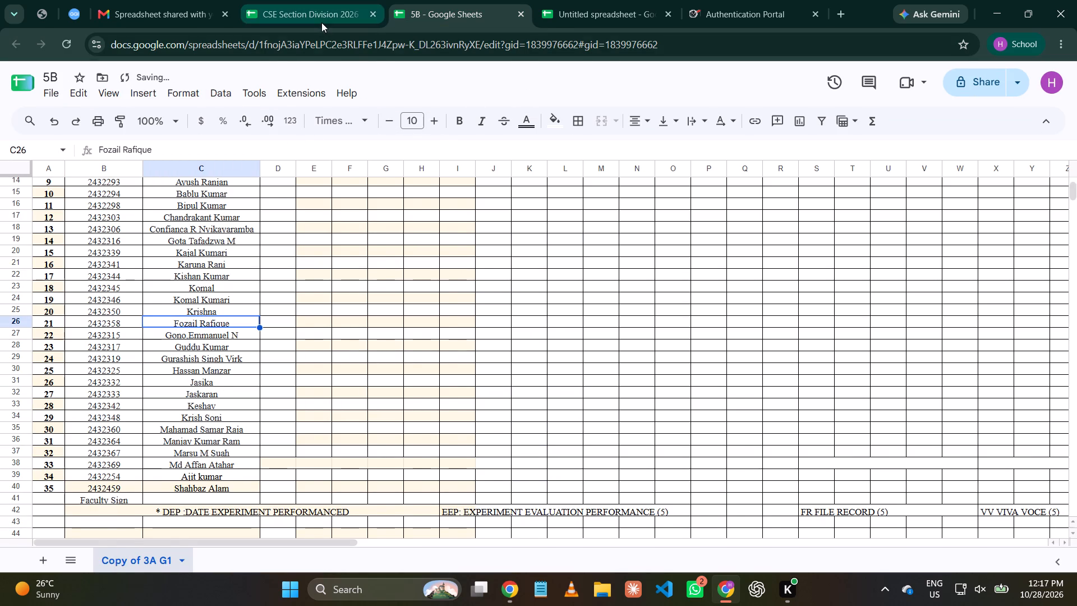
click(321, 22)
click(187, 328)
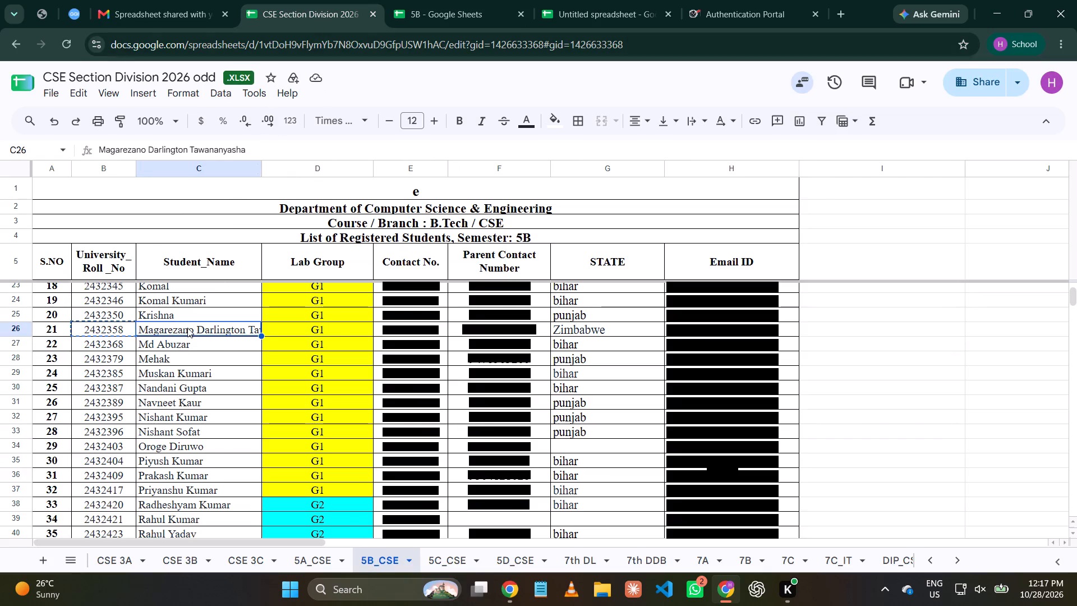
key(ctrl+c)
click(390, 12)
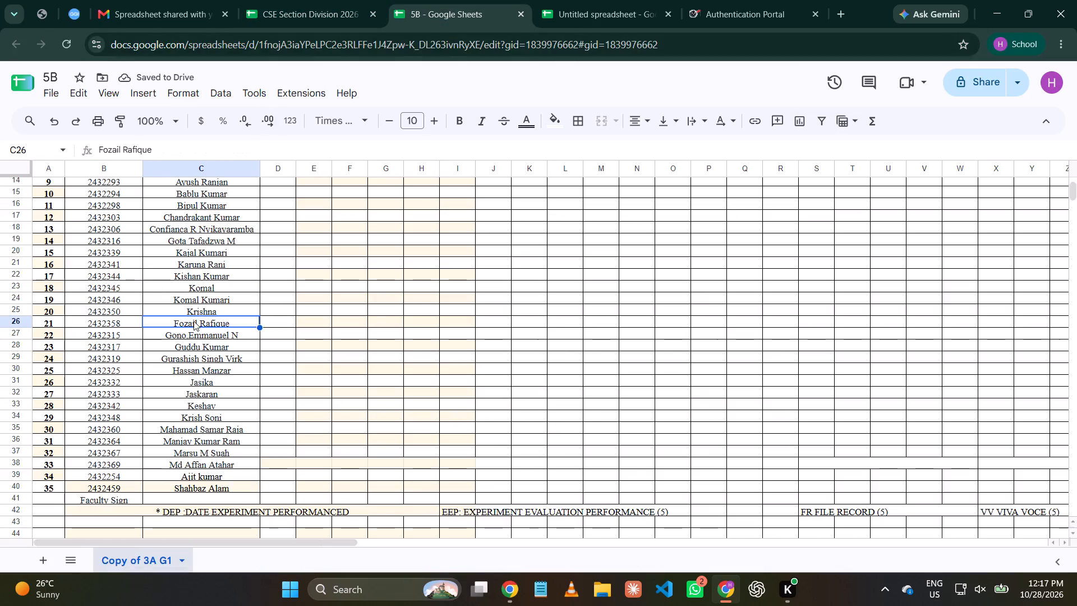
ctrl+click(194, 324)
key(ctrl+v)
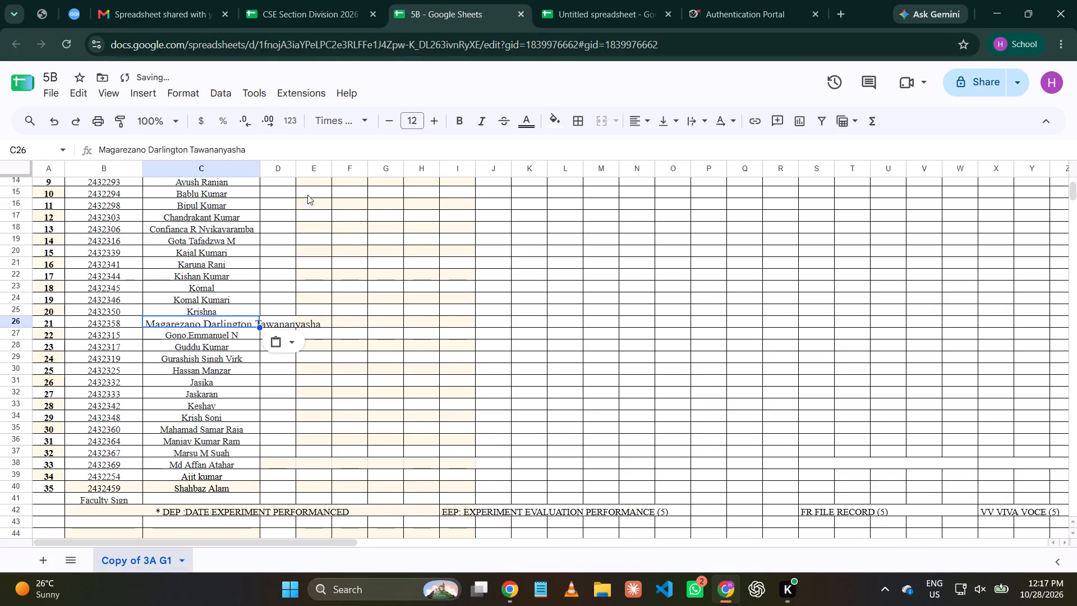
double_click(384, 124)
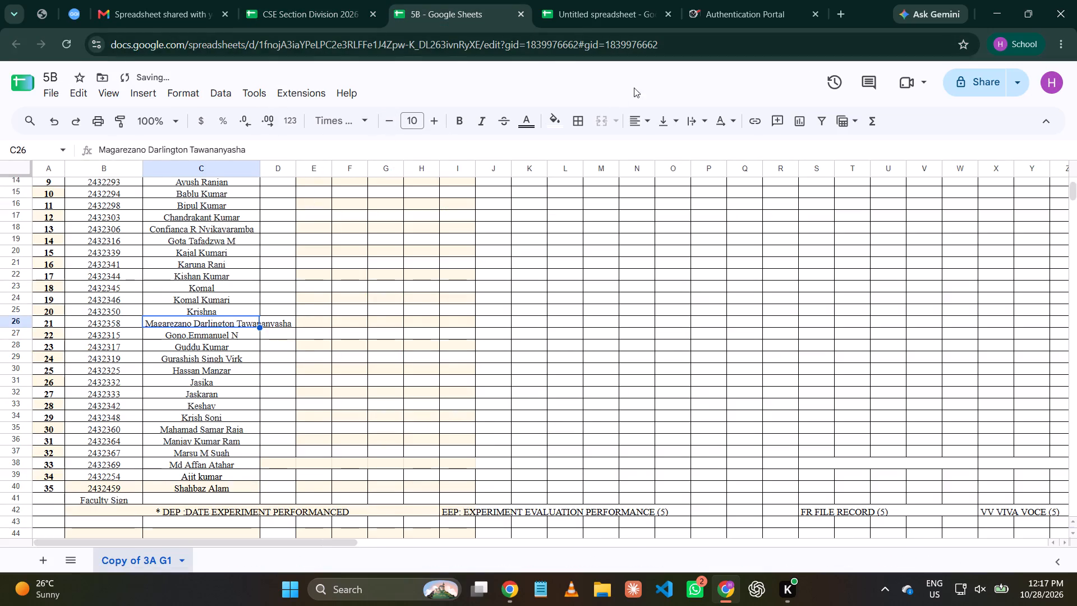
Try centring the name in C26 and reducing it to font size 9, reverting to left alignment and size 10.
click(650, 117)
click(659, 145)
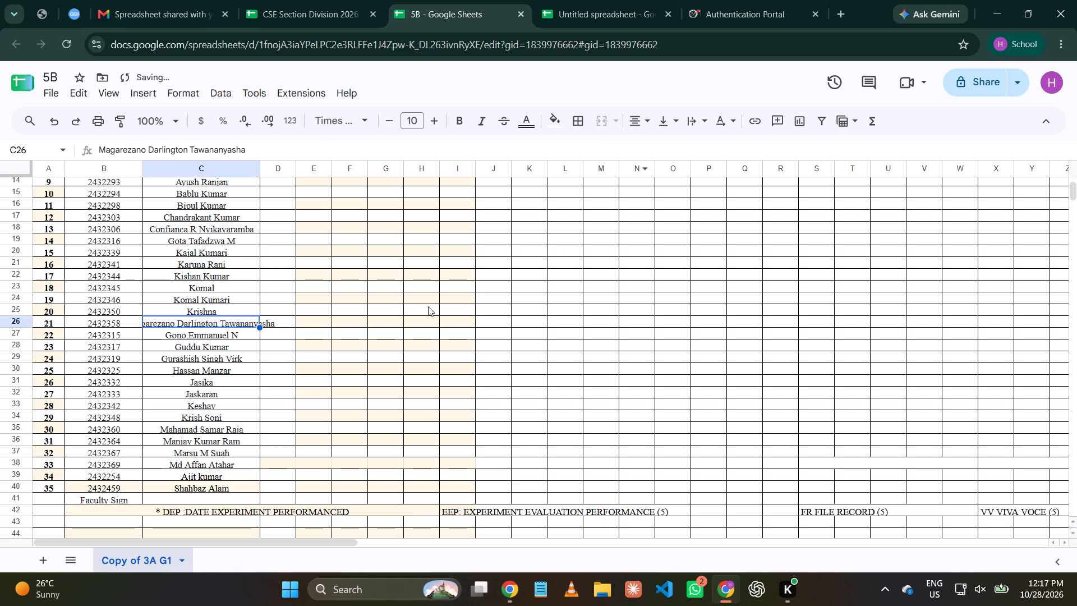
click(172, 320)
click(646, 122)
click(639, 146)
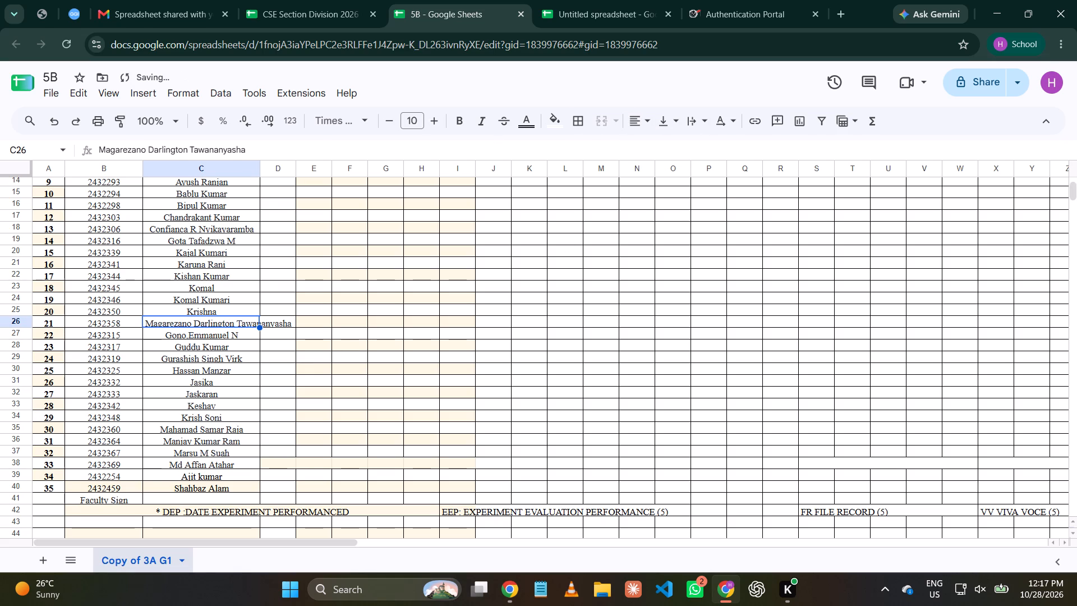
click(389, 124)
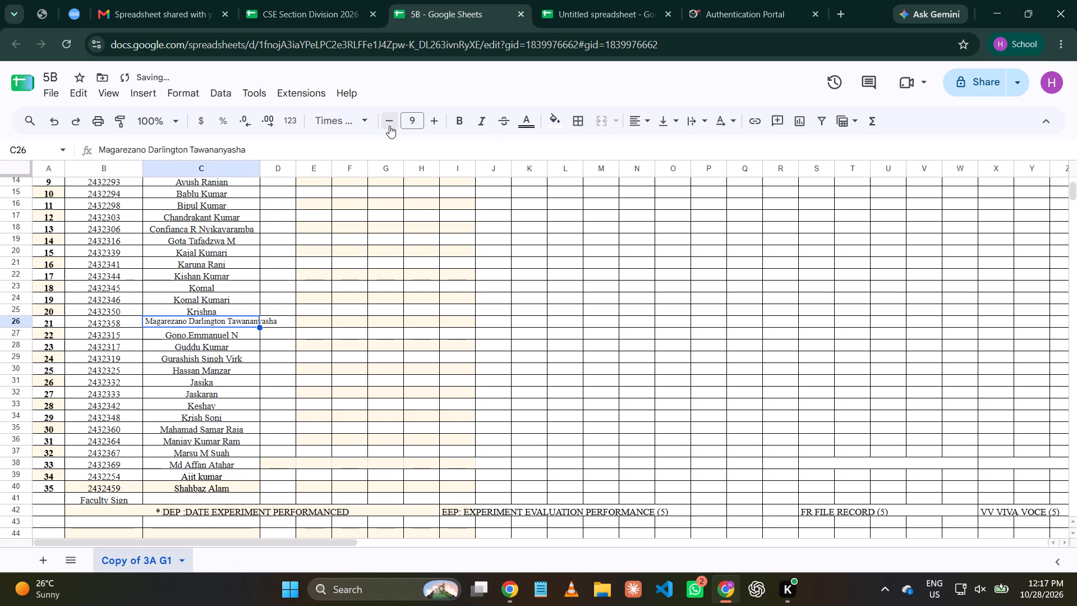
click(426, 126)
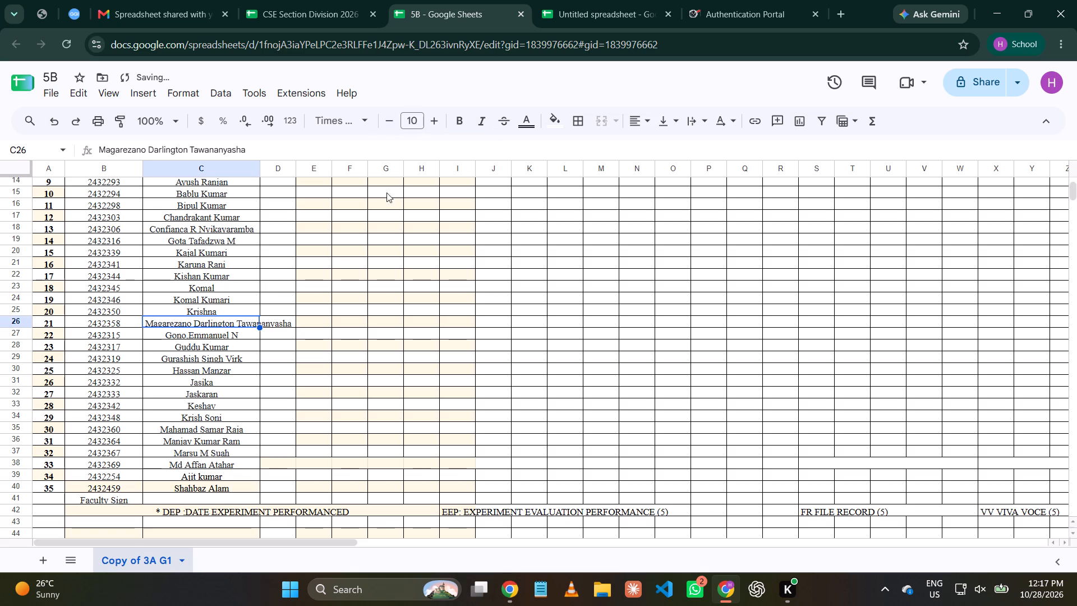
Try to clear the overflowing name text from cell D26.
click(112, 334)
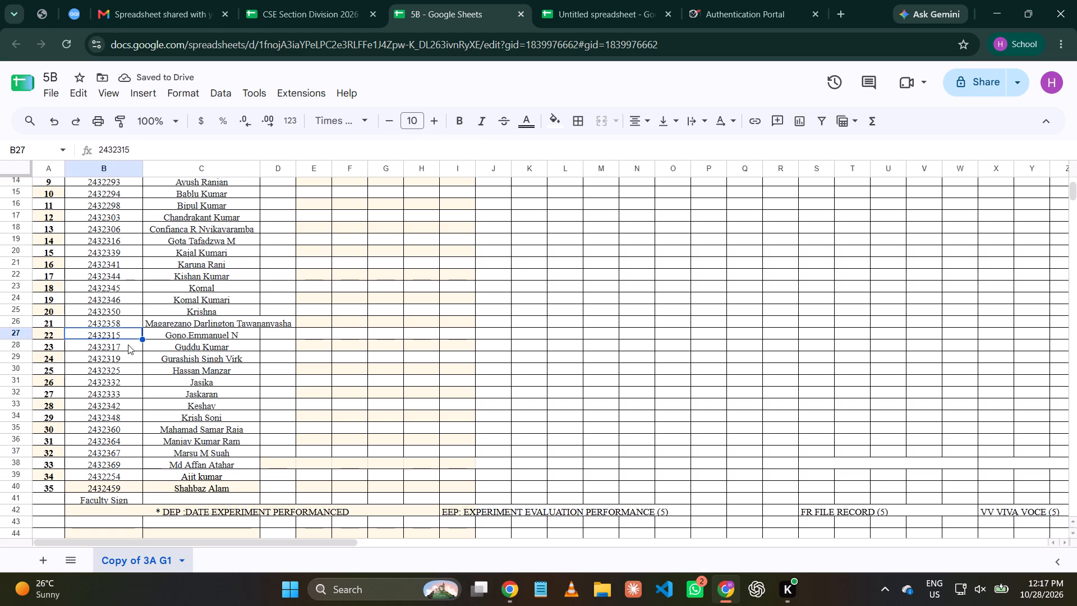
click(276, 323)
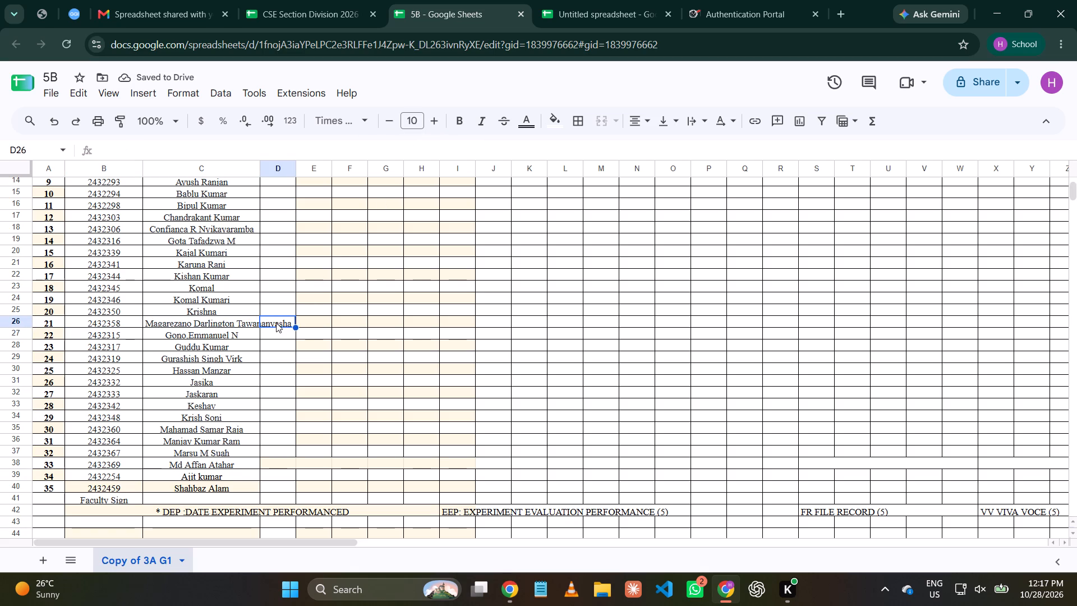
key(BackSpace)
Shorten the last word of the name in C26 to its first three letters so it fits the column, and save.
click(242, 324)
click(252, 318)
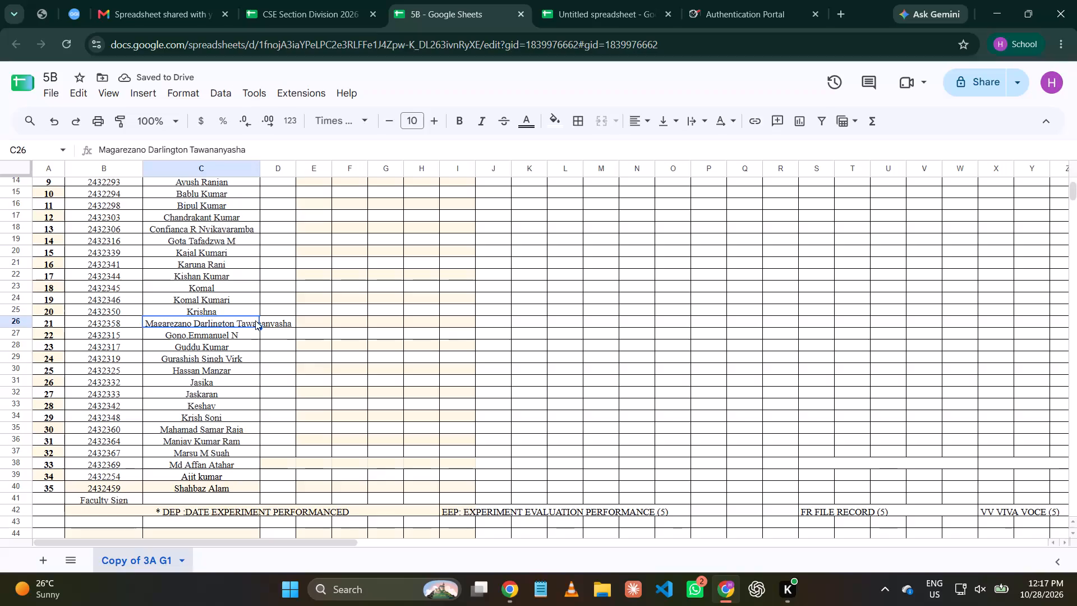
double_click(249, 325)
key(BackSpace)
key(BackSpace)
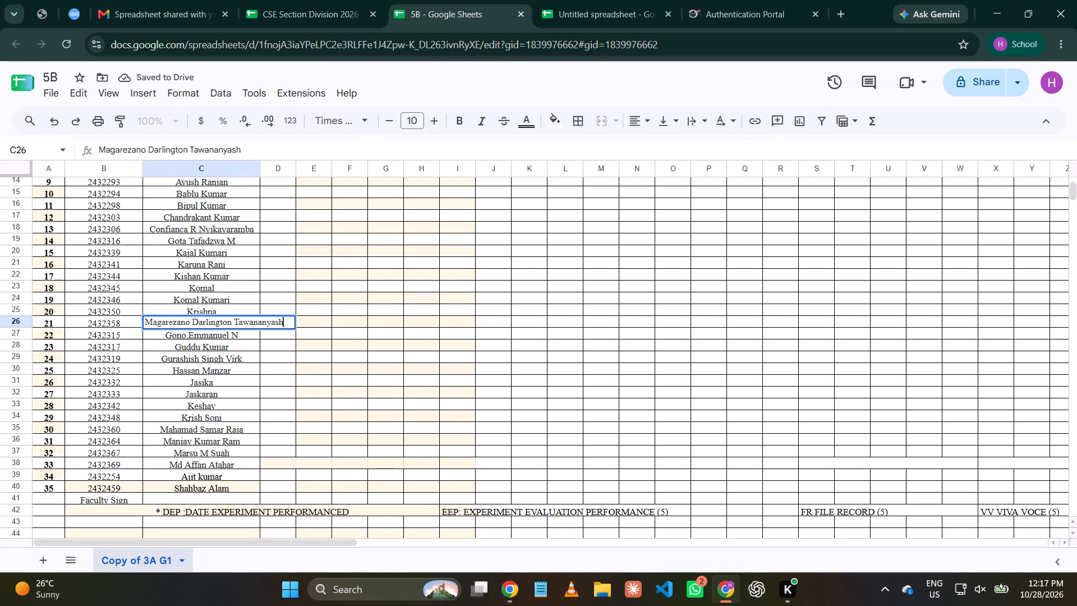
key(BackSpace)
key(BackSpace)
key(BackSpace)
key(BackSpace)
key(BackSpace)
key(Return)
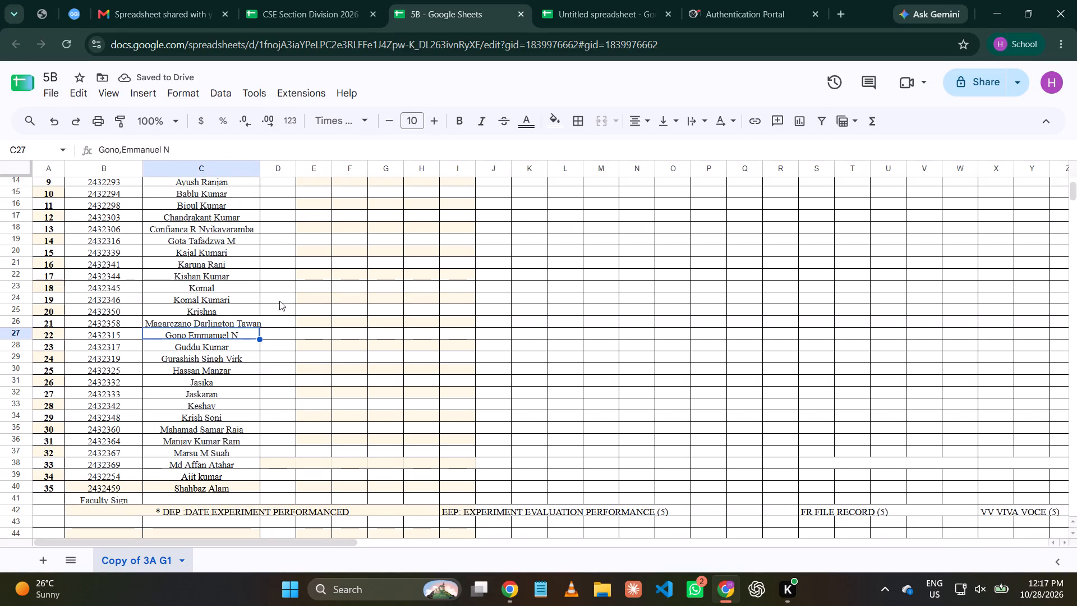
click(252, 324)
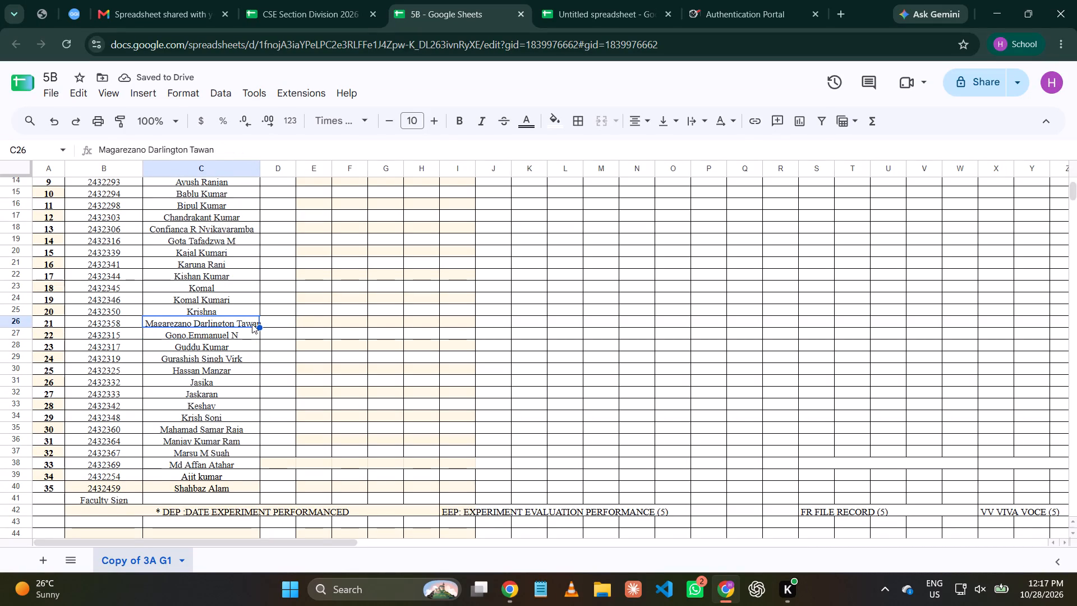
click(238, 318)
click(245, 322)
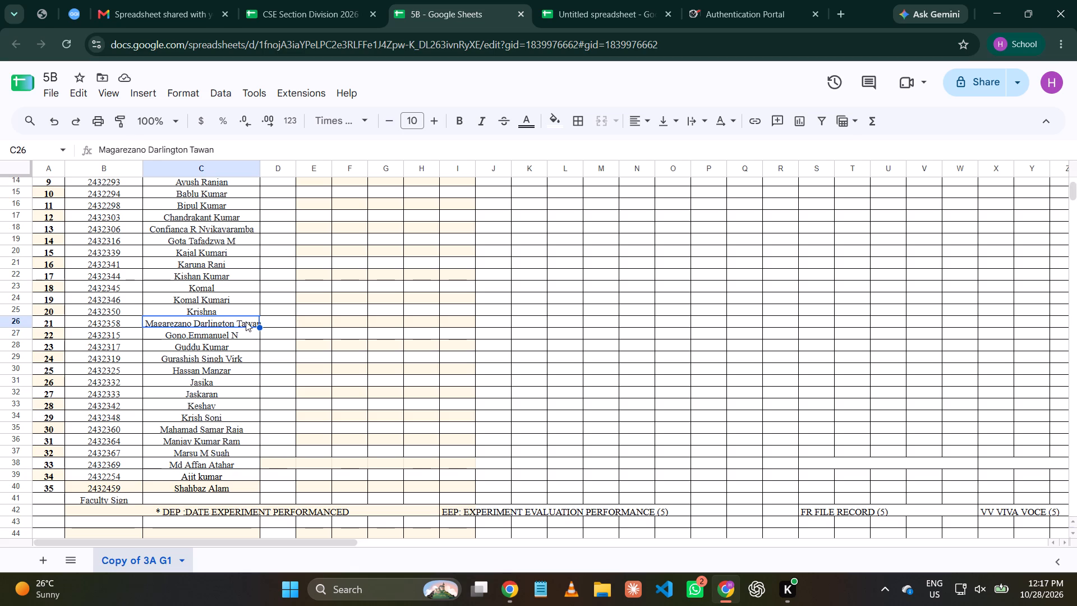
double_click(256, 322)
key(BackSpace)
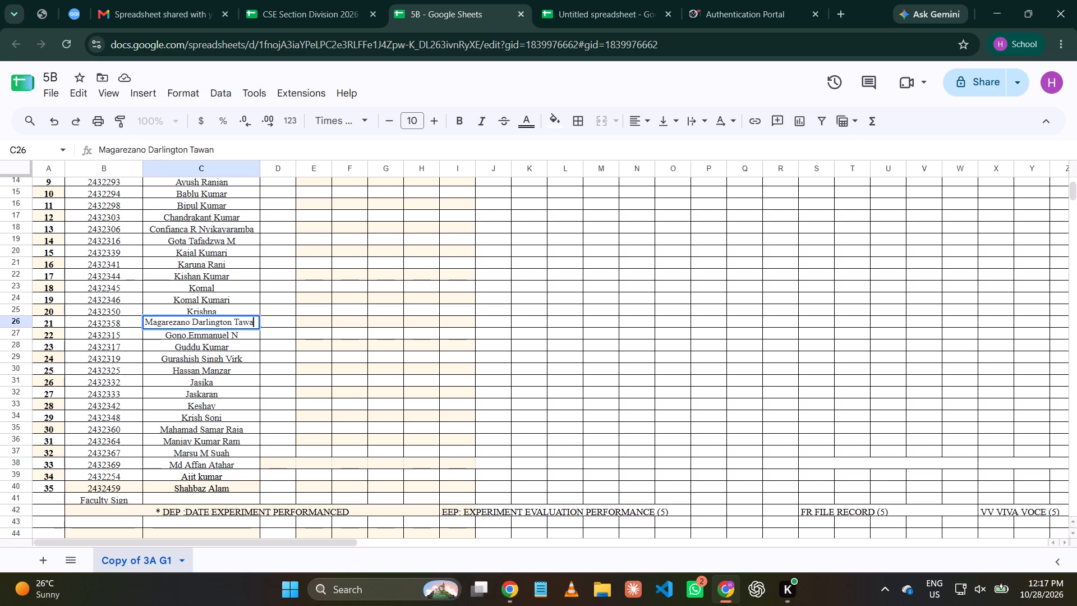
key(BackSpace)
key(Return)
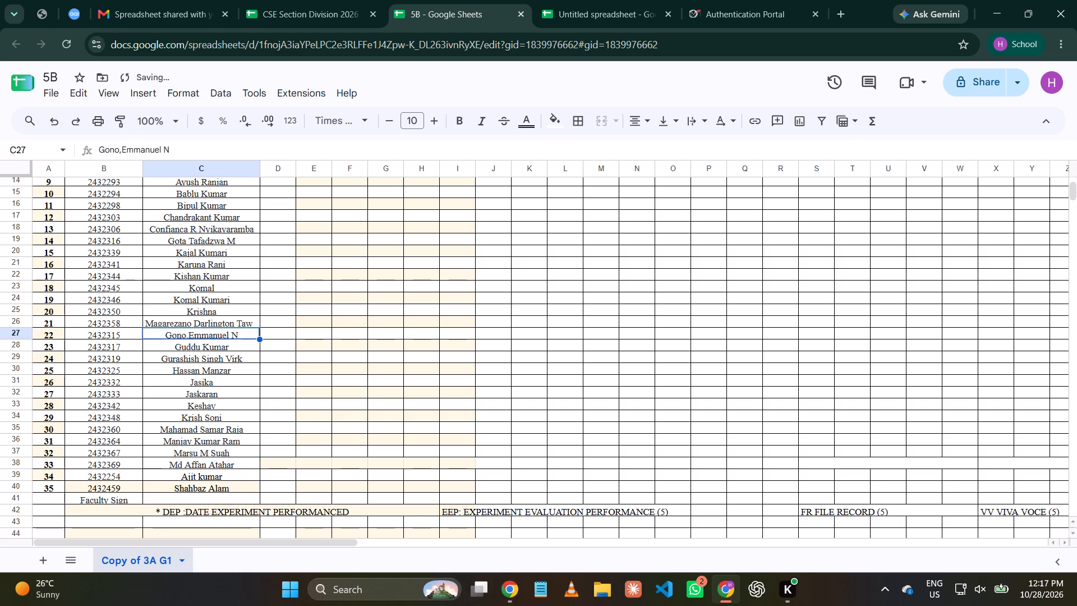
key(ctrl+s)
Copy the twenty-second student's roll number from sheet 5B_CSE for cell B27 of 5B.
click(107, 336)
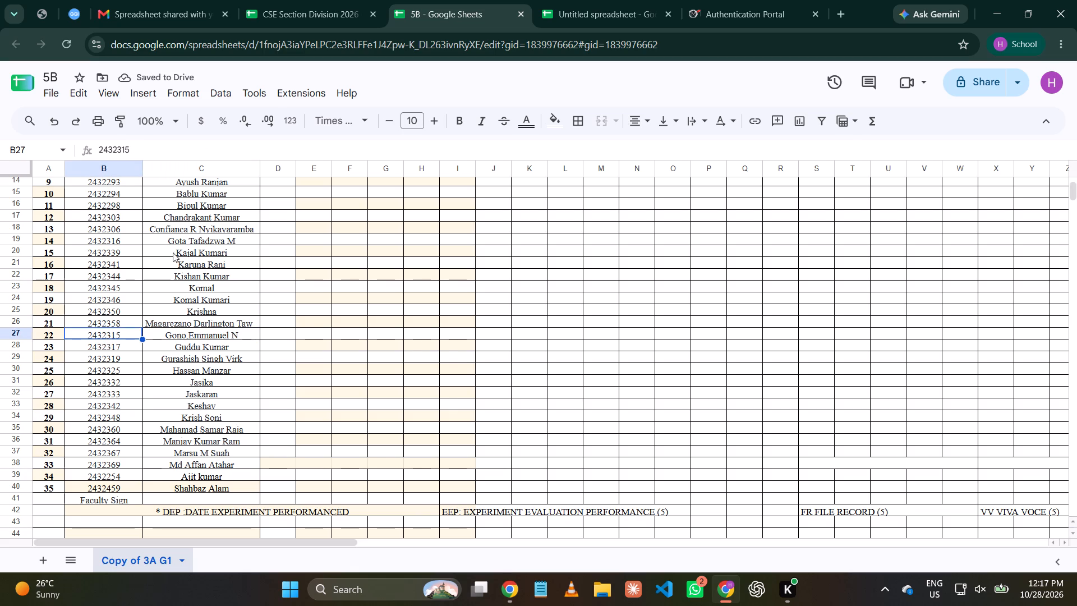
click(289, 13)
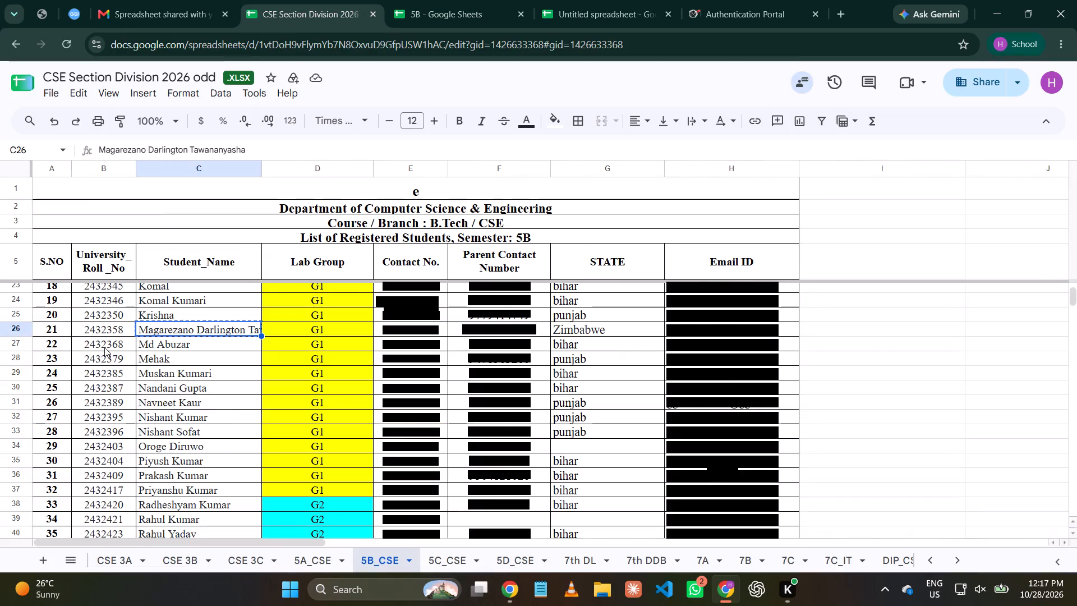
click(105, 342)
key(ctrl+c)
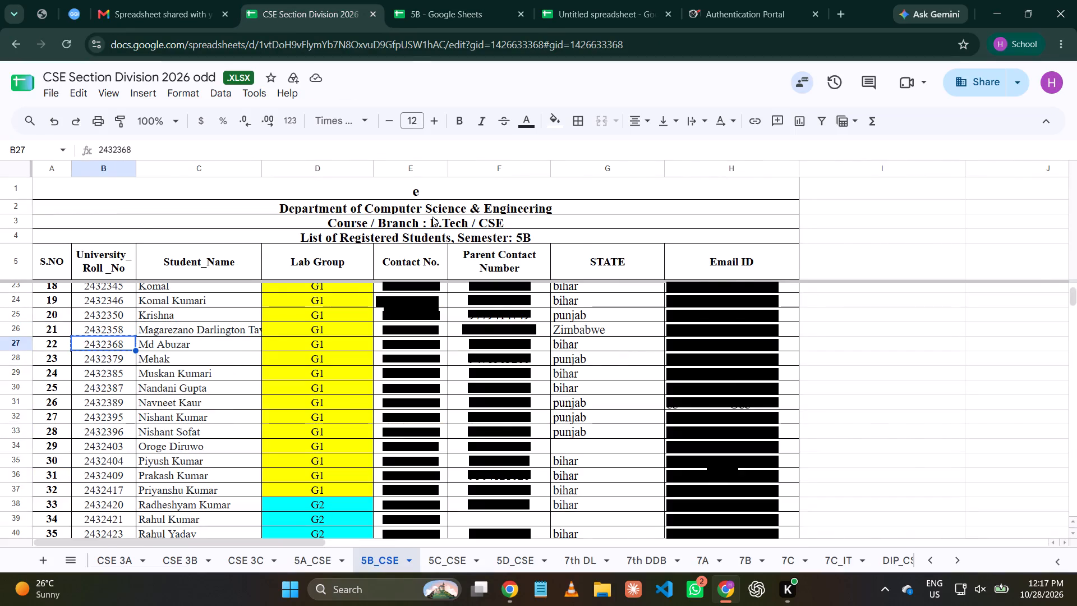
Paste the copied twenty-second student's roll number into cell B27 of 5B and set it to font size 10.
click(432, 12)
click(107, 336)
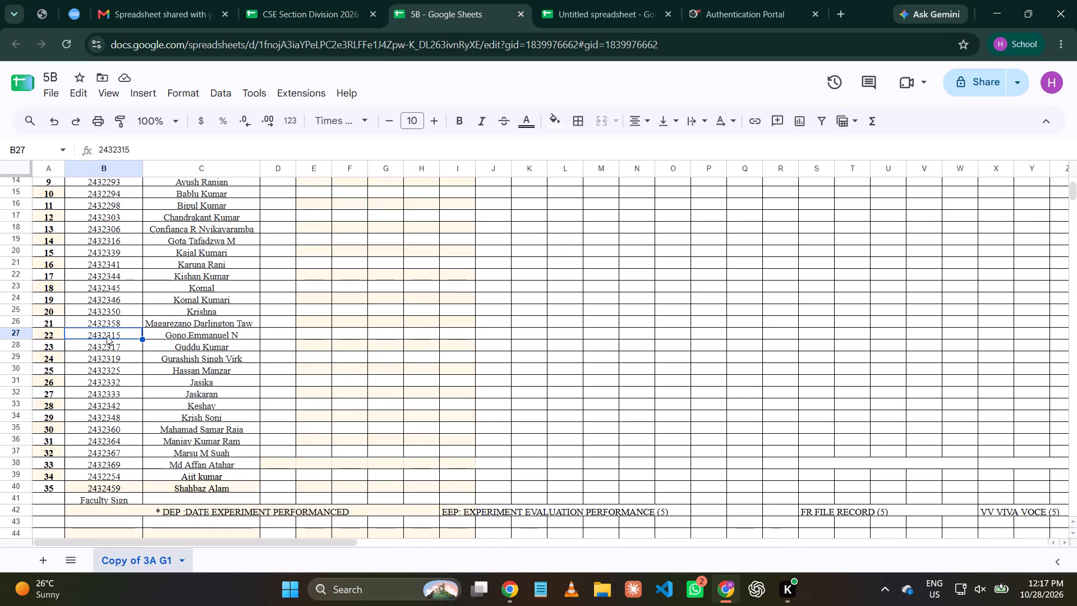
key(ctrl+v)
double_click(388, 122)
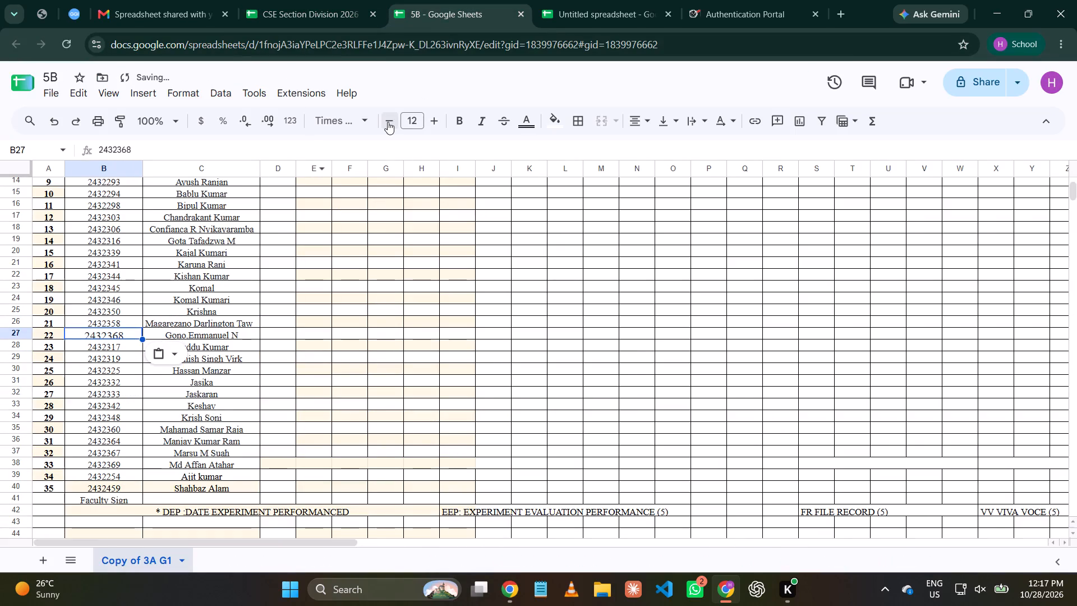
Replace the name in C27 of 5B with the twenty-second student's name from sheet 5B_CSE, at font size 10 and centred.
click(246, 333)
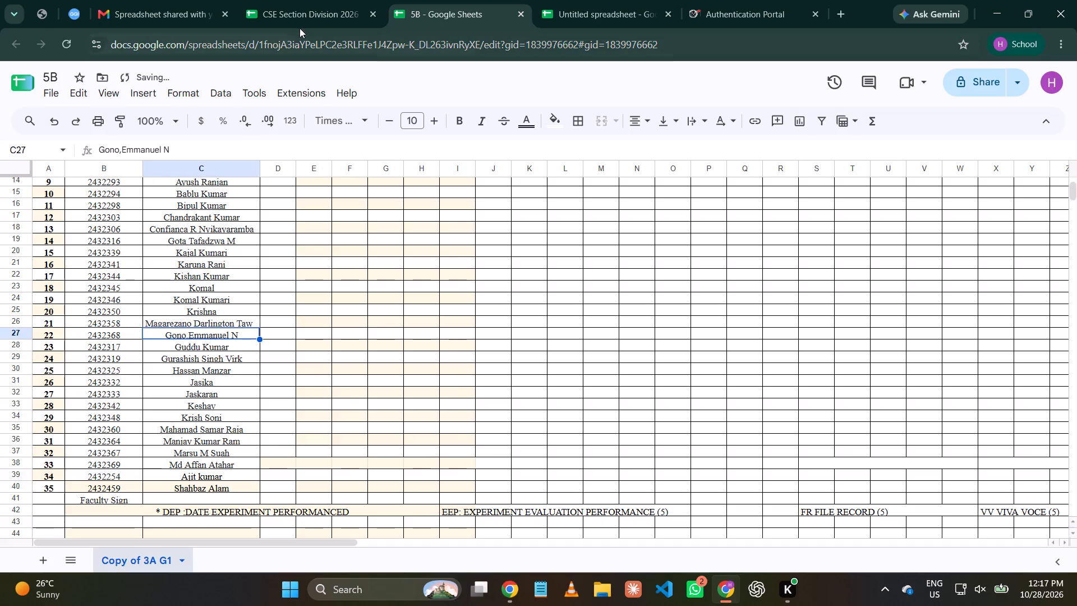
click(304, 22)
click(192, 346)
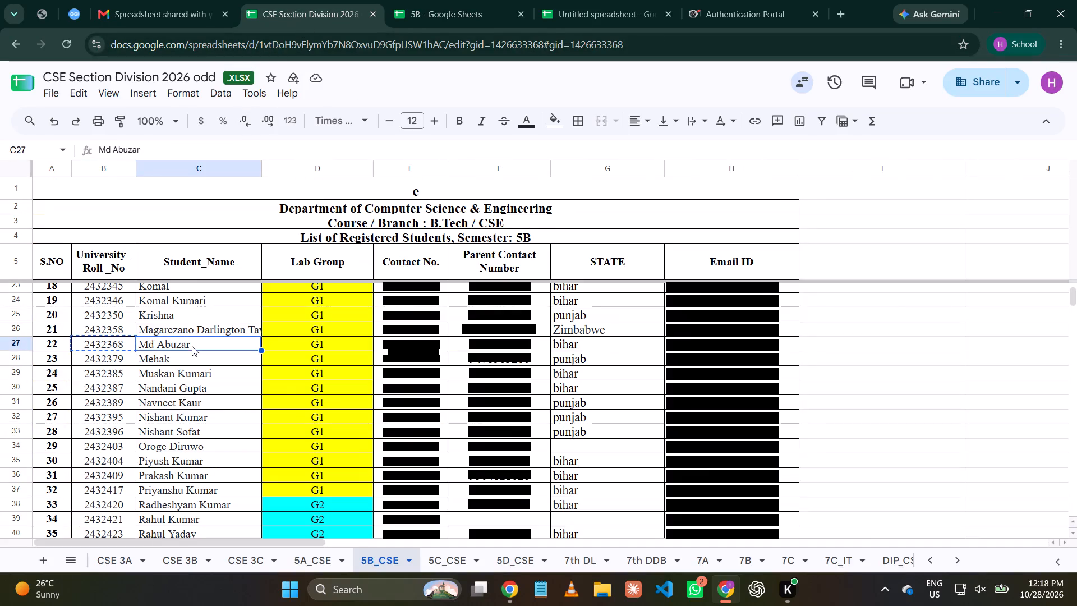
key(ctrl+c)
click(419, 13)
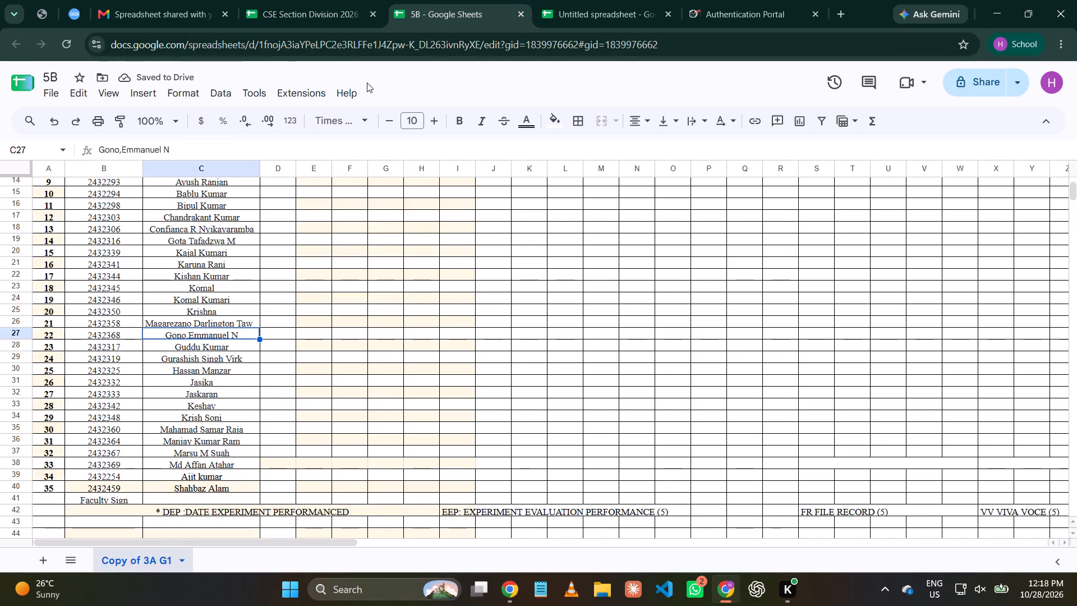
click(213, 333)
key(ctrl+v)
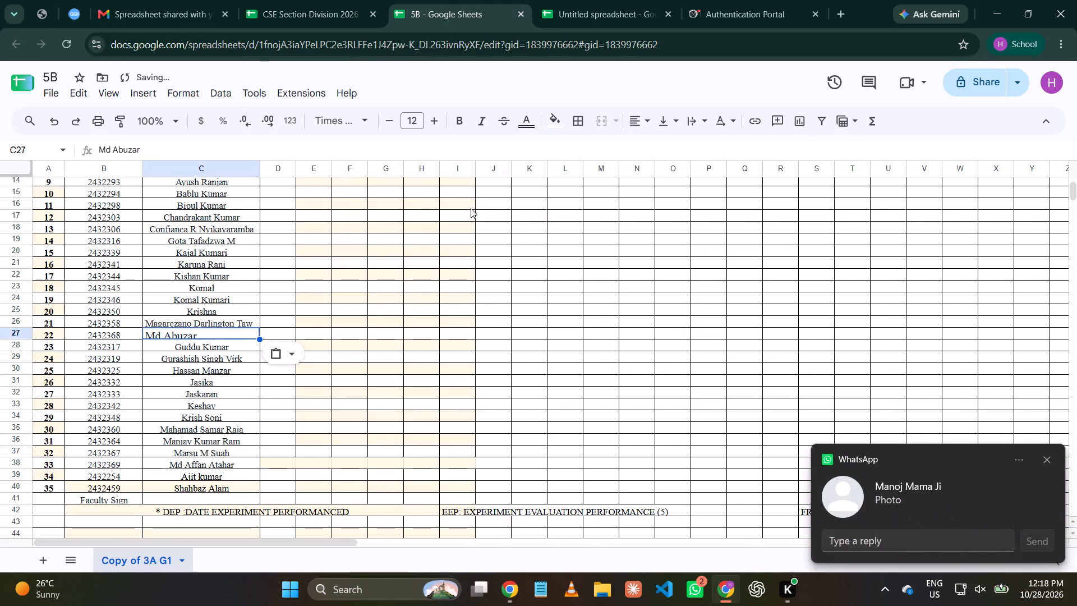
double_click(393, 124)
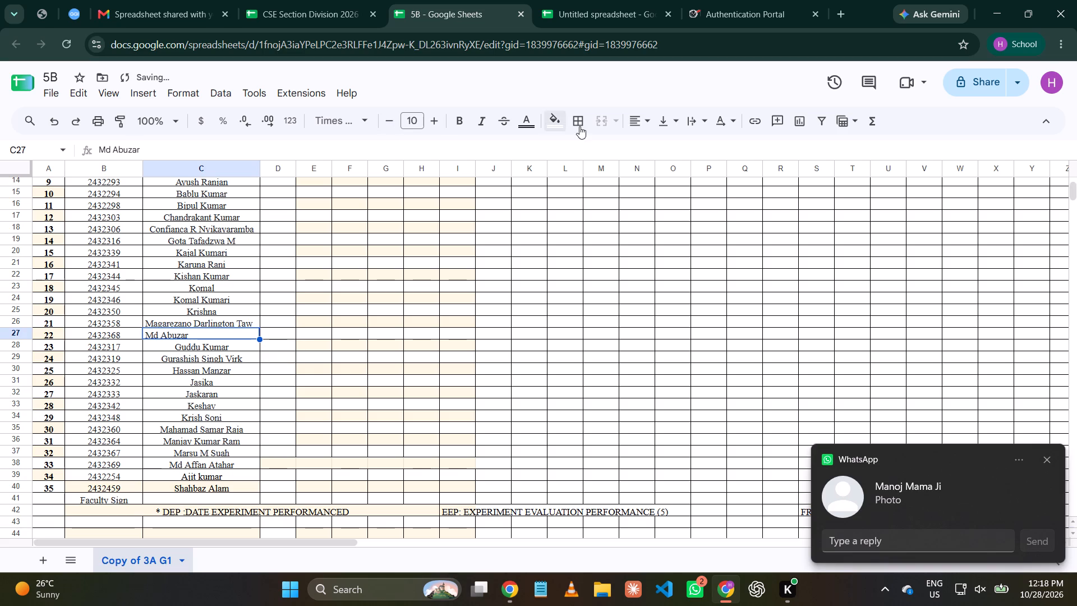
click(648, 123)
click(656, 148)
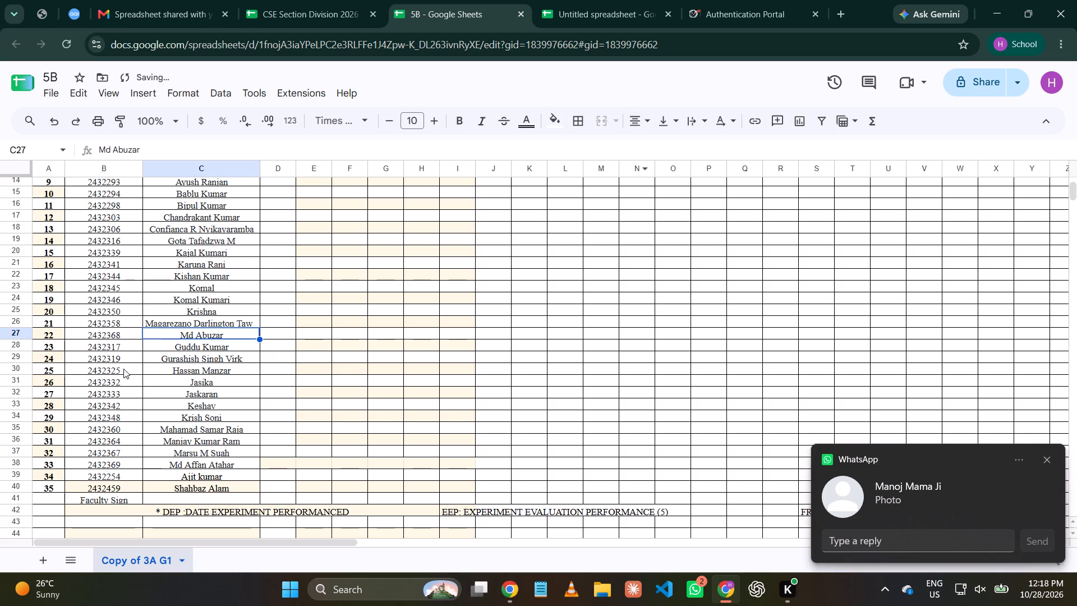
Replace the roll number in B28 of 5B with the twenty-third student's from sheet 5B_CSE, at font size 10.
click(126, 344)
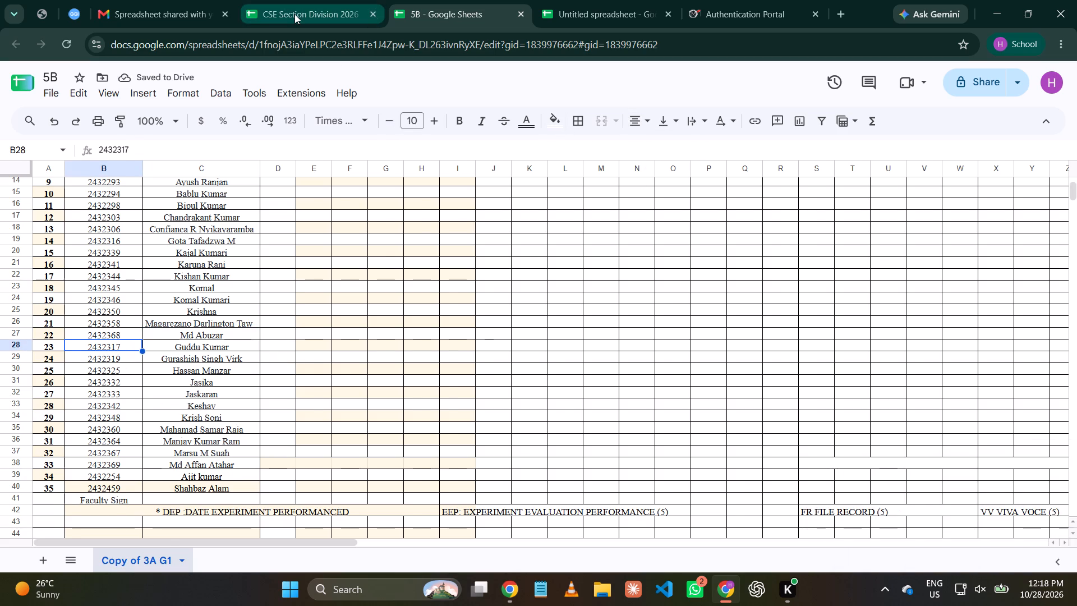
click(294, 14)
click(105, 362)
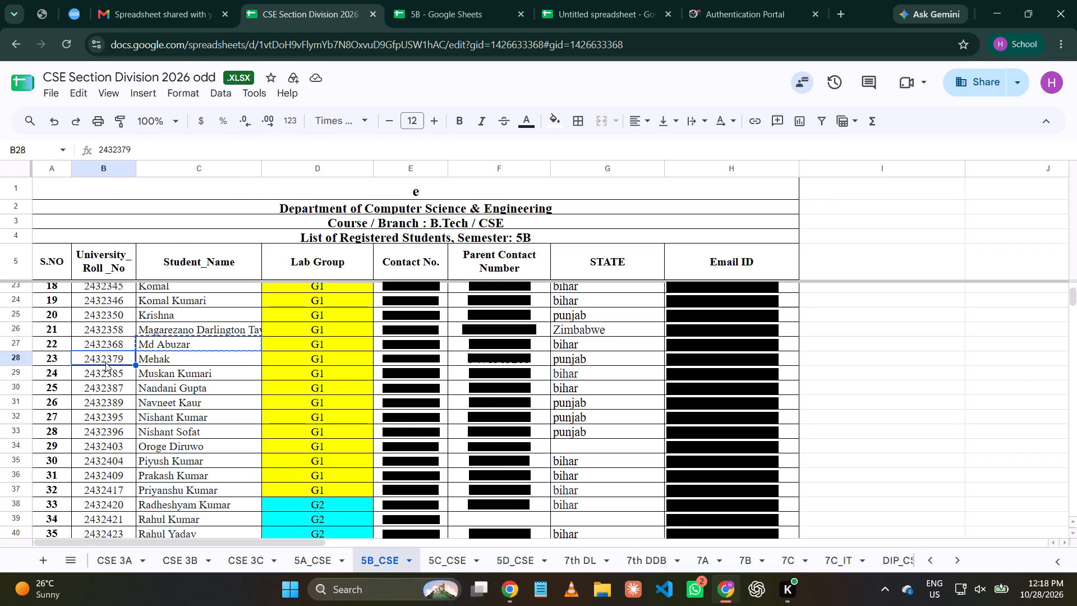
key(ctrl+c)
click(435, 9)
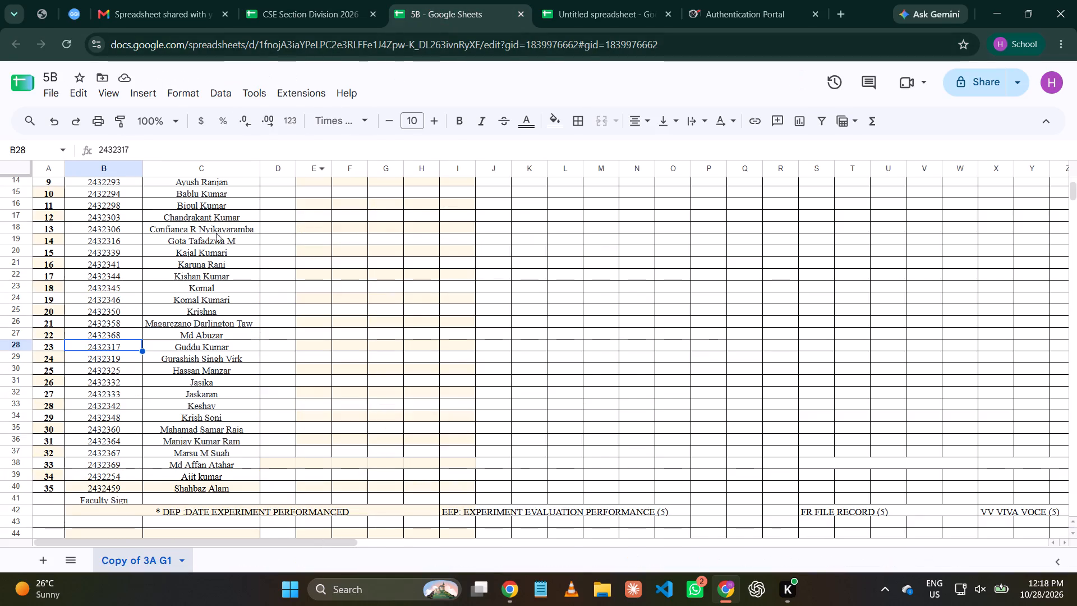
click(103, 346)
key(ctrl+v)
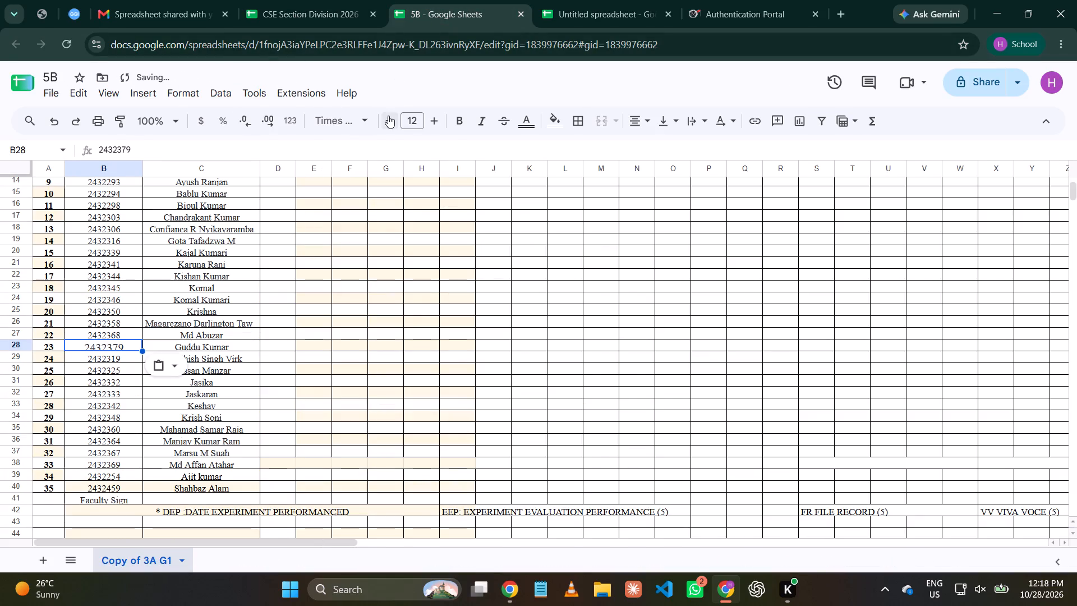
double_click(388, 116)
Replace the name in C28 of 5B with the twenty-third student's name from sheet 5B_CSE, at font size 10.
click(317, 19)
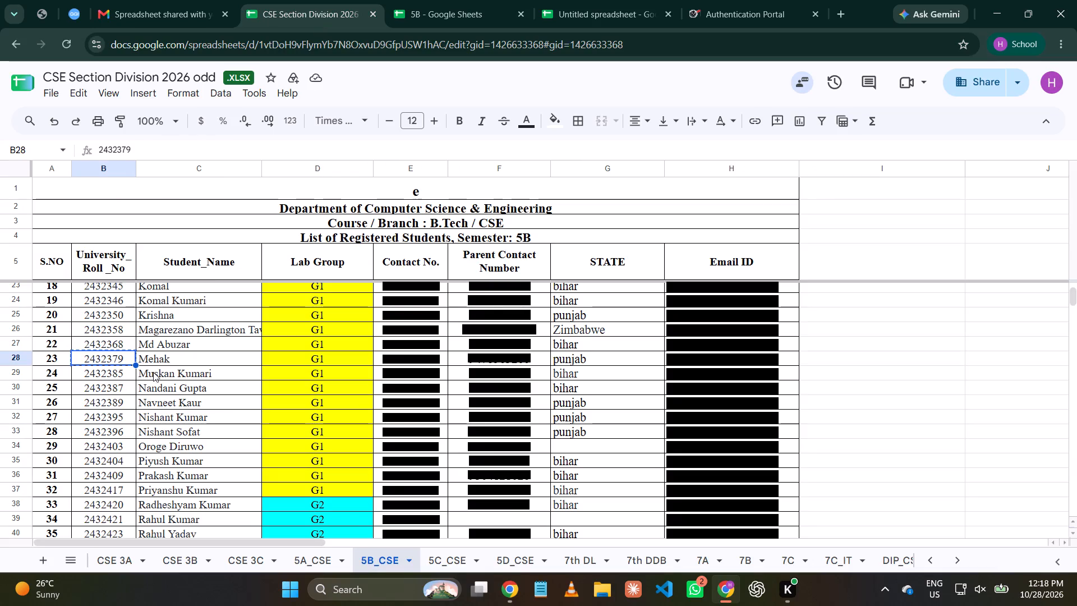
click(161, 358)
key(ctrl+c)
click(418, 5)
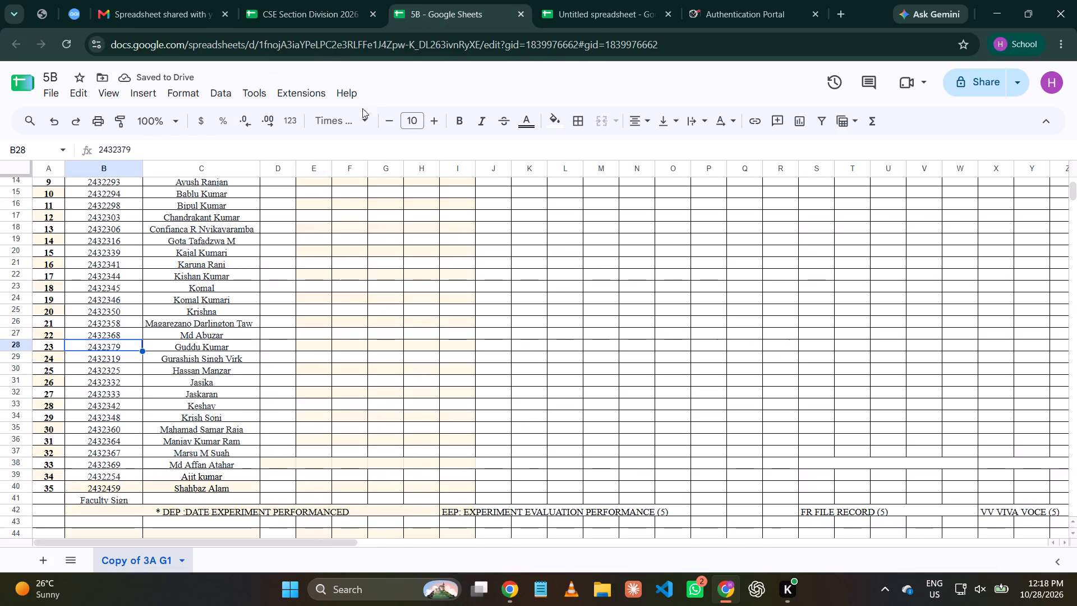
click(200, 346)
key(ctrl+v)
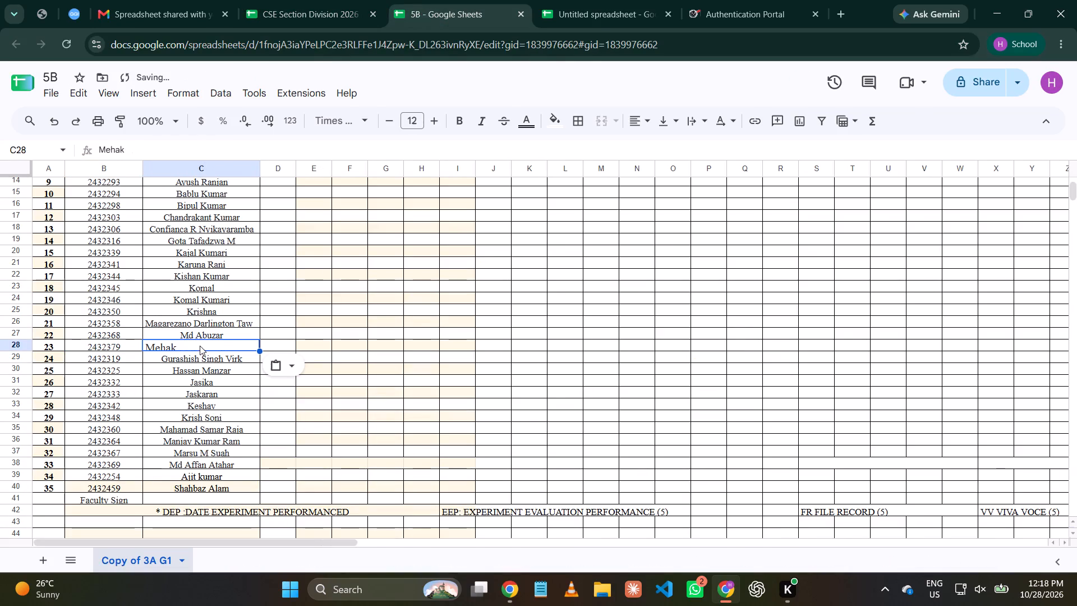
double_click(382, 120)
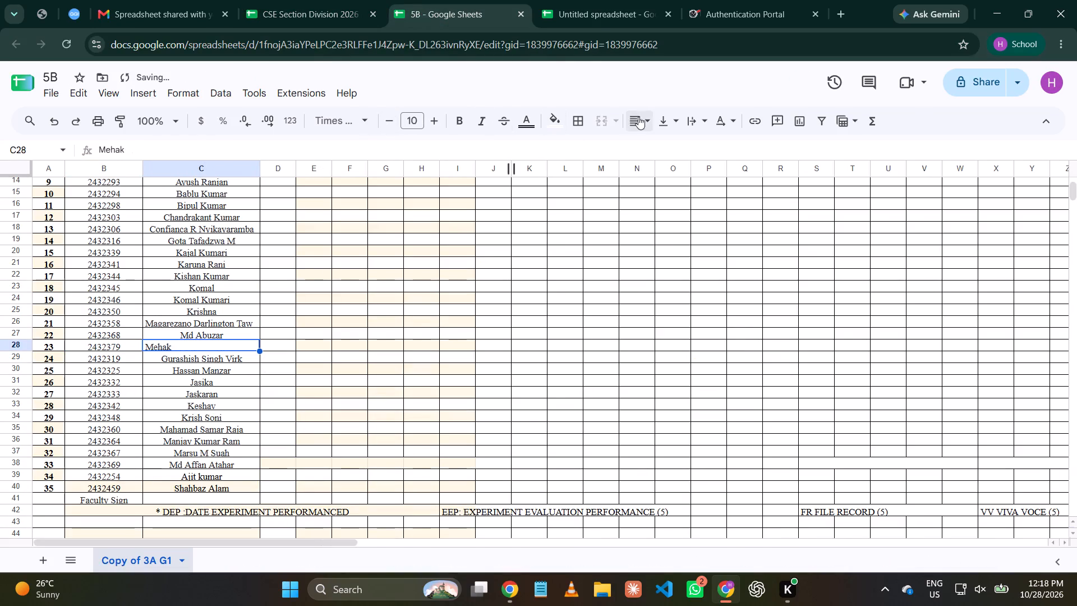
Centre the twenty-third student's name in cell C28 of 5B.
click(650, 116)
click(671, 149)
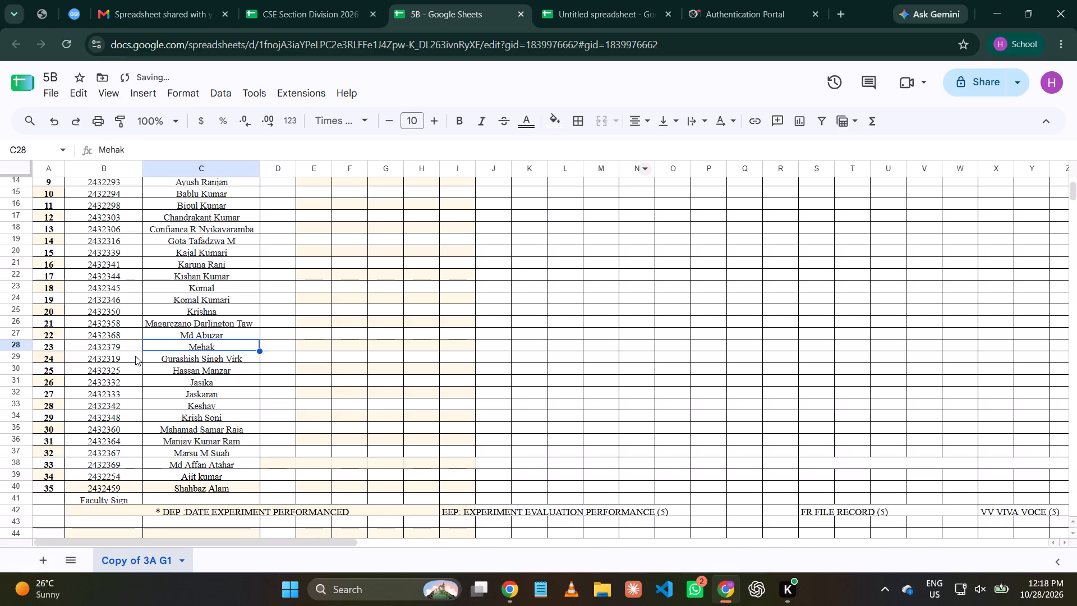
Copy the twenty-fourth student's roll number from sheet 5B_CSE into cell B29 of 5B and set its font size to 10.
click(135, 356)
click(307, 23)
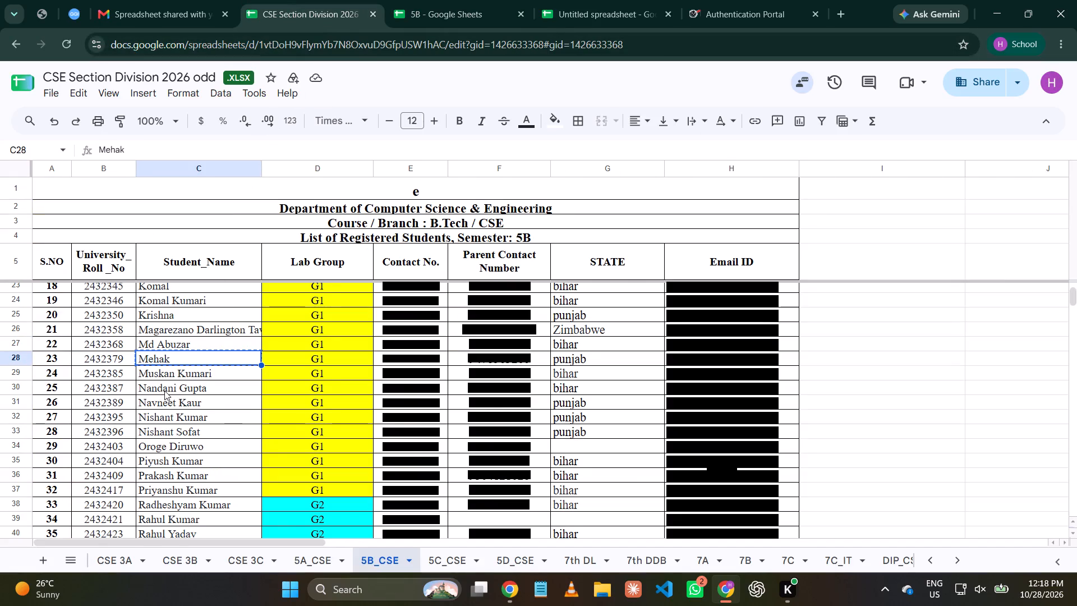
click(122, 368)
key(ctrl+c)
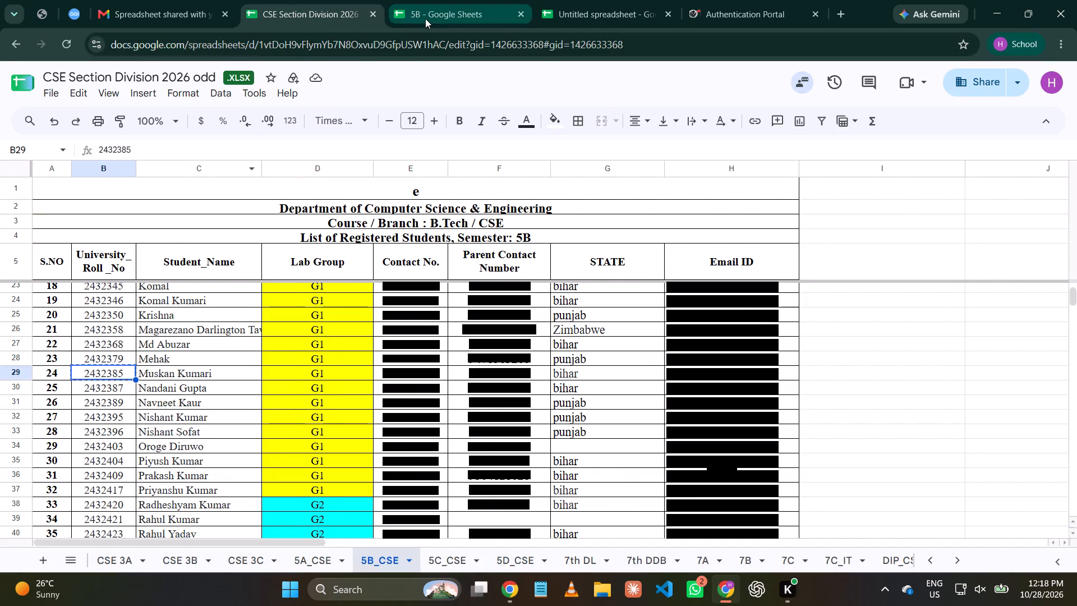
click(425, 19)
click(118, 360)
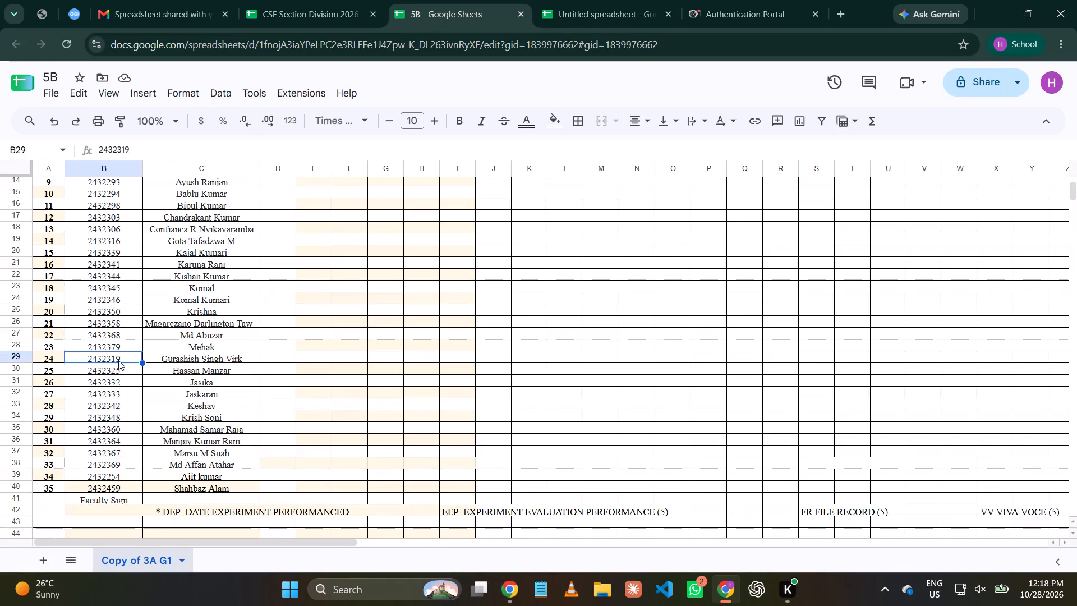
key(ctrl+v)
double_click(385, 125)
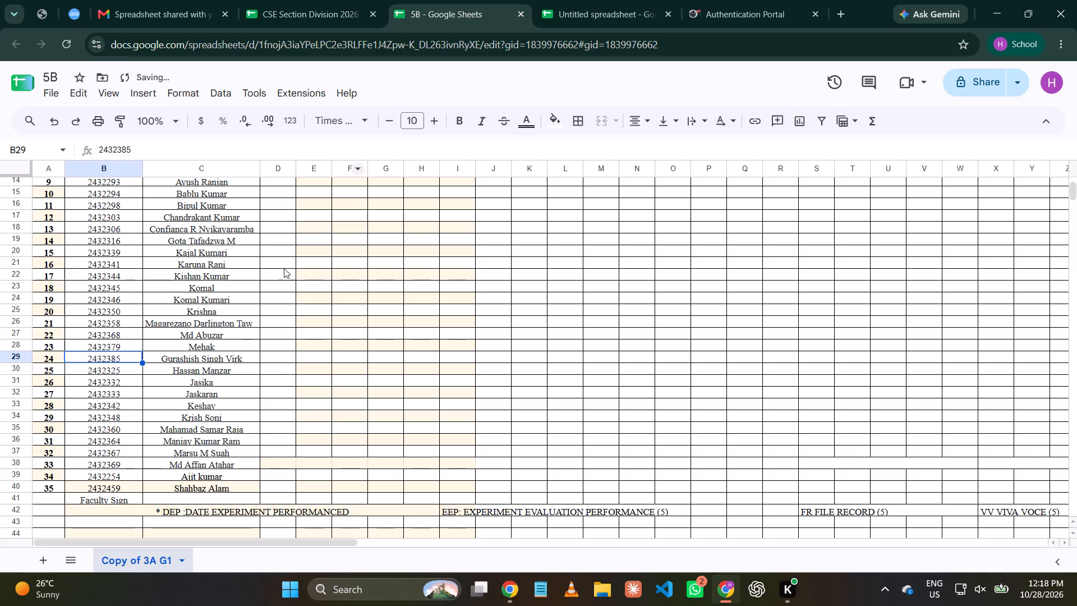
Copy the twenty-fourth student's name from sheet 5B_CSE into cell C29 of 5B, at font size 10 and centred.
click(164, 360)
click(338, 5)
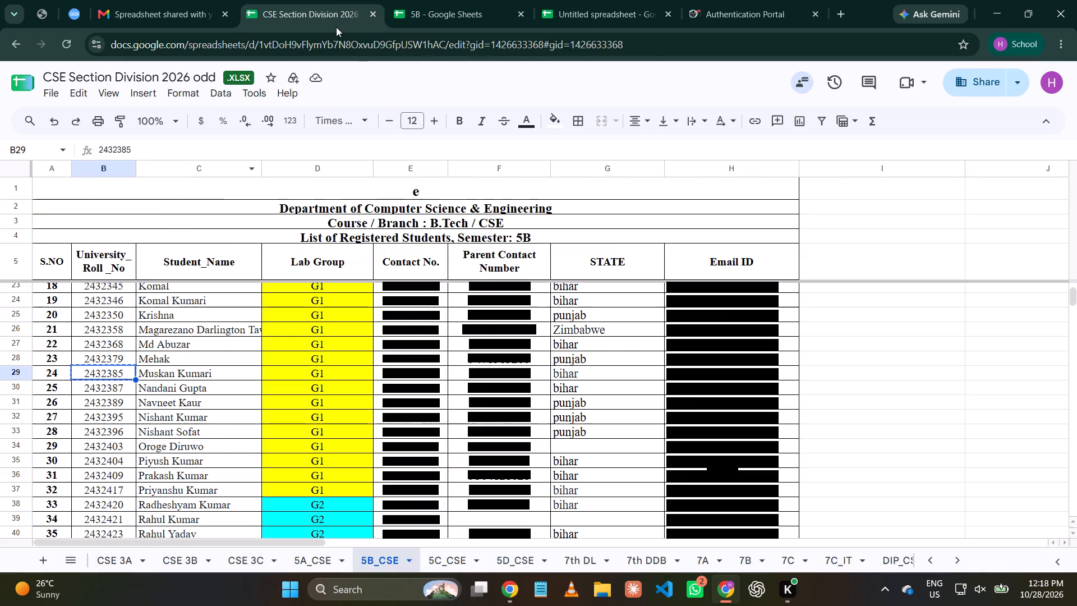
click(175, 377)
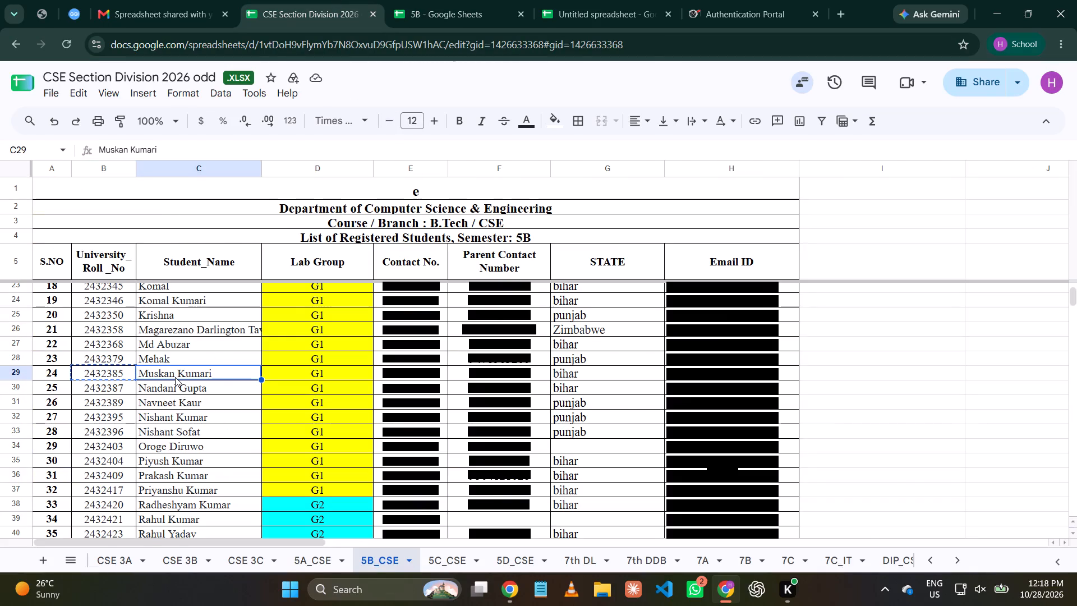
key(ctrl+c)
click(430, 16)
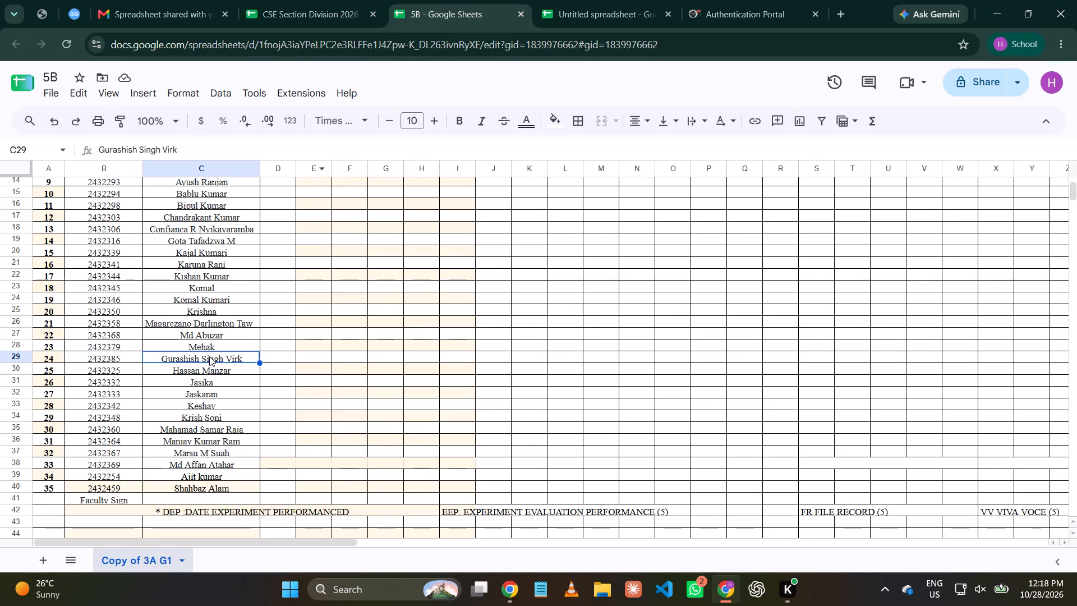
click(209, 356)
key(ctrl+v)
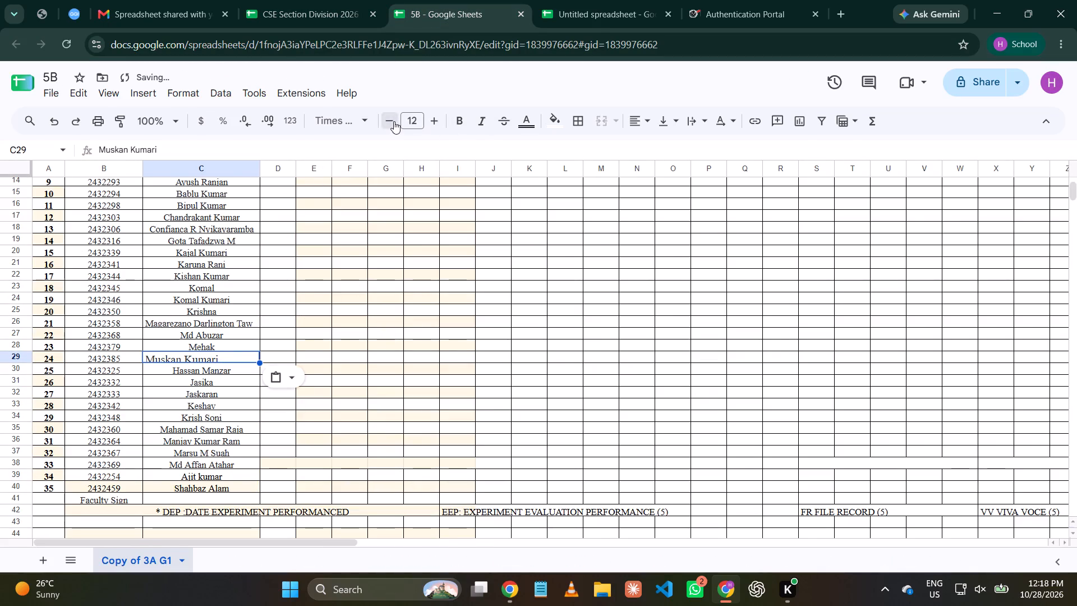
double_click(394, 121)
click(653, 122)
click(665, 144)
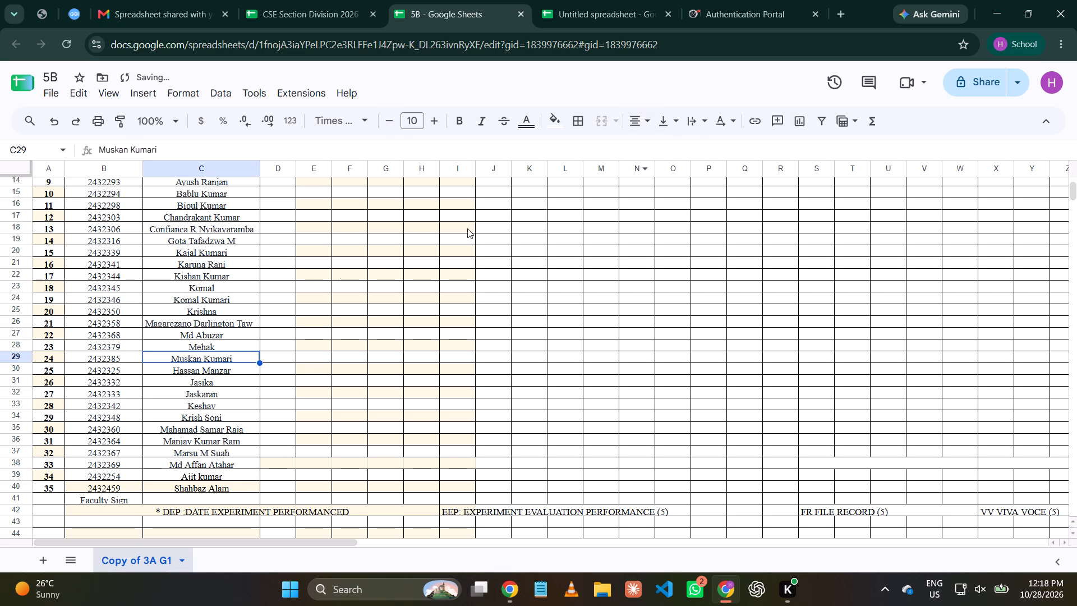
Copy the twenty-fifth student's roll number from sheet 5B_CSE into cell B30 of 5B and set its font size to 10.
click(113, 366)
click(255, 13)
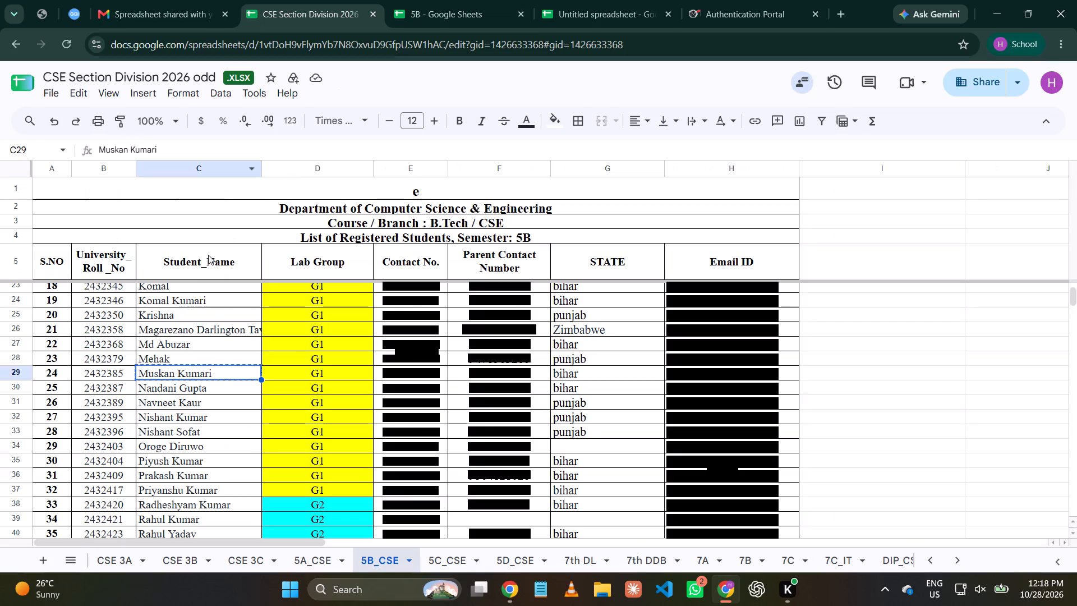
click(108, 389)
key(ctrl+c)
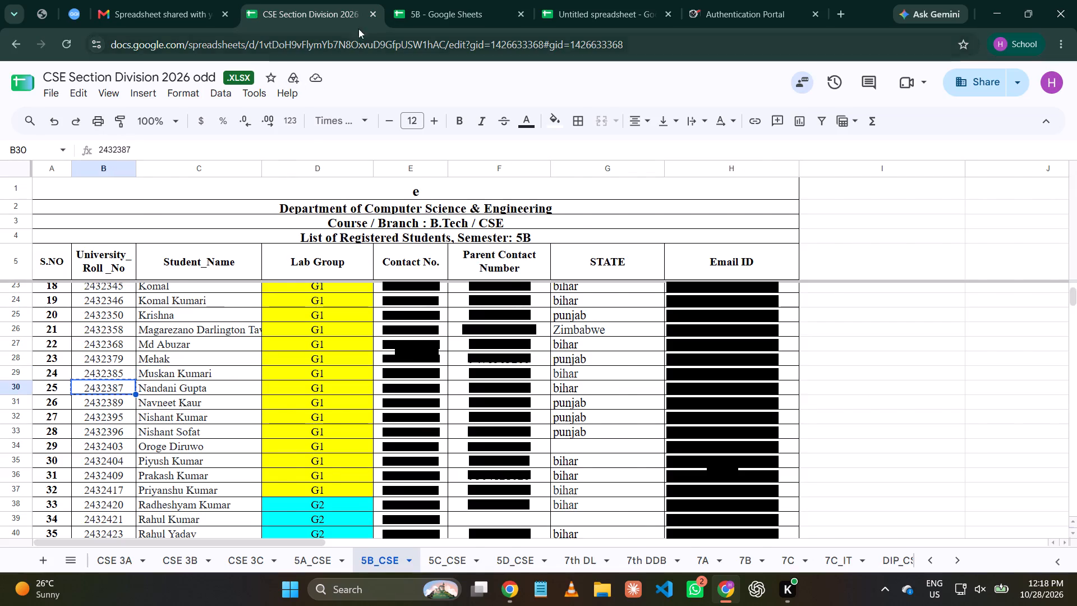
click(431, 8)
click(116, 374)
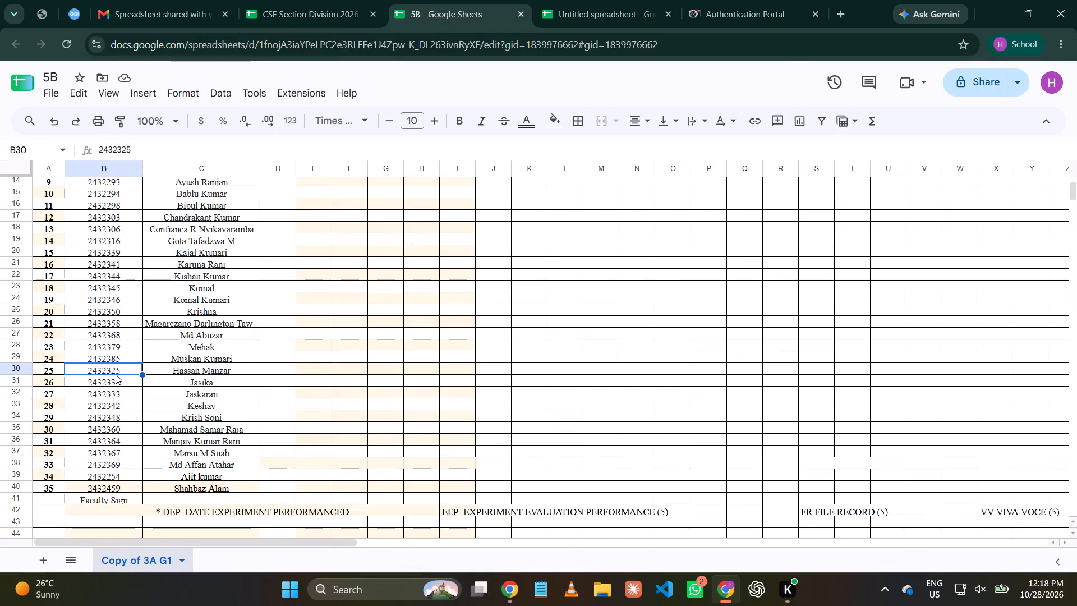
key(ctrl+v)
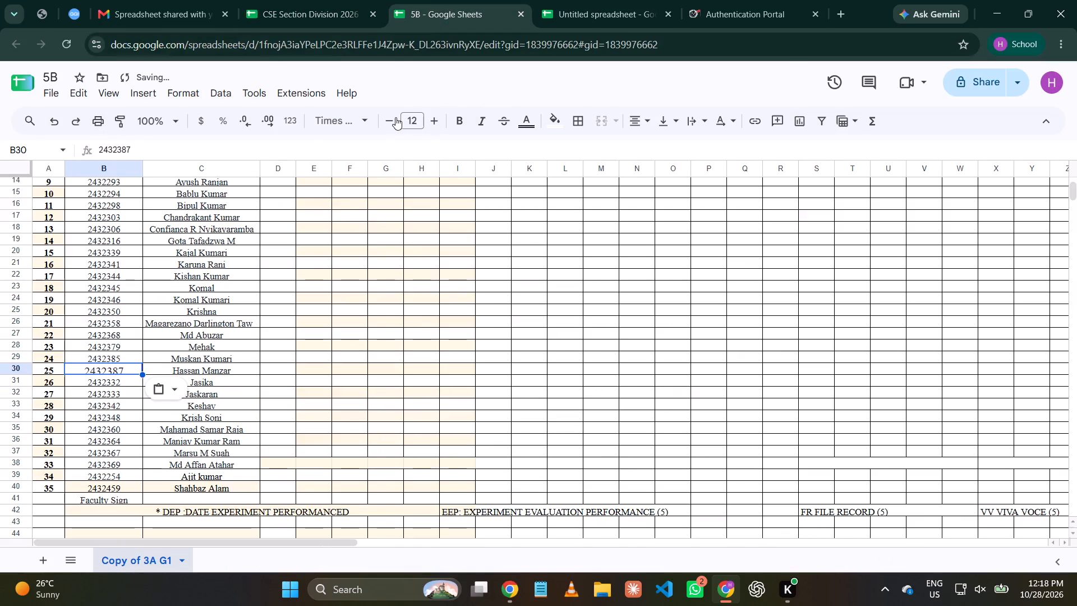
double_click(394, 117)
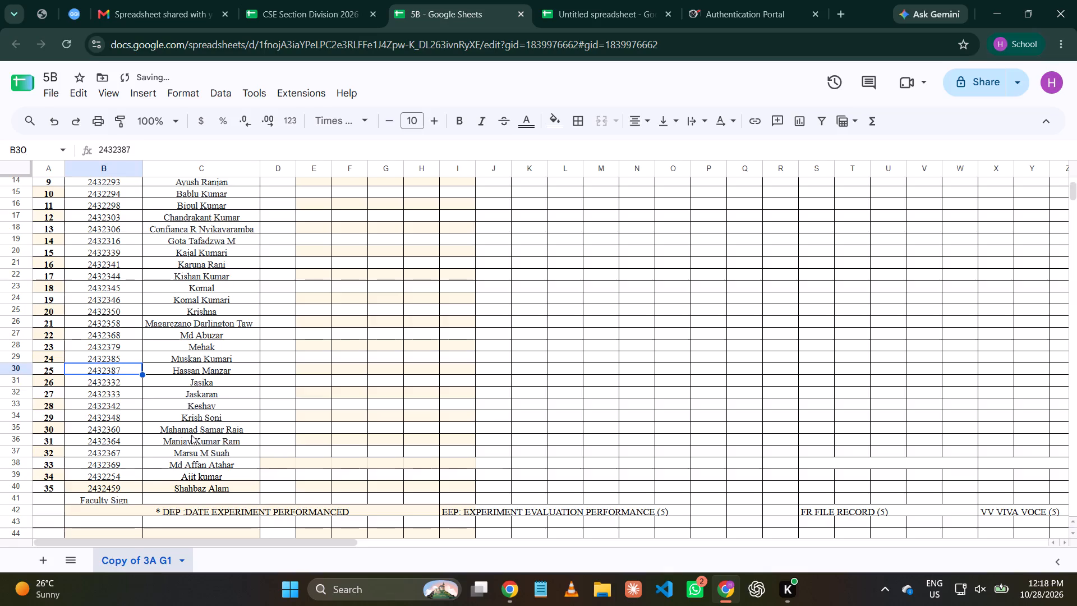
Copy the twenty-fifth student's name from sheet 5B_CSE into cell C30 of 5B, at font size 10 and centred.
click(208, 368)
click(278, 18)
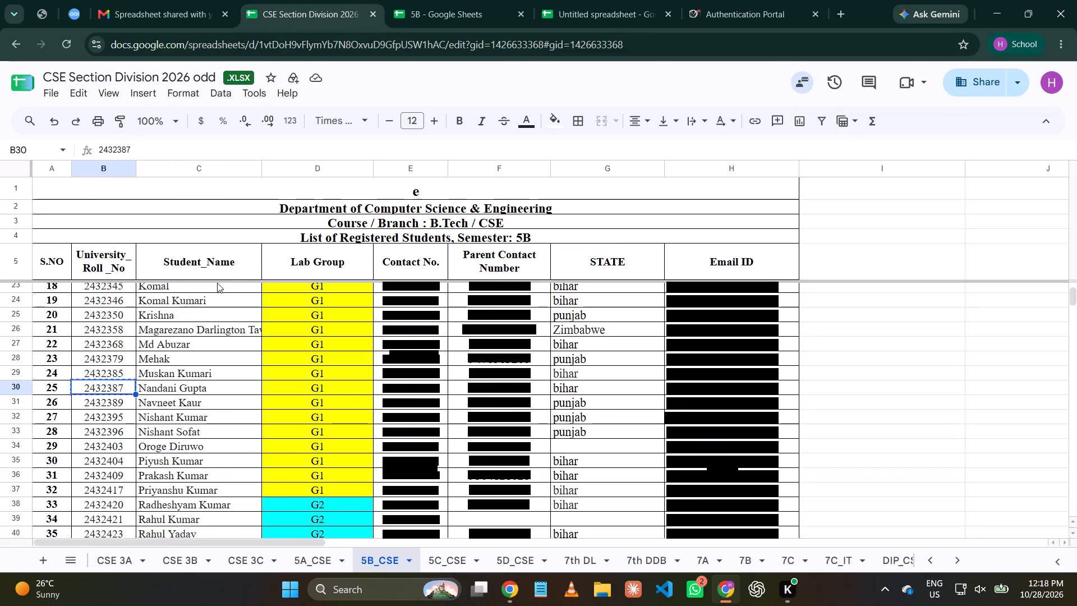
click(186, 380)
click(190, 387)
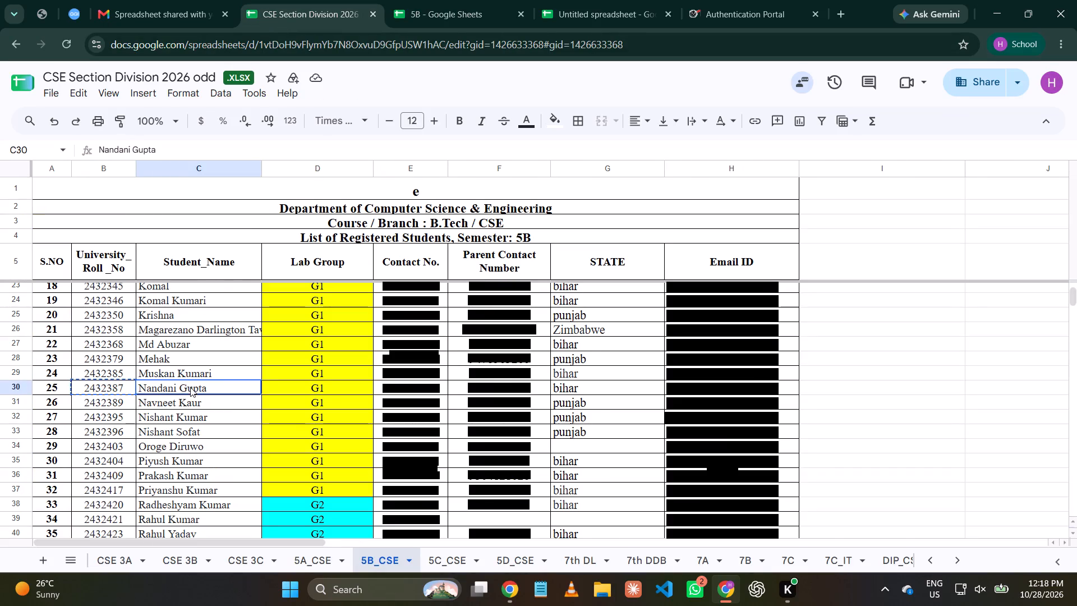
key(ctrl+c)
click(448, 25)
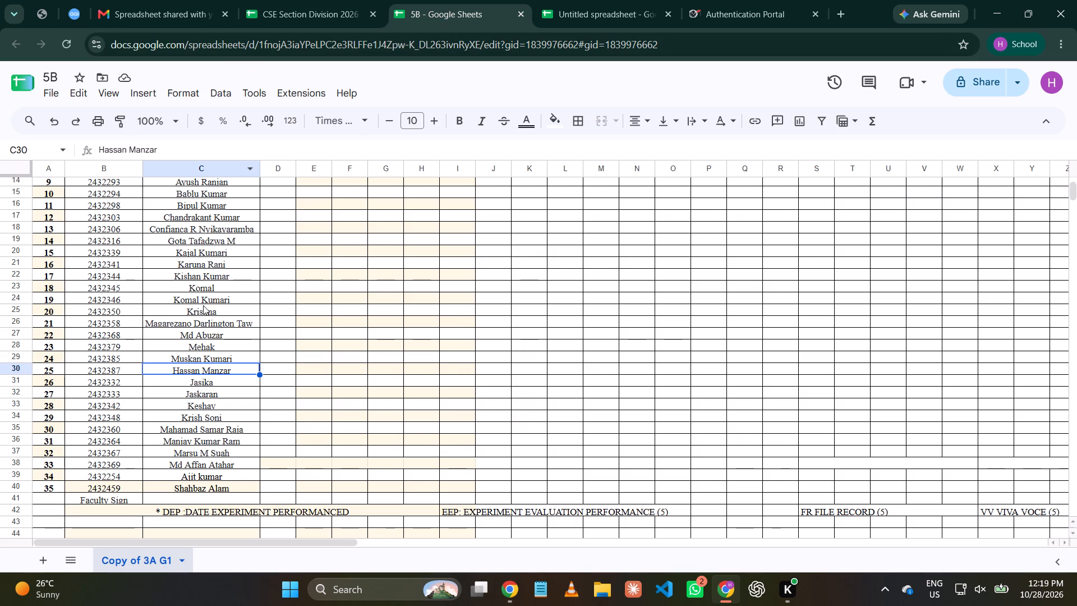
click(212, 369)
key(ctrl+v)
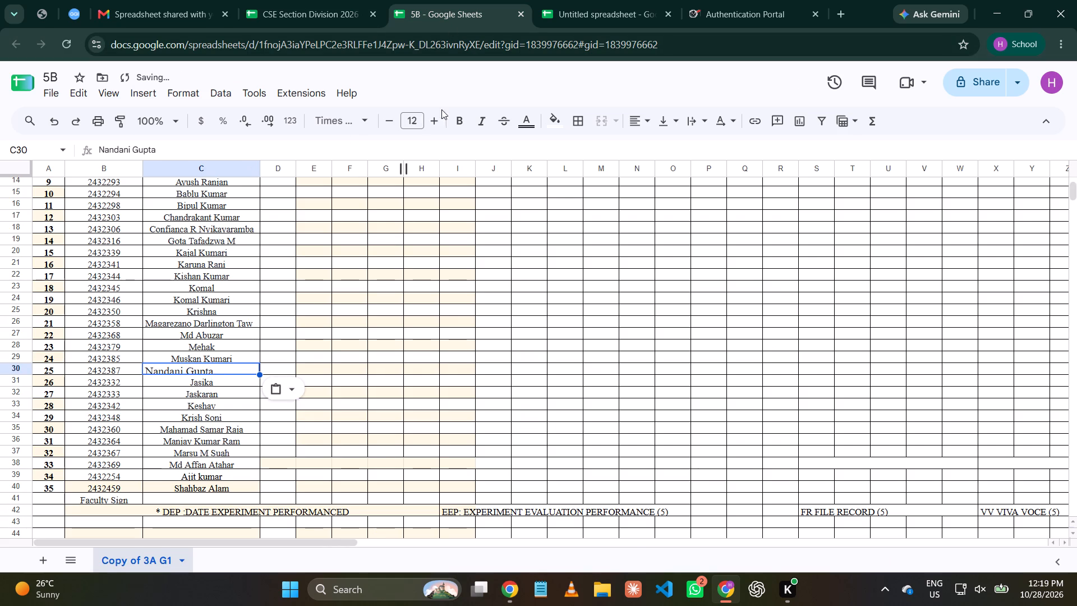
double_click(384, 124)
click(650, 121)
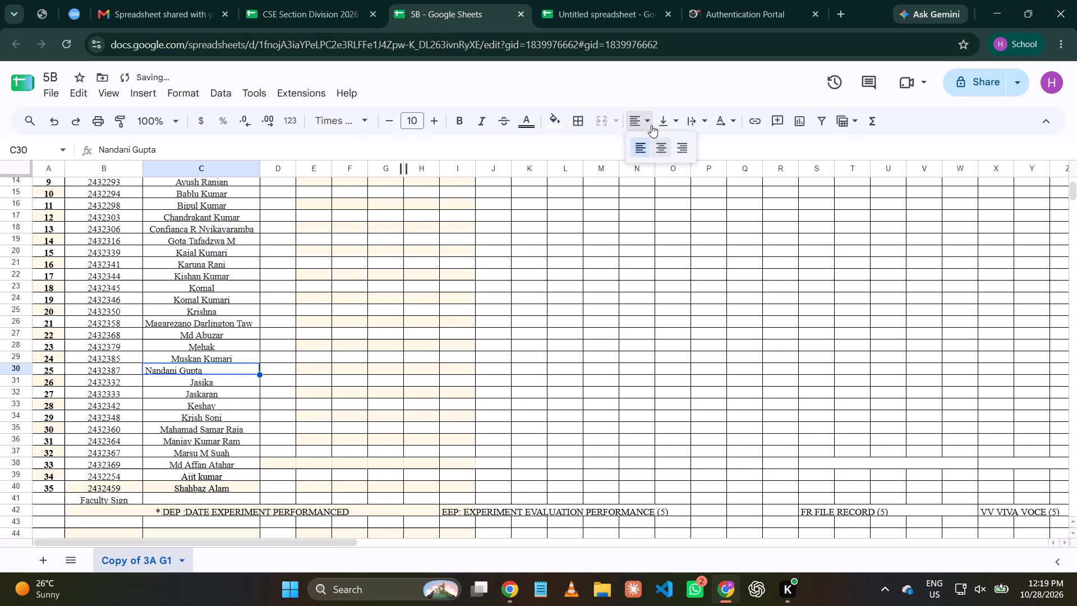
click(658, 141)
Copy the twenty-sixth student's roll number from sheet 5B_CSE into cell B31 of 5B and set its font size to 10.
click(126, 380)
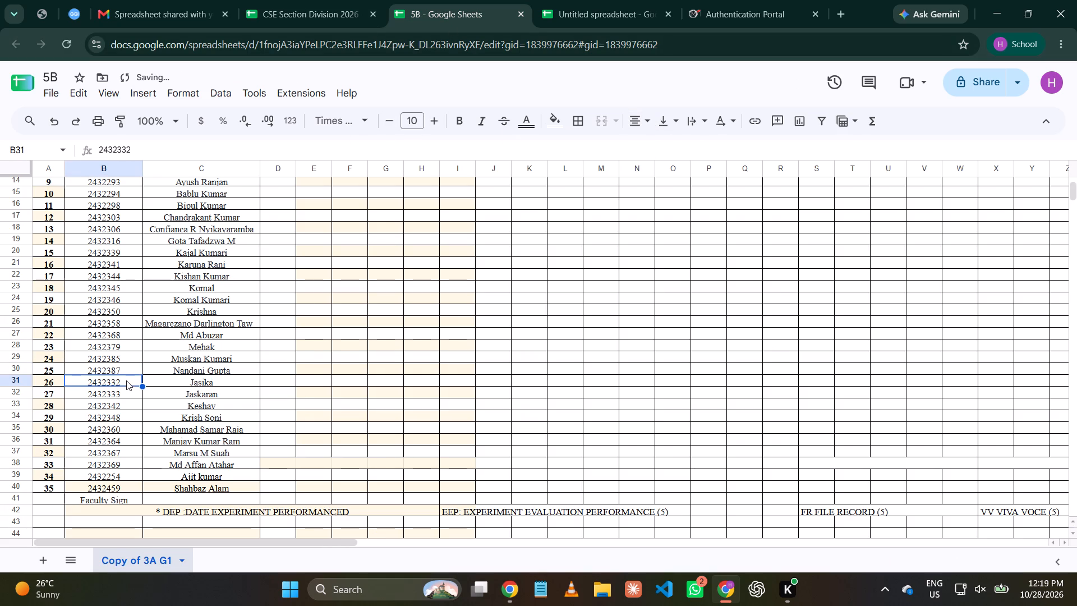
click(277, 19)
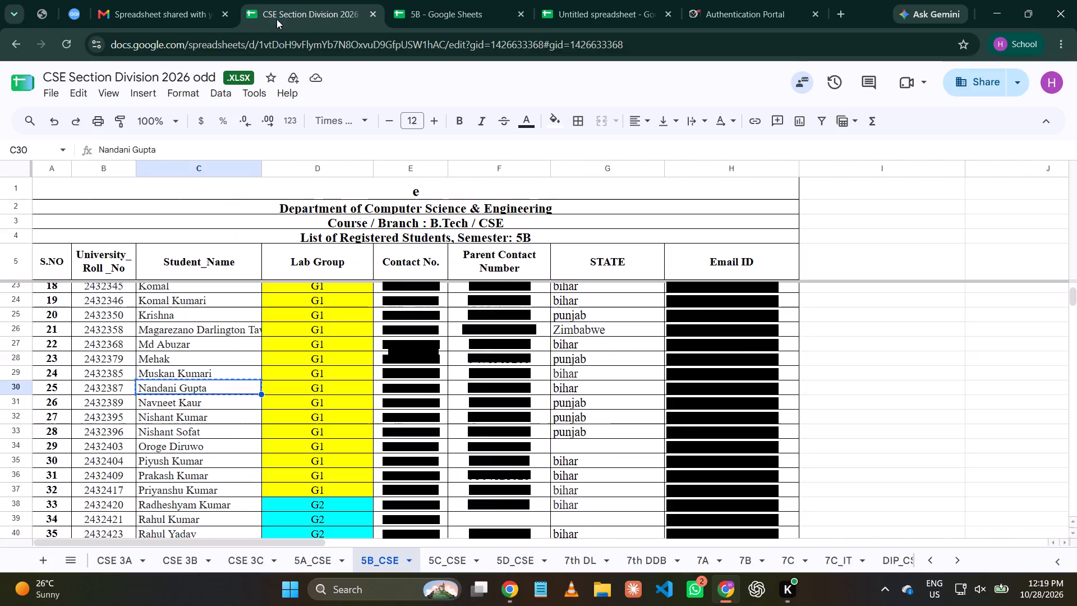
click(103, 402)
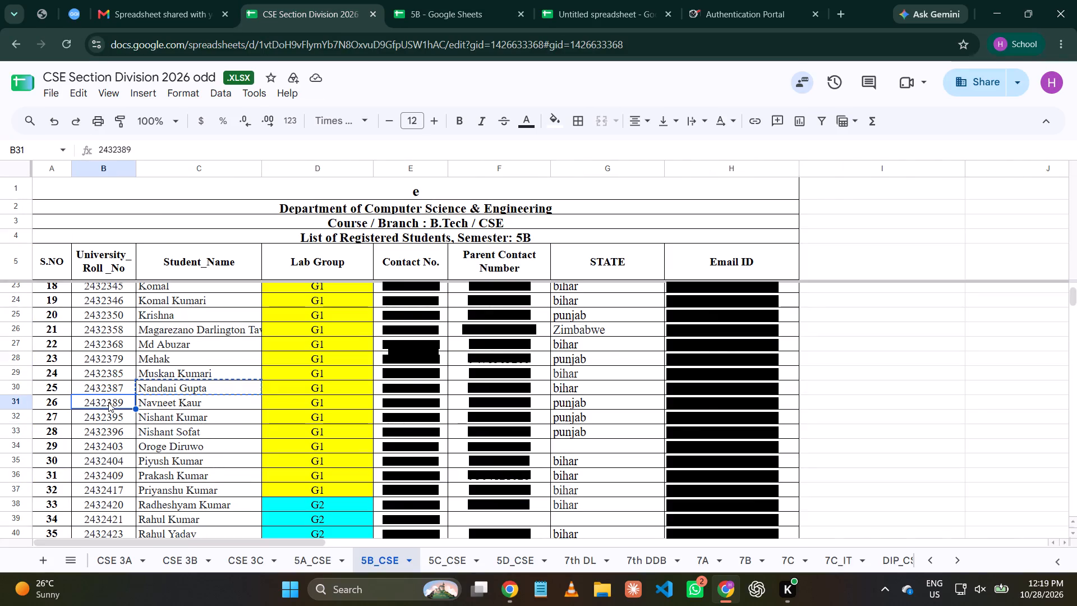
key(ctrl+c)
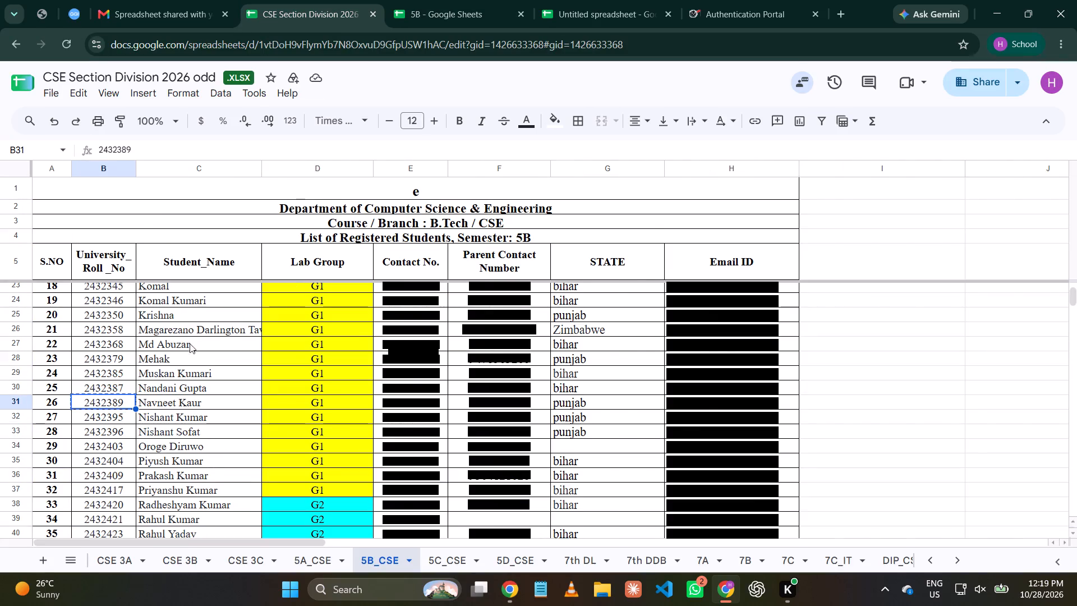
click(459, 7)
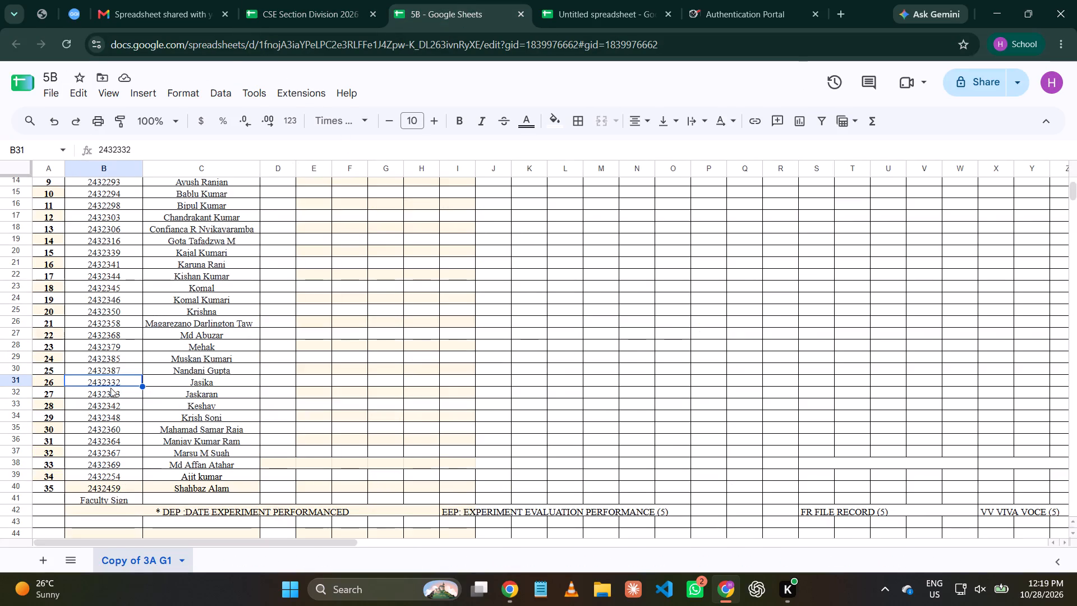
key(ctrl+v)
double_click(387, 122)
Copy the twenty-sixth student's name from sheet 5B_CSE into cell C31 of 5B, at font size 10 and centred.
click(244, 380)
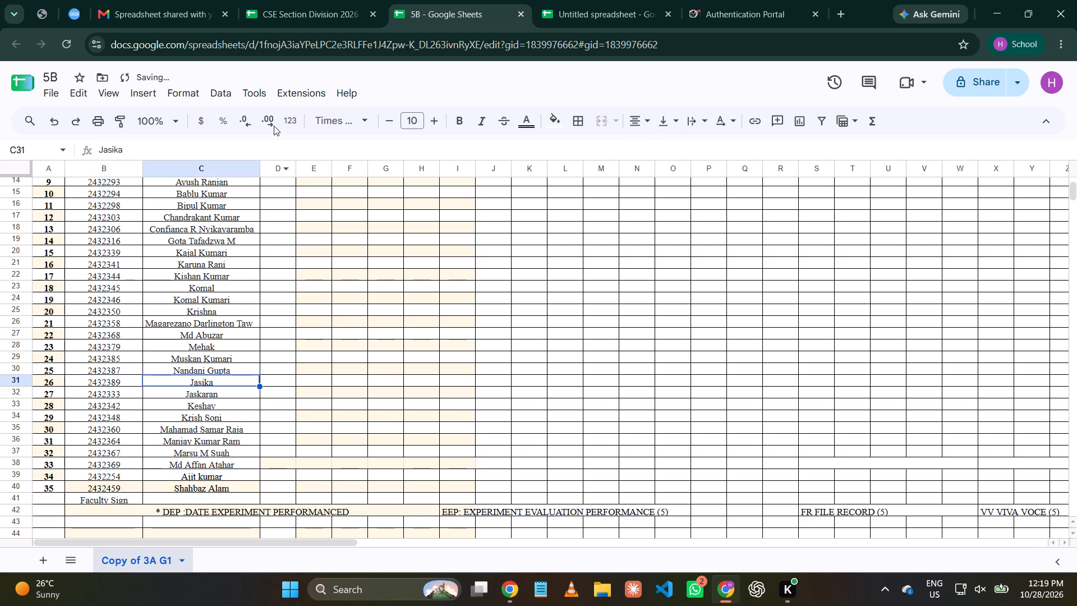
click(314, 13)
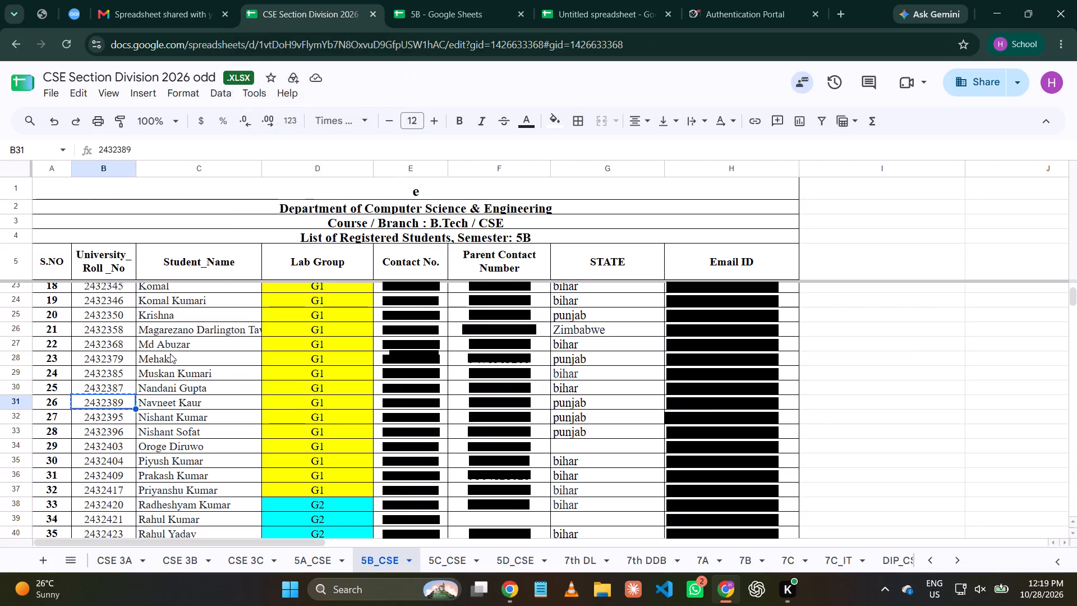
click(165, 403)
key(ctrl+c)
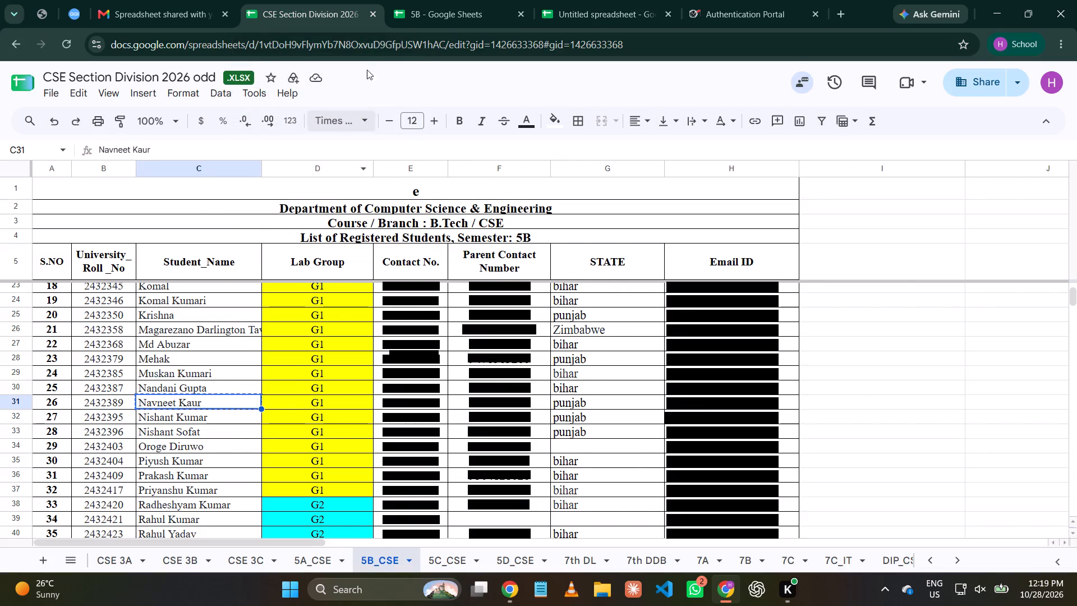
drag(418, 12, 415, 21)
click(218, 378)
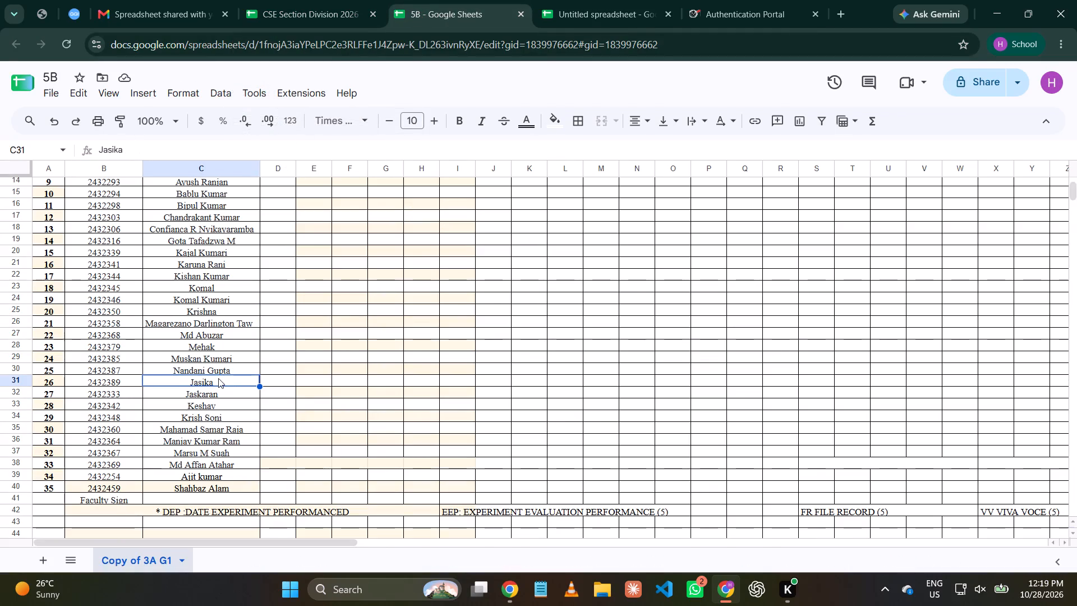
key(ctrl+v)
click(389, 129)
click(389, 127)
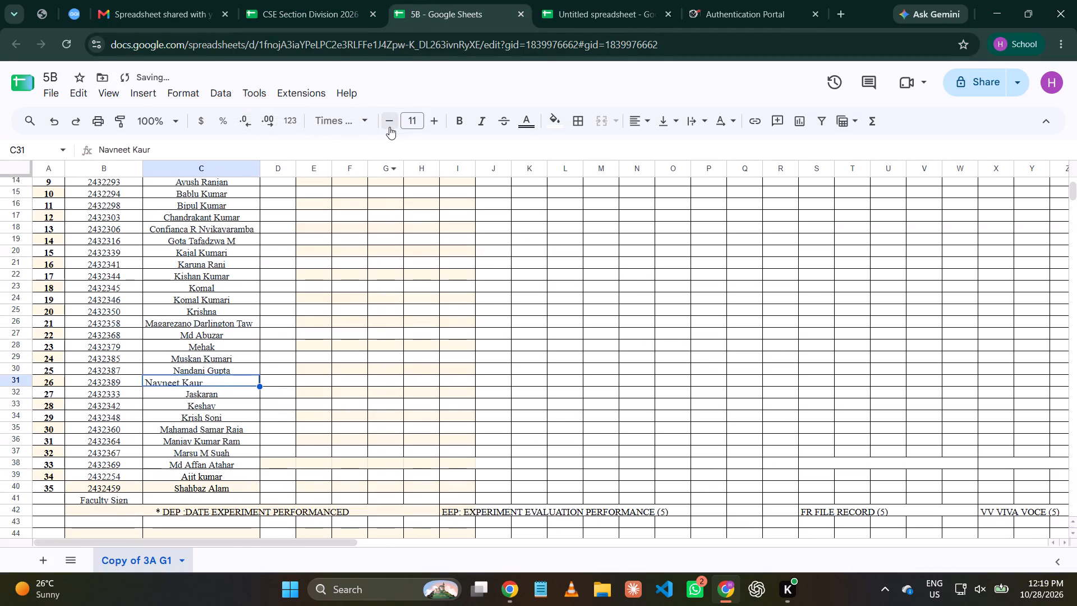
click(389, 127)
click(649, 125)
click(653, 144)
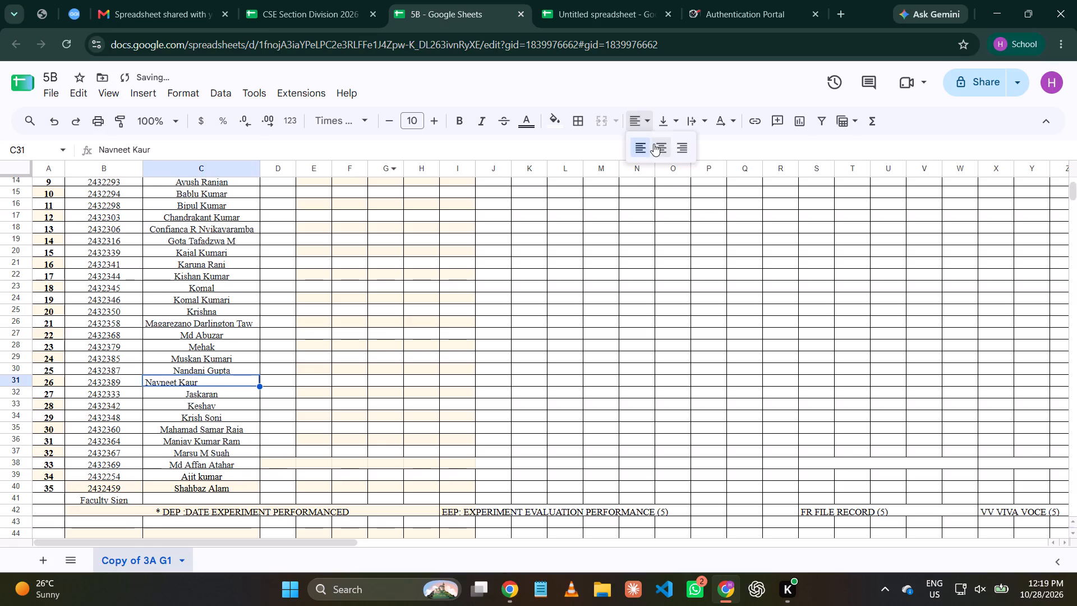
Copy the twenty-seventh student's roll number from sheet 5B_CSE for cell B32 of 5B.
click(102, 392)
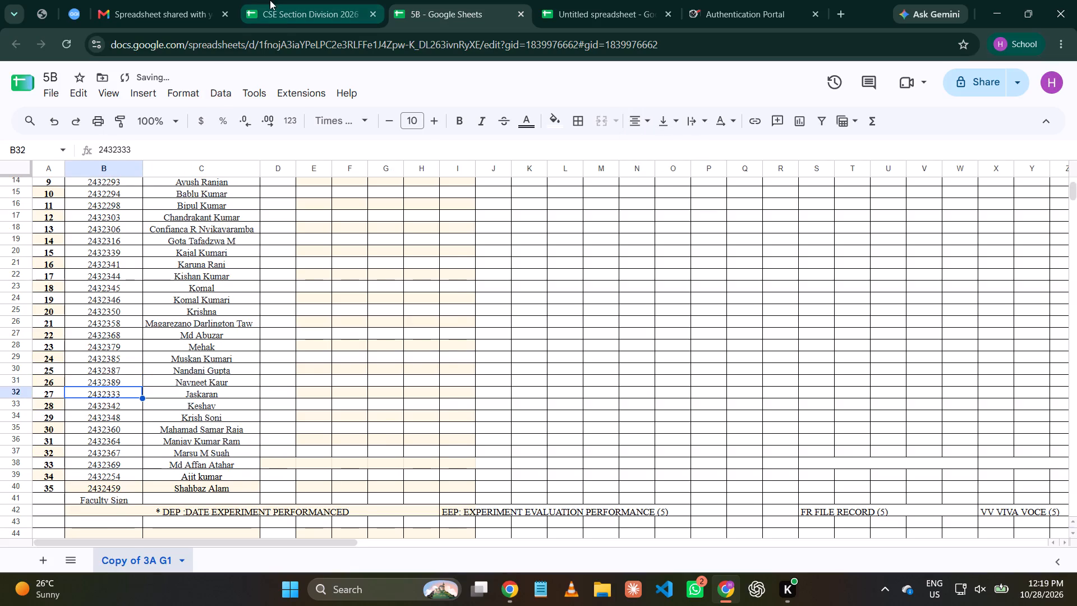
click(282, 17)
click(109, 419)
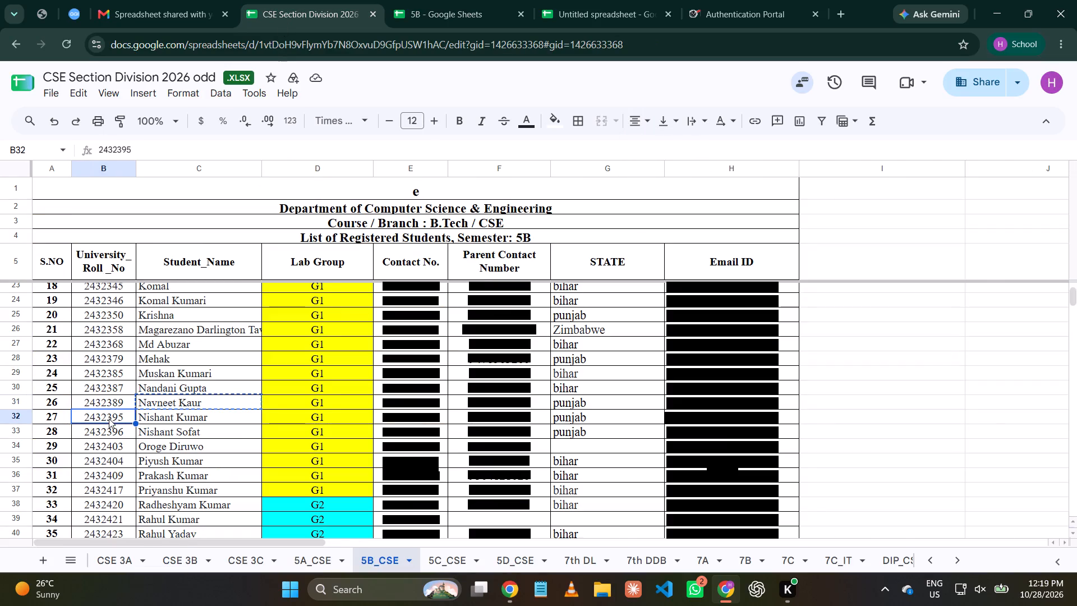
key(ctrl+c)
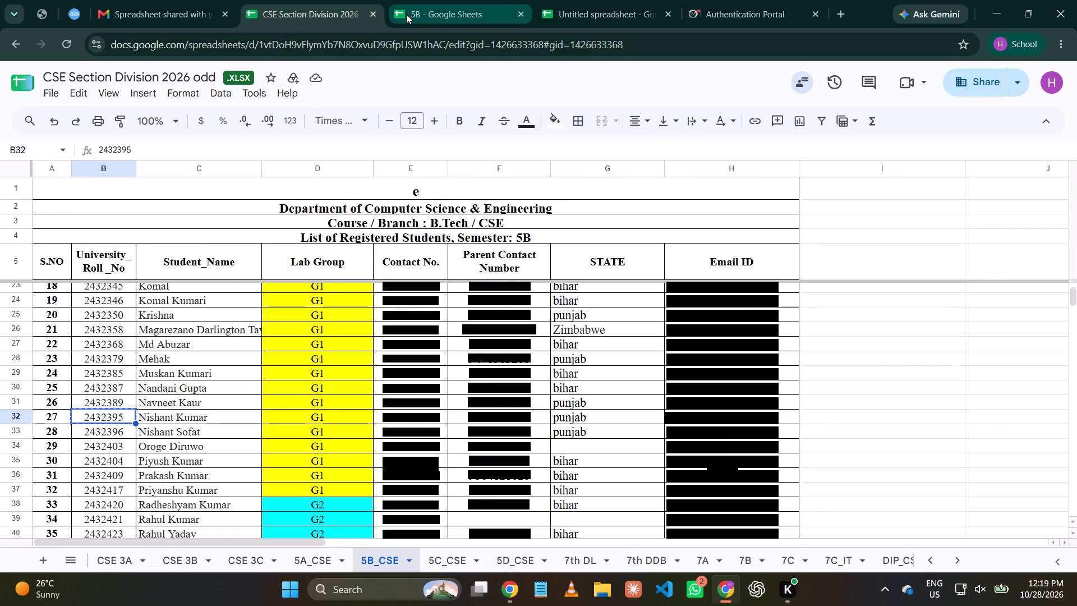
click(406, 14)
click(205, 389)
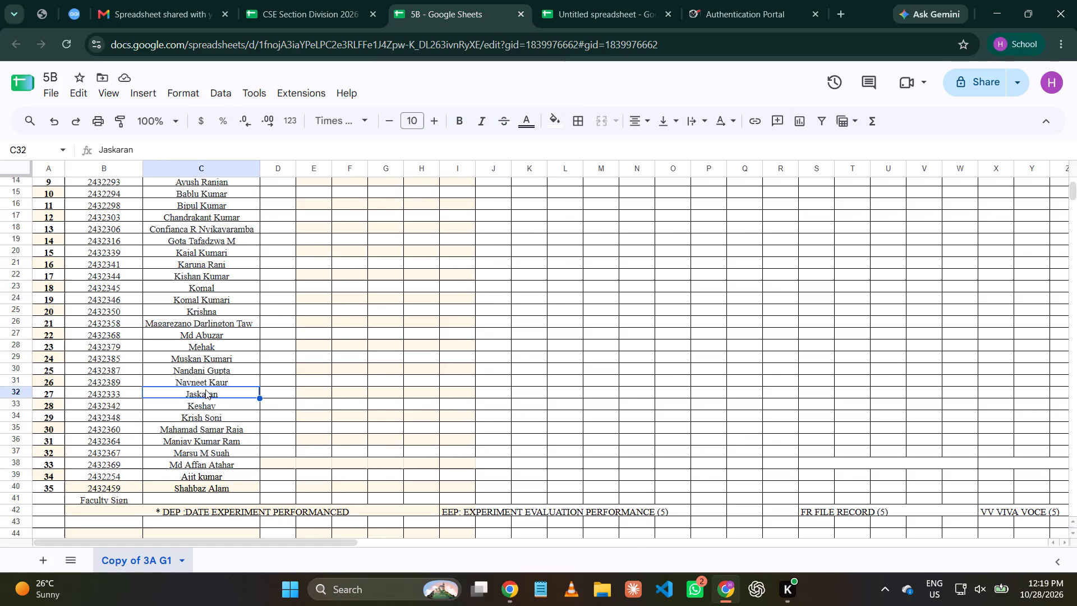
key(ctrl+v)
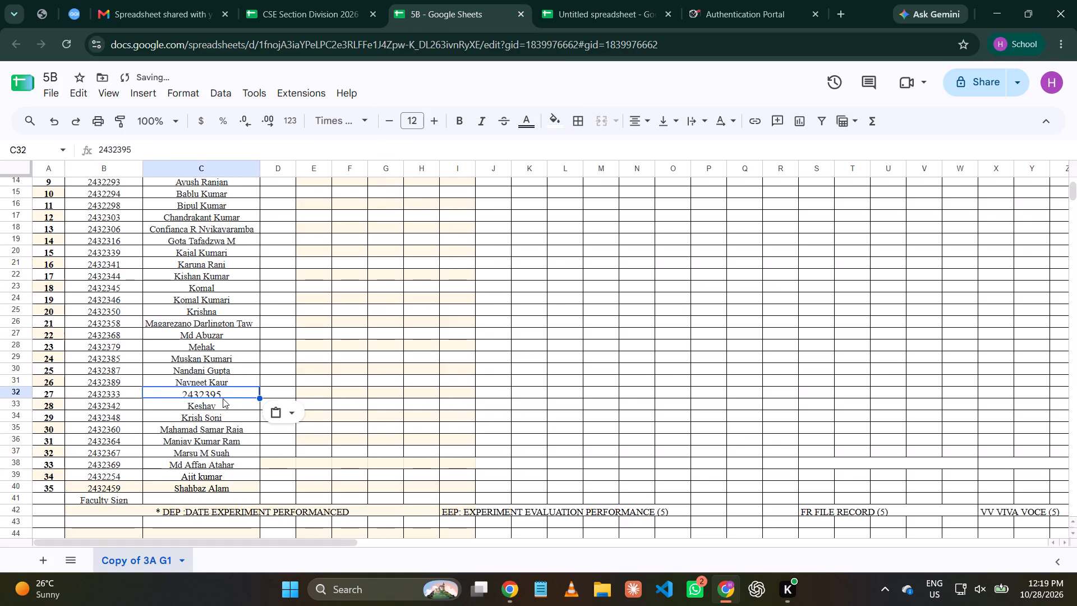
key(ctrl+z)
Paste the copied roll number into cell B32 of 5B and set its font size to 10.
click(91, 393)
key(ctrl+v)
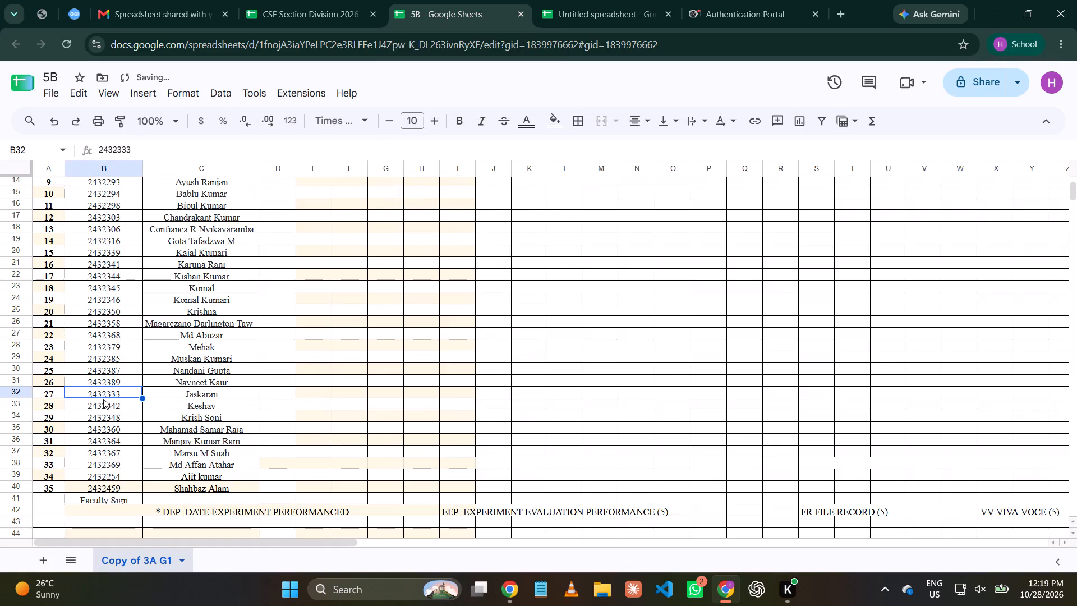
double_click(388, 122)
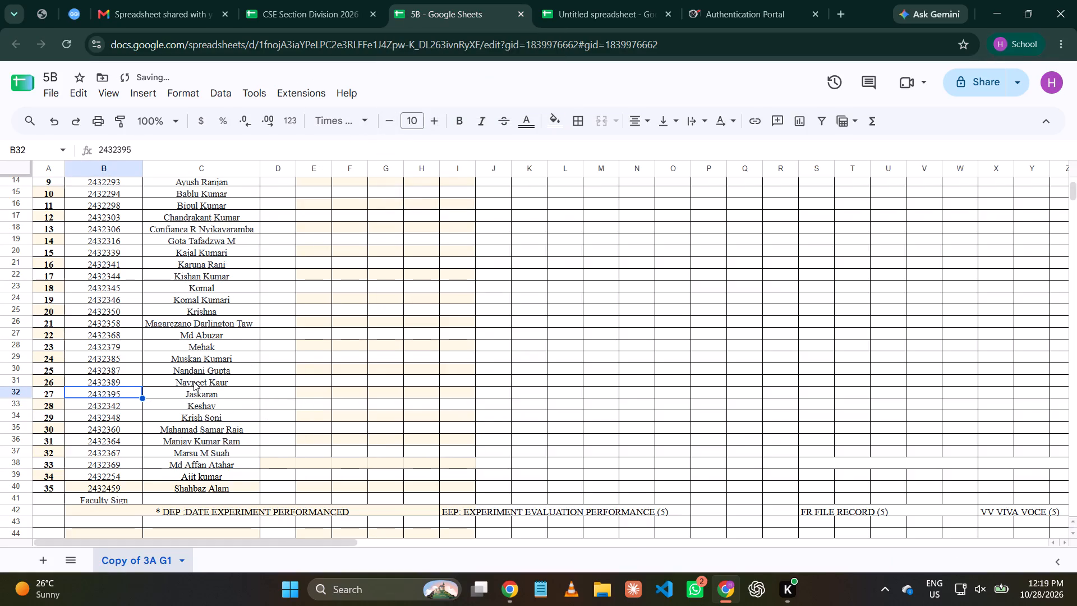
Copy the twenty-seventh student's name from sheet 5B_CSE into cell C32 of 5B, at font size 10 and centred.
click(195, 393)
click(278, 25)
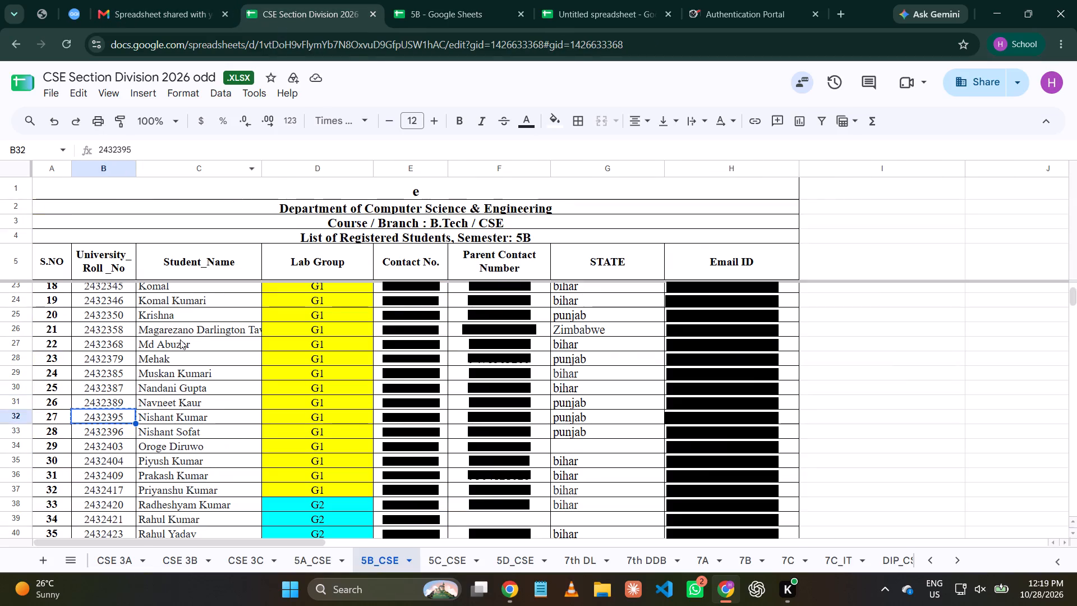
click(178, 420)
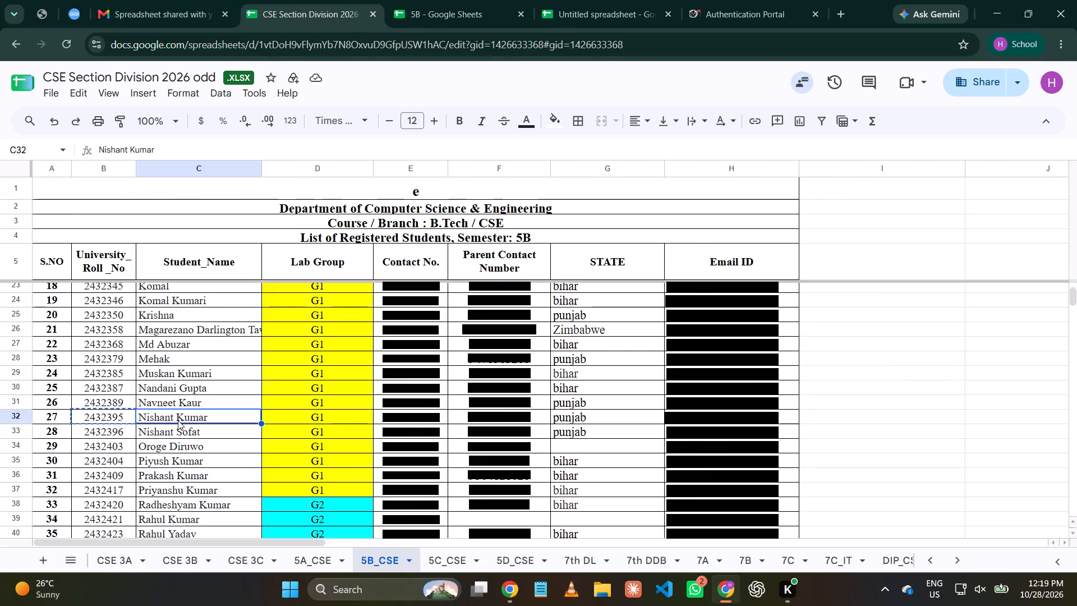
key(ctrl+v)
key(ctrl+z)
key(ctrl+c)
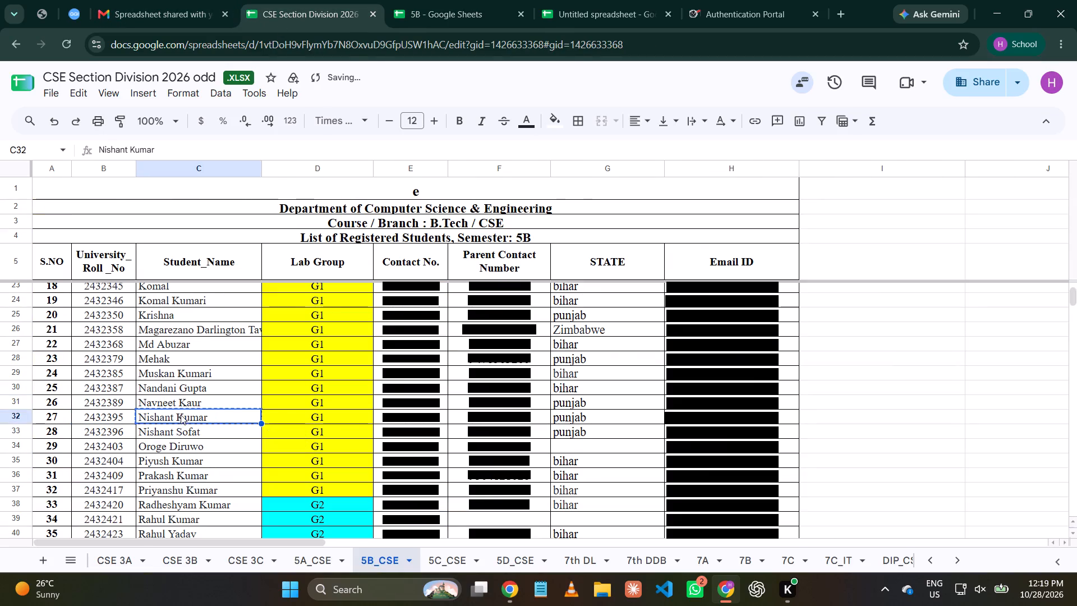
click(402, 19)
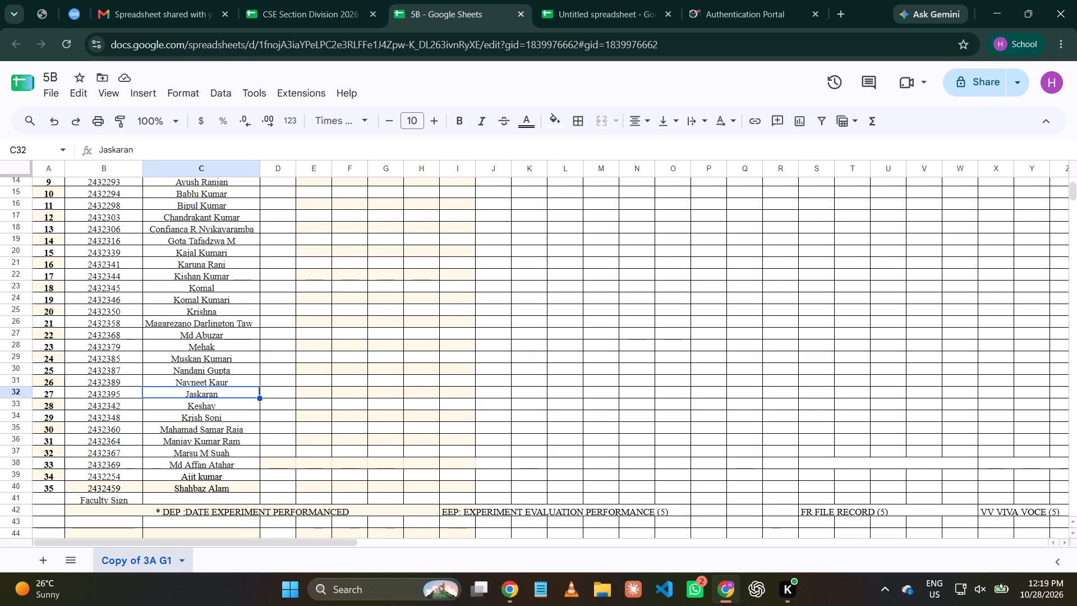
click(229, 396)
key(ctrl+v)
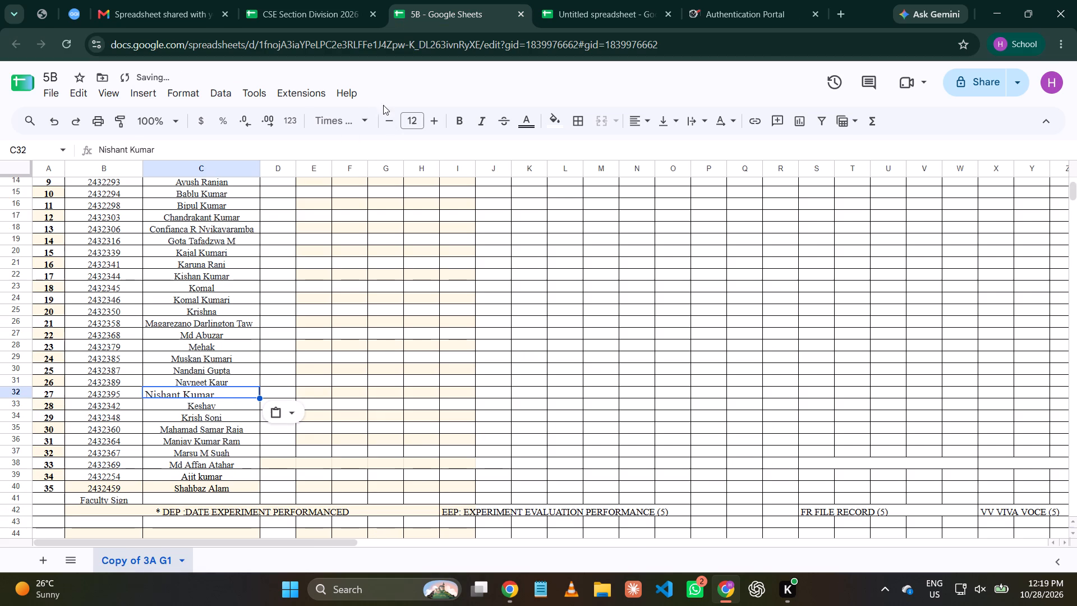
double_click(389, 123)
click(643, 114)
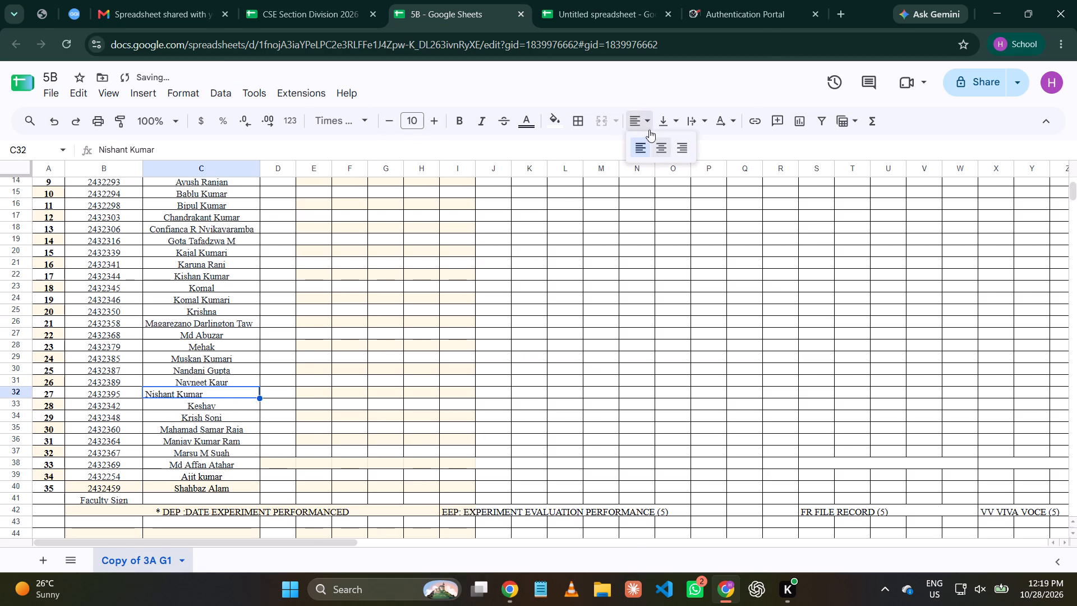
click(652, 141)
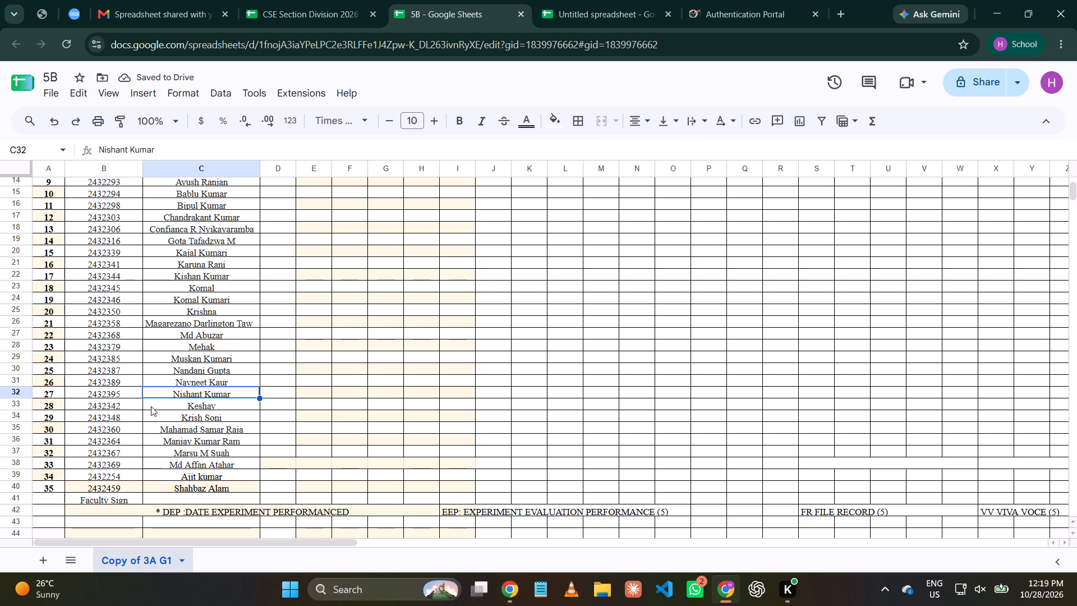
Copy the twenty-eighth student's roll number from sheet 5B_CSE into cell B33 of 5B and set its font size to 10.
drag(93, 405, 95, 414)
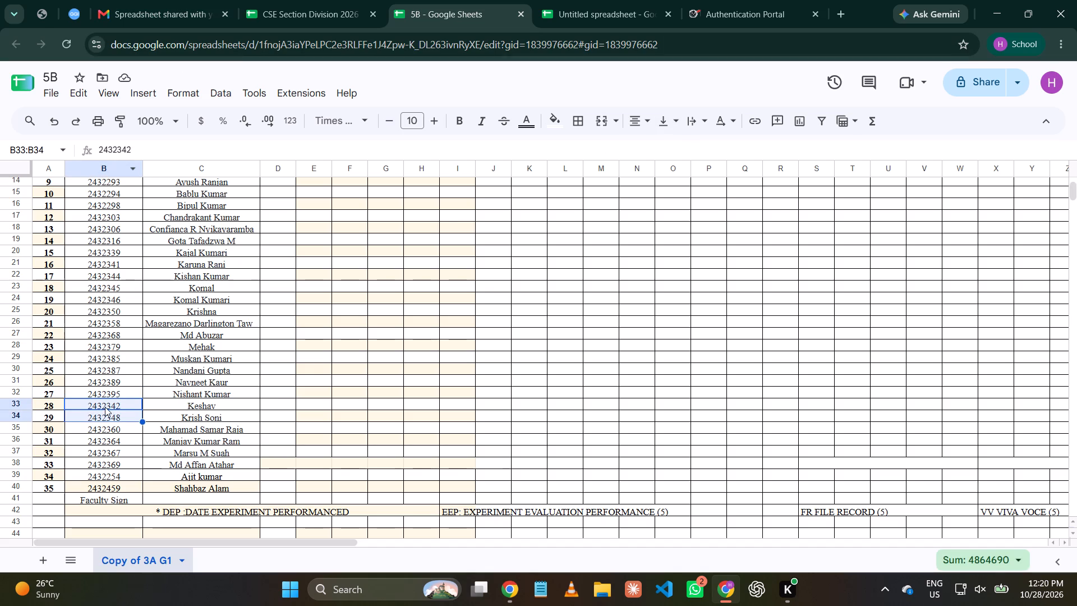
click(105, 407)
click(319, 14)
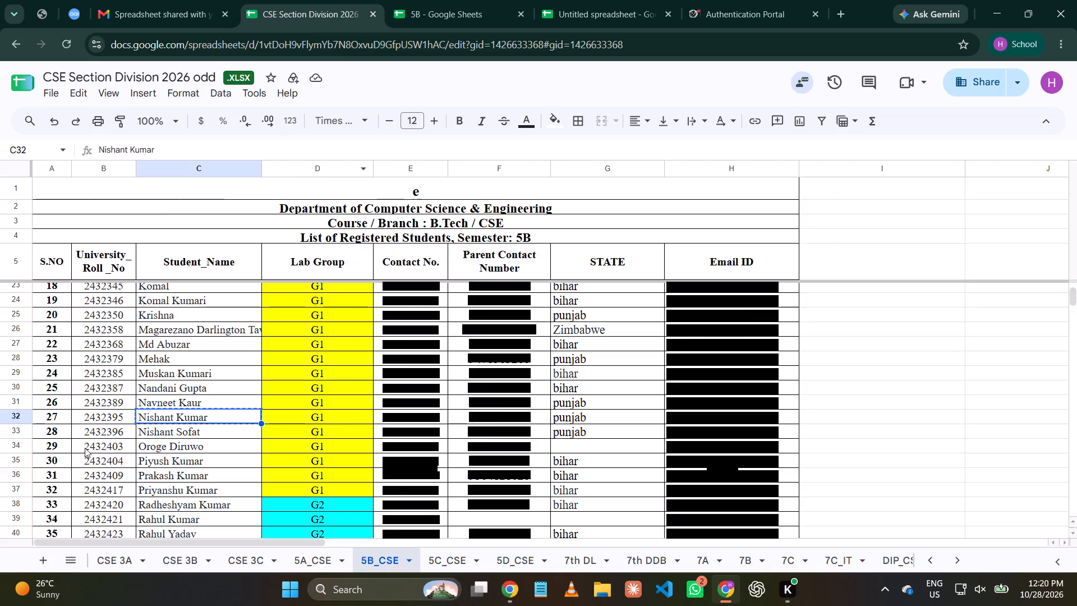
click(94, 430)
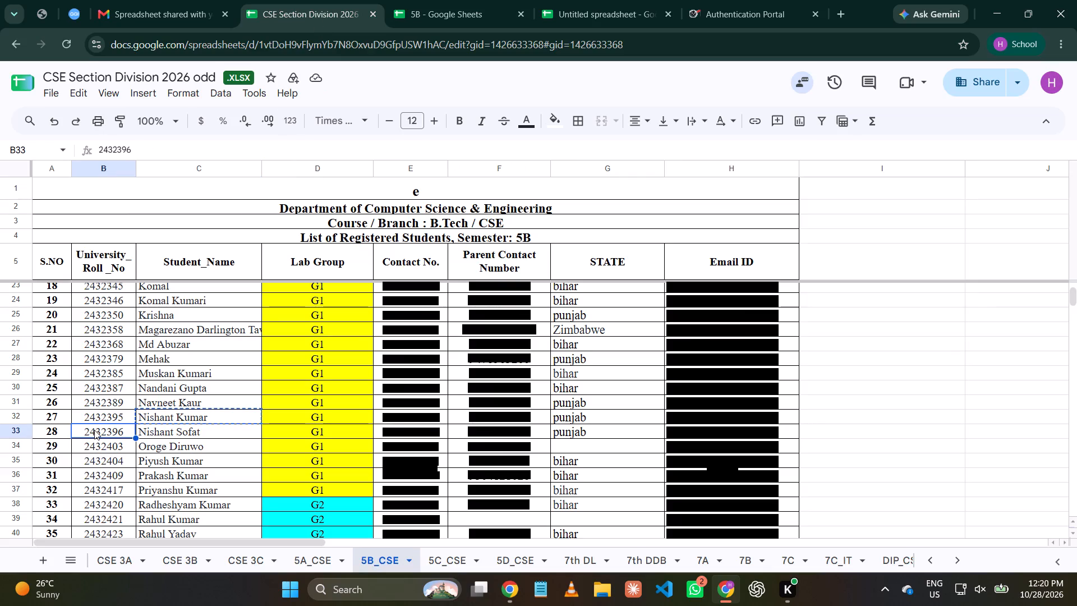
key(ctrl+c)
click(426, 18)
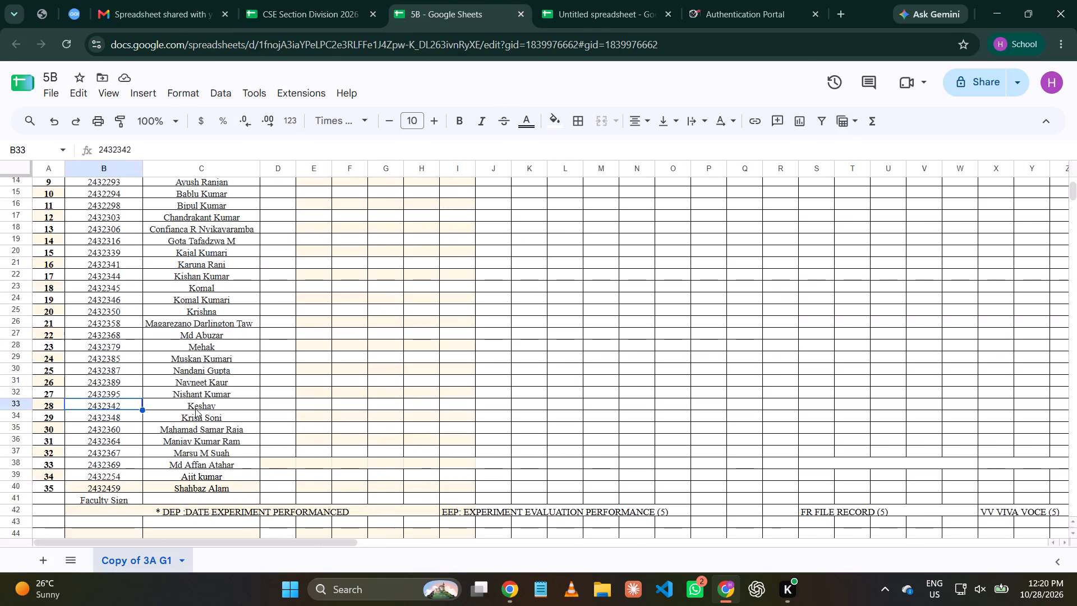
click(120, 410)
key(ctrl+v)
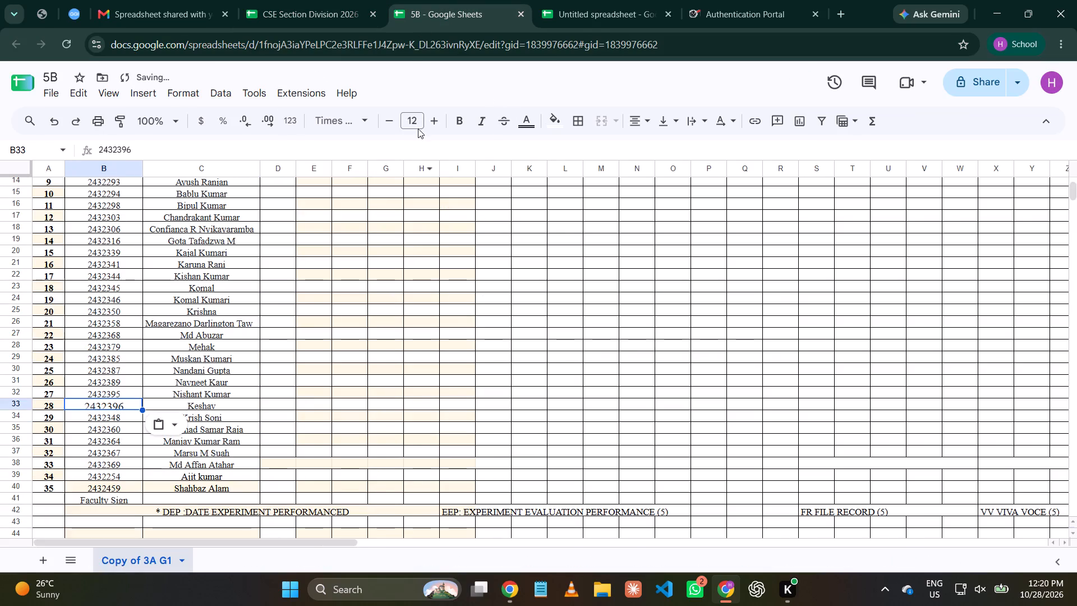
double_click(390, 122)
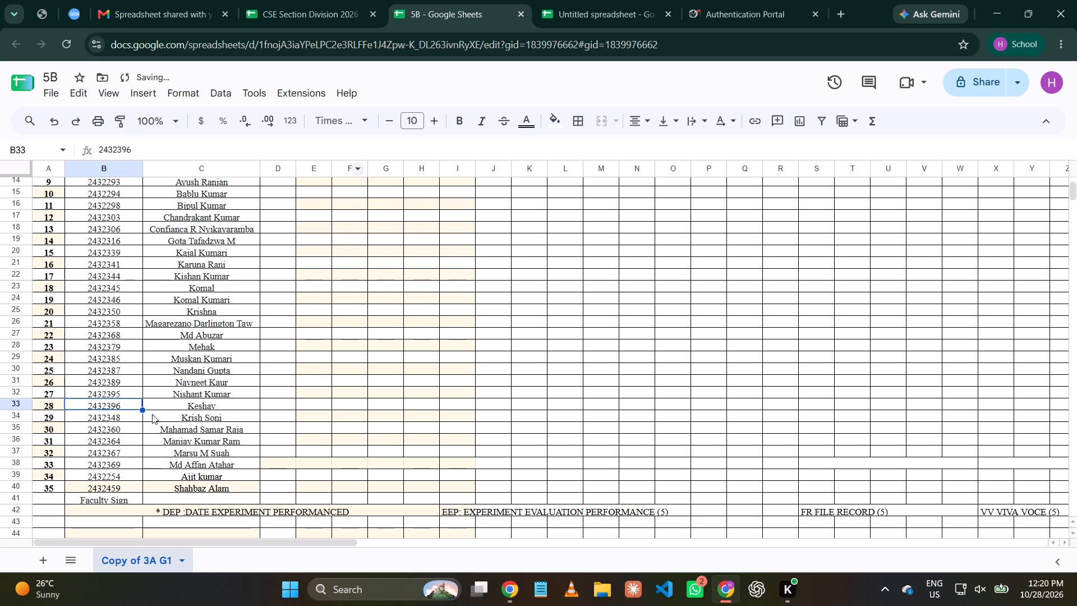
Select name cell C33 in 5B and switch to the CSE Section Division 2026 odd spreadsheet.
click(165, 404)
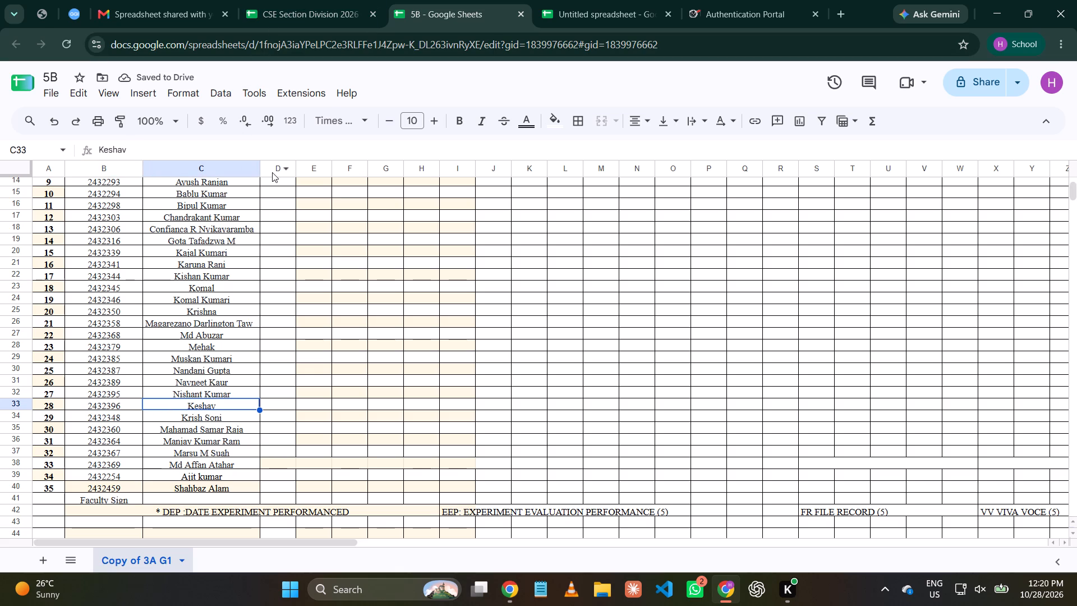
click(290, 18)
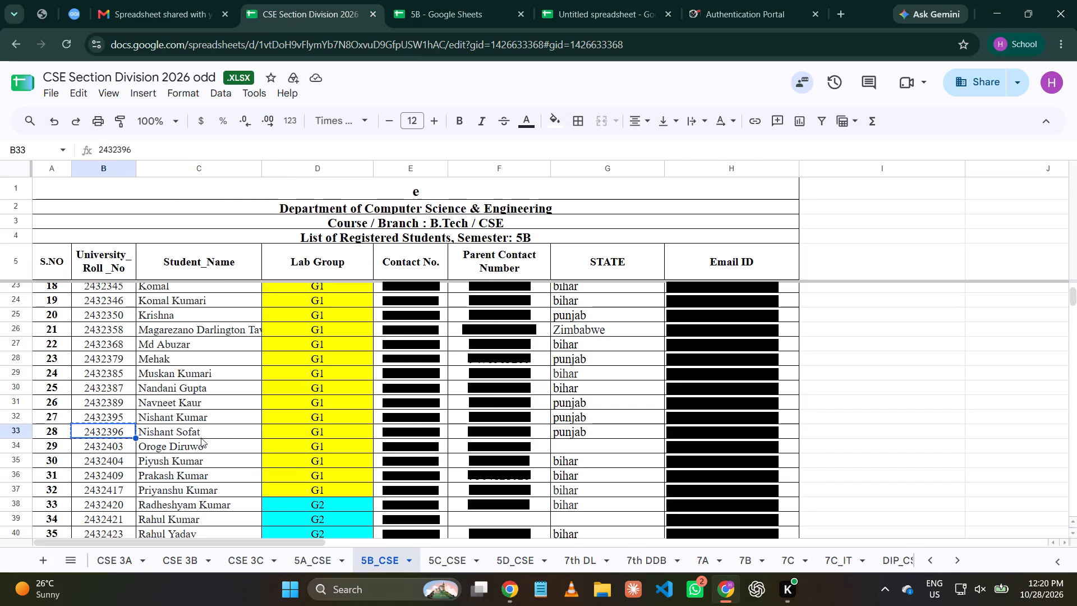
Copy the twenty-eighth student's name from sheet 5B_CSE into cell C33 of 5B, at font size 10 and centred.
click(201, 436)
key(ctrl+c)
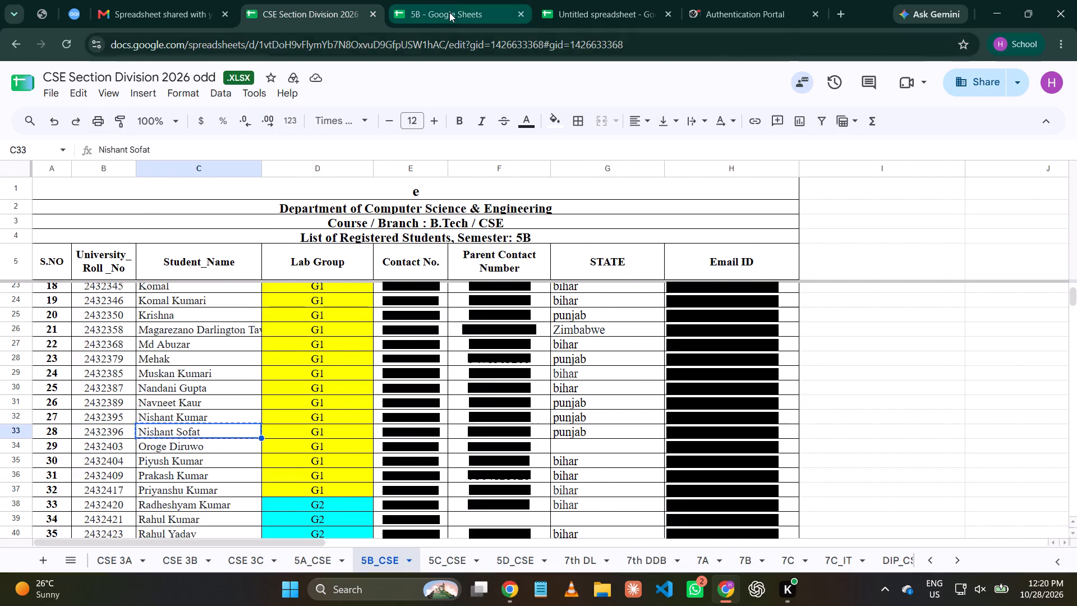
drag(449, 12, 445, 21)
click(199, 403)
key(ctrl+v)
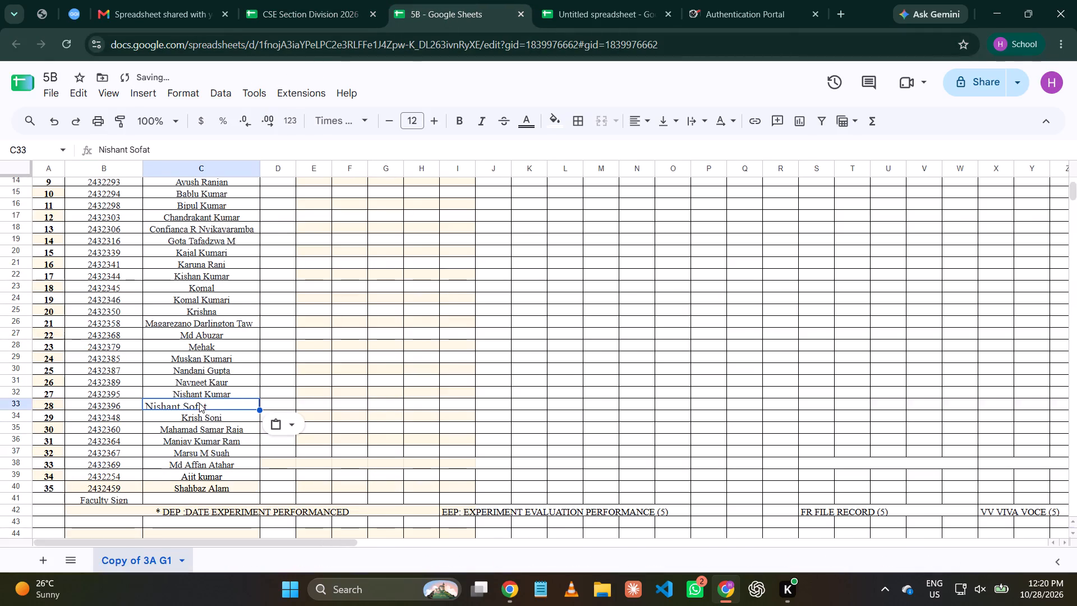
double_click(391, 120)
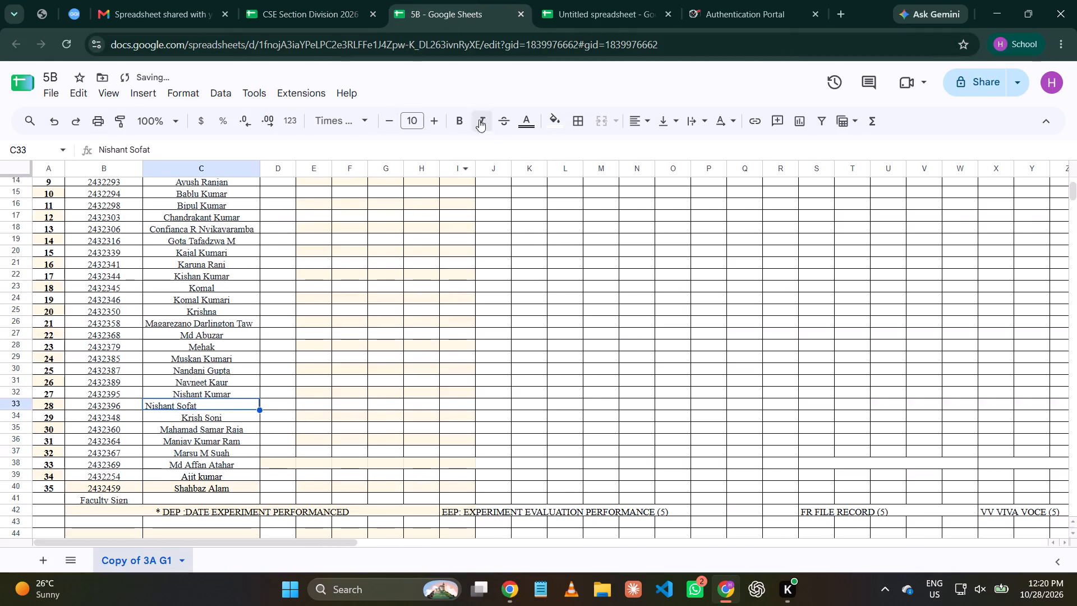
click(647, 127)
click(655, 147)
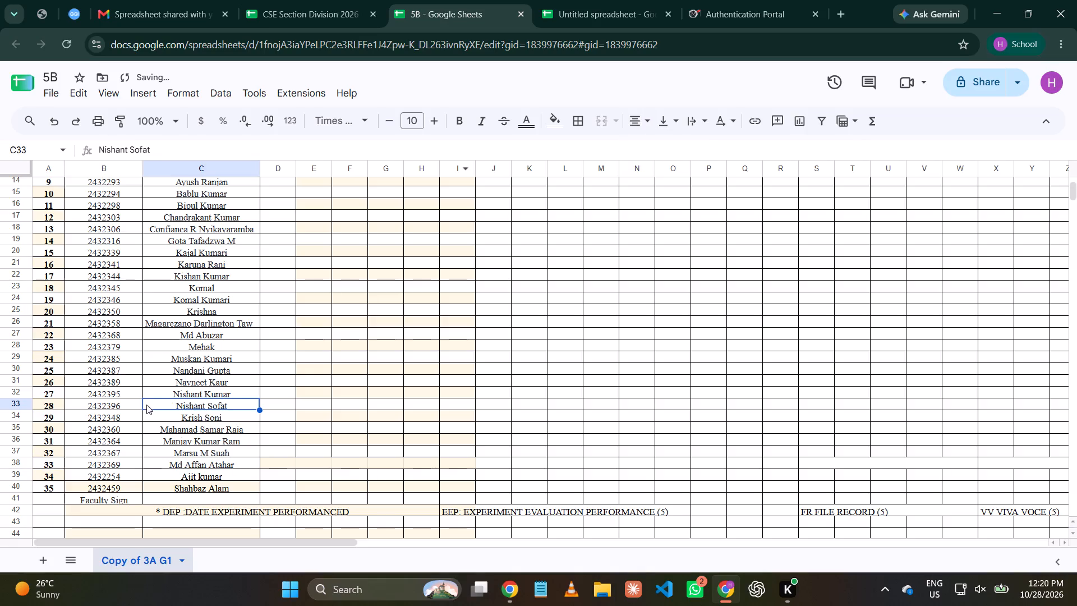
Copy the twenty-ninth student's roll number from sheet 5B_CSE into cell B34 of 5B and set its font size to 10.
click(125, 411)
click(126, 419)
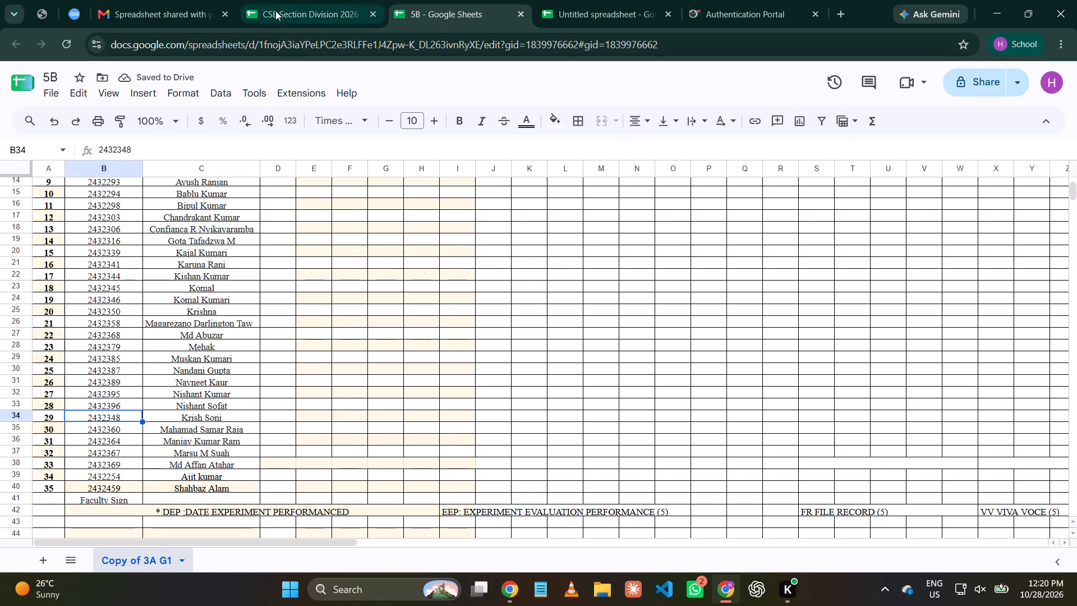
drag(275, 10, 275, 22)
click(120, 448)
key(ctrl+c)
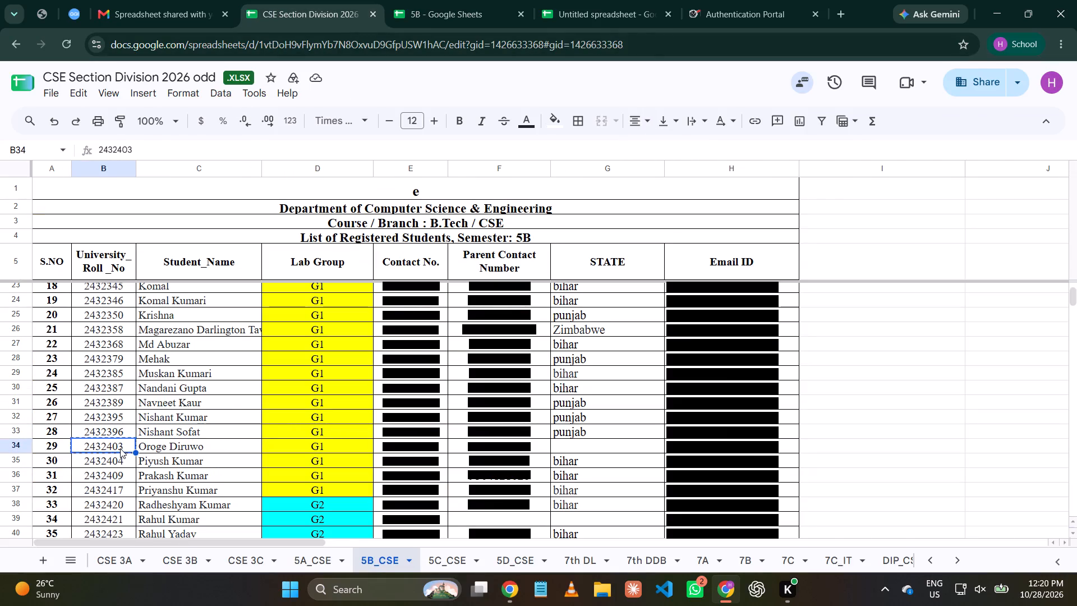
click(435, 19)
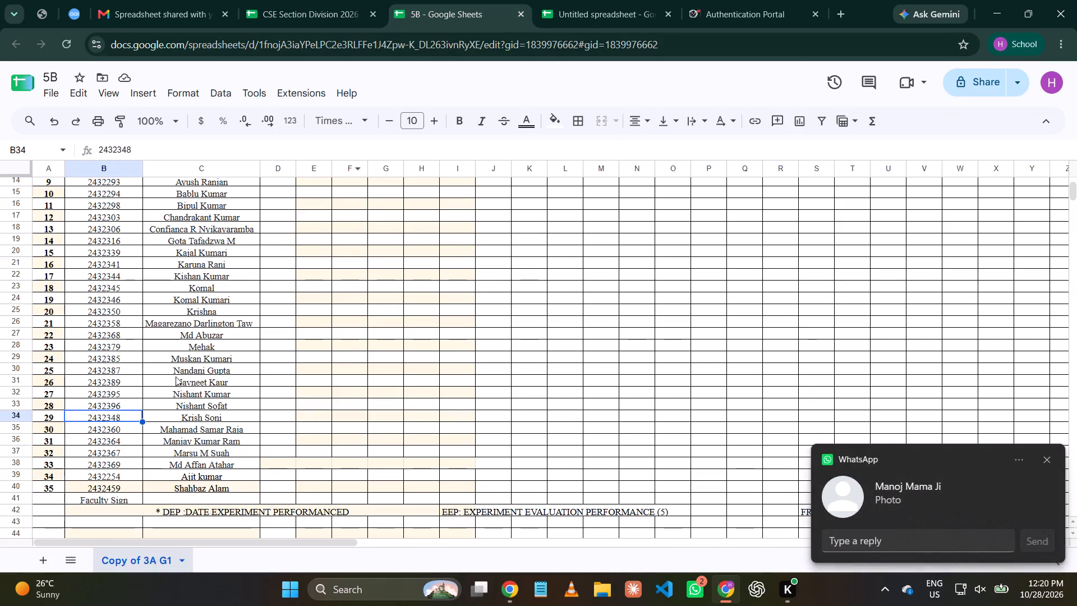
click(123, 416)
key(ctrl+v)
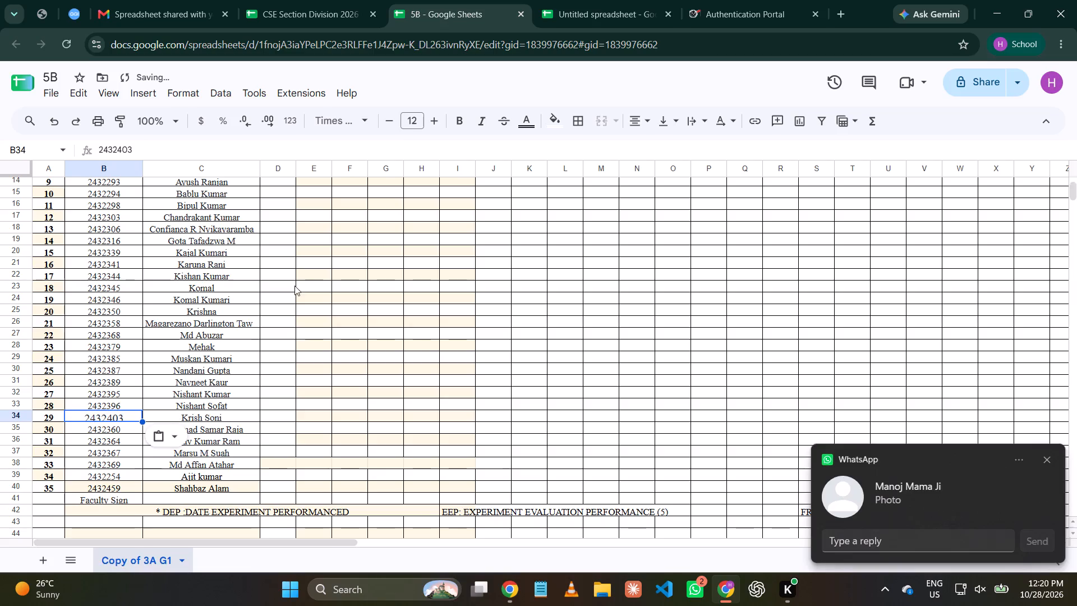
click(388, 130)
double_click(389, 123)
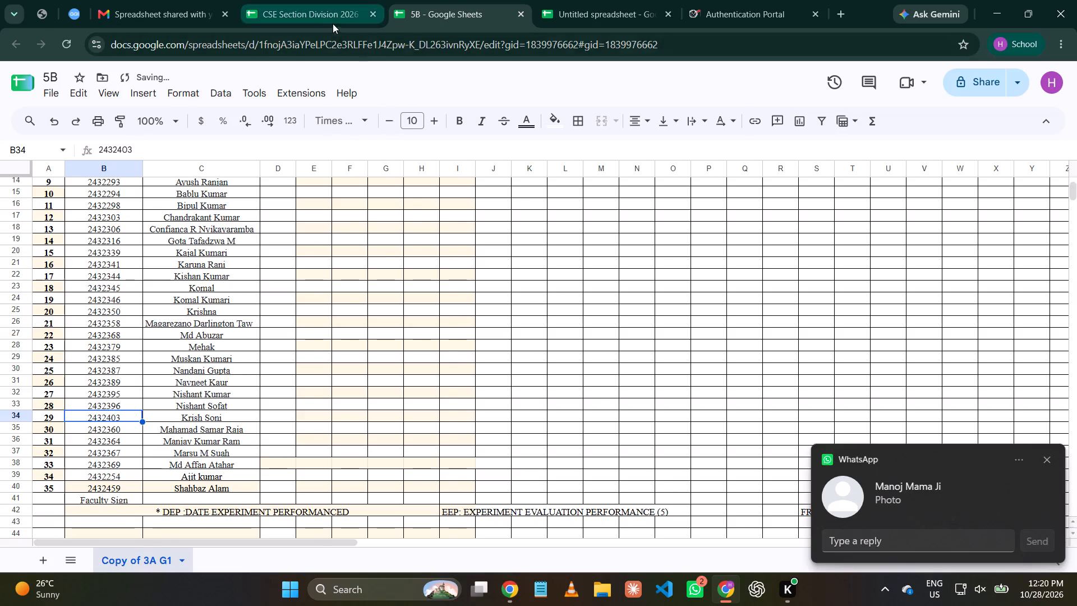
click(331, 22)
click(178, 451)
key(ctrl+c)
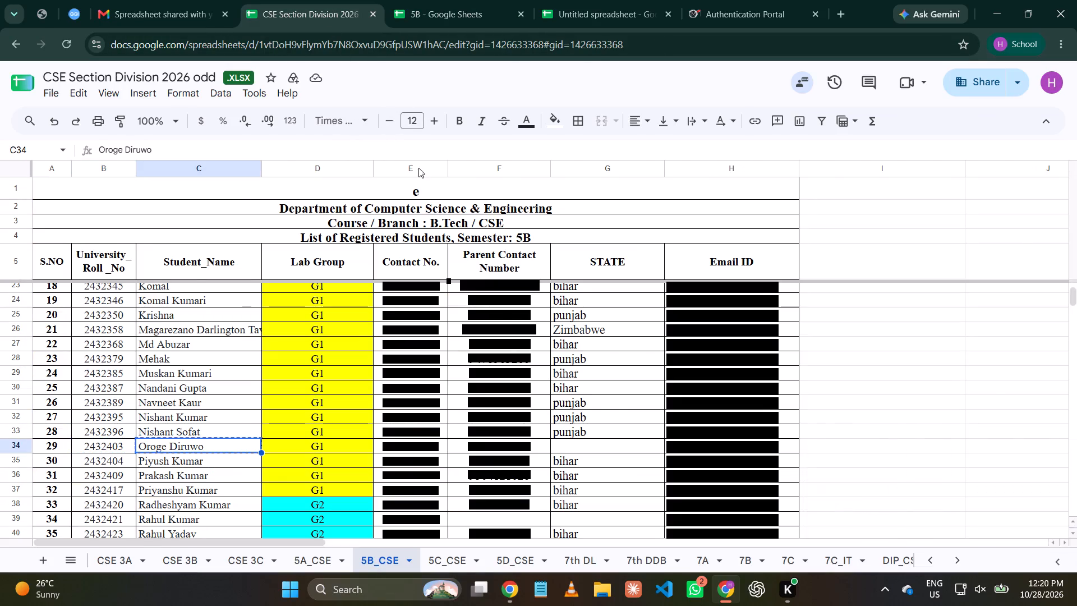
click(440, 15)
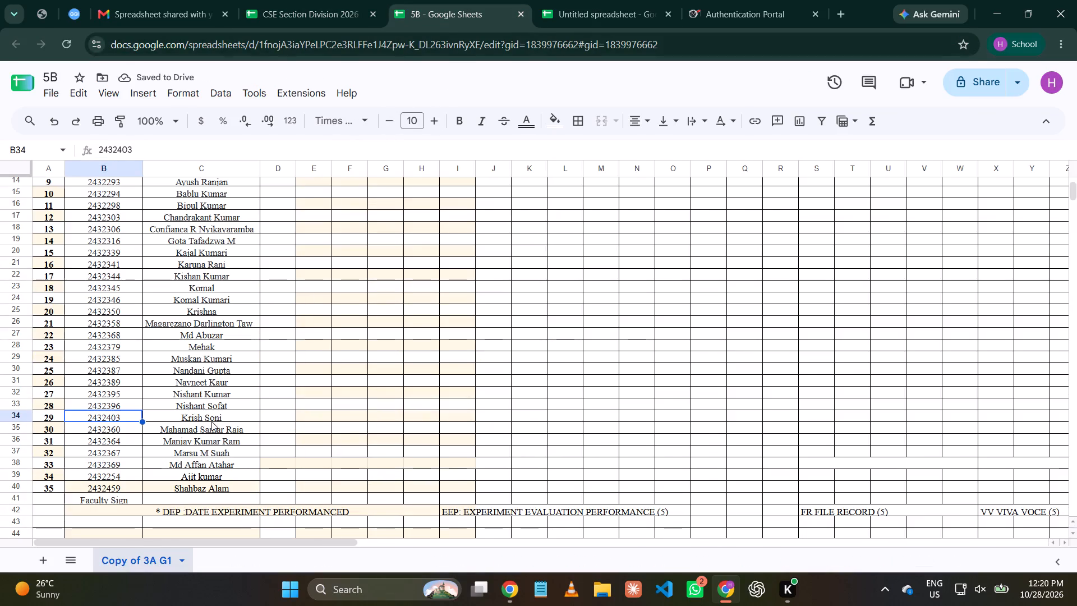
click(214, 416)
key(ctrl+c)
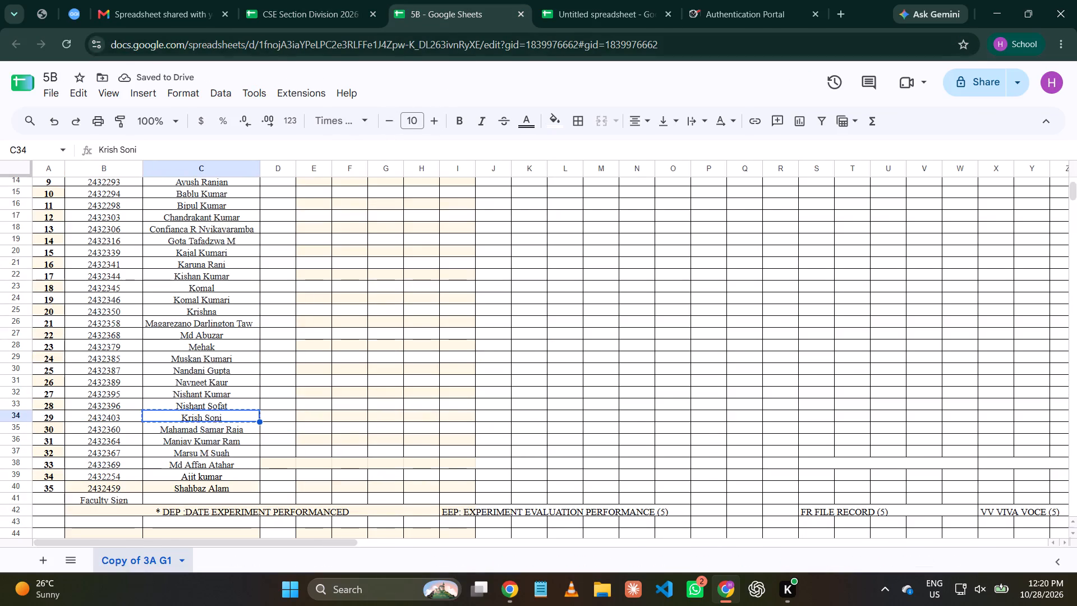
Copy the twenty-ninth student's name from sheet 5B_CSE into cell C34 of 5B and set its font size to 10.
click(289, 15)
click(206, 443)
key(ctrl+c)
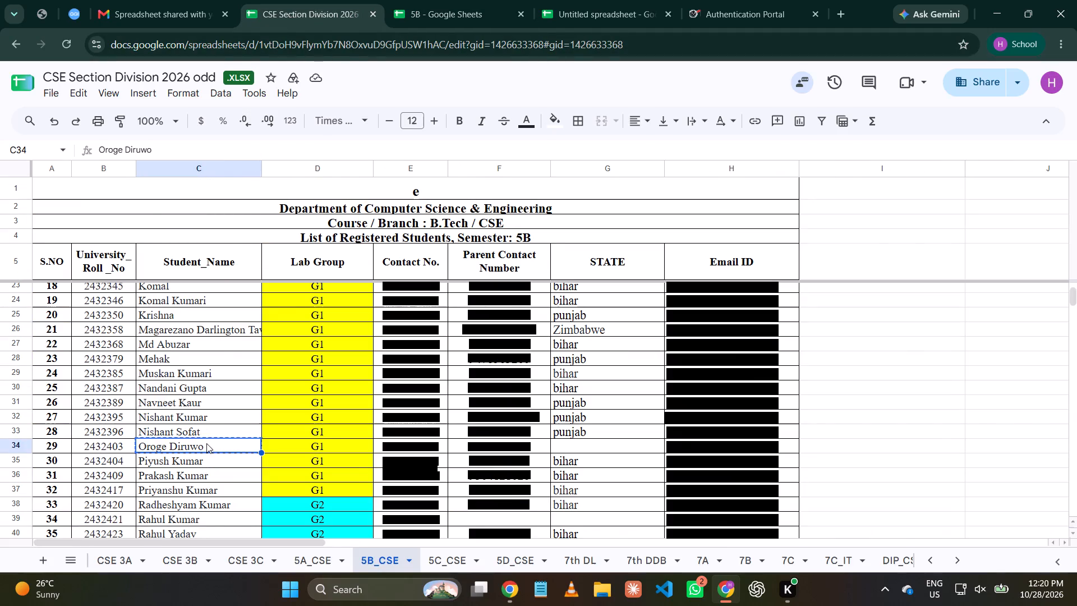
click(404, 24)
click(222, 418)
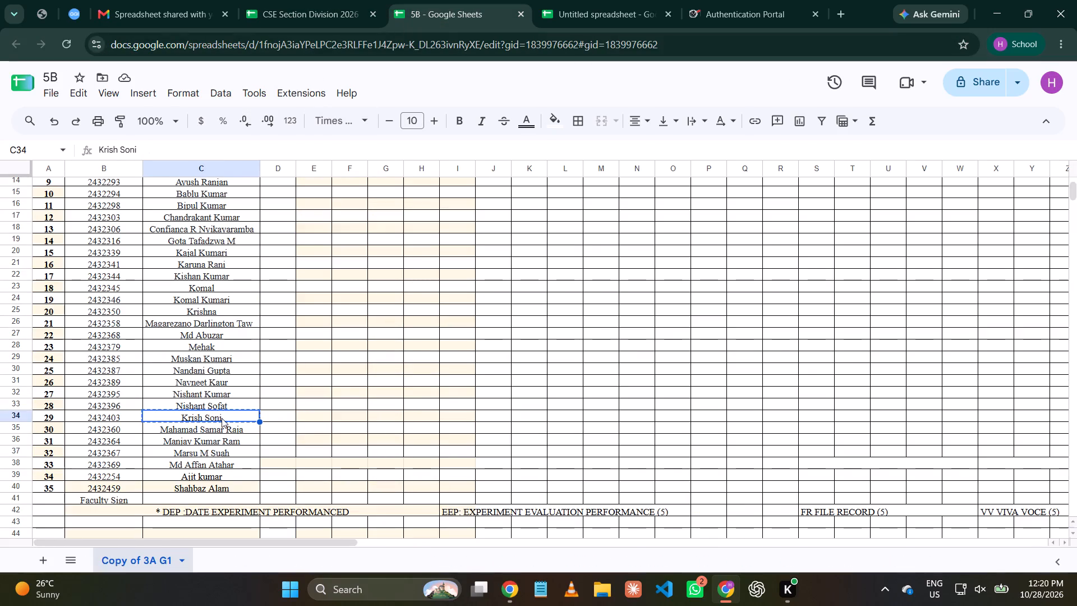
key(ctrl+v)
double_click(390, 123)
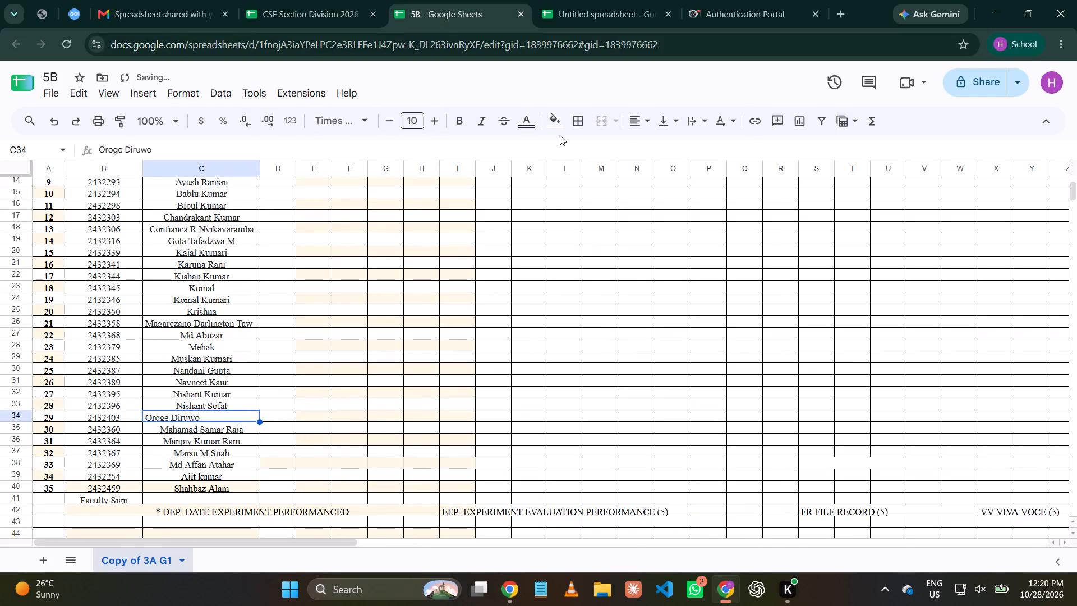
Centre the twenty-ninth student's name horizontally in cell C34 of 5B.
click(643, 123)
click(657, 147)
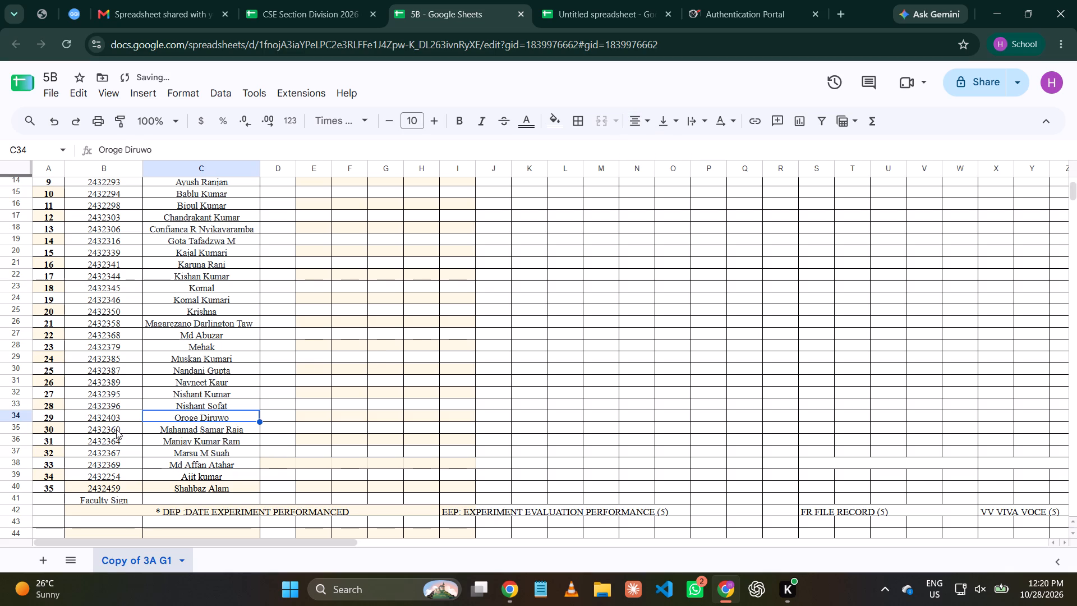
Copy the thirtieth student's roll number from sheet 5B_CSE into cell B35 of 5B and set its font size to 10.
click(116, 432)
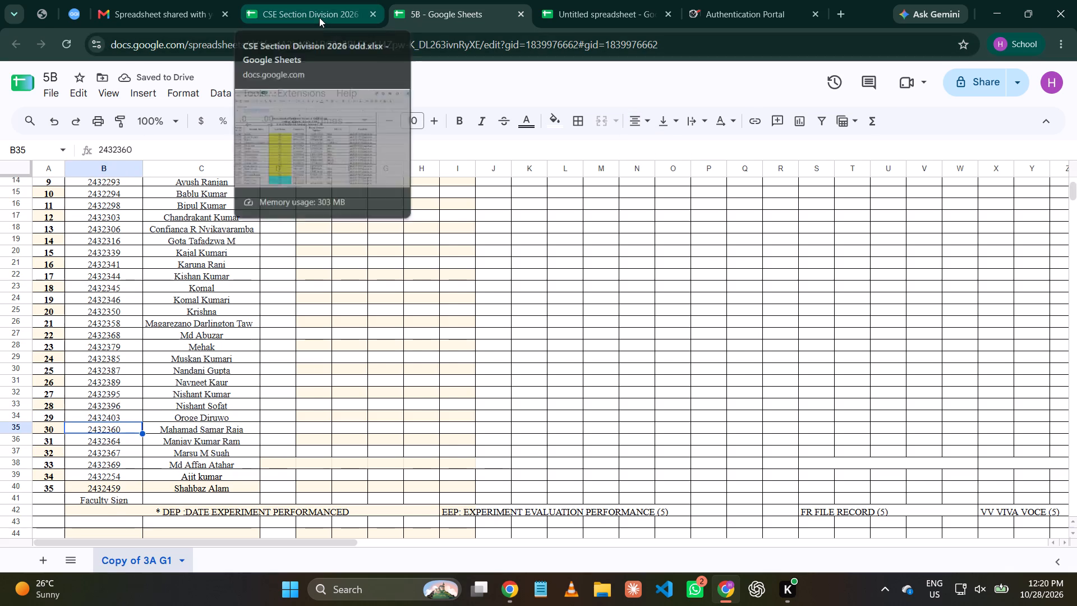
click(319, 17)
click(116, 458)
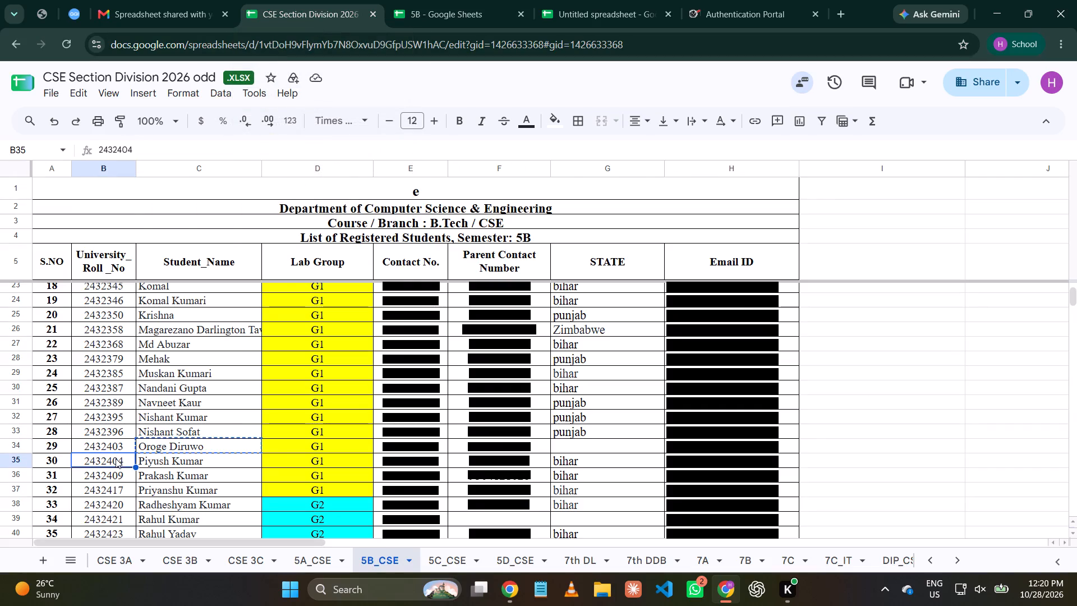
key(ctrl+c)
click(435, 18)
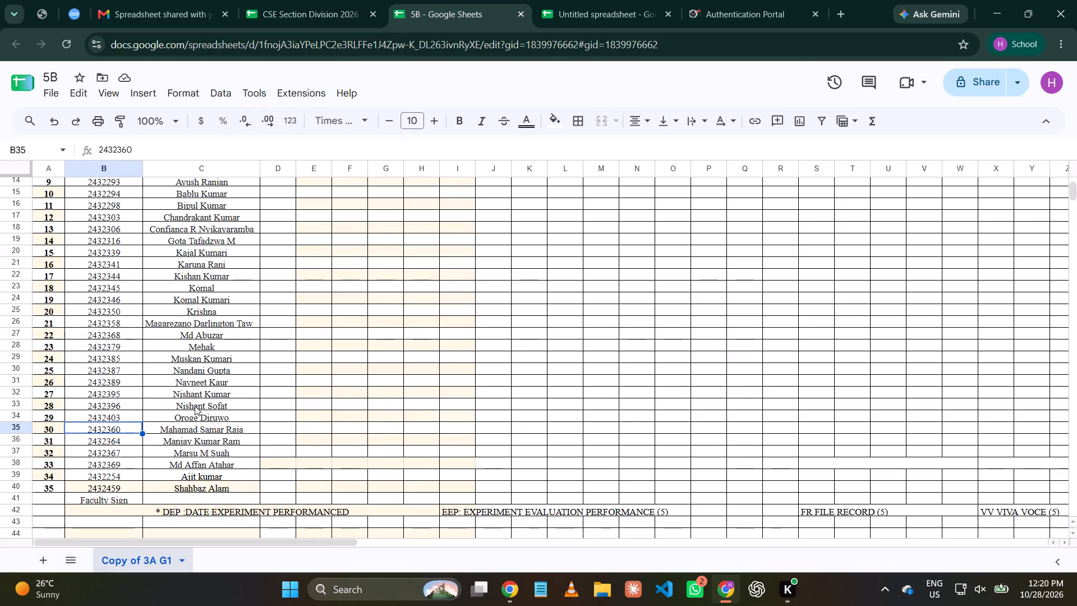
click(136, 428)
key(ctrl+v)
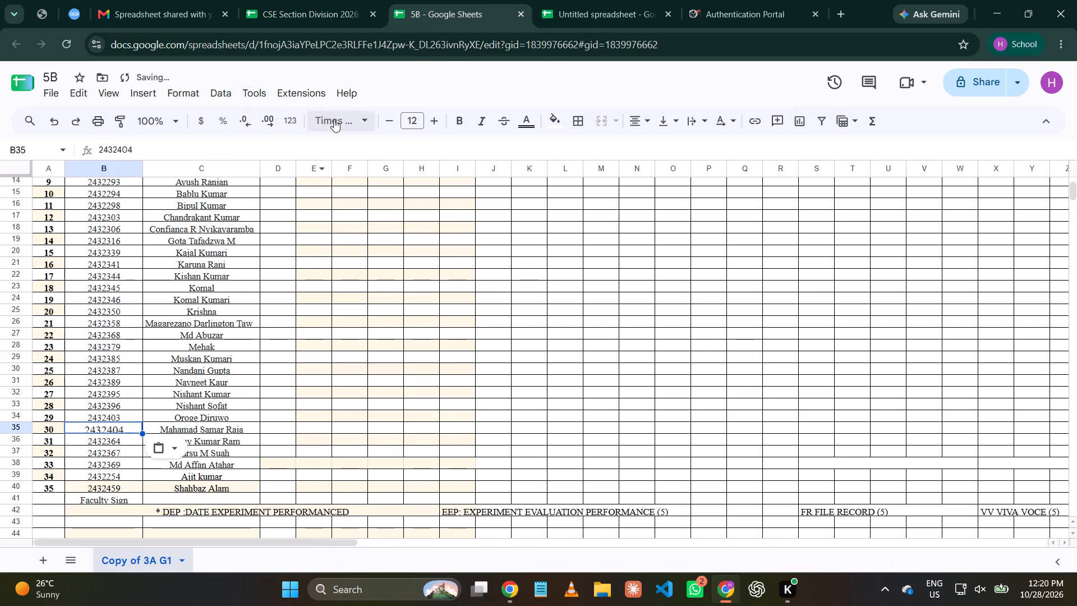
double_click(390, 118)
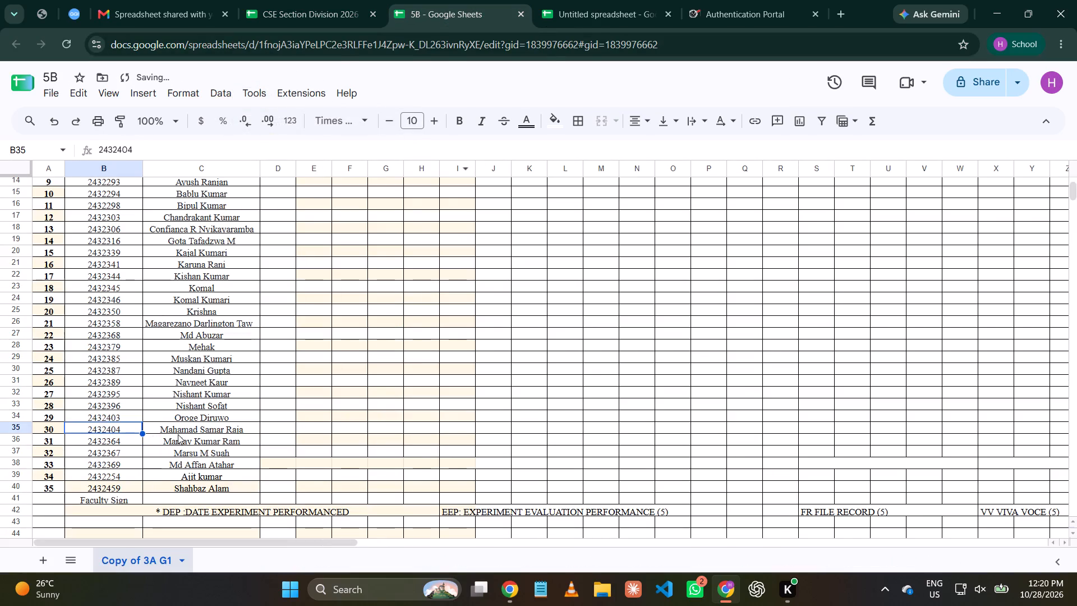
Copy the thirtieth student's name from sheet 5B_CSE into cell C35 of 5B, at font size 10 and centred.
click(187, 427)
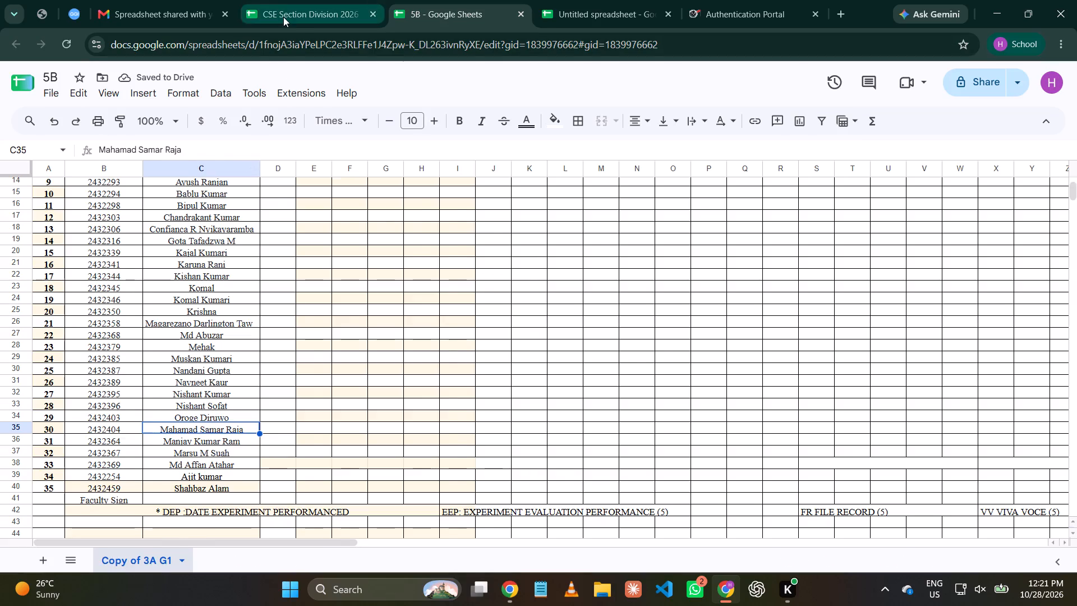
click(283, 17)
click(198, 457)
key(ctrl+c)
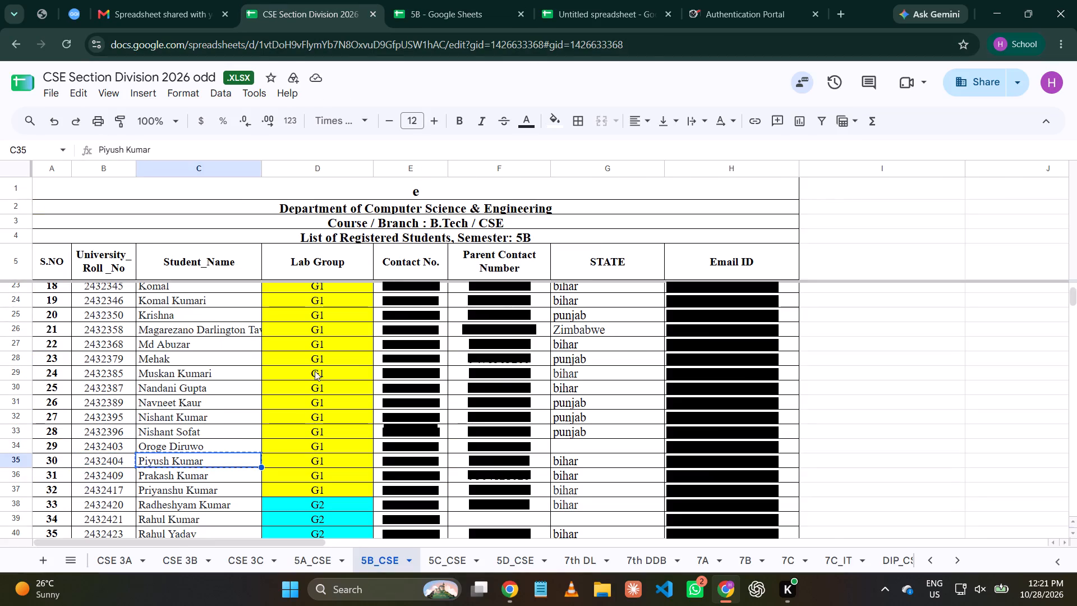
click(445, 19)
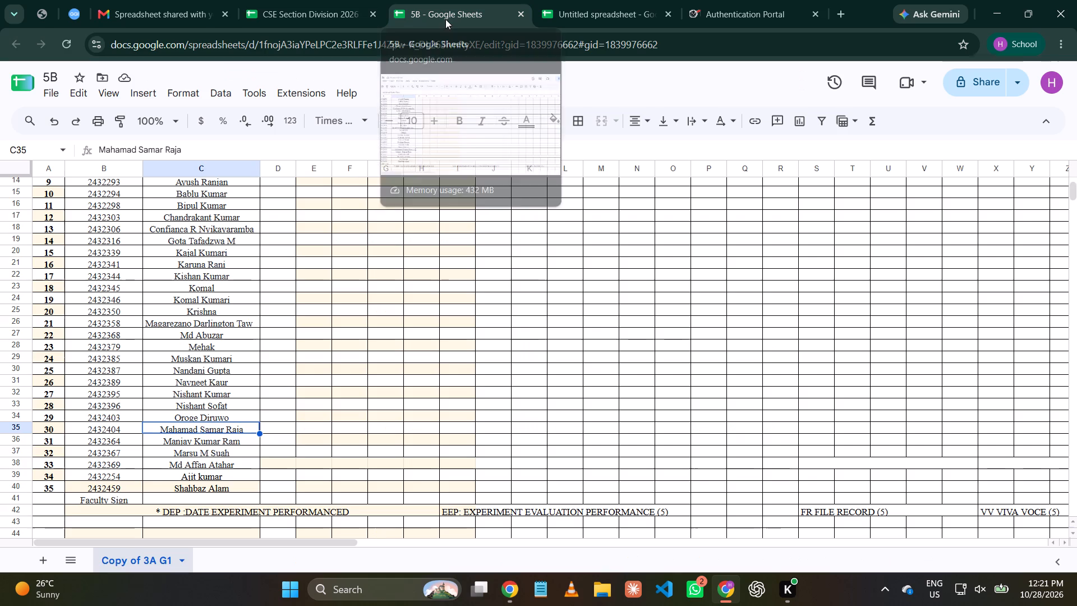
click(220, 429)
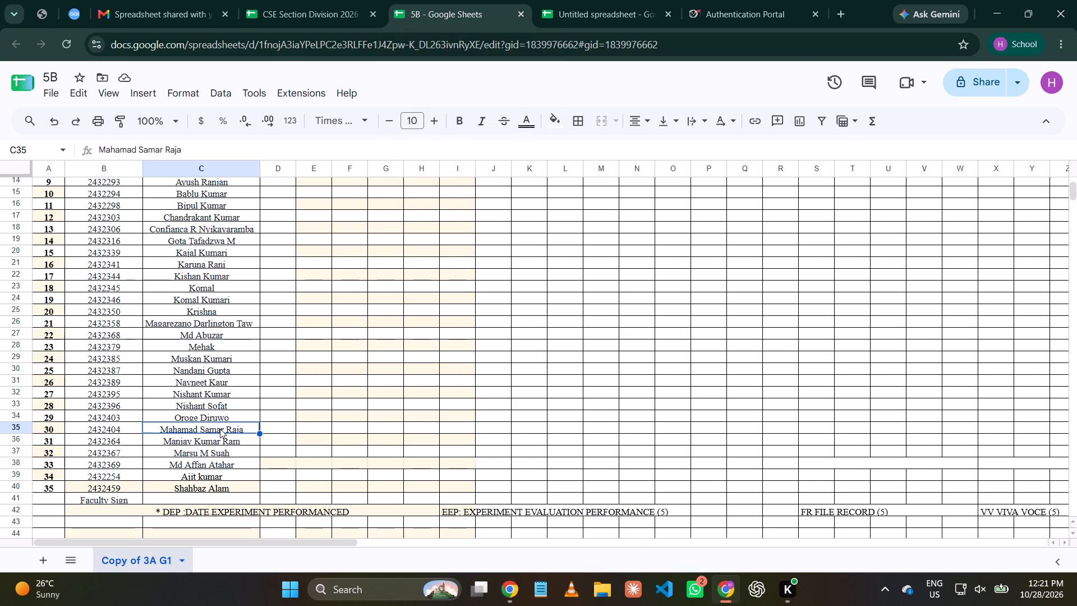
key(ctrl+v)
double_click(390, 121)
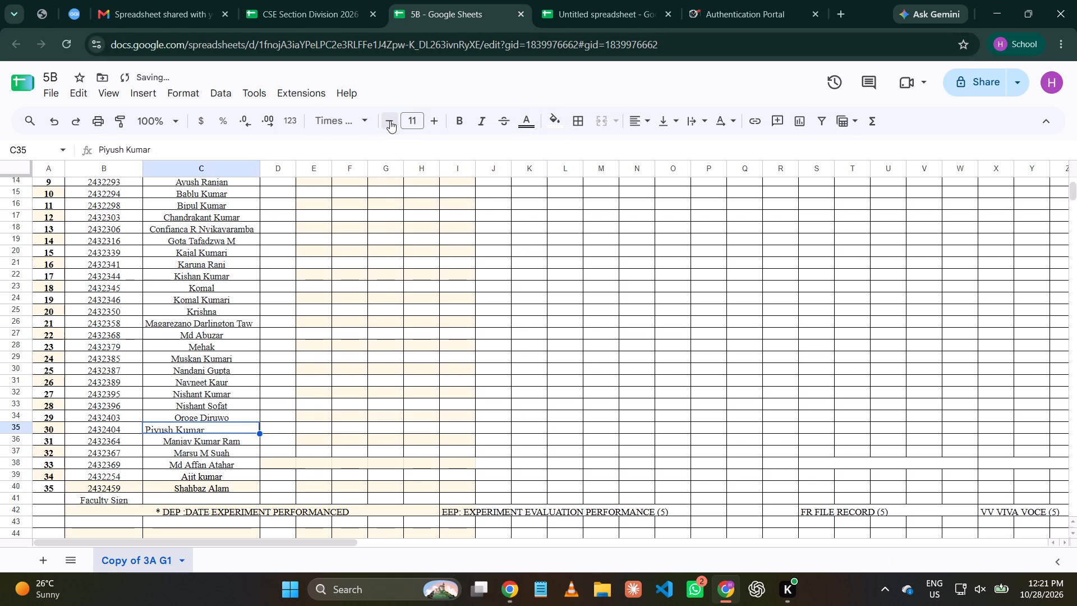
click(650, 122)
click(664, 153)
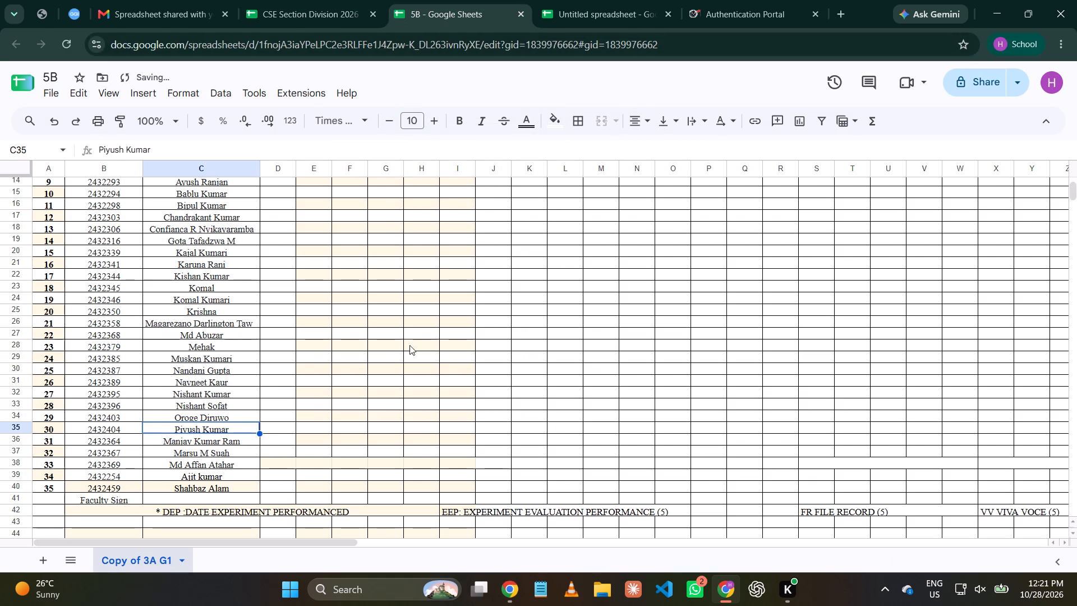
Copy the thirty-first student's roll number from sheet 5B_CSE into cell B36 of 5B and set its font size to 10.
click(117, 442)
click(293, 12)
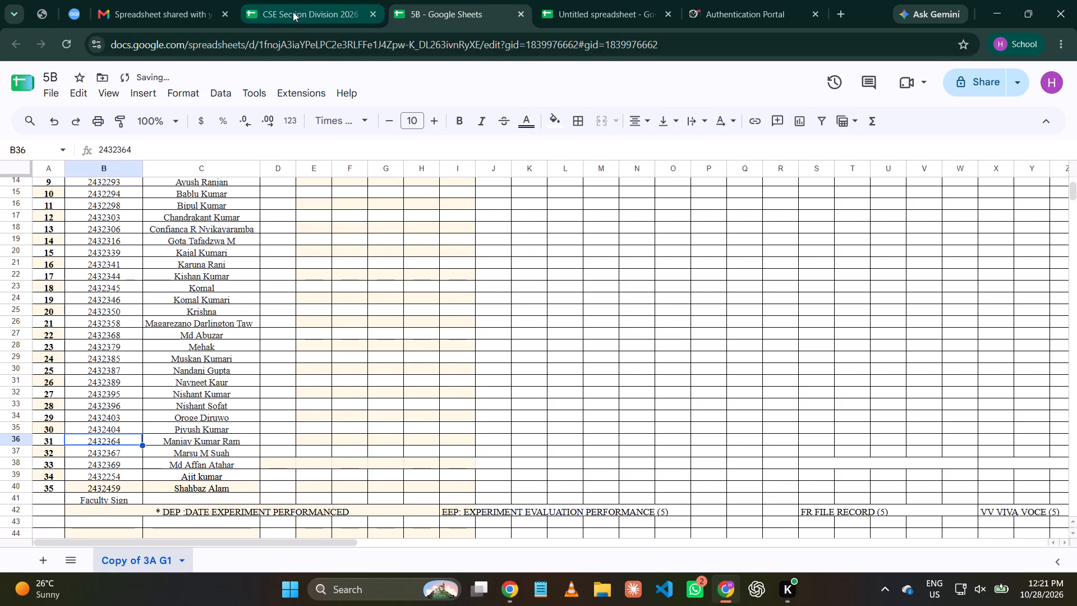
click(113, 481)
key(ctrl+c)
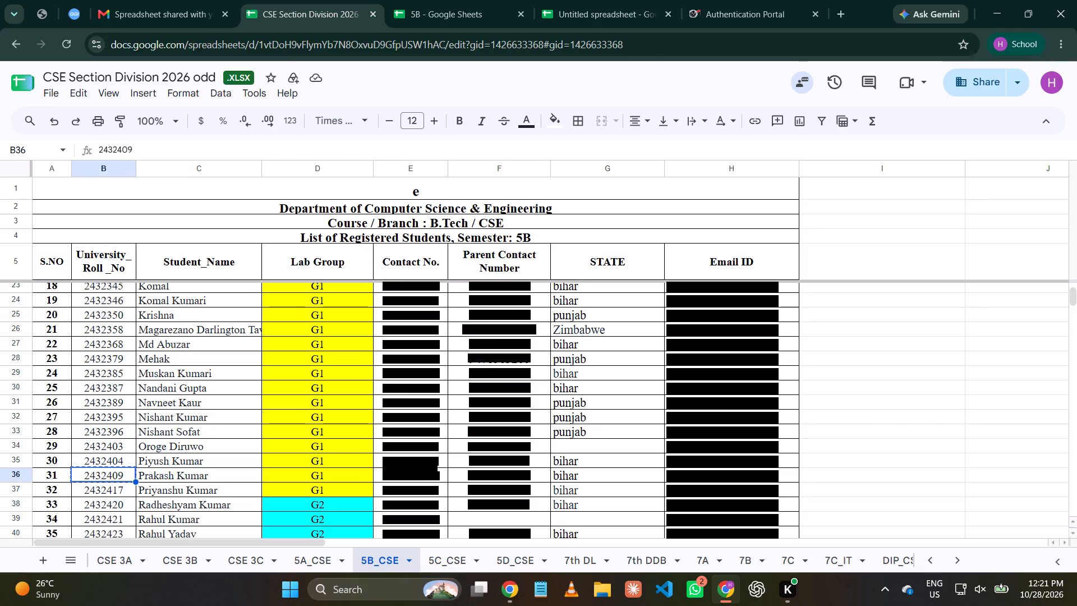
click(413, 17)
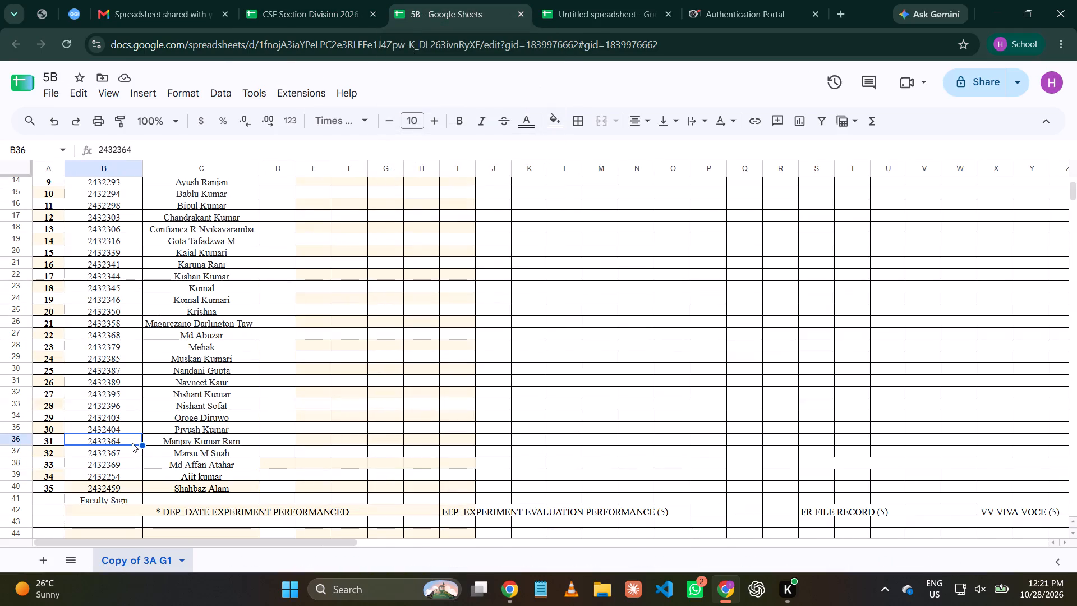
key(ctrl+v)
click(391, 120)
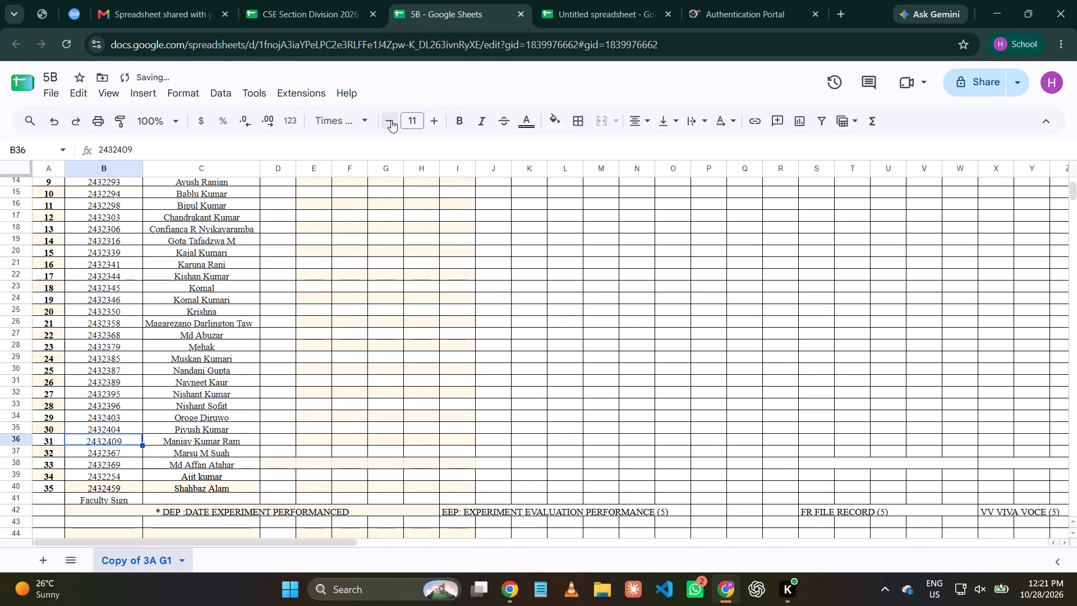
click(391, 120)
Copy the thirty-first student's name from sheet 5B_CSE into cell C36 of 5B, at font size 10 and centred, and save.
click(294, 10)
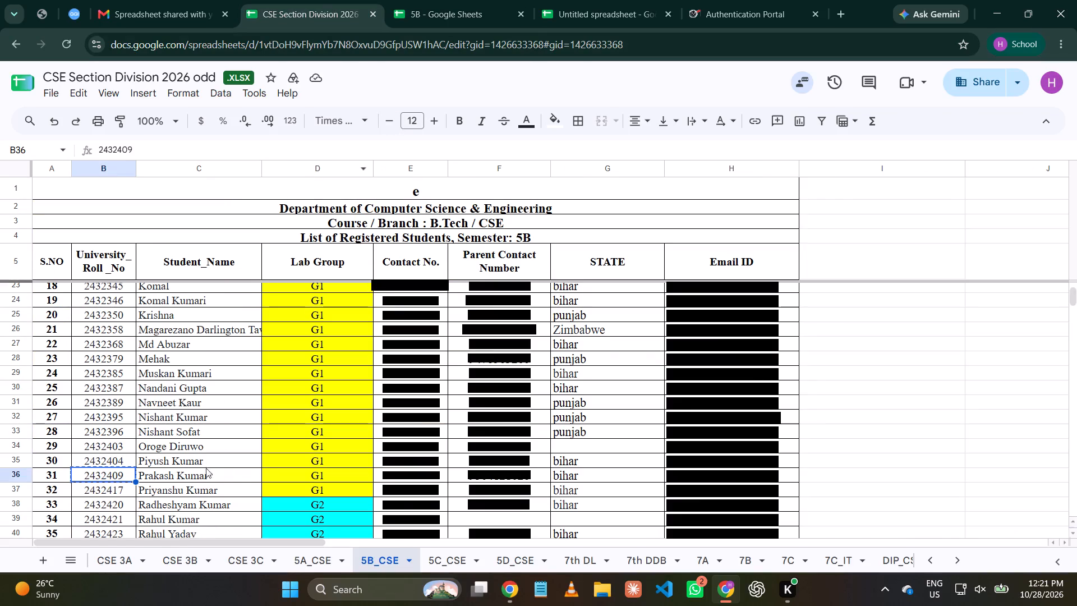
click(204, 474)
key(ctrl+c)
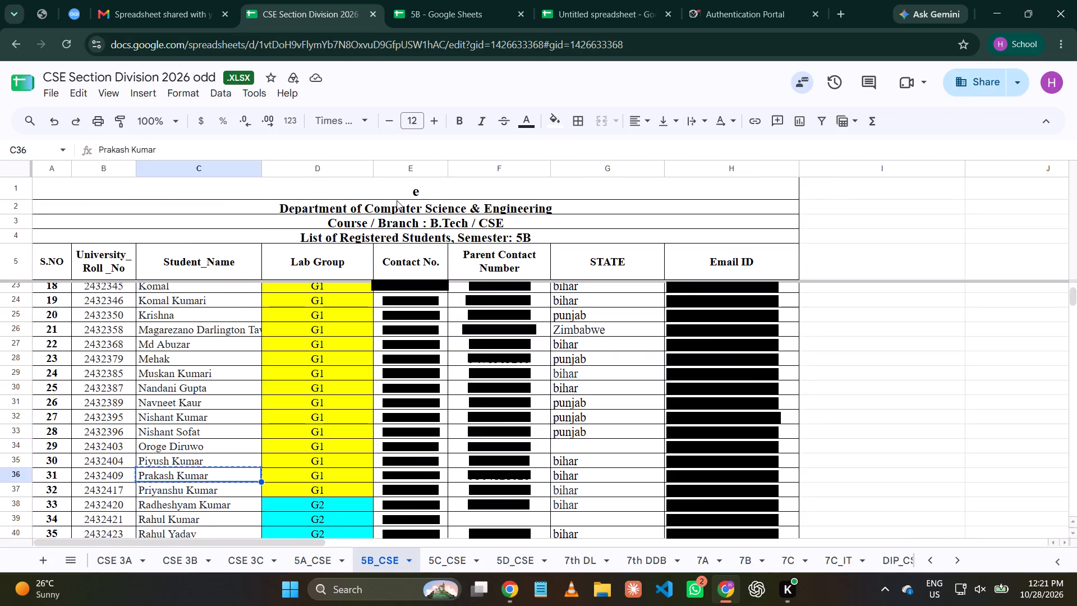
click(444, 23)
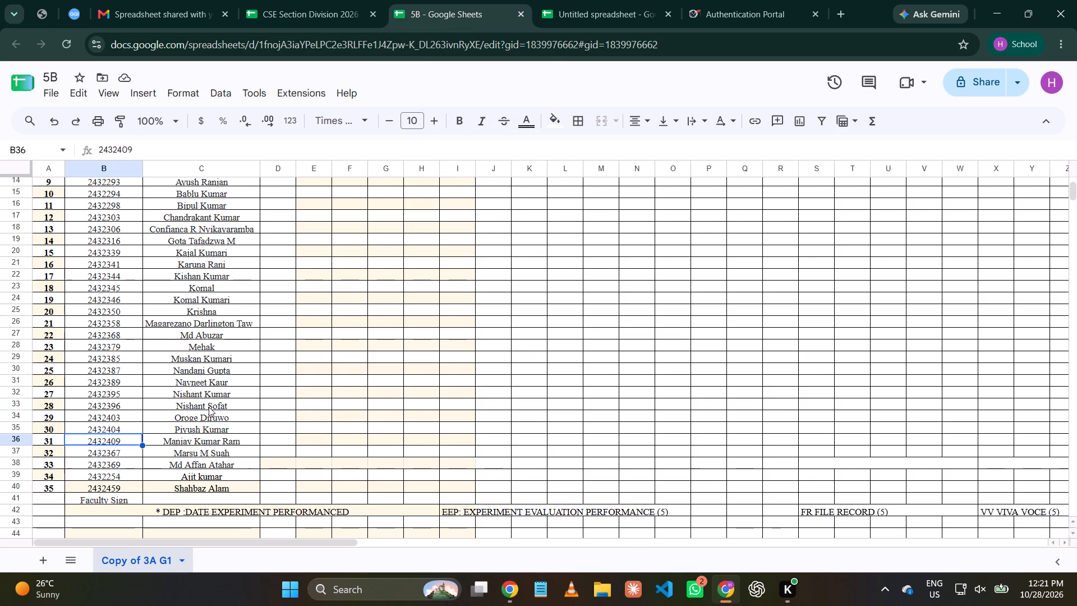
click(174, 439)
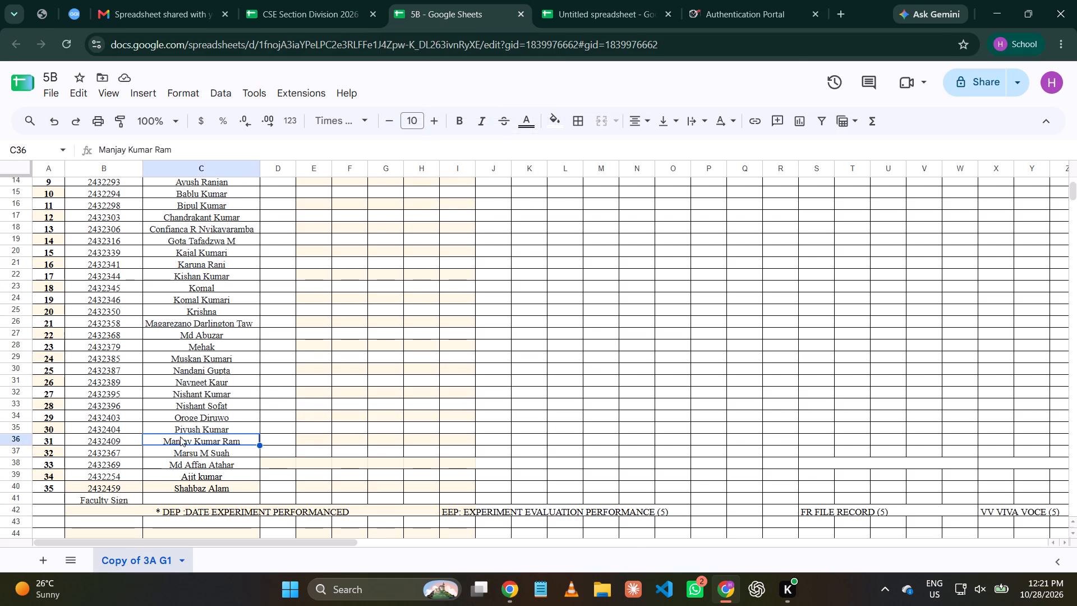
key(ctrl+v)
double_click(386, 119)
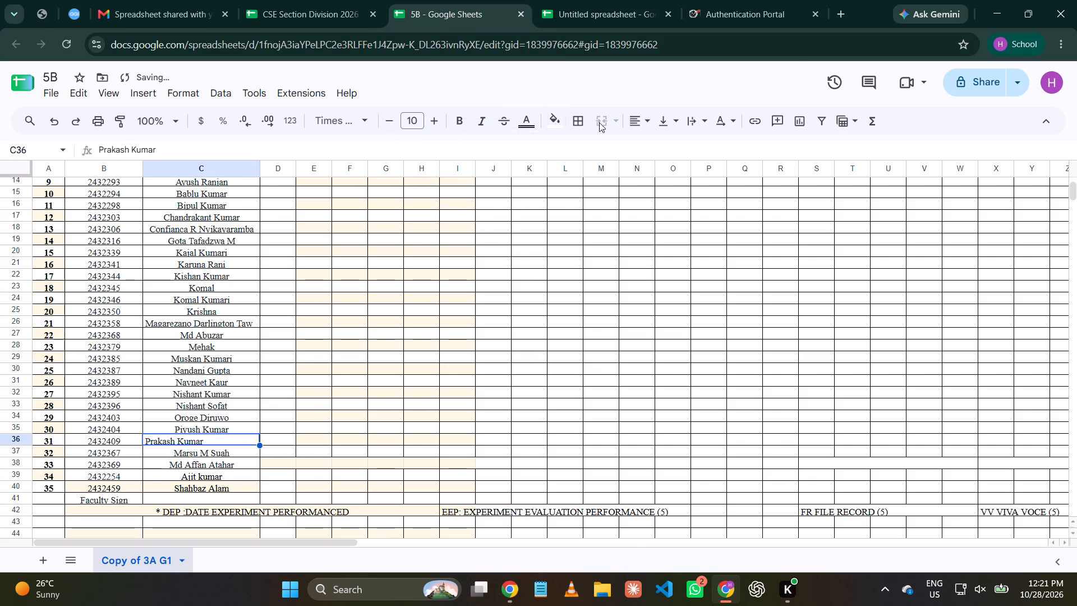
click(644, 118)
click(659, 144)
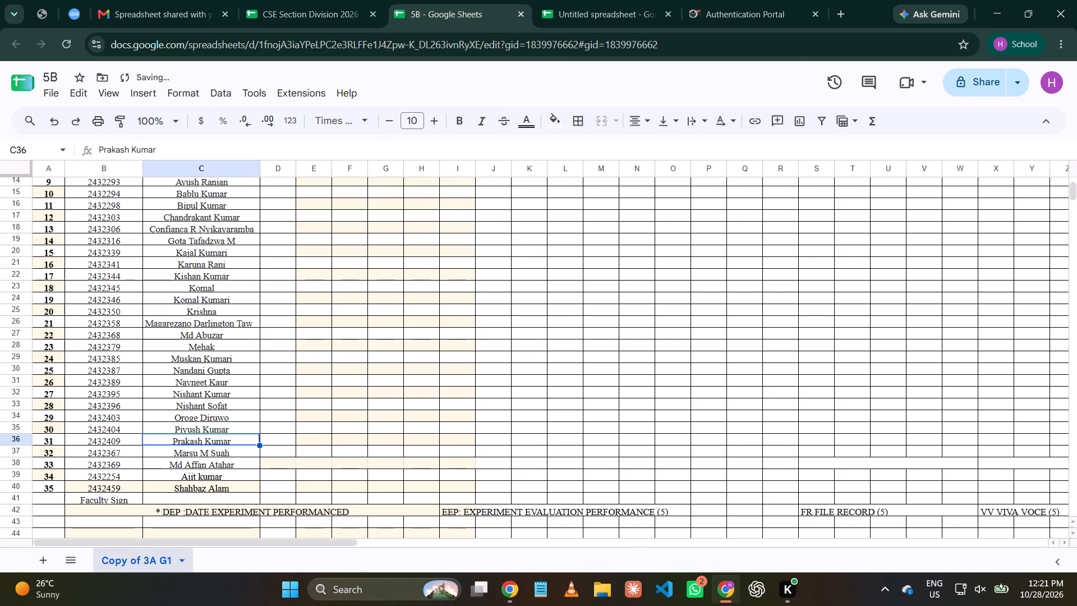
key(ctrl+s)
Copy the thirty-second student's roll number from sheet 5B_CSE into cell B37 of 5B.
click(277, 20)
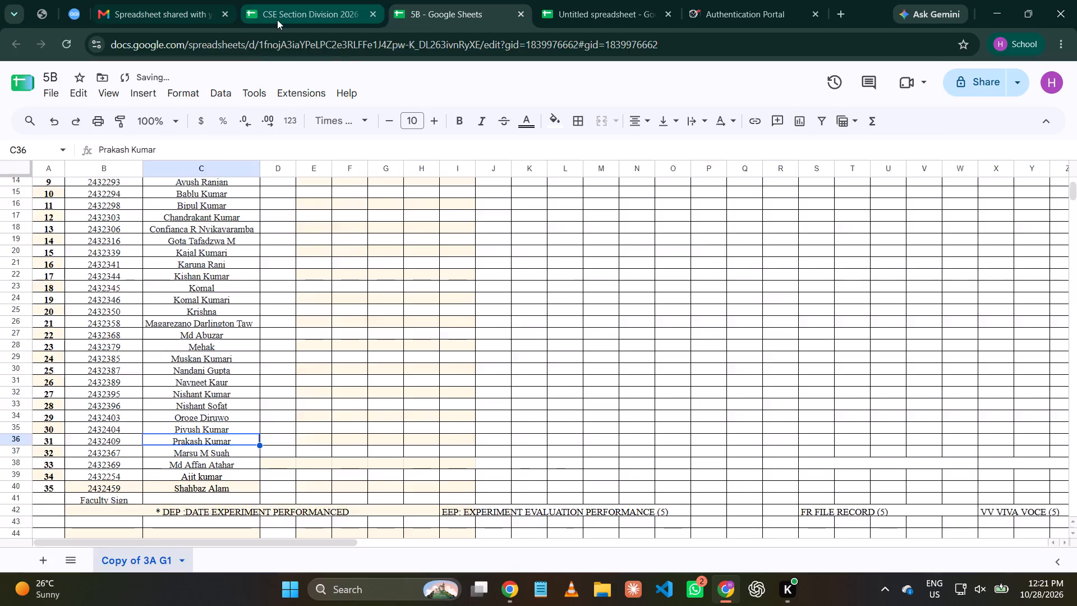
click(104, 484)
key(ctrl+c)
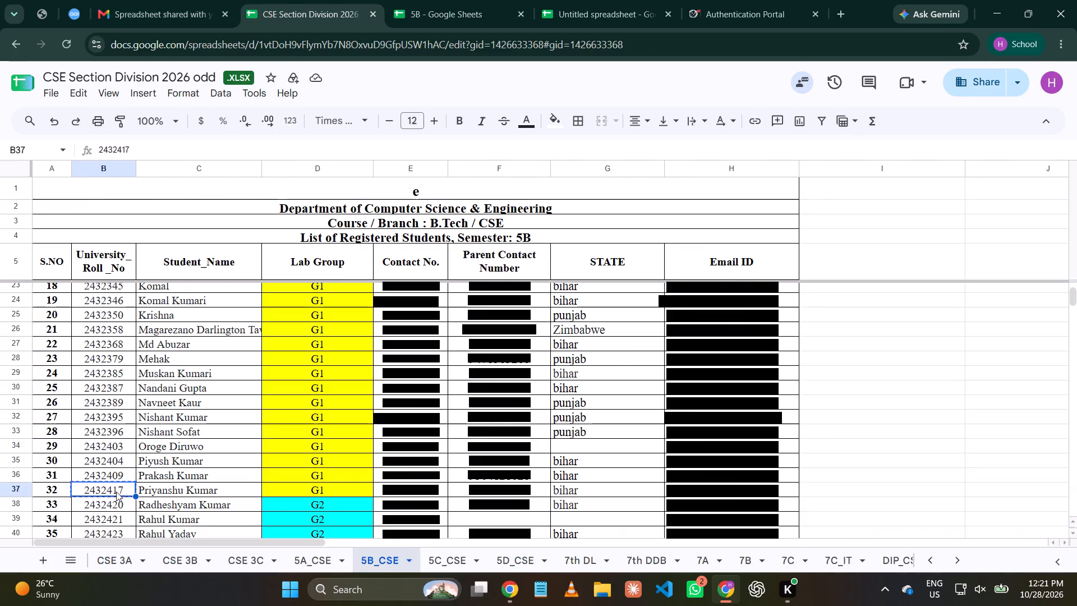
click(418, 15)
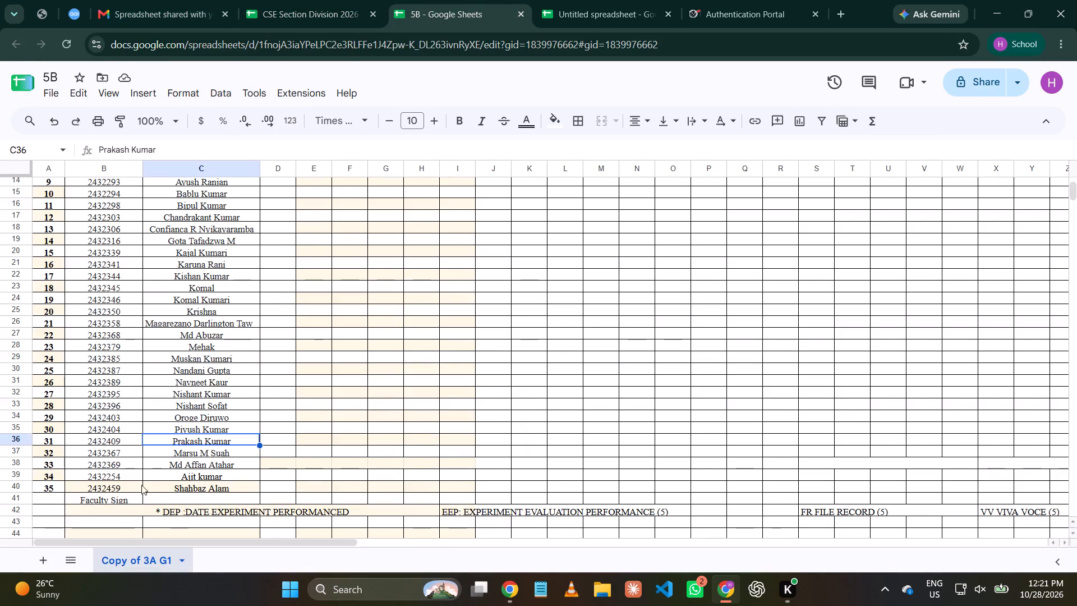
click(123, 453)
key(ctrl+v)
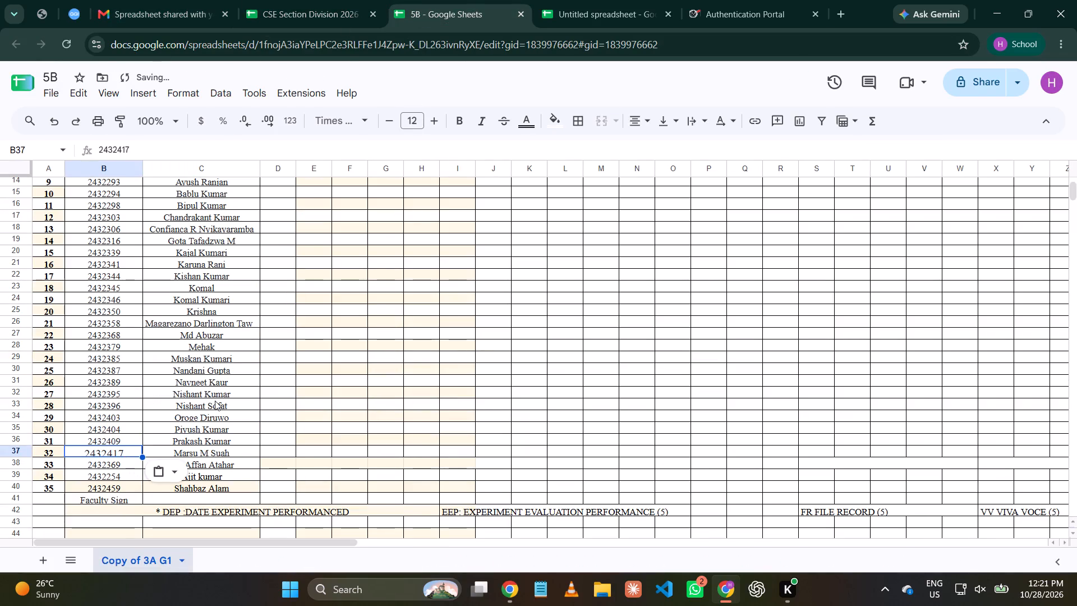
Copy the thirty-second student's name from sheet 5B_CSE into cell C37 of 5B, at font size 10 and centred.
click(296, 28)
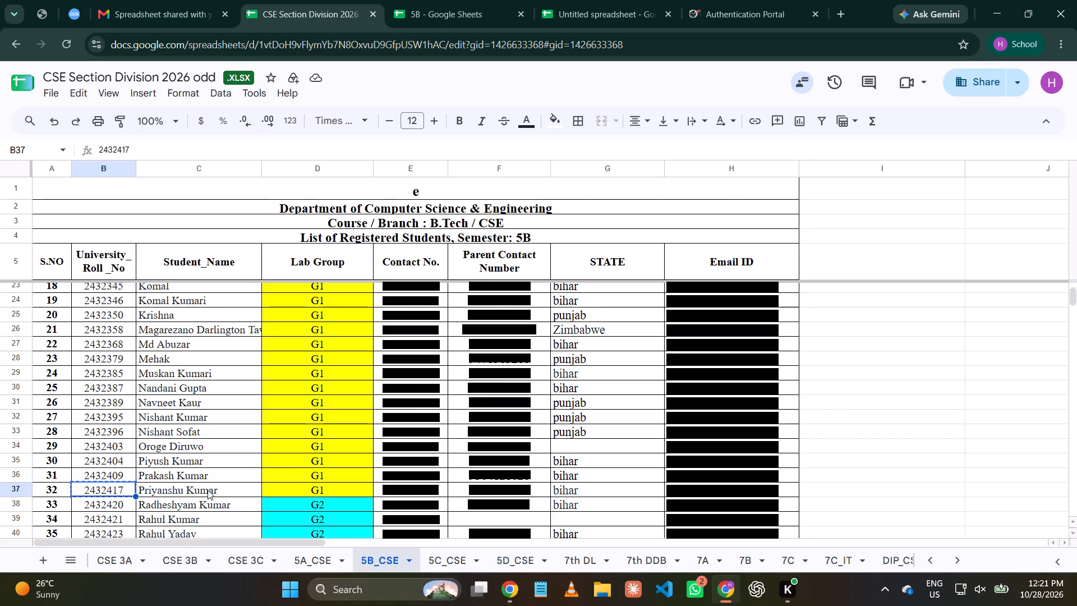
click(208, 488)
key(ctrl+c)
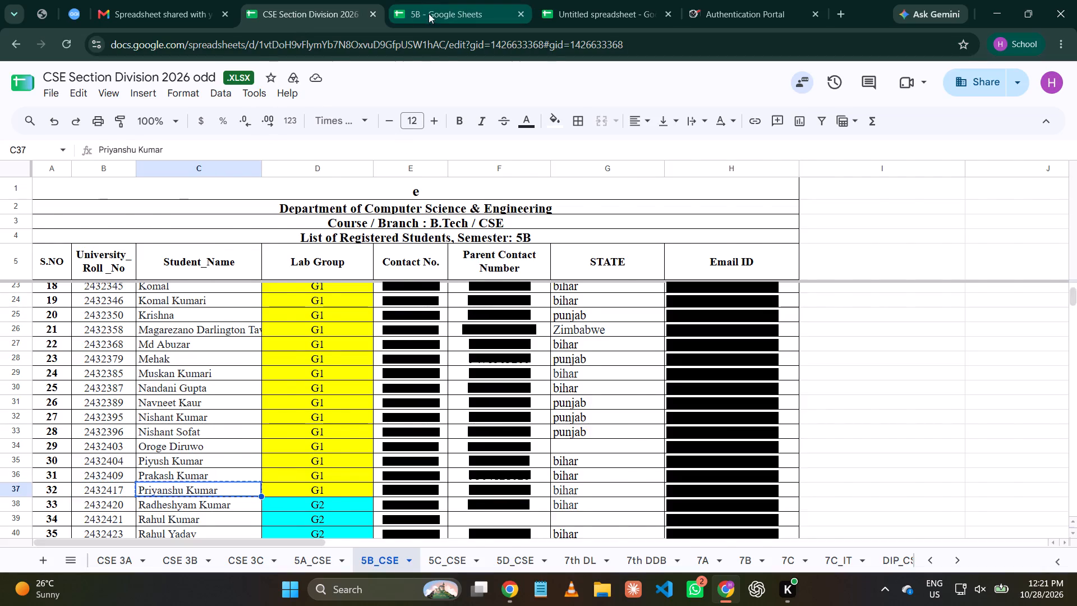
drag(429, 14, 427, 25)
click(210, 444)
click(210, 455)
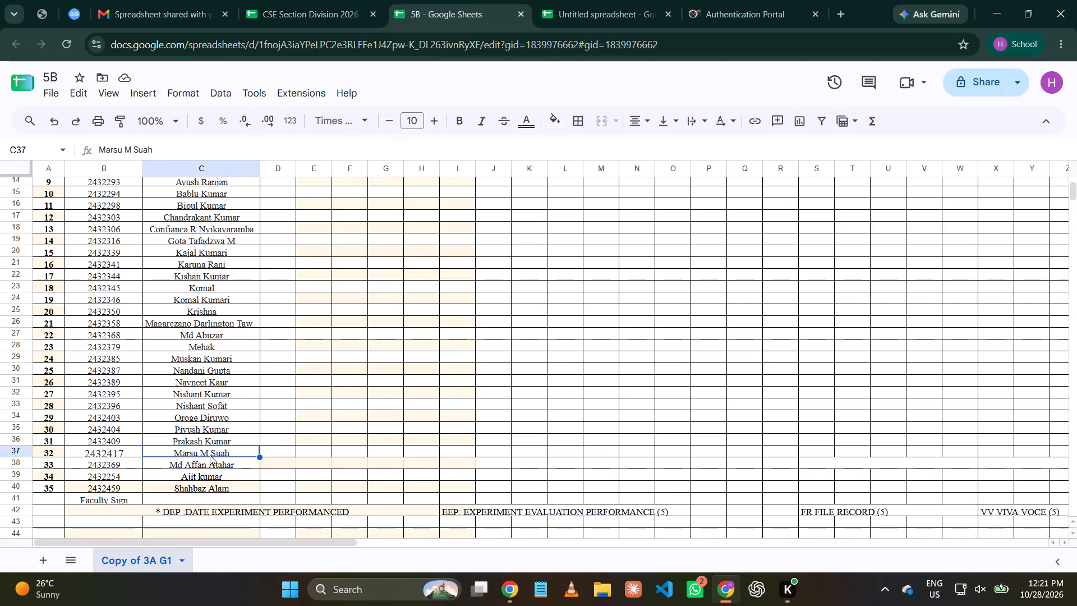
key(ctrl+v)
double_click(390, 121)
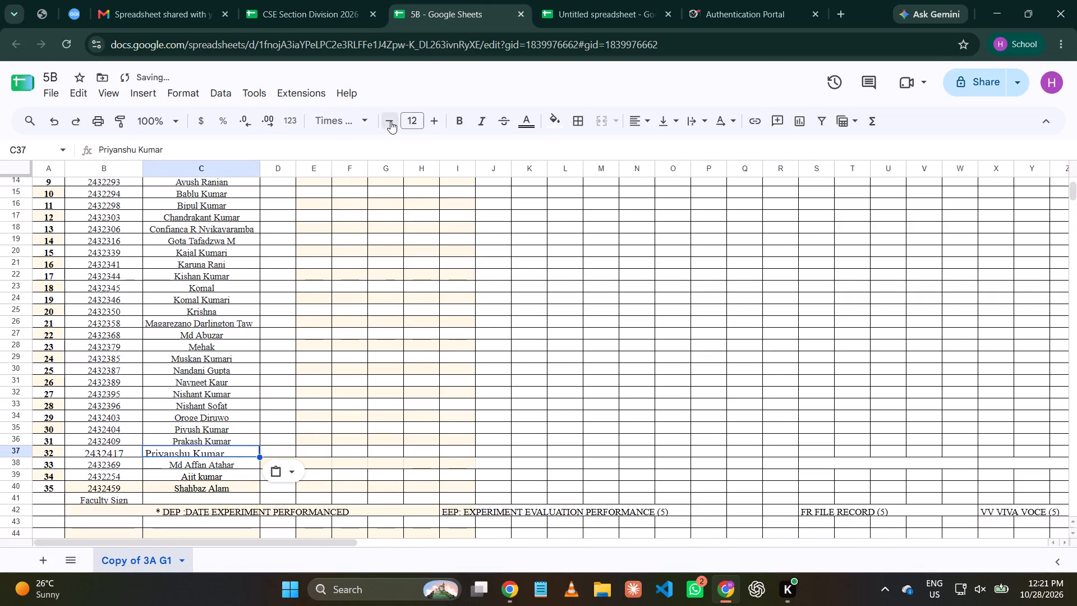
click(650, 124)
click(659, 144)
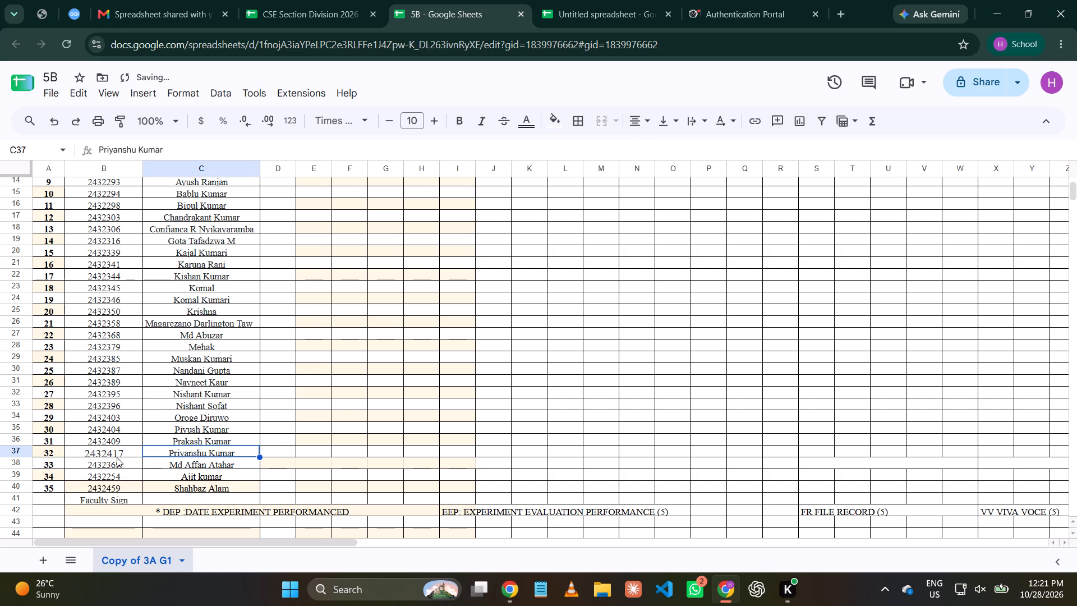
Set the font size of the thirty-second student's roll number in cell B37 of 5B to 10.
click(122, 451)
click(389, 128)
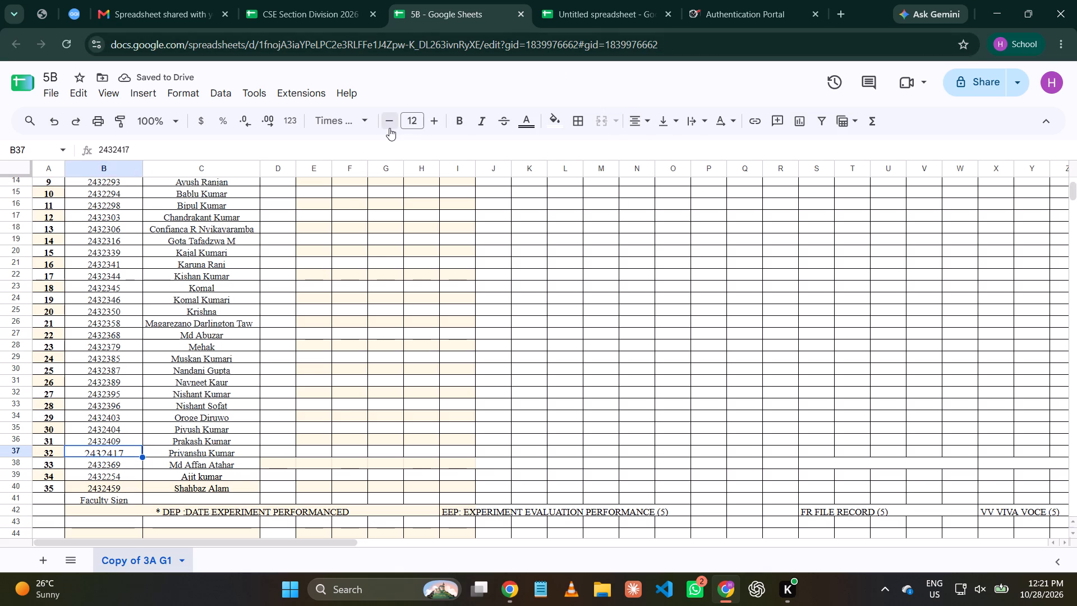
click(389, 128)
Clear the leftover serial numbers, roll numbers and names in cells A39:C40 of 5B and save the sheet.
click(123, 464)
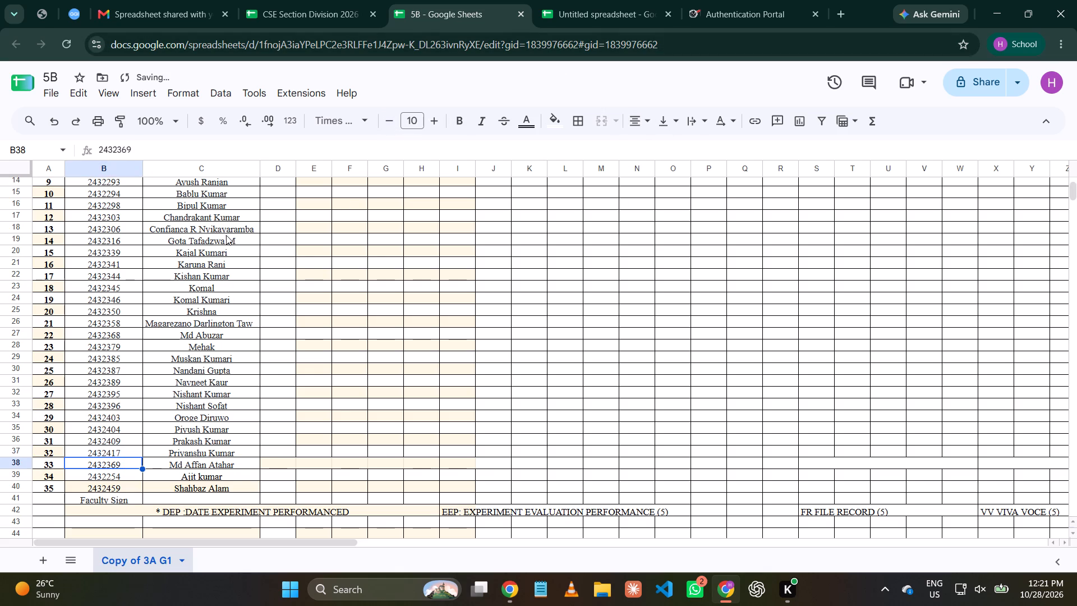
click(306, 19)
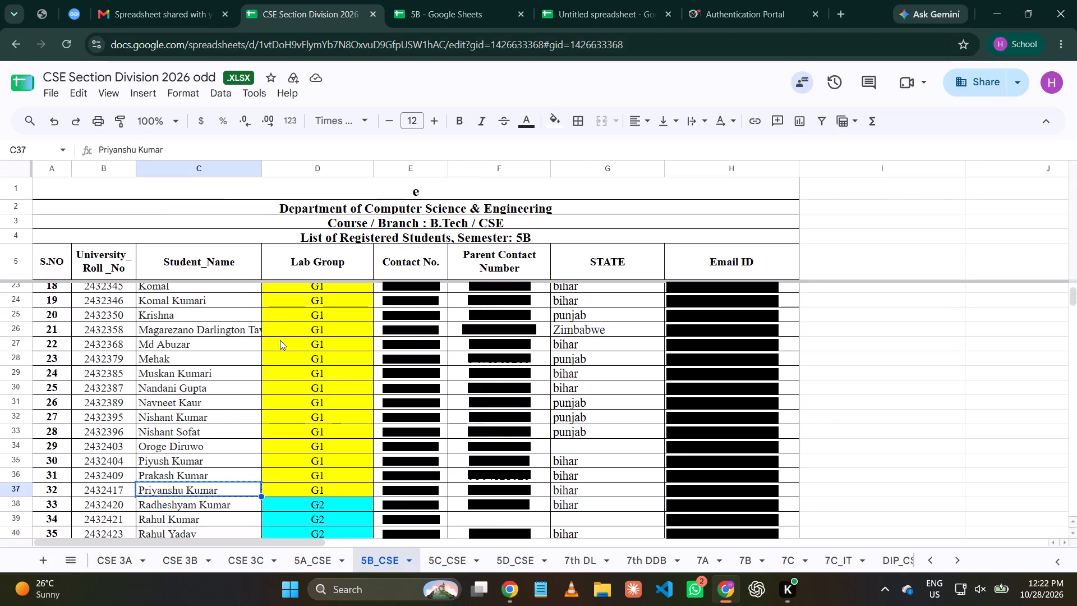
click(454, 20)
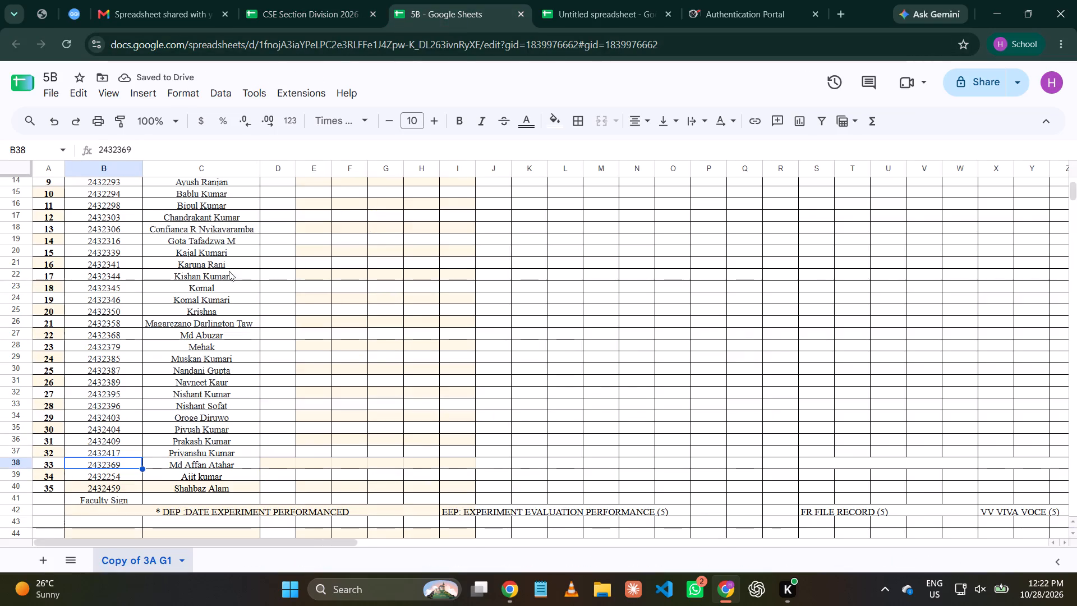
click(246, 490)
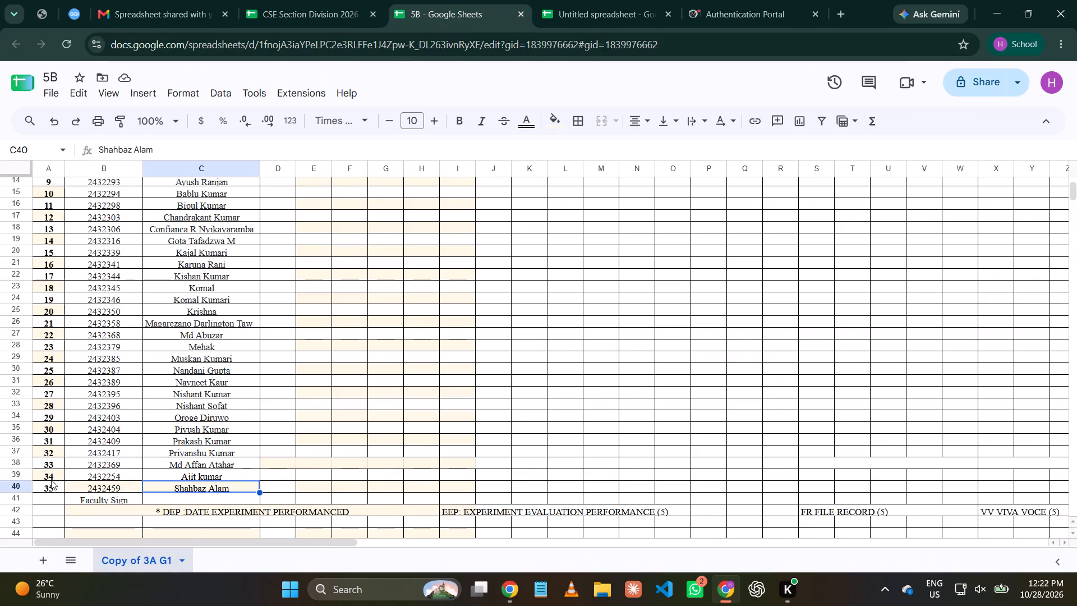
drag(52, 479, 133, 476)
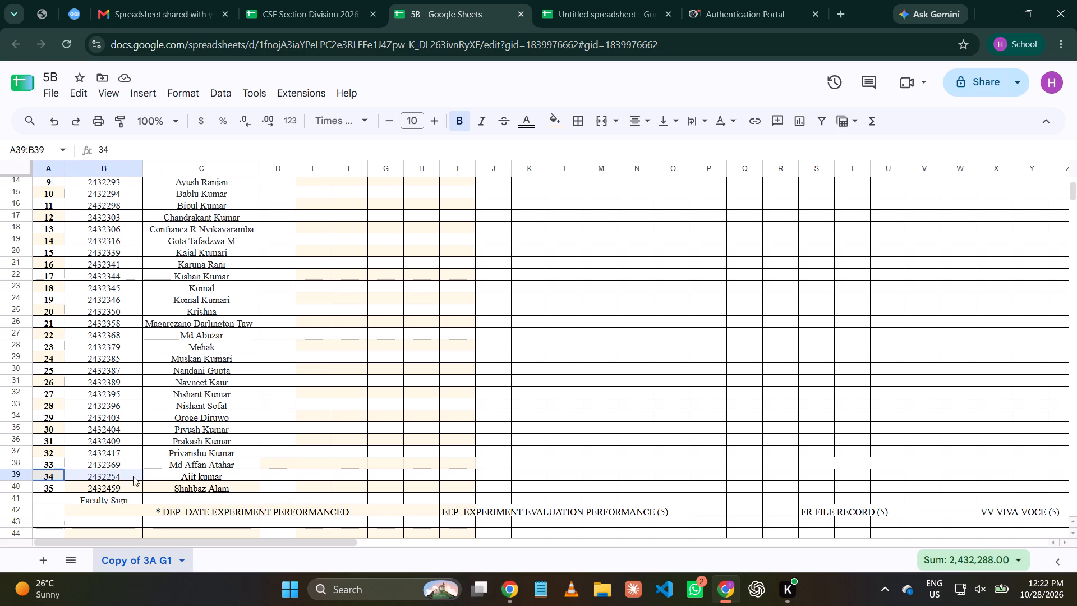
drag(133, 476, 217, 499)
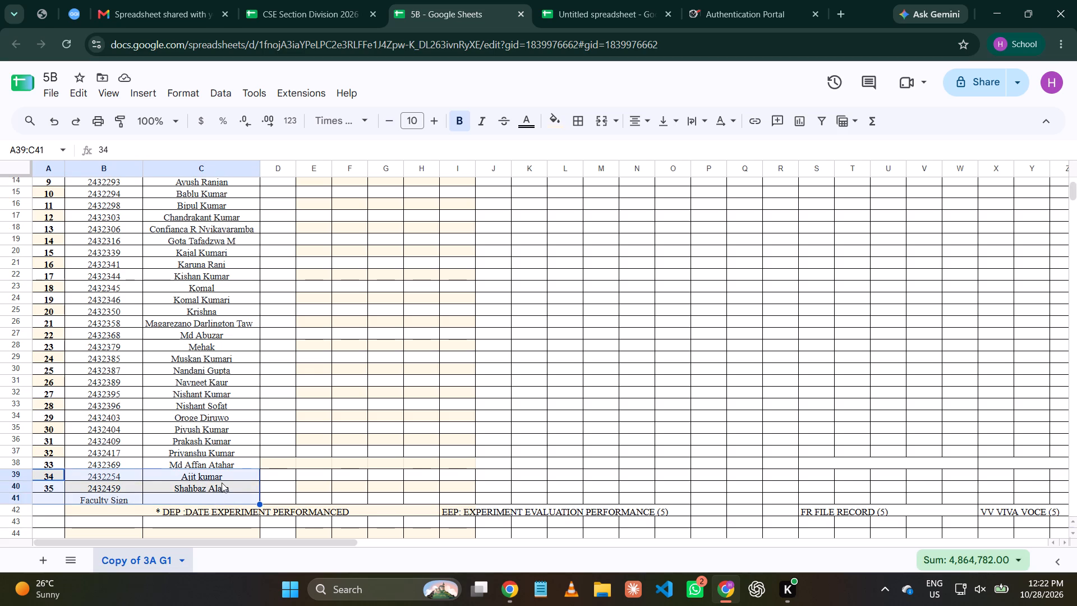
click(222, 483)
drag(53, 476, 202, 486)
key(BackSpace)
key(BackSpace)
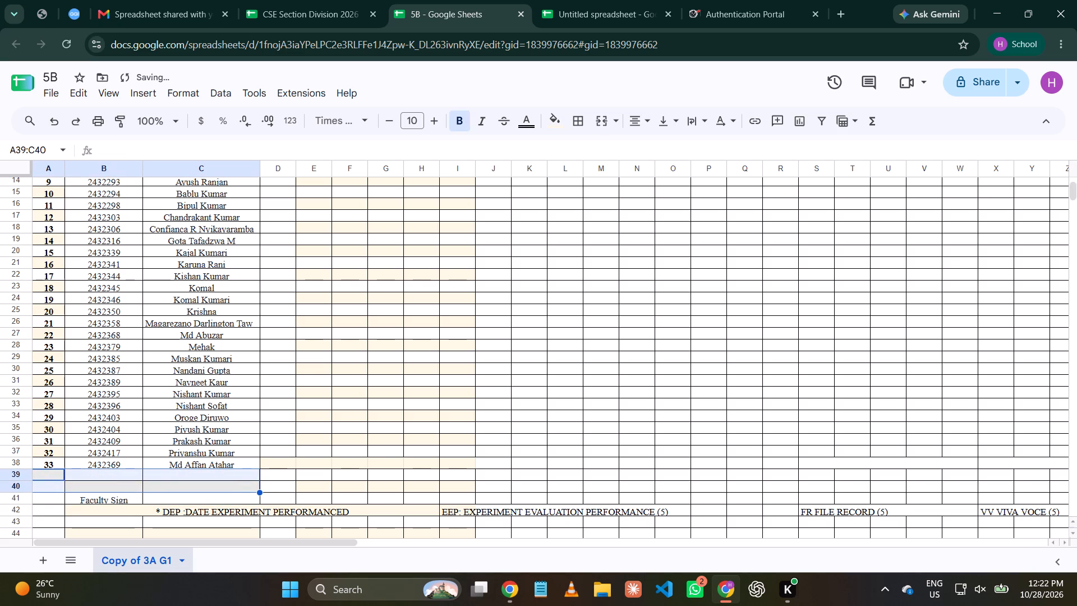
click(44, 492)
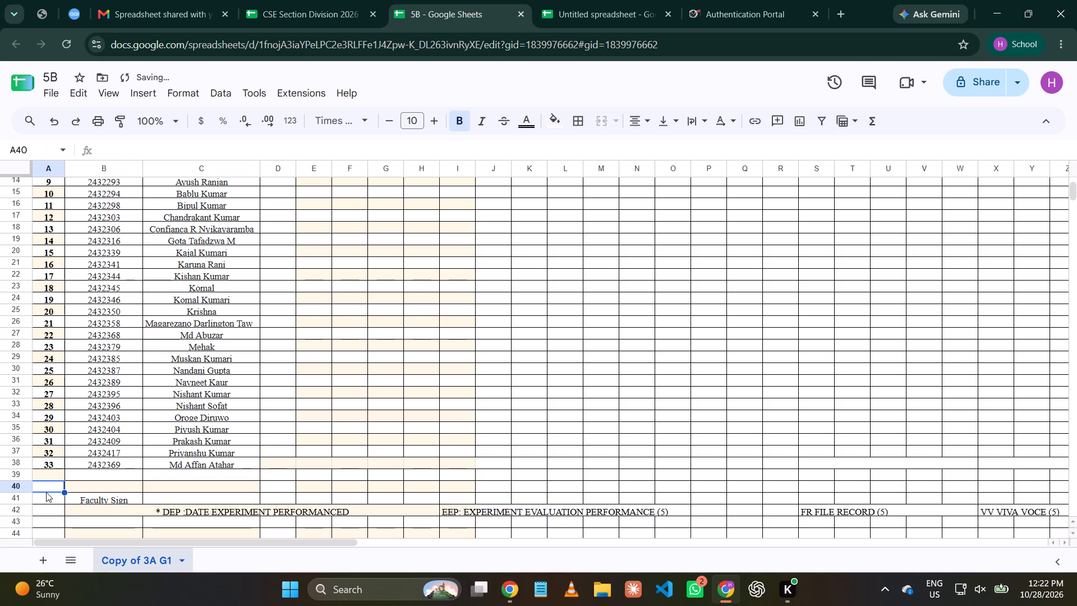
key(ctrl+s)
Enter serial number 34 in cell A39 of 5B.
click(48, 478)
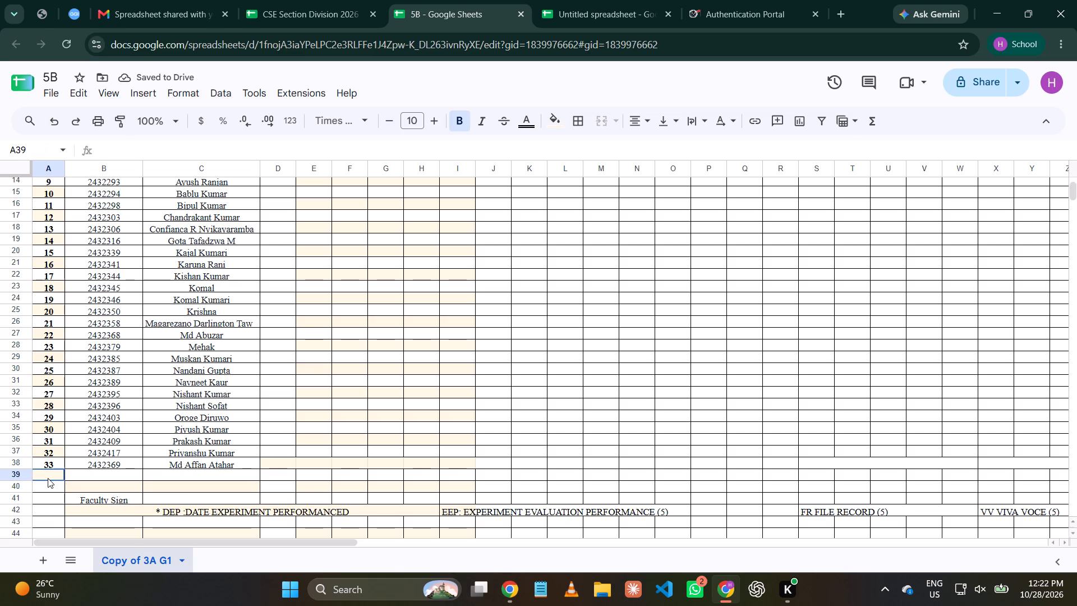
text(354)
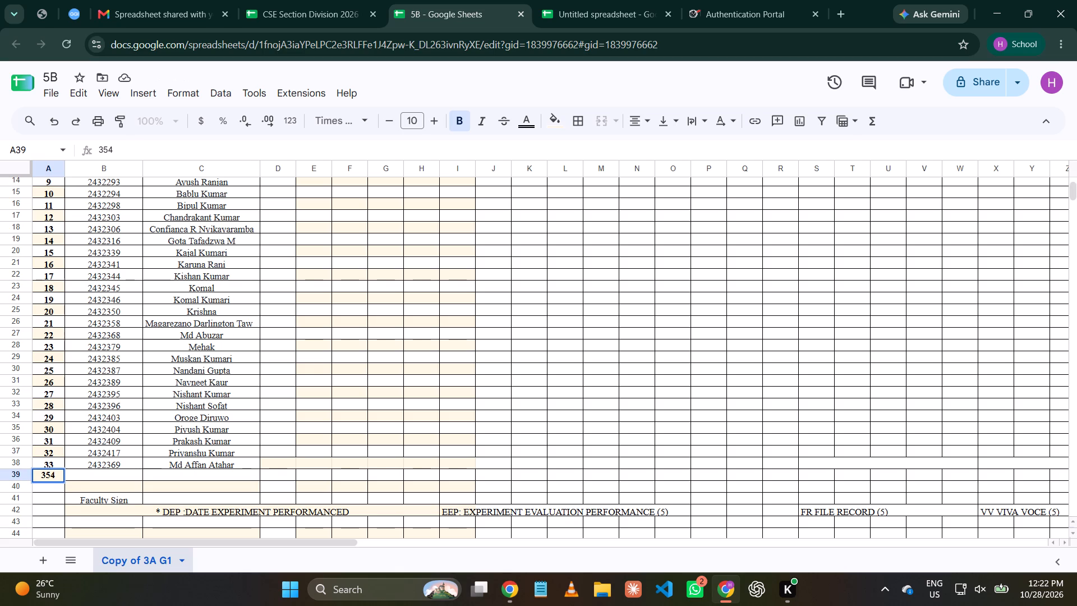
key(BackSpace)
key(BackSpace)
key(4)
click(91, 476)
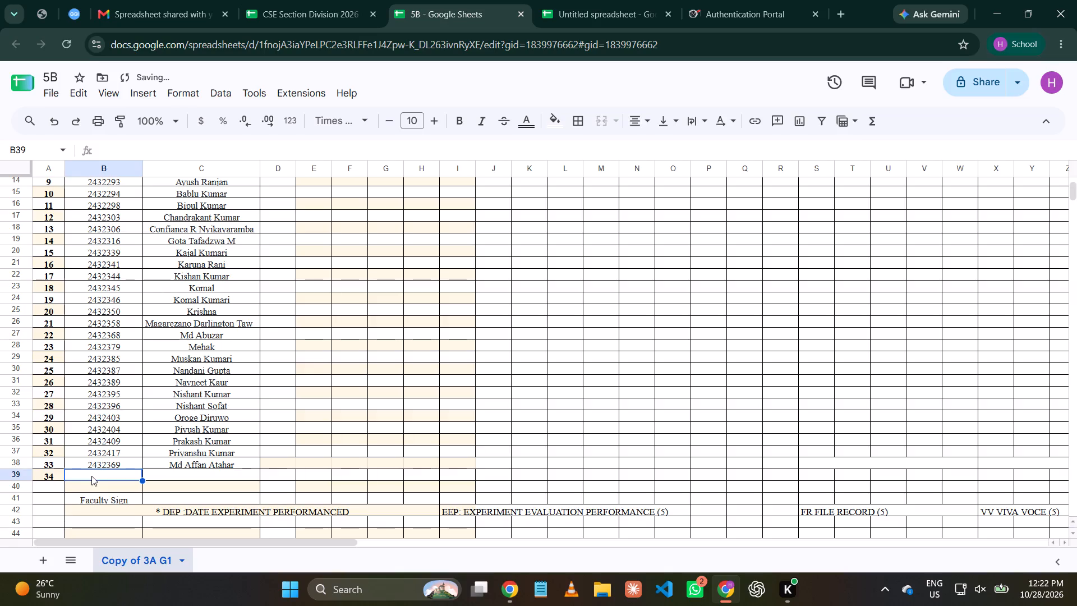
Fetch a roll number for cell B39 of 5B from the end of the student list in sheet 5B_CSE.
click(281, 16)
scroll(213, 469, down, 2)
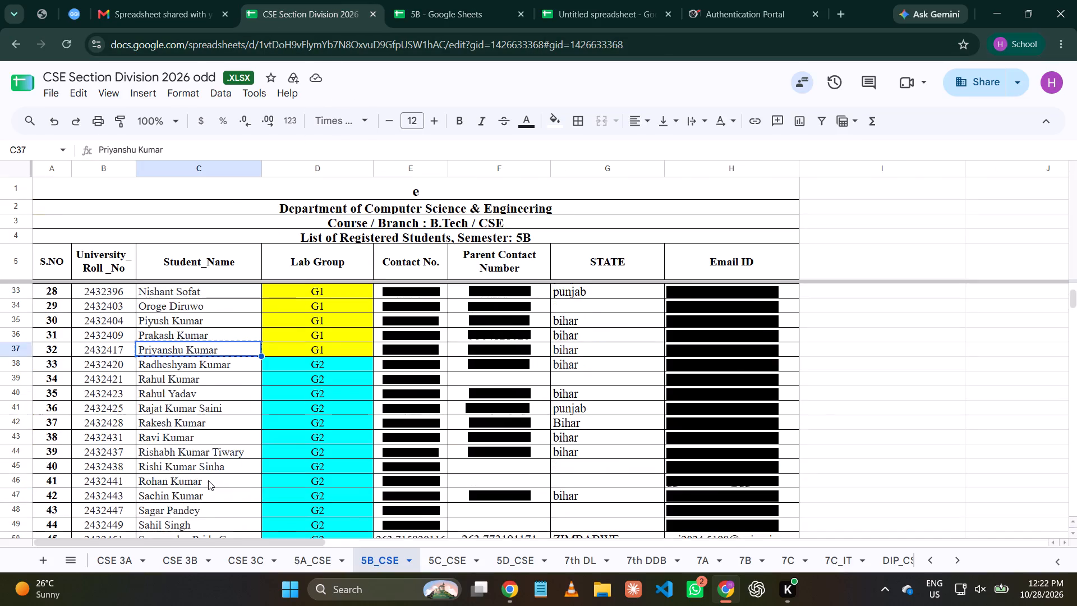
scroll(208, 480, down, 6)
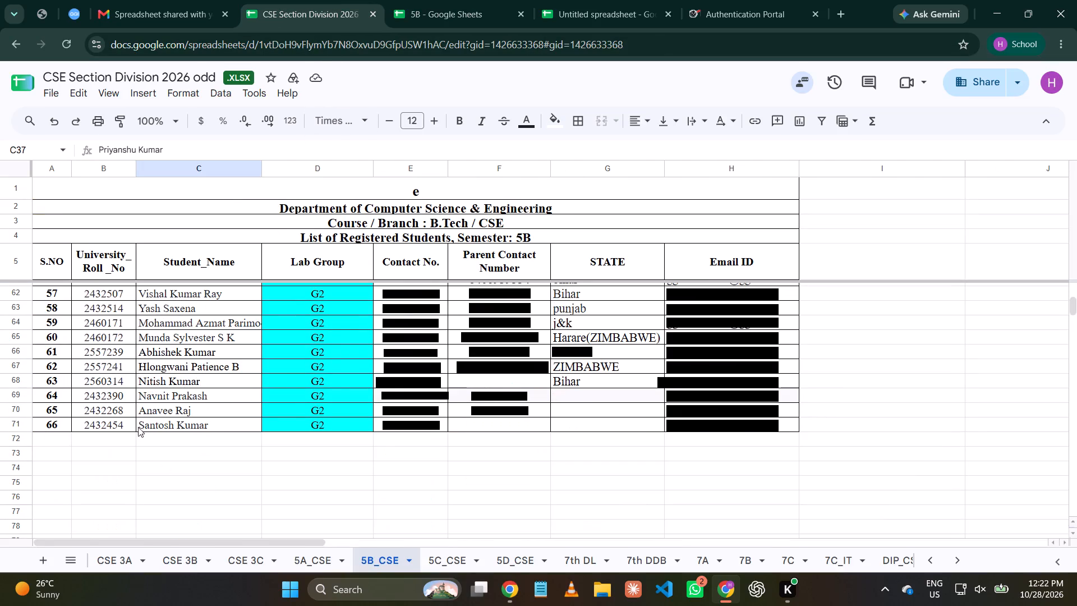
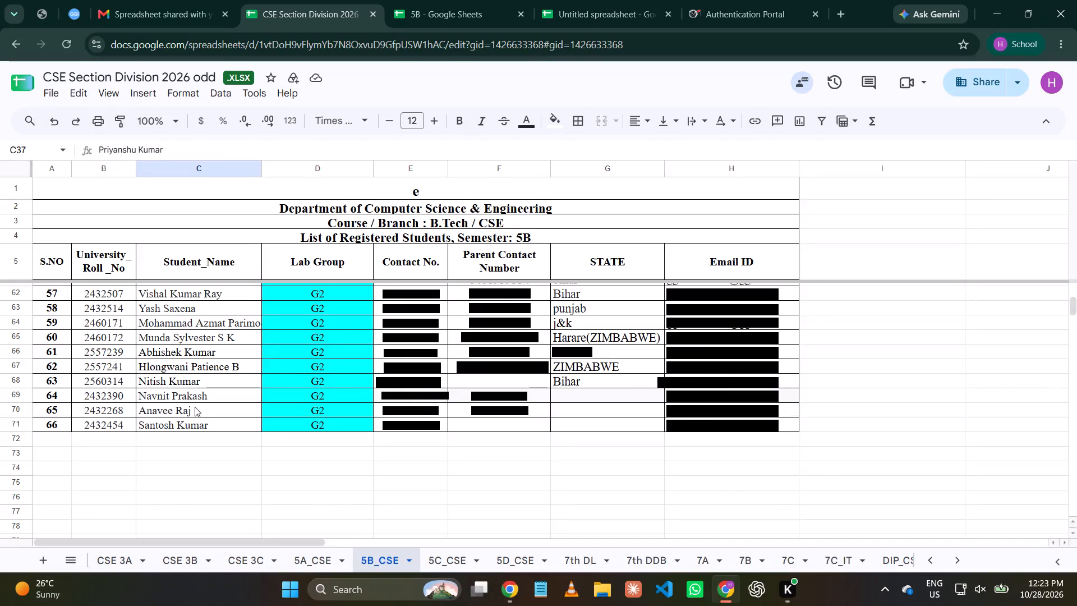
Copy the roll number in cell B70 of sheet 5B_CSE into cell B39 of 5B for serial number 34.
click(119, 405)
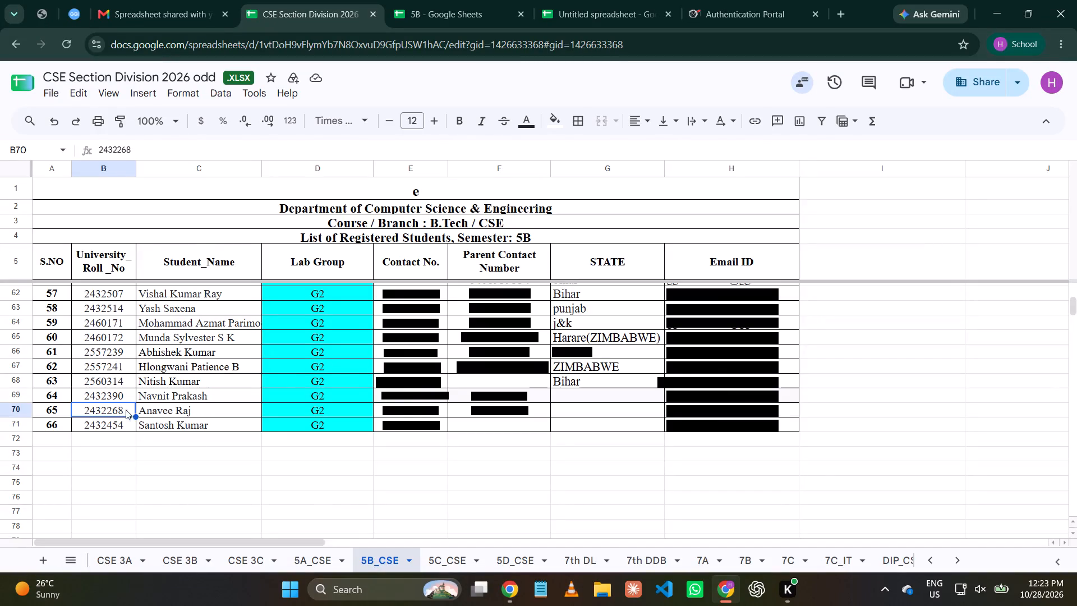
key(ctrl+c)
click(468, 12)
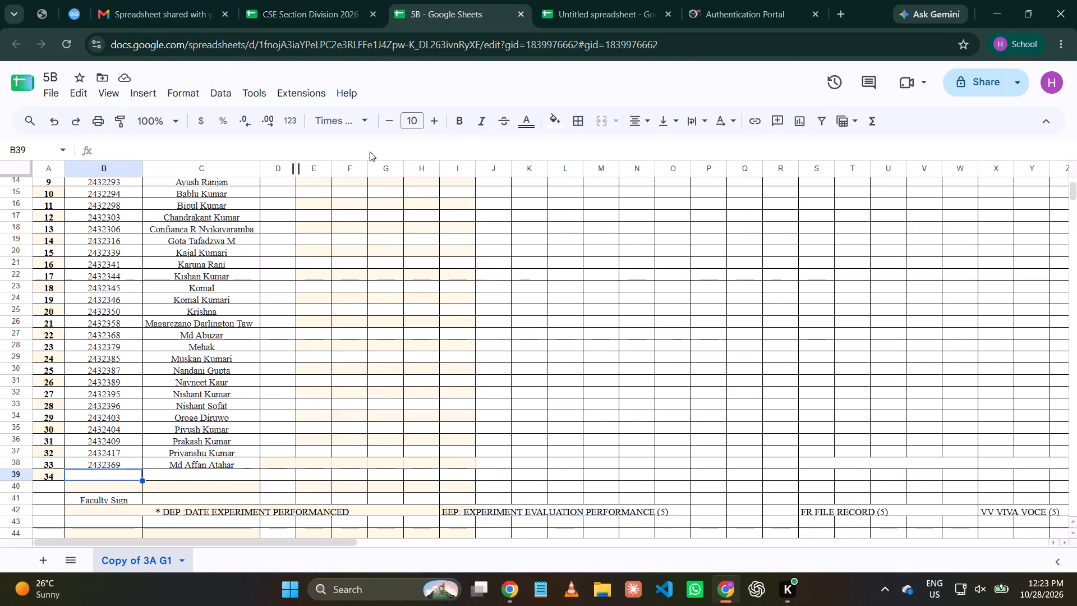
click(128, 478)
key(ctrl+v)
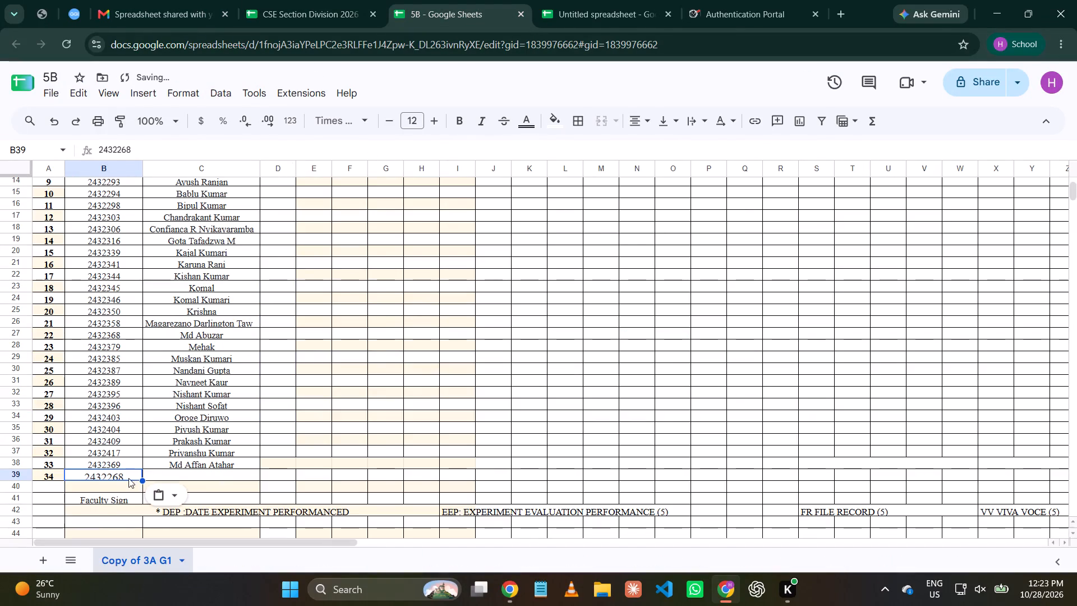
click(180, 473)
click(114, 472)
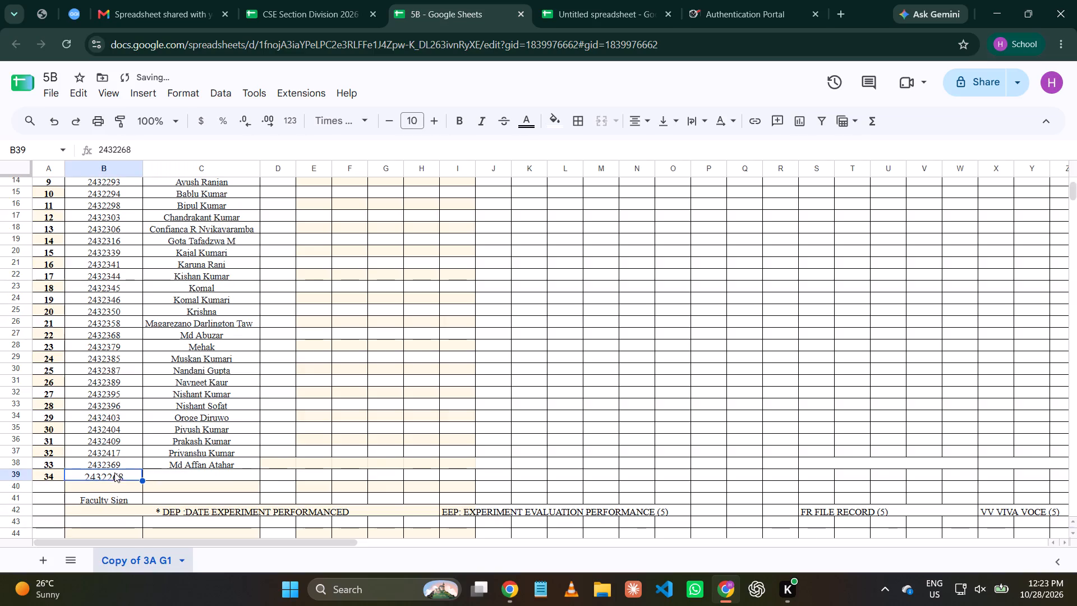
Reduce the font size of the roll number in cell B39 of 5B to 10.
double_click(386, 121)
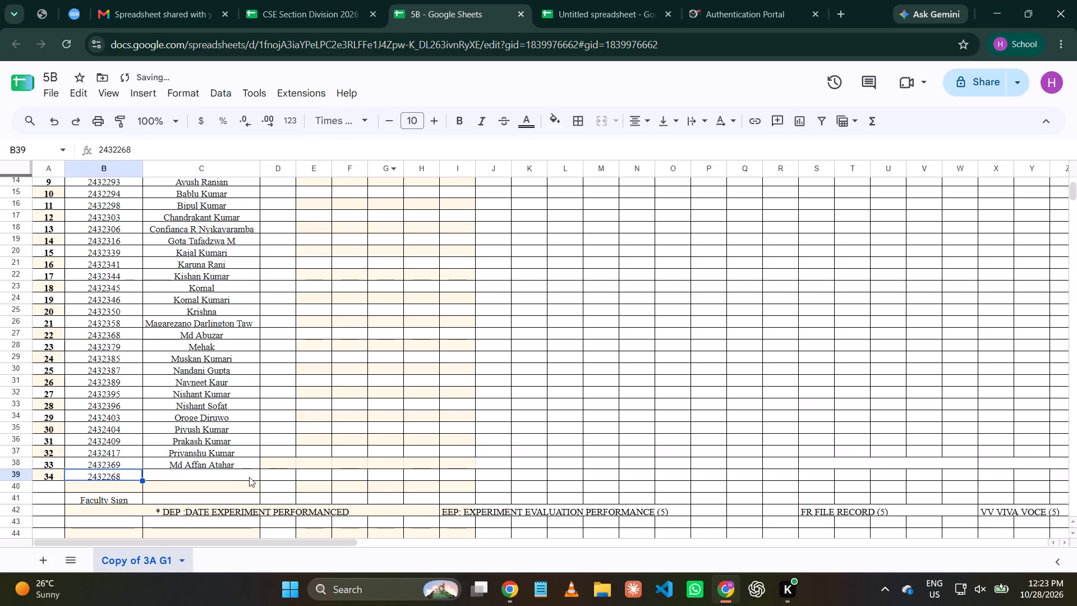
Copy the student name in cell C70 of sheet 5B_CSE into cell C39 of 5B for serial number 34.
click(248, 477)
click(287, 26)
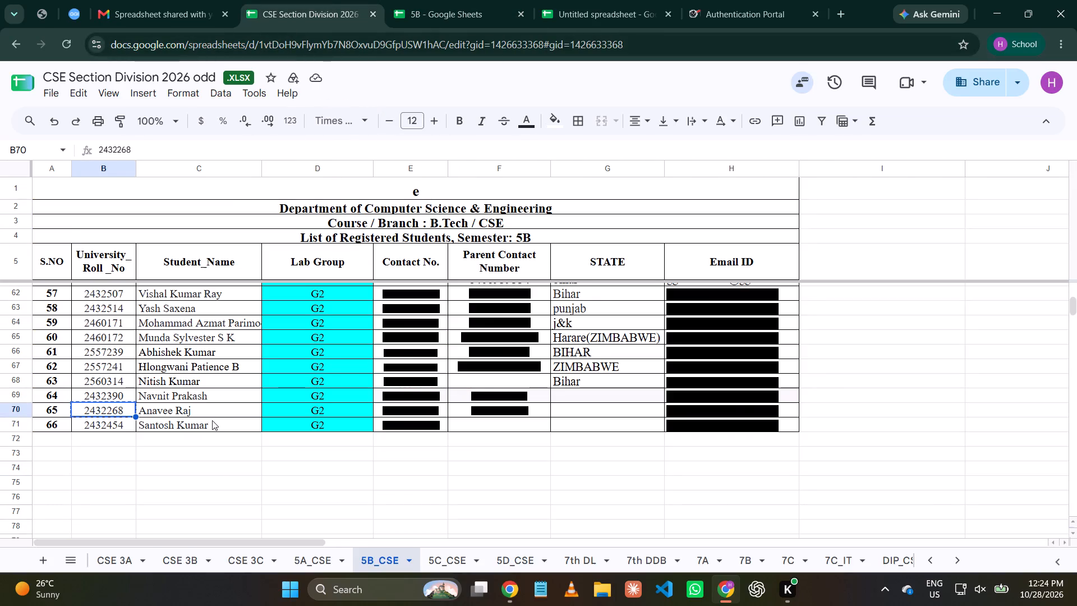
click(211, 412)
key(ctrl+c)
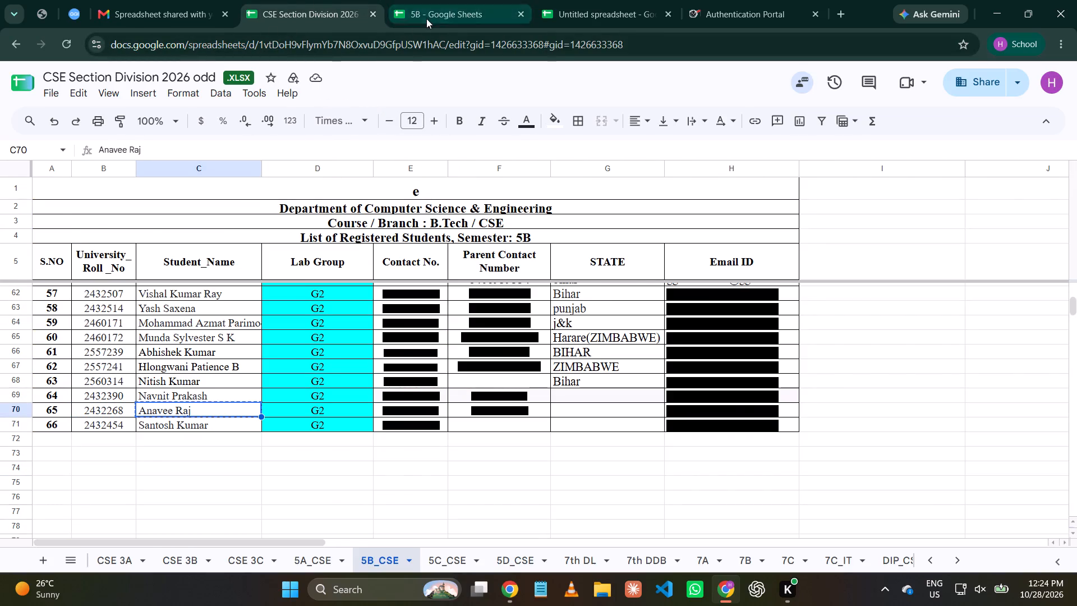
drag(426, 17, 426, 24)
click(208, 475)
key(ctrl+v)
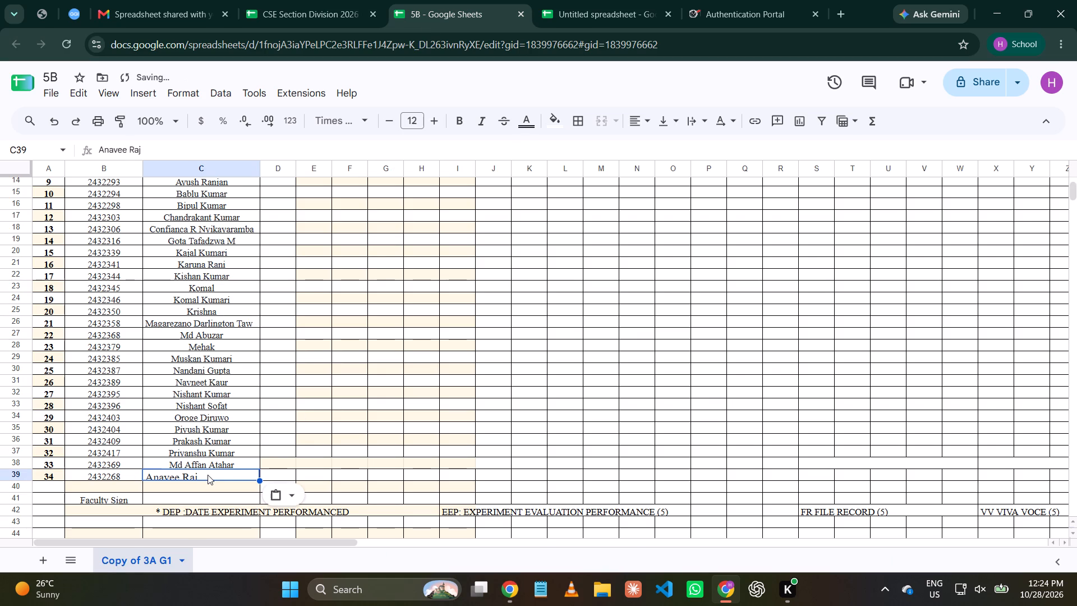
Set the name in cell C39 of 5B to font size 10, centre it horizontally and save the sheet.
click(392, 113)
drag(392, 113, 390, 125)
click(646, 113)
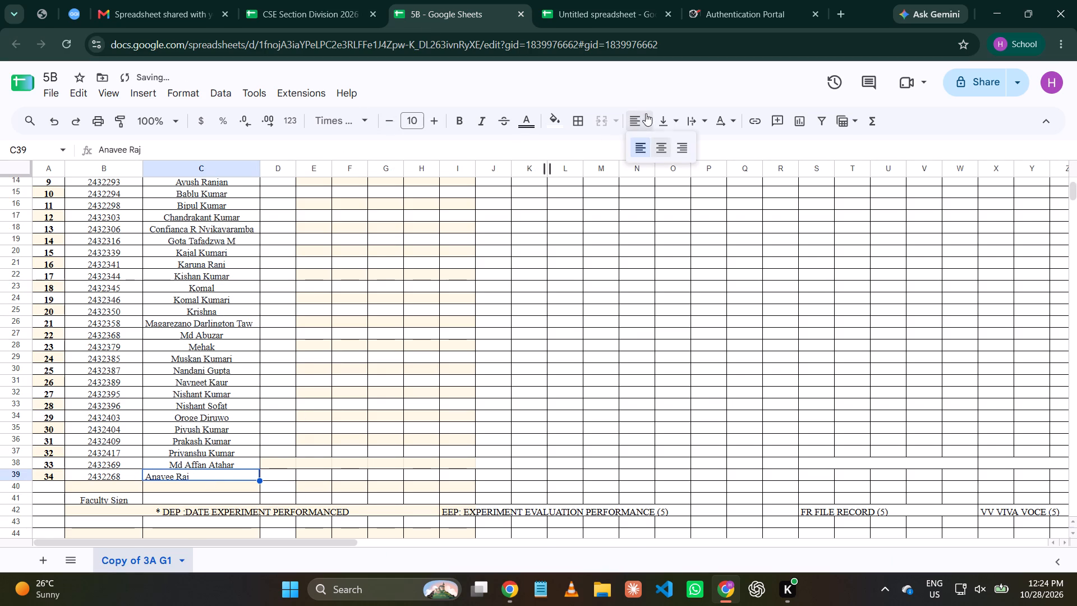
click(658, 144)
key(ctrl+s)
key(ctrl+s)
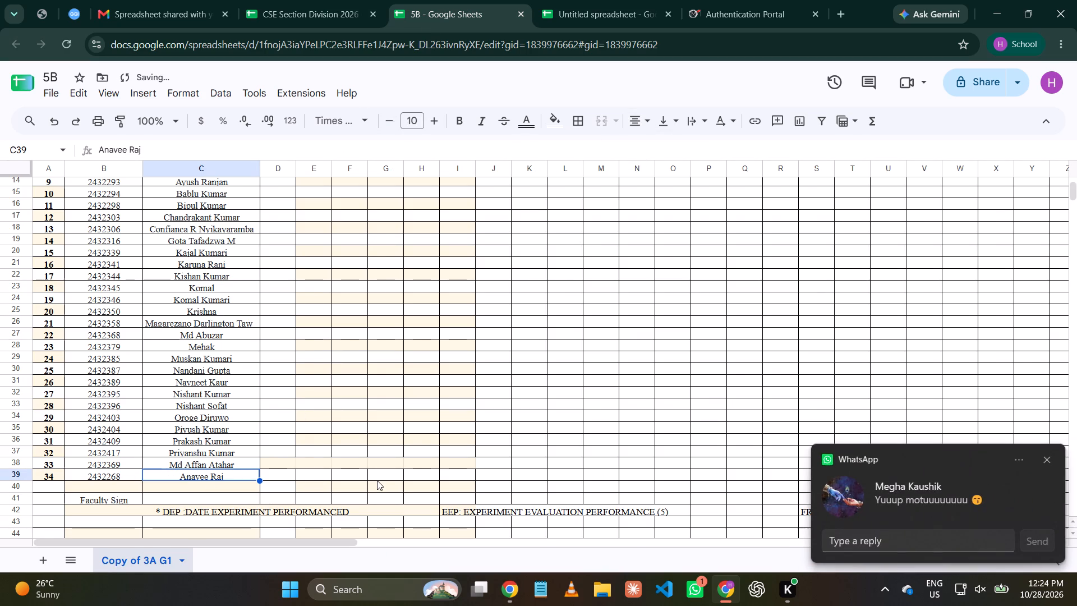
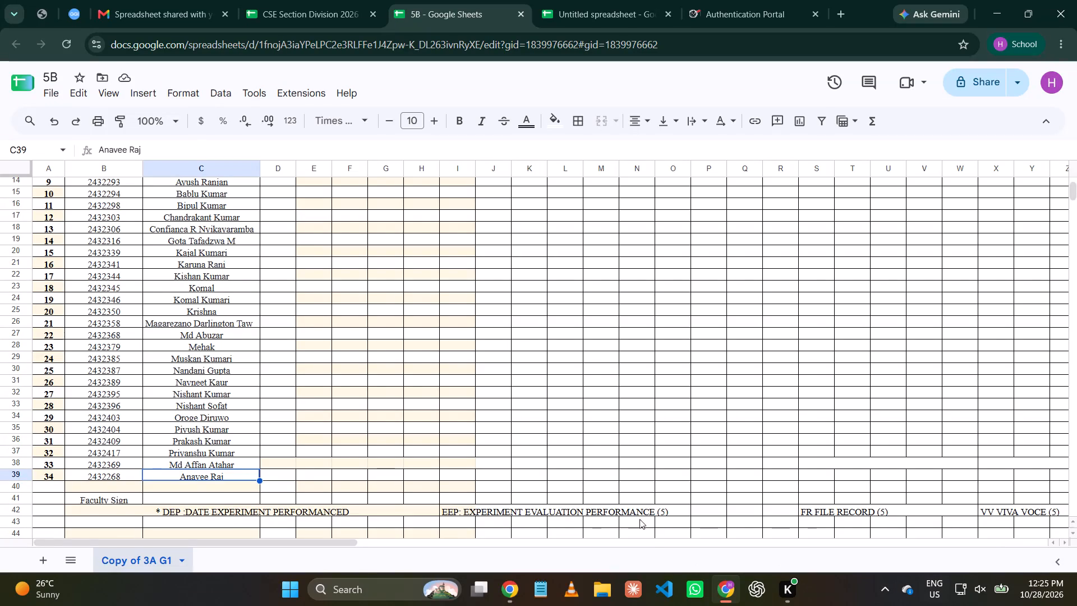
Look over the completed student list in 5B and save the spreadsheet.
scroll(720, 333, up, 4)
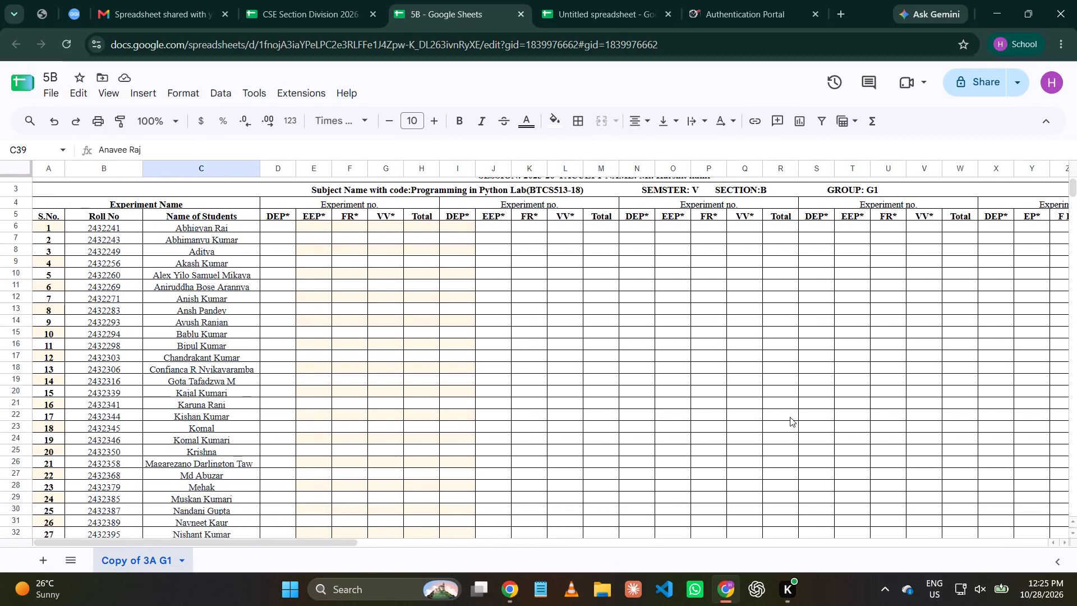
scroll(790, 417, down, 3)
key(ctrl+s)
key(ctrl+s)
scroll(773, 366, up, 3)
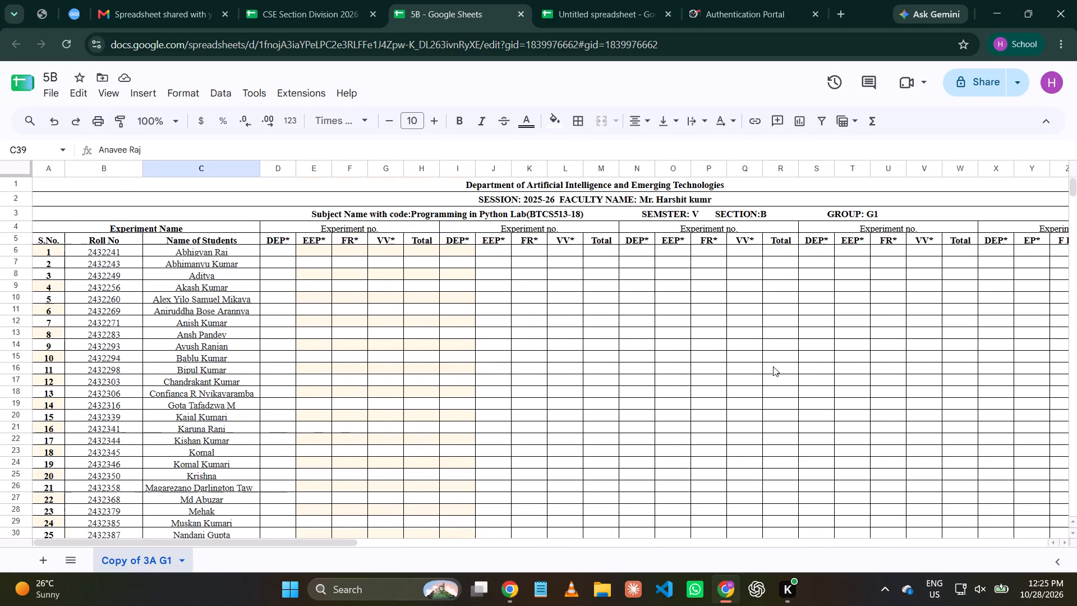
scroll(459, 261, up, 2)
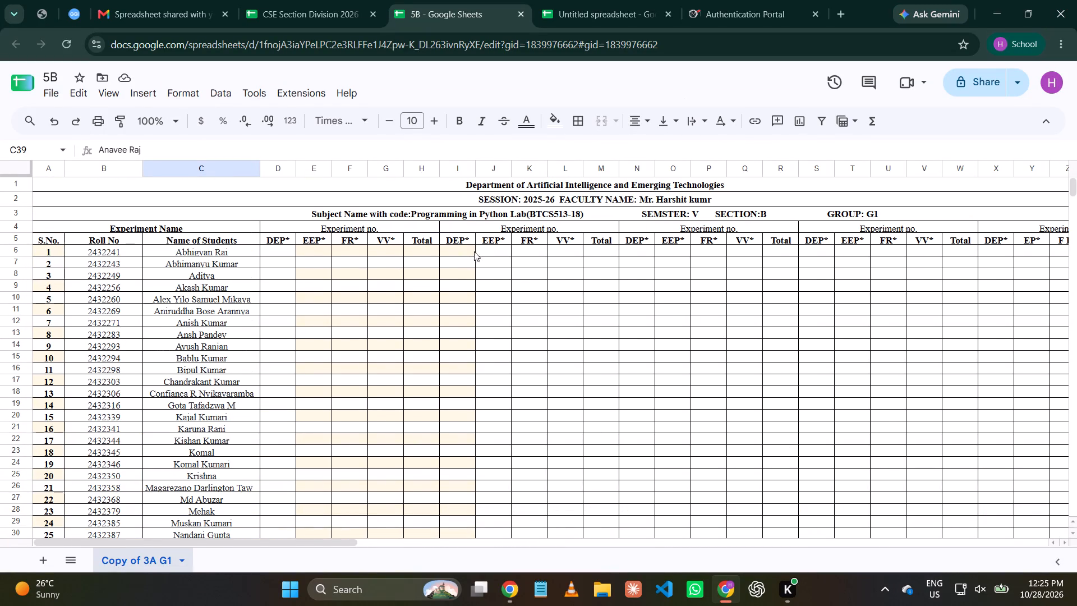
Select cell B6 in the untitled G2 spreadsheet and copy the first G2 roll number from cell B38 of sheet 5B_CSE.
click(658, 7)
scroll(591, 225, up, 5)
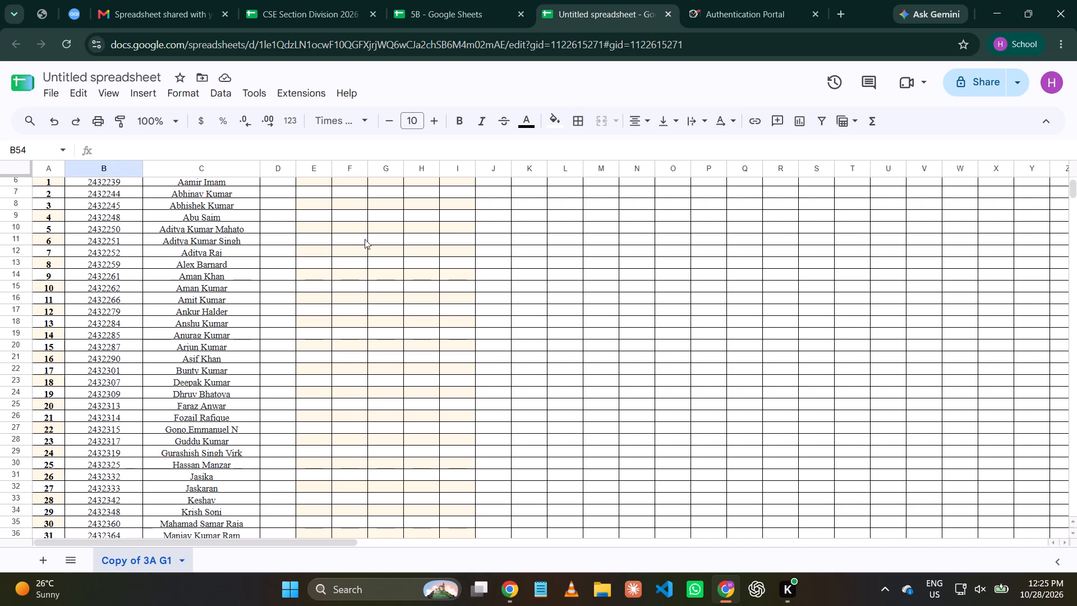
click(127, 252)
click(317, 10)
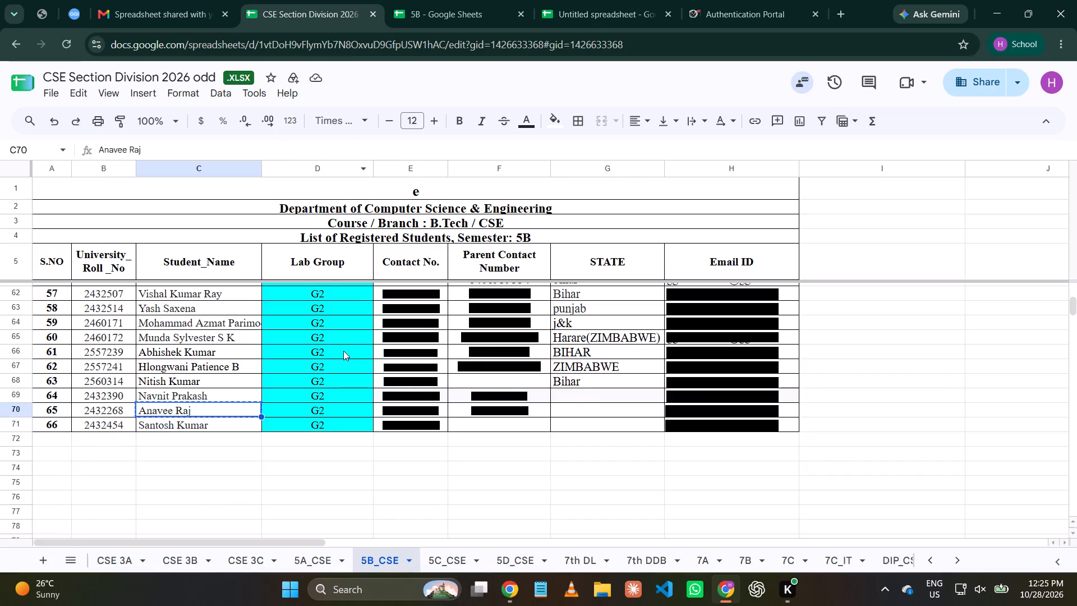
scroll(316, 370, up, 8)
scroll(345, 400, down, 3)
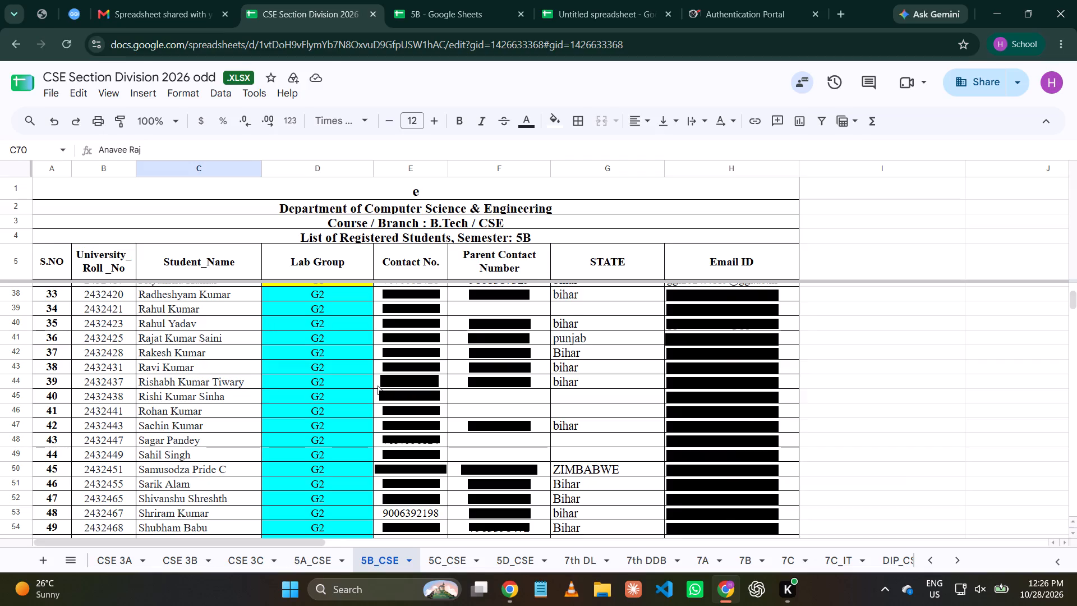
click(124, 290)
key(ctrl+c)
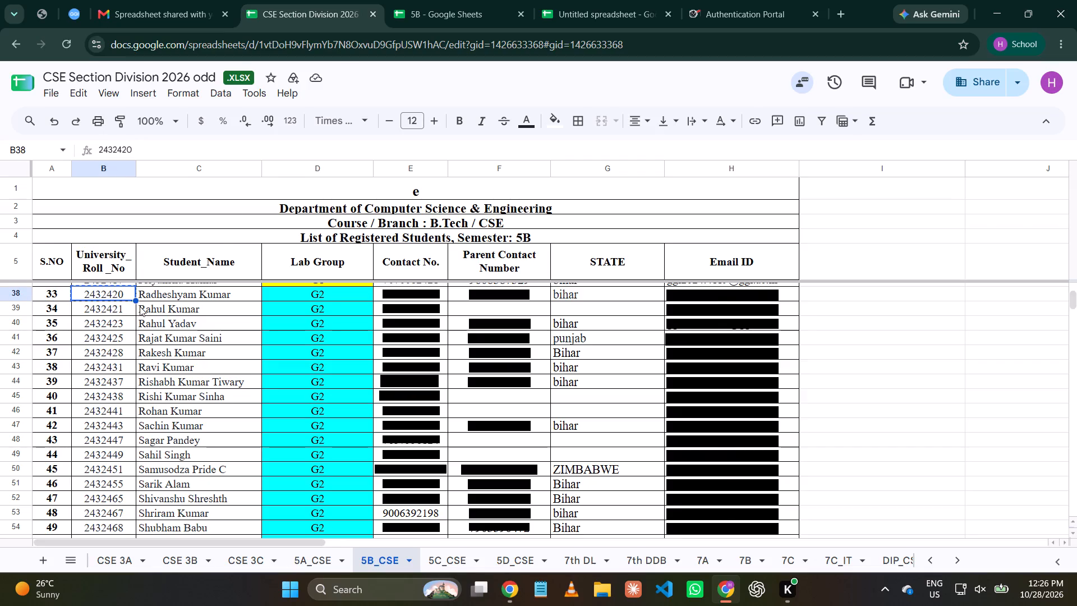
Return to the 5B spreadsheet, save it again and close it.
click(420, 17)
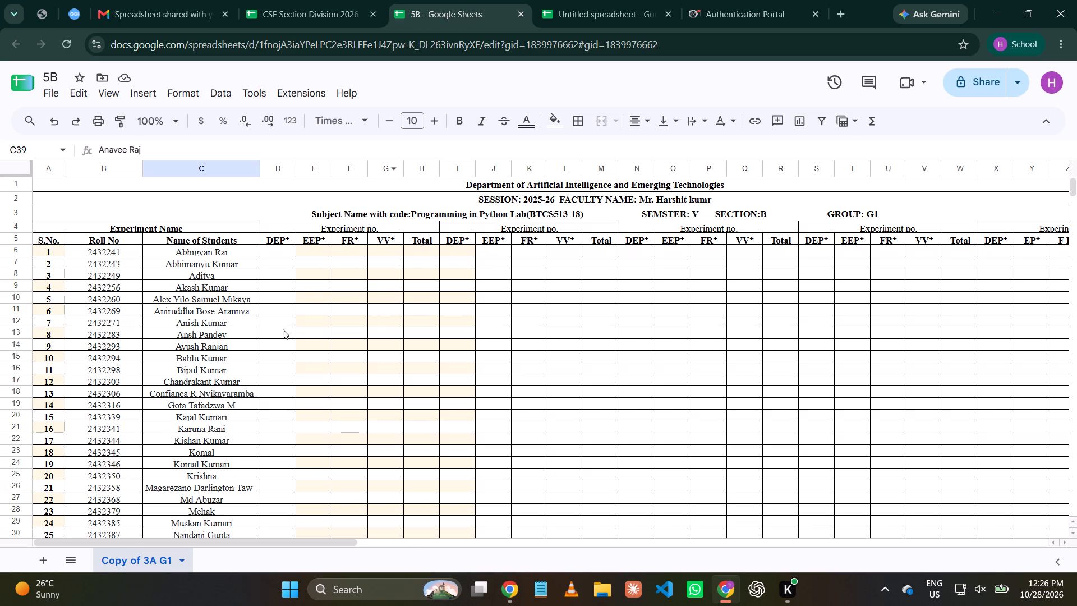
click(600, 19)
click(489, 8)
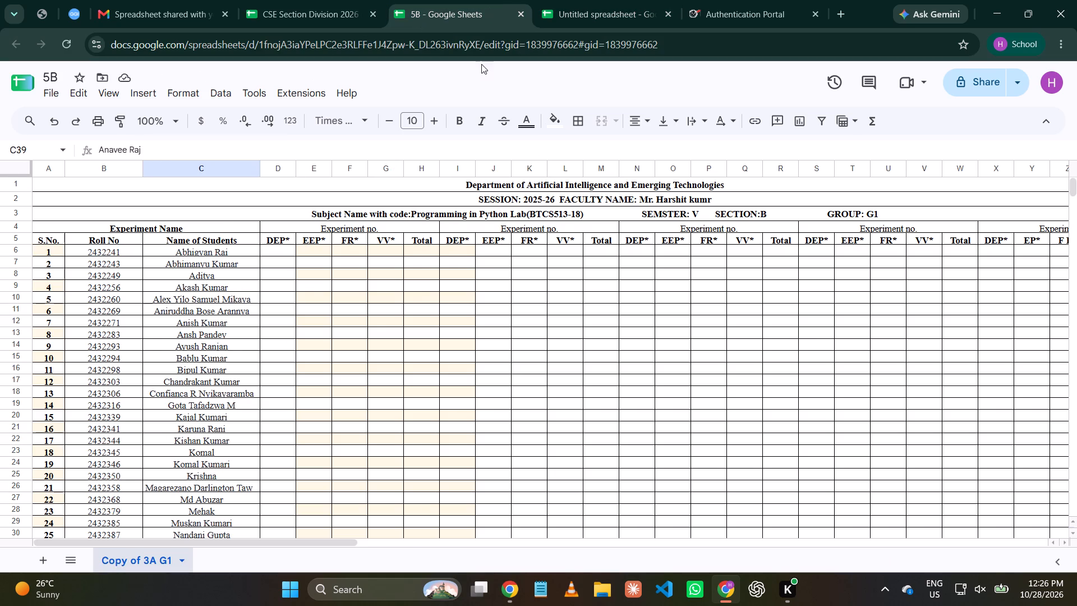
key(ctrl+s)
scroll(408, 255, up, 4)
click(521, 12)
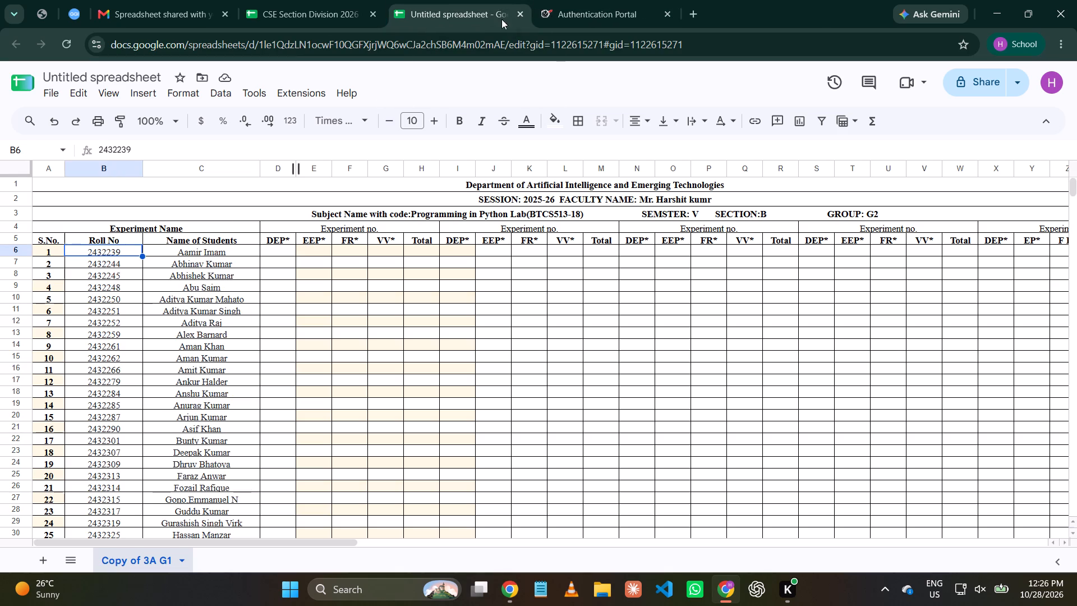
Rename the untitled G2 spreadsheet as 5BG2.
scroll(320, 347, up, 4)
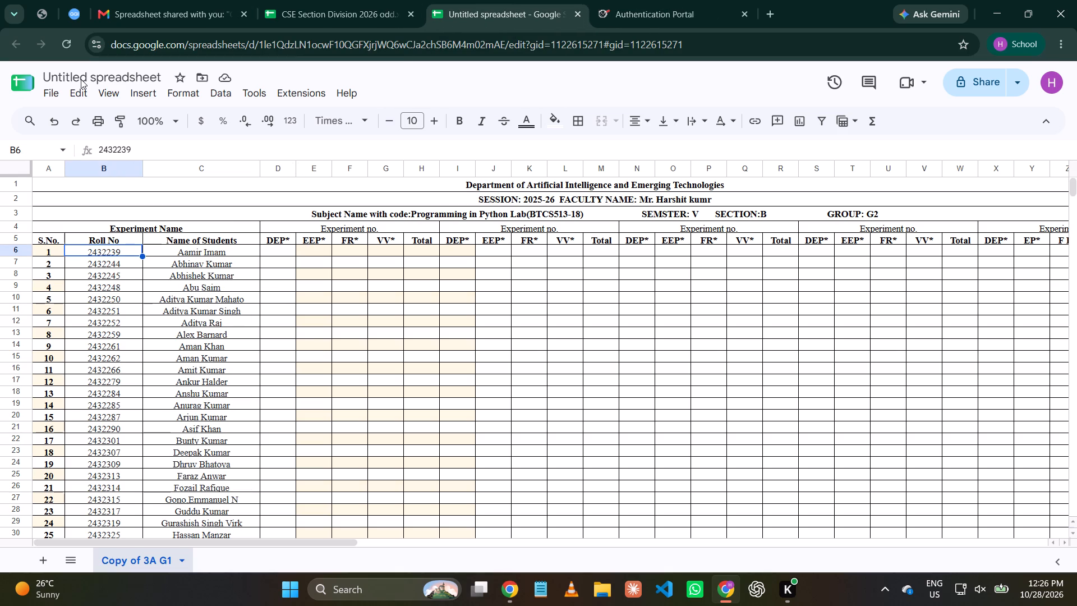
click(81, 79)
click(117, 81)
click(131, 76)
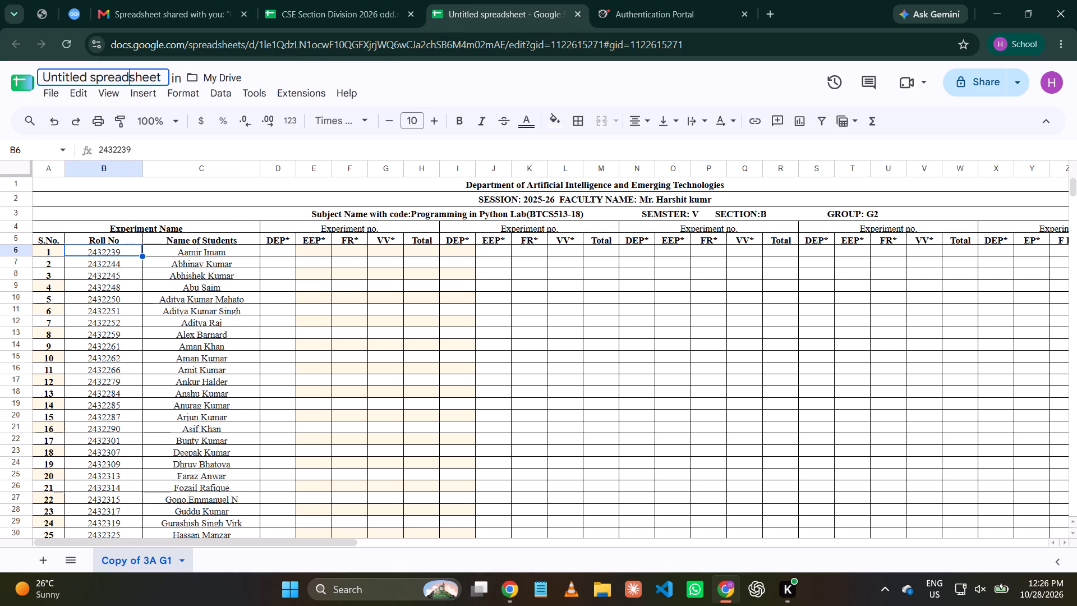
key(BackSpace)
key(Right)
key(Right)
key(Right)
key(Right)
key(Right)
key(Right)
key(Right)
key(Right)
key(Right)
key(Right)
key(Right)
key(Right)
key(Right)
key(Right)
key(Right)
key(BackSpace)
key(BackSpace)
key(BackSpace)
key(BackSpace)
key(BackSpace)
key(BackSpace)
key(BackSpace)
key(BackSpace)
key(BackSpace)
key(BackSpace)
key(BackSpace)
key(BackSpace)
key(BackSpace)
key(BackSpace)
key(BackSpace)
key(BackSpace)
key(BackSpace)
key(BackSpace)
key(BackSpace)
key(BackSpace)
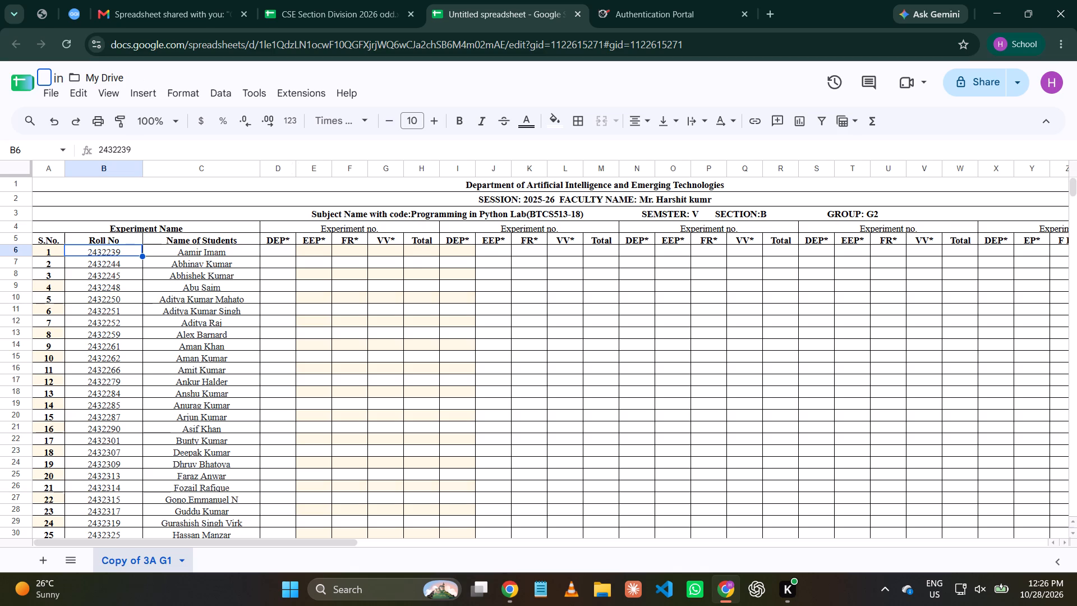
text(5BG2)
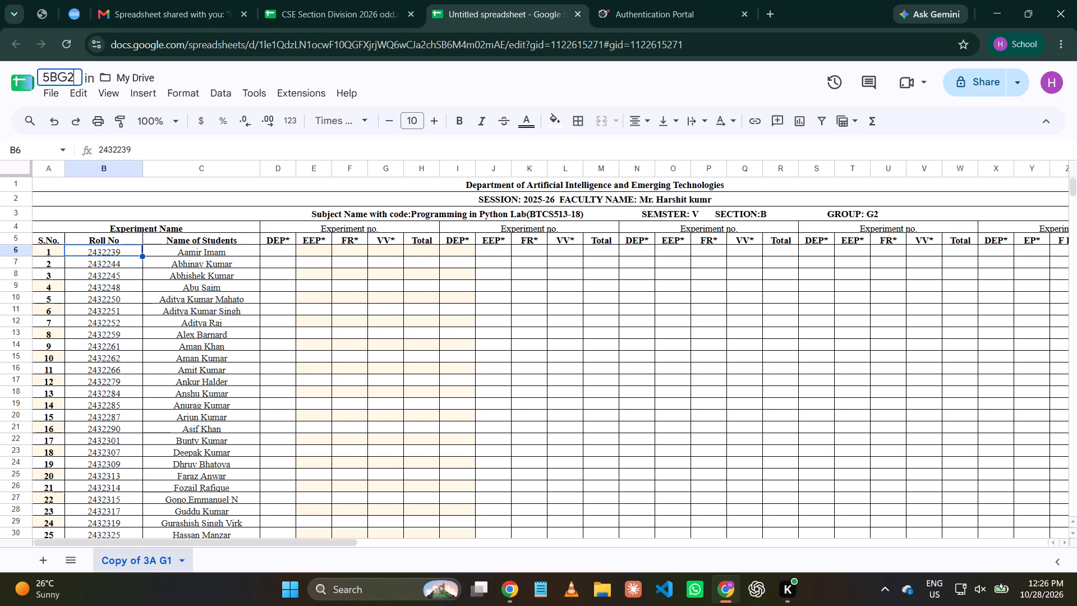
key(Return)
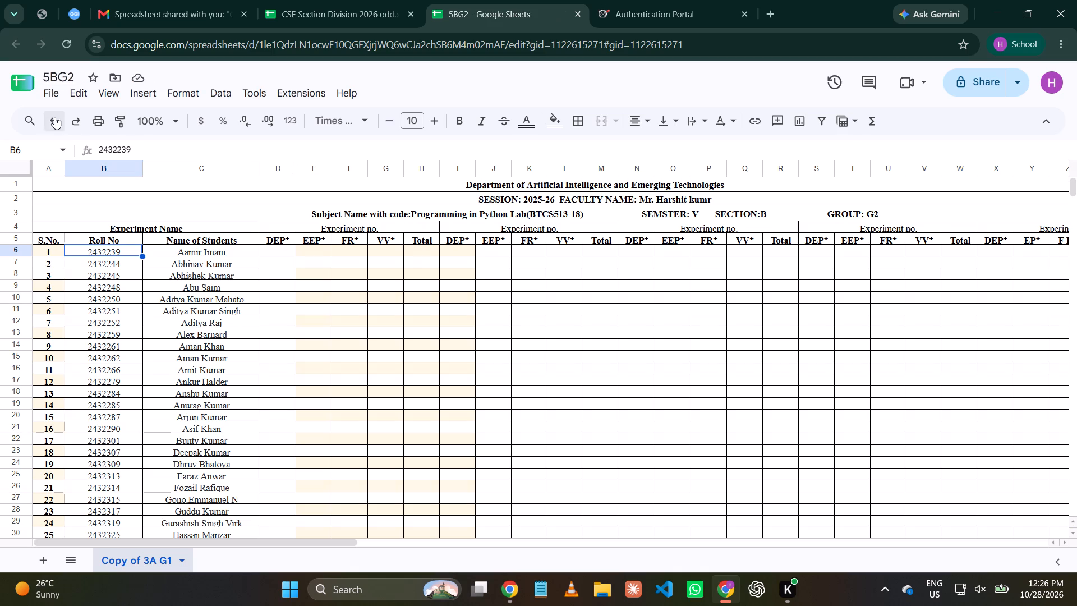
Paste the copied roll number into cell B6 for serial number 1, set its font size to 10 and save.
key(ctrl+v)
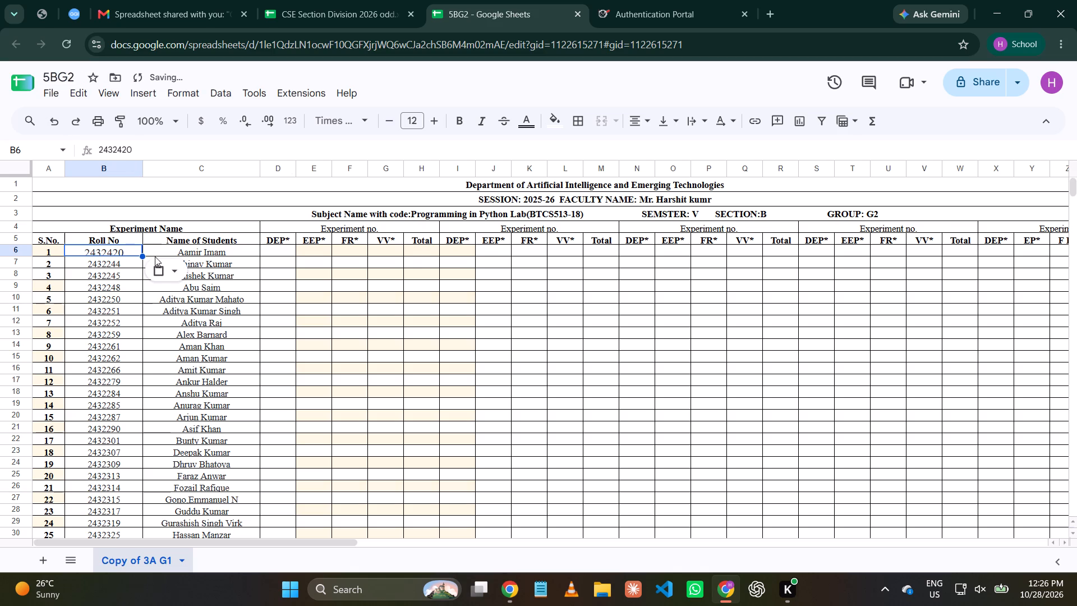
double_click(394, 113)
key(ctrl+s)
Copy the student name in cell C38 of sheet 5B_CSE into cell C6 of 5BG2, at font size 10 and centred.
click(248, 254)
click(329, 16)
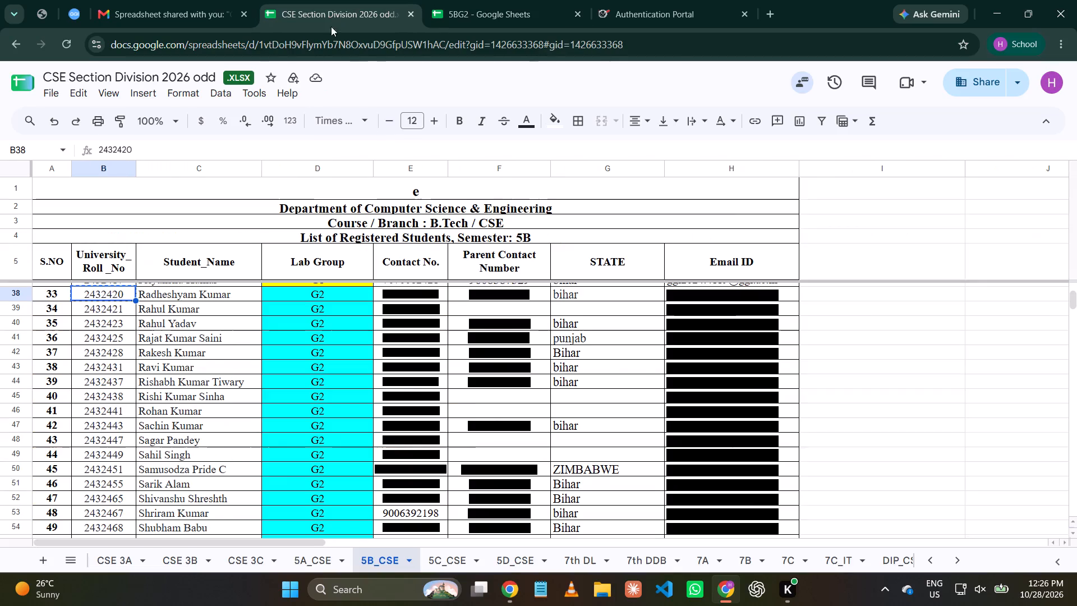
click(190, 294)
key(ctrl+c)
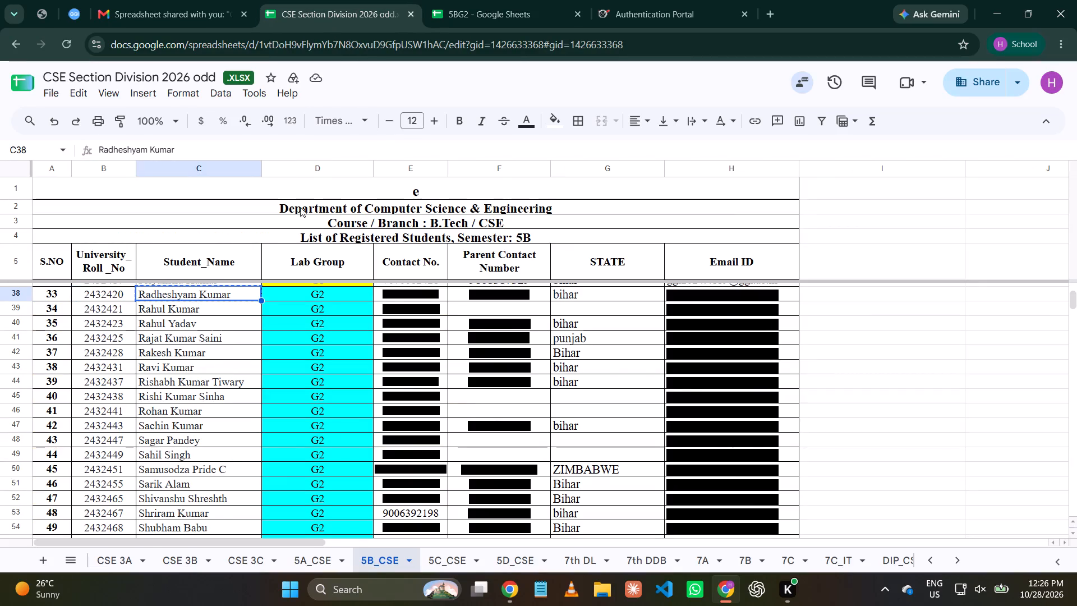
click(447, 10)
click(185, 252)
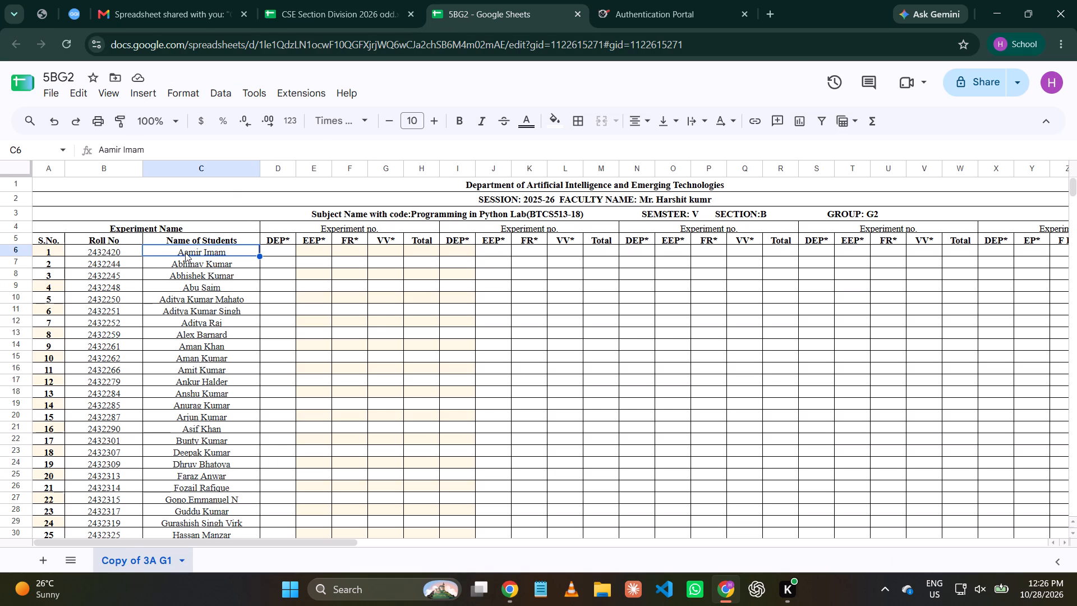
key(ctrl+v)
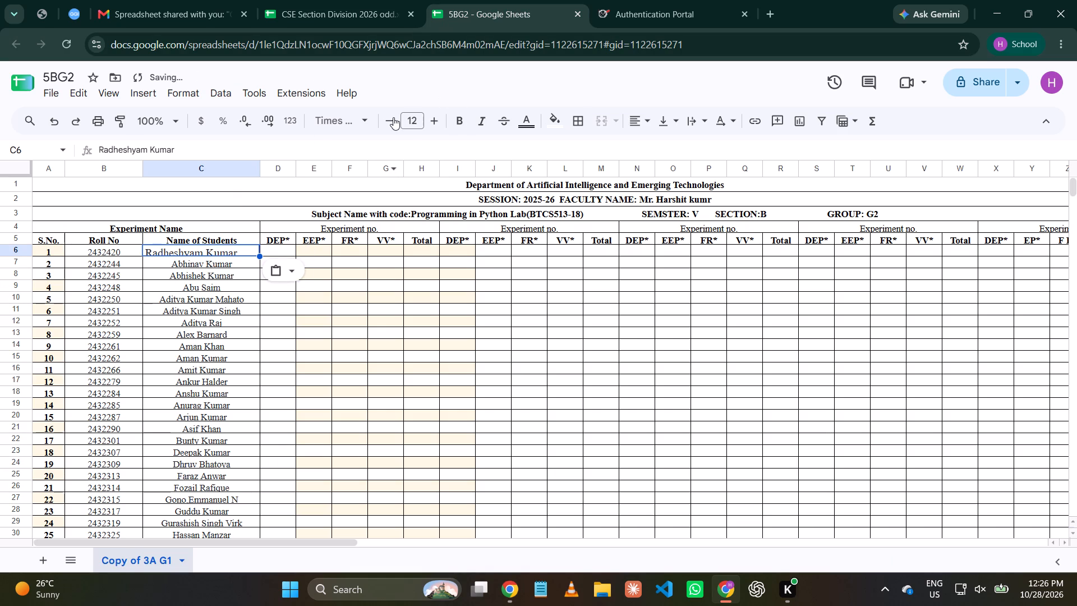
double_click(393, 117)
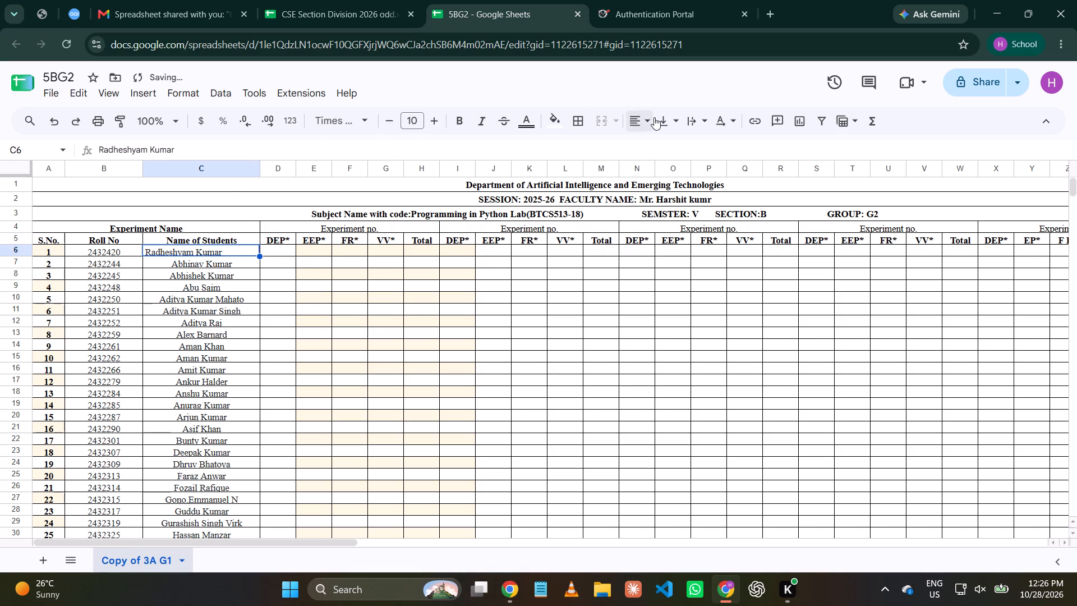
click(655, 117)
click(651, 120)
click(653, 142)
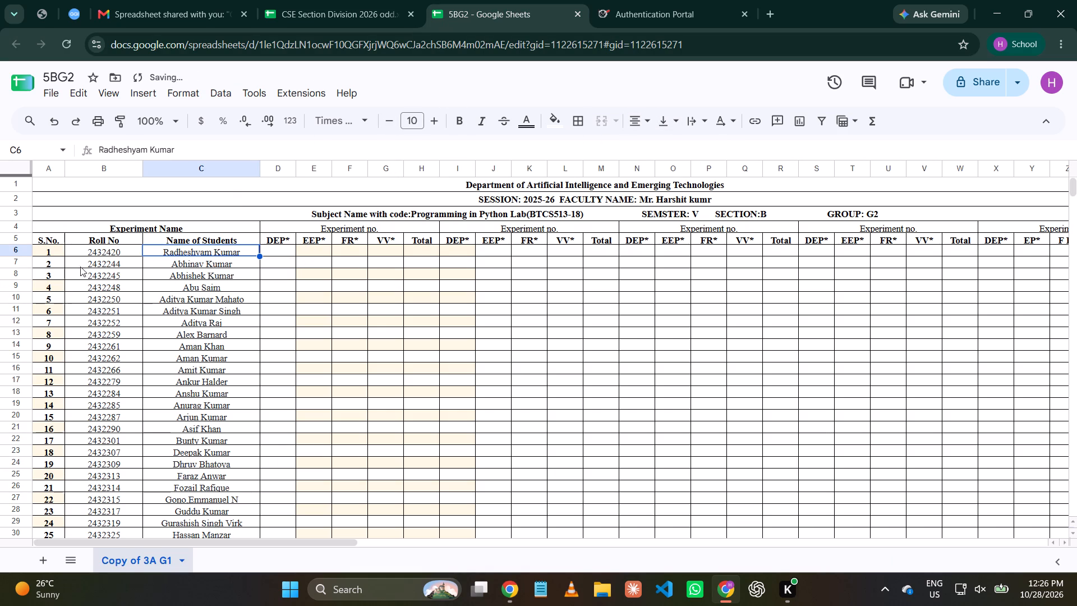
Copy the roll number in cell B39 of sheet 5B_CSE into cell B7 of 5BG2 and set its font size to 10.
click(98, 263)
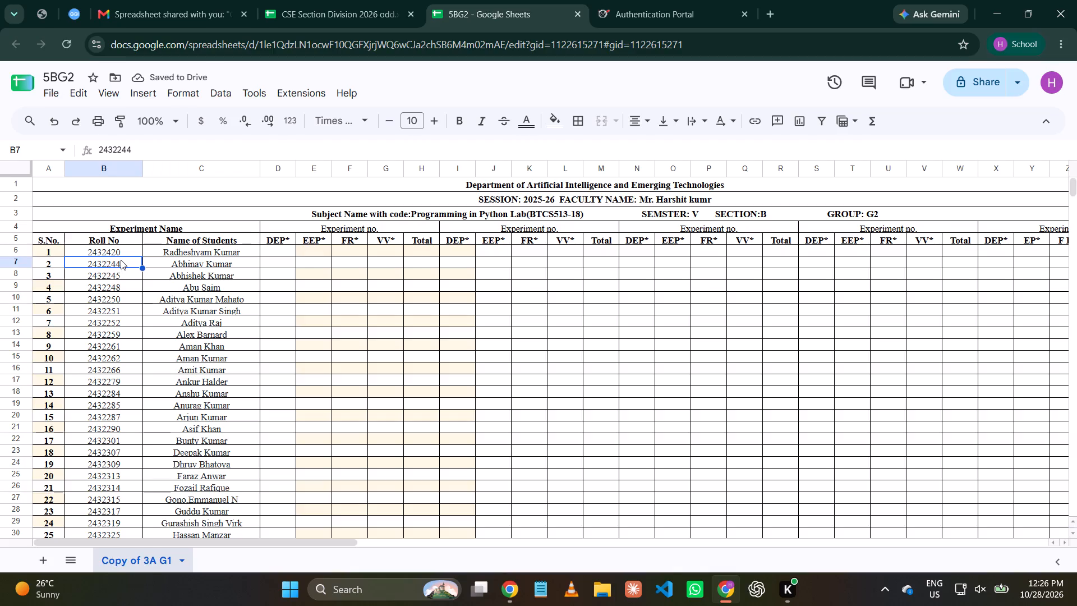
click(319, 3)
click(113, 307)
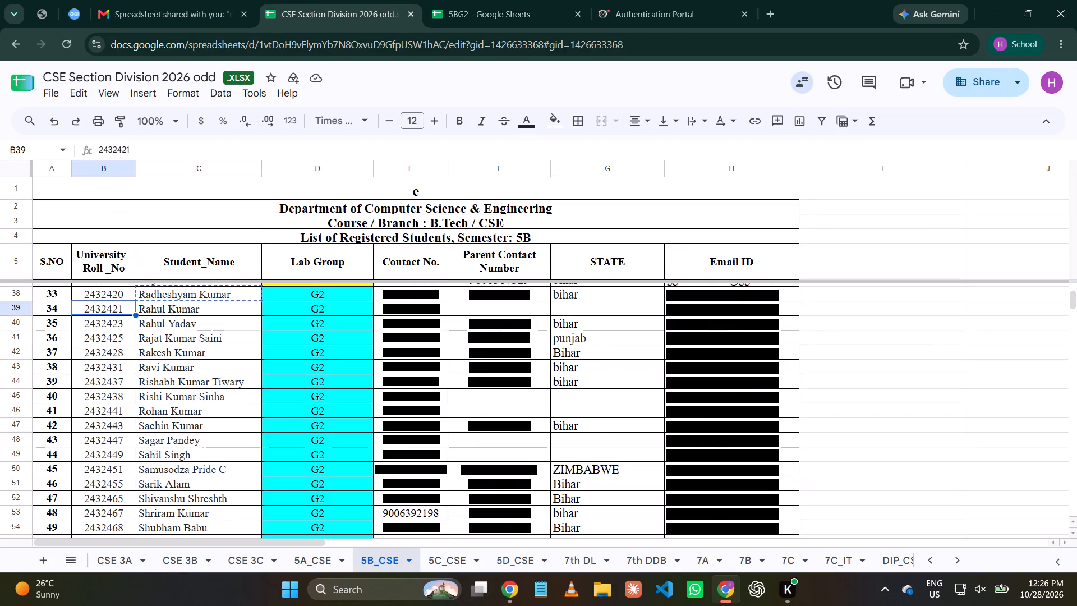
key(ctrl+c)
click(457, 3)
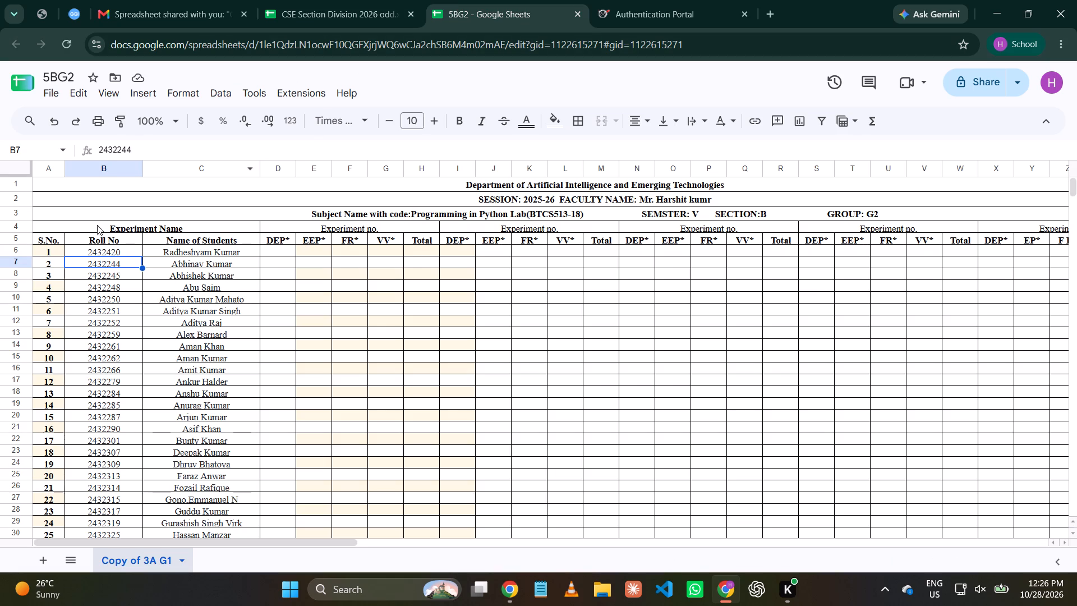
click(123, 268)
key(ctrl+v)
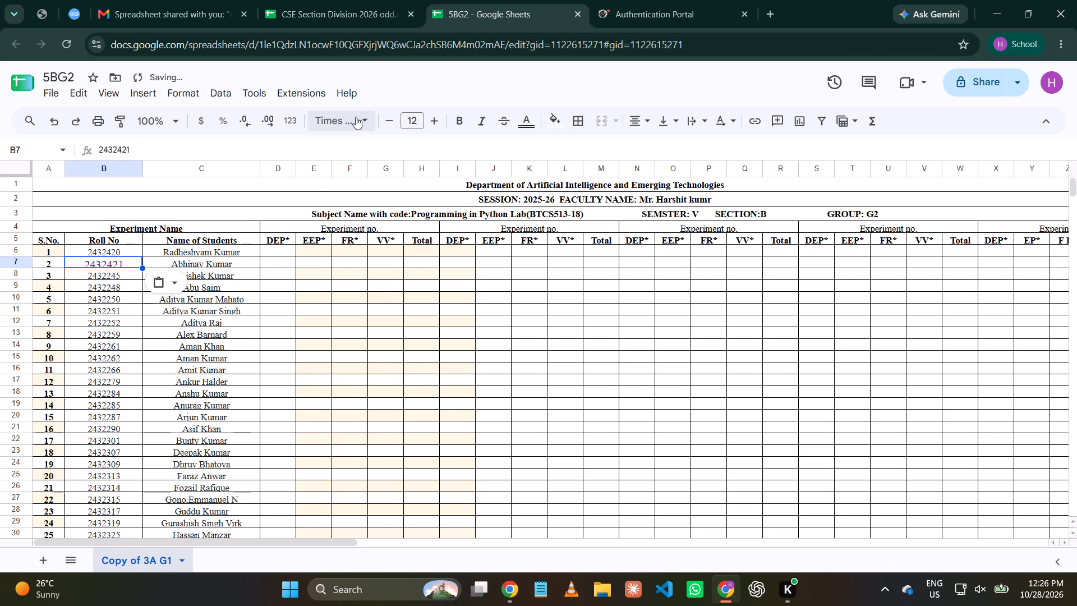
double_click(389, 115)
Copy the student name in cell C39 of sheet 5B_CSE into cell C7 of 5BG2, at font size 10 and centred.
click(185, 261)
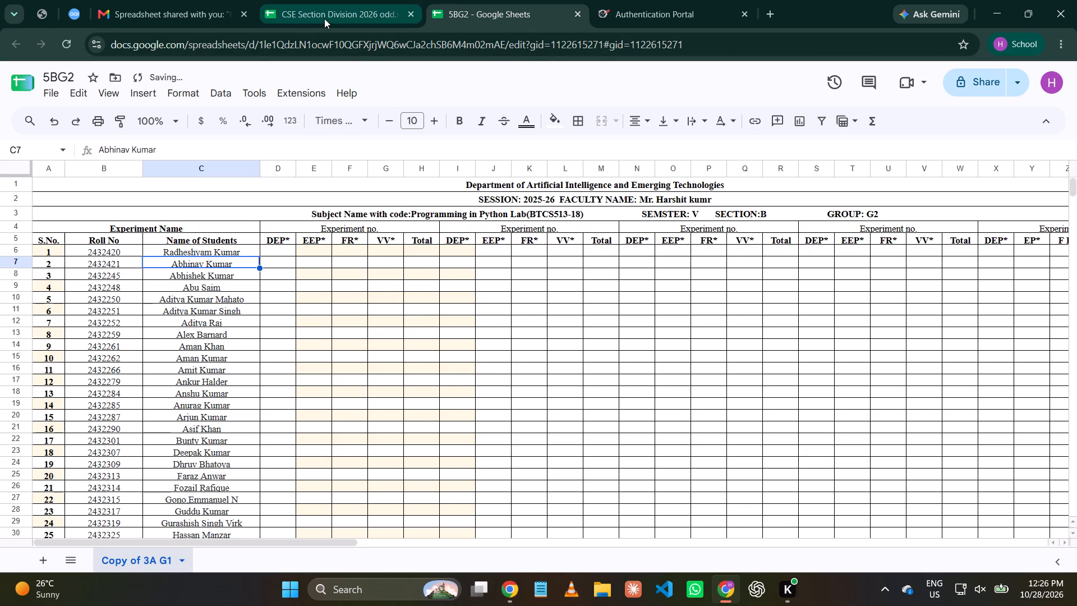
drag(325, 19, 325, 30)
click(215, 307)
key(ctrl+c)
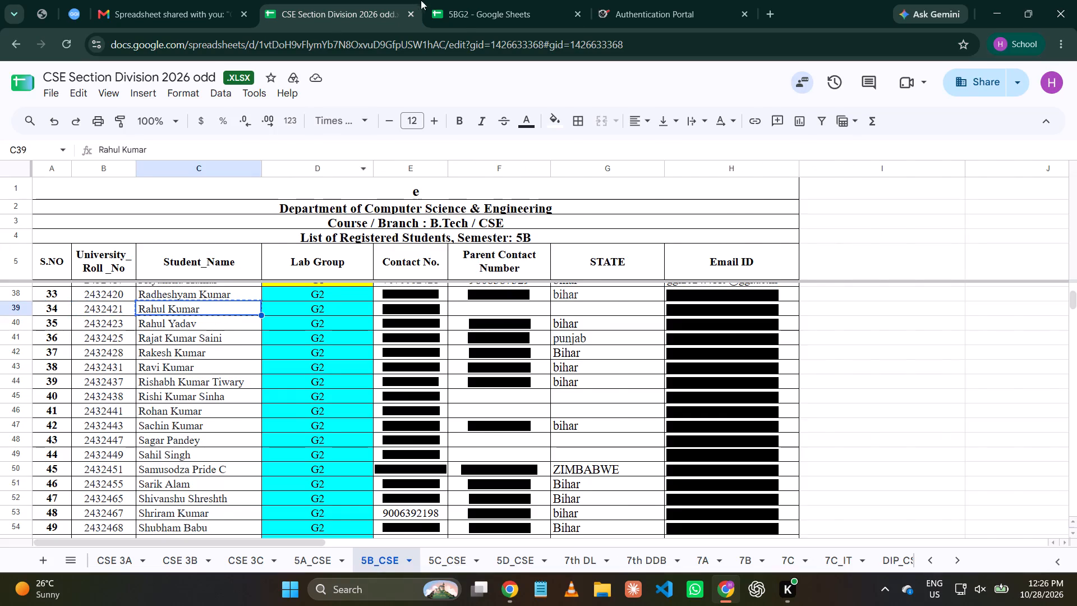
click(461, 20)
click(197, 262)
key(ctrl+v)
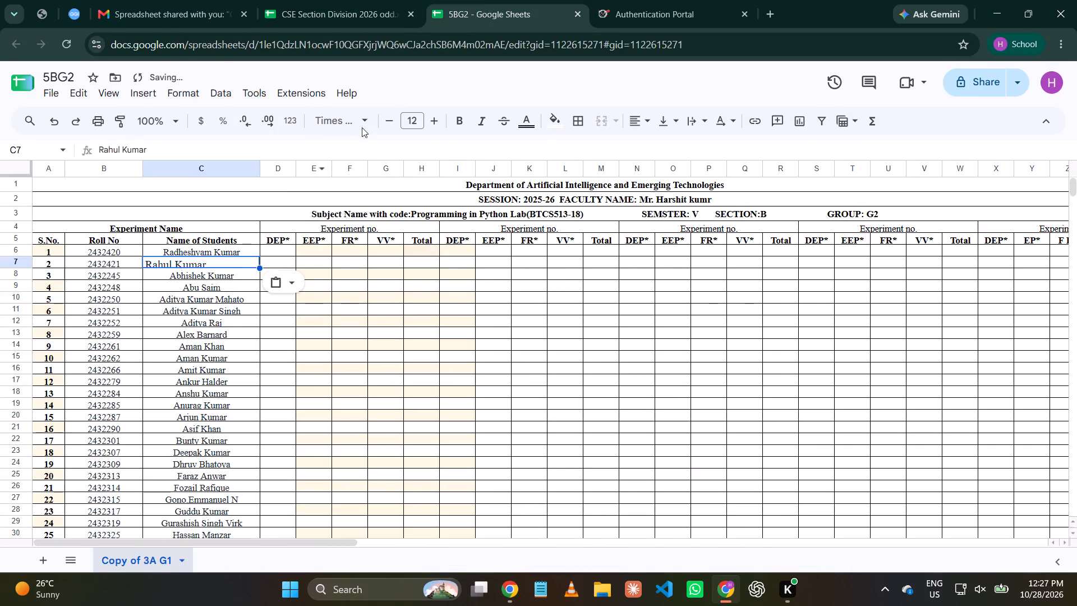
double_click(393, 121)
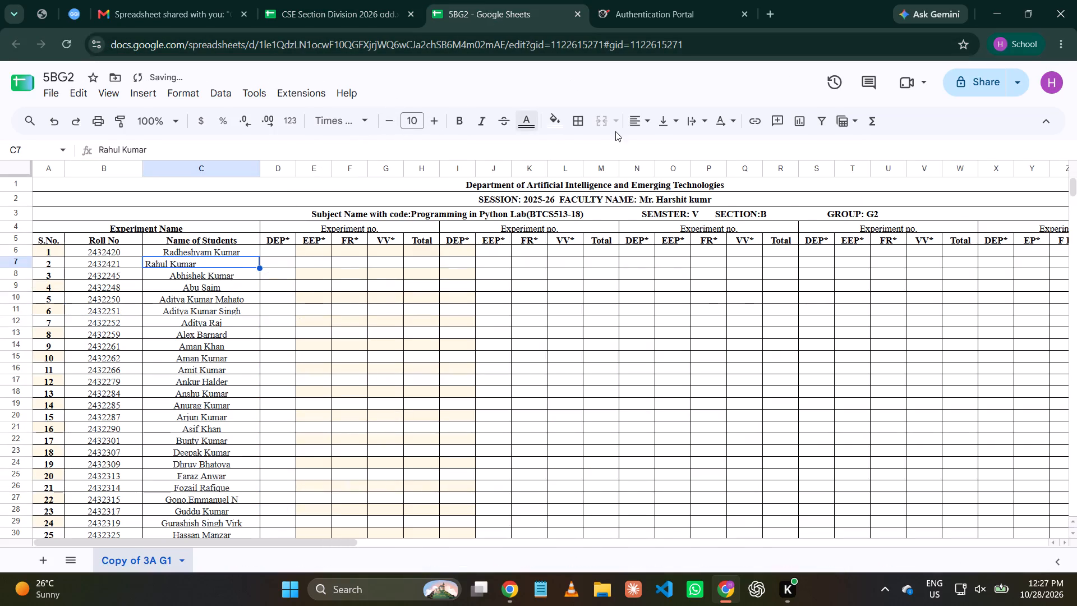
click(641, 116)
click(653, 143)
Copy the roll number in cell B40 of sheet 5B_CSE into cell B8 of 5BG2 and set its font size to 10.
click(91, 277)
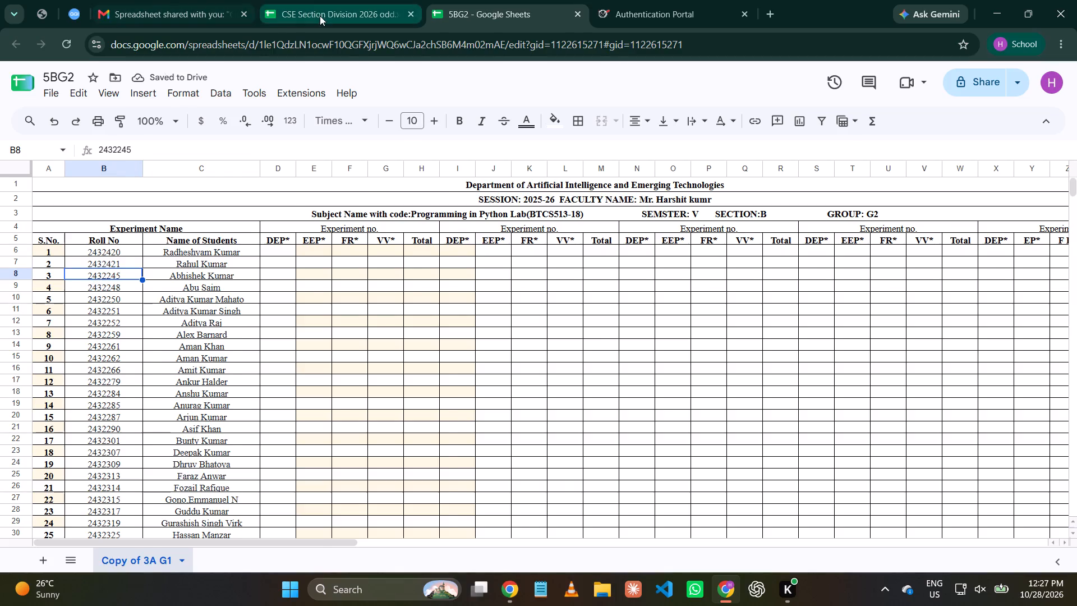
click(320, 16)
click(115, 326)
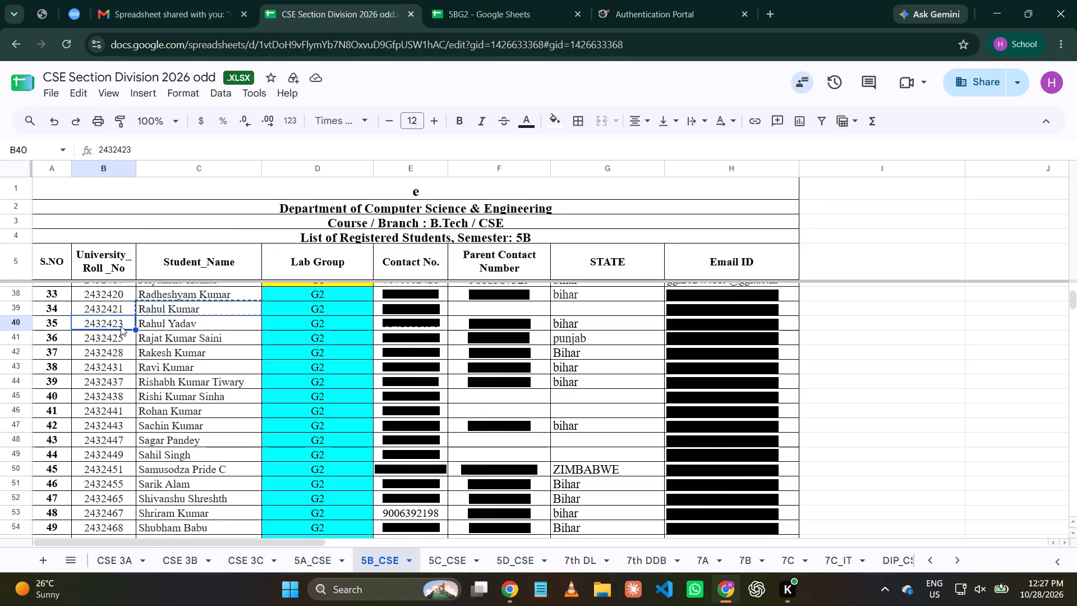
key(ctrl+c)
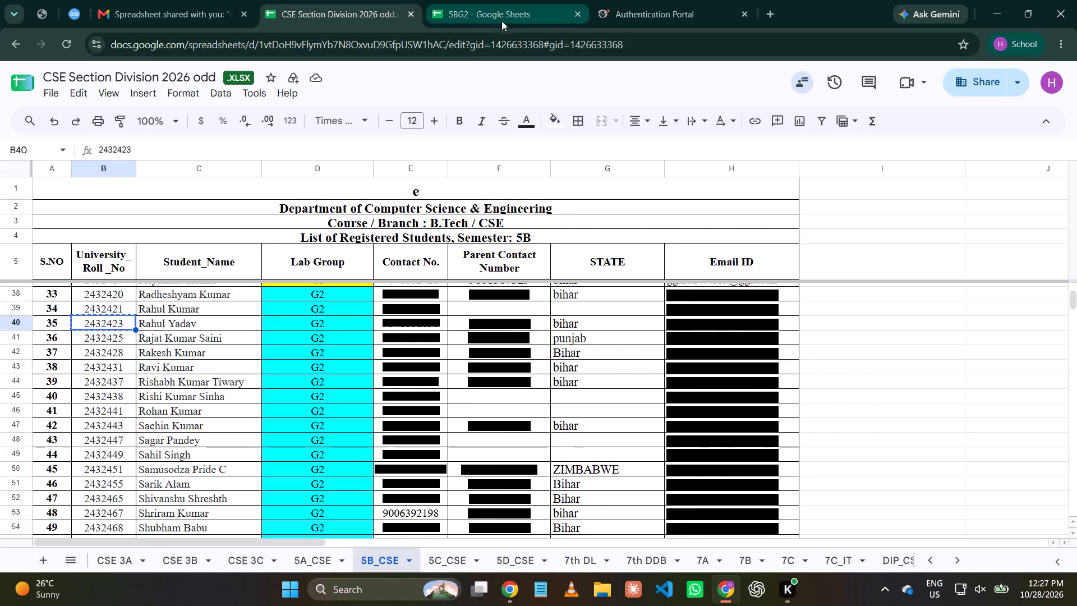
click(501, 17)
drag(113, 290, 113, 280)
click(115, 278)
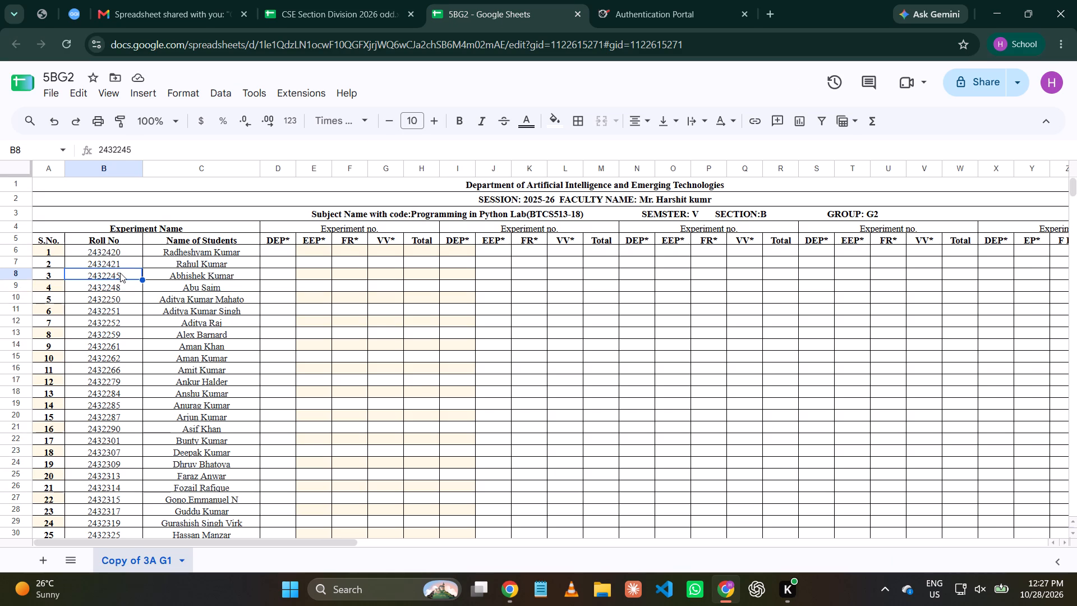
key(ctrl+v)
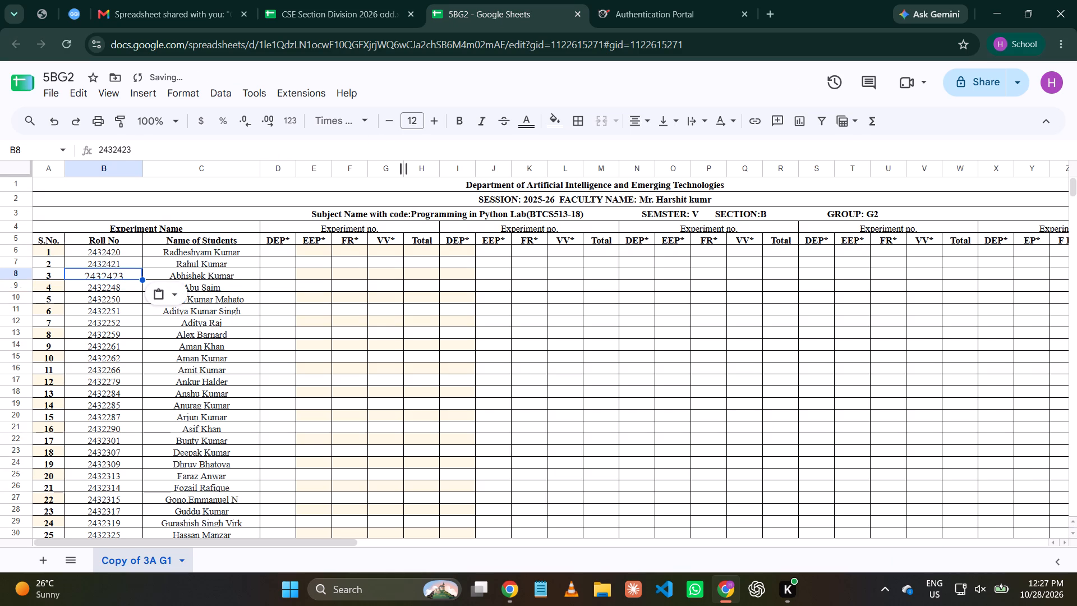
double_click(391, 122)
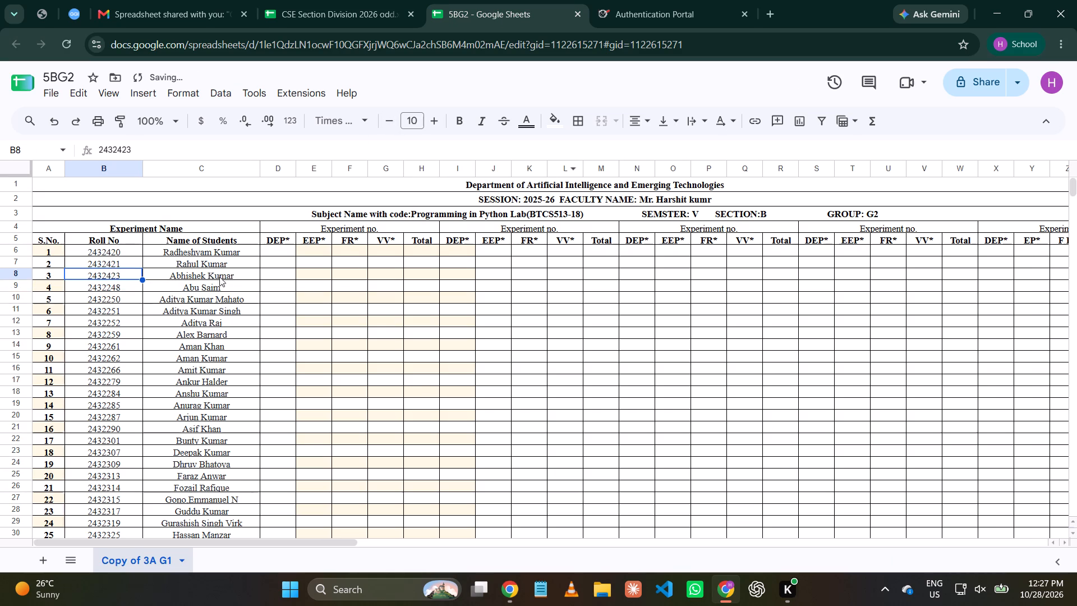
Copy the student name in cell C40 of sheet 5B_CSE into cell C8 of 5BG2, at font size 10 and centred.
click(222, 274)
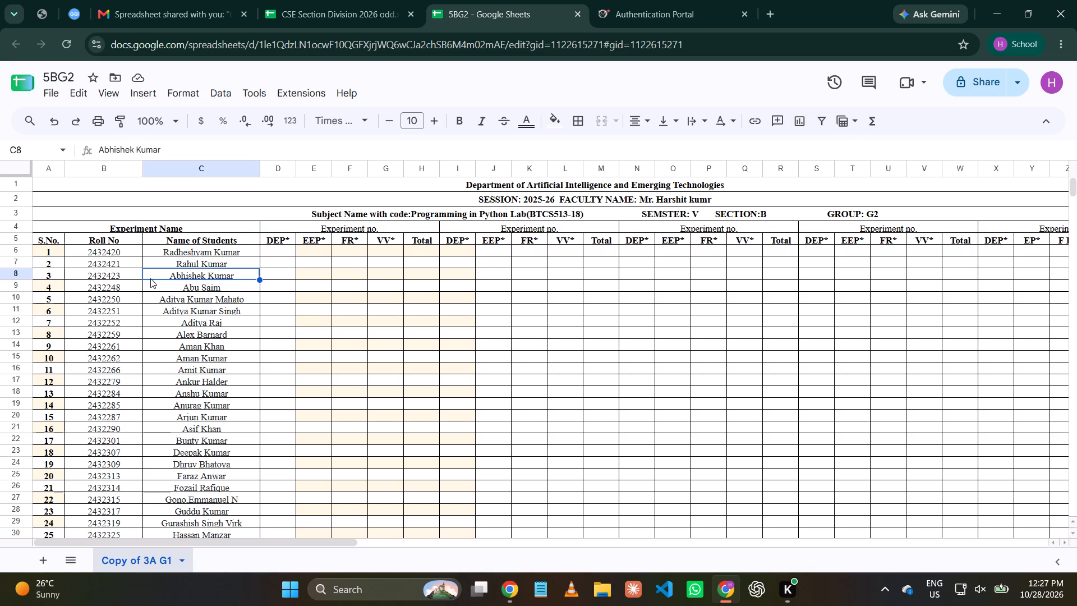
click(328, 3)
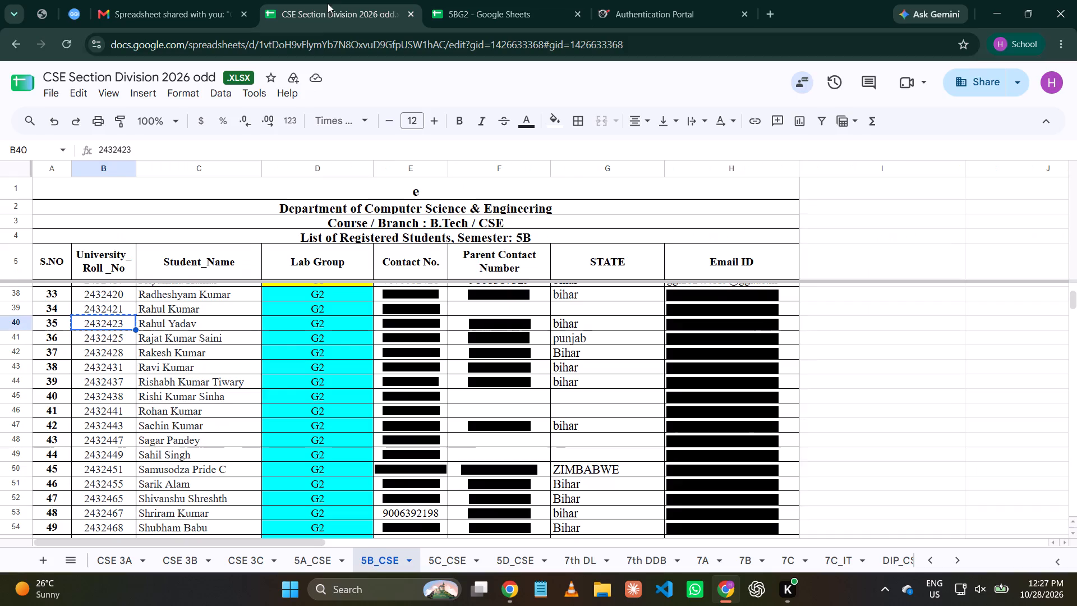
click(173, 322)
key(ctrl+c)
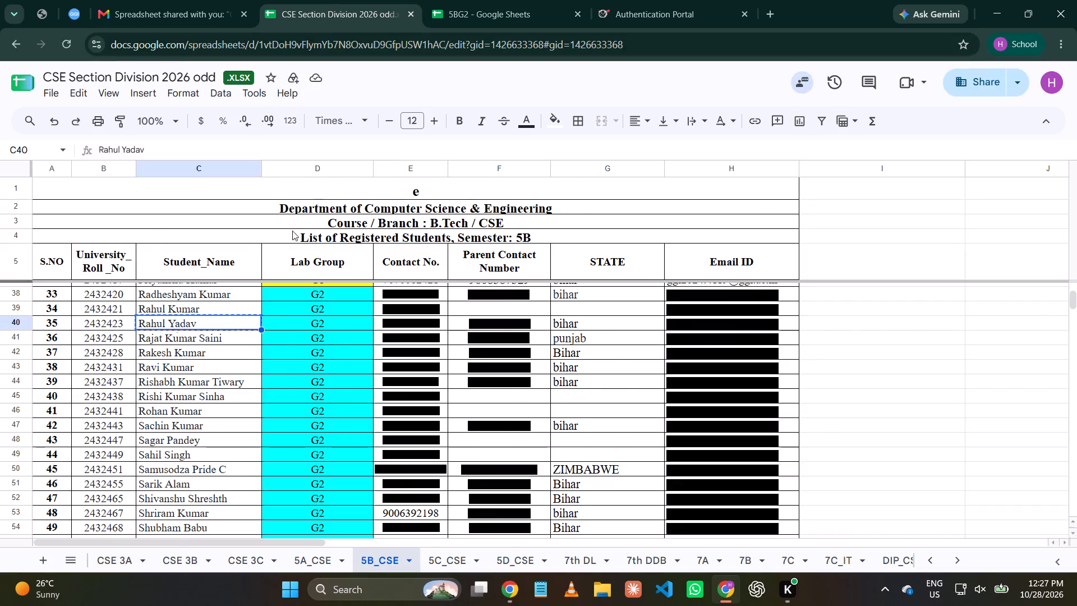
click(427, 13)
click(187, 275)
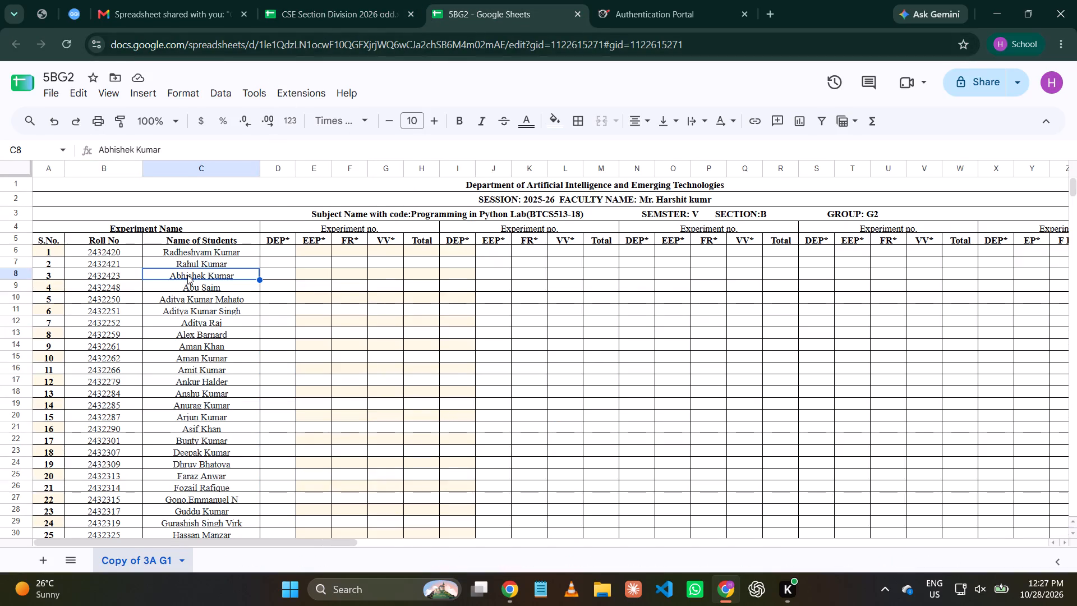
key(ctrl+v)
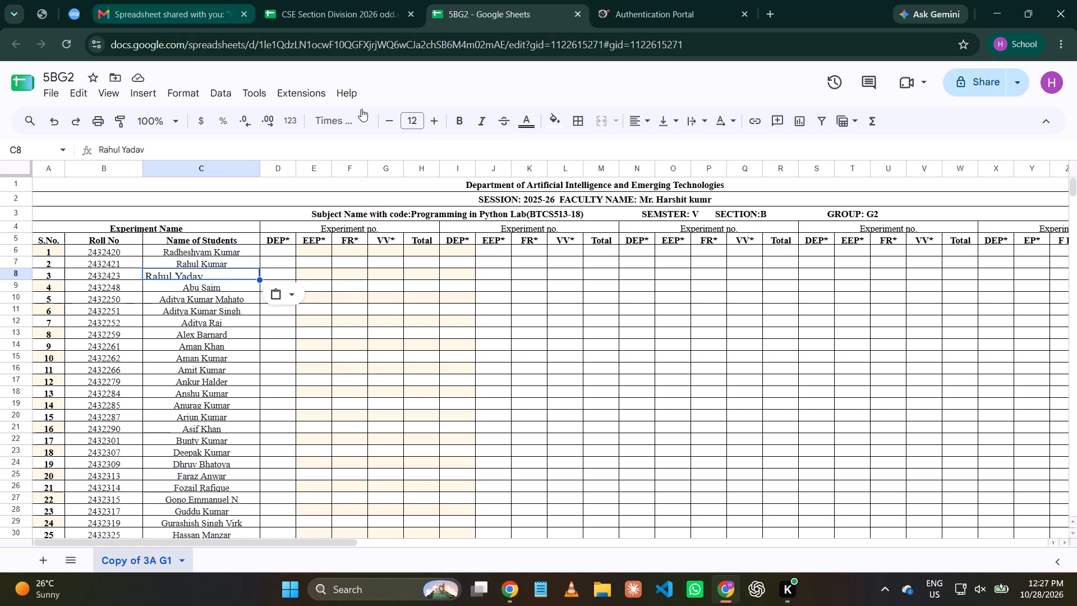
click(395, 121)
click(395, 121)
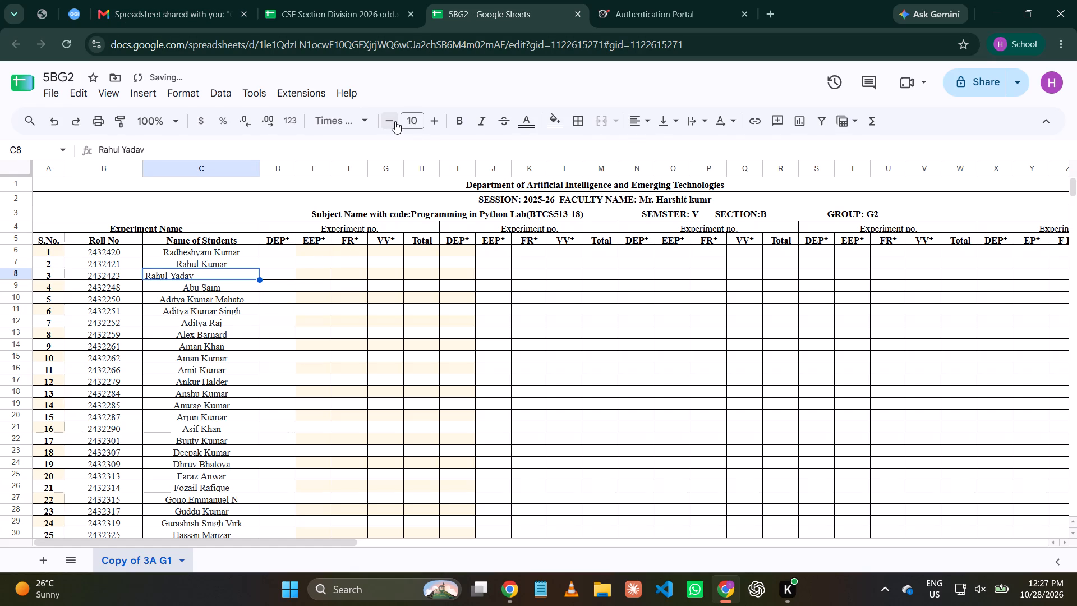
click(650, 120)
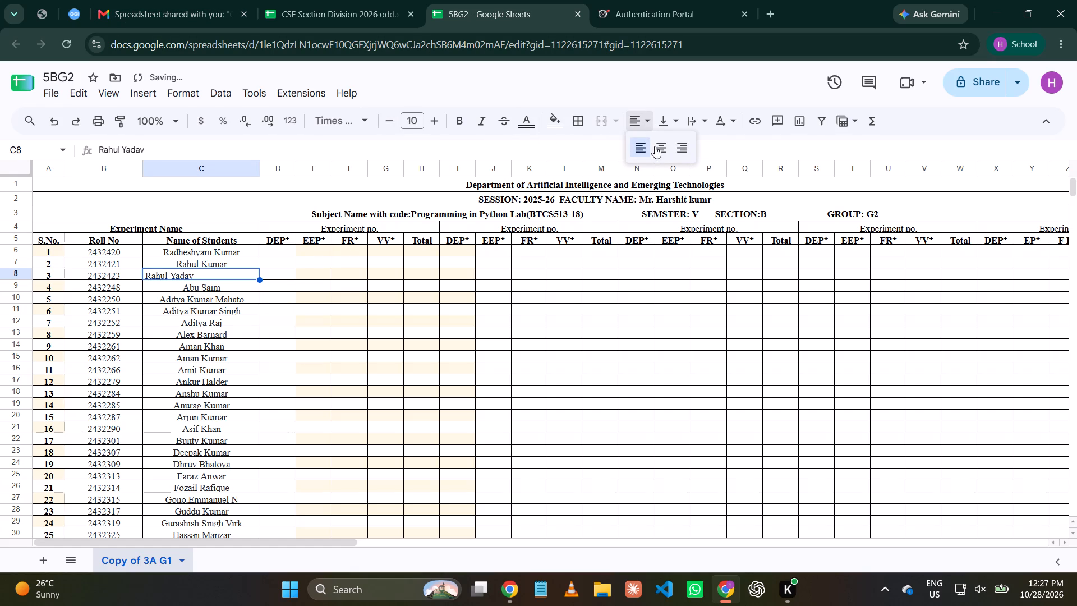
click(658, 147)
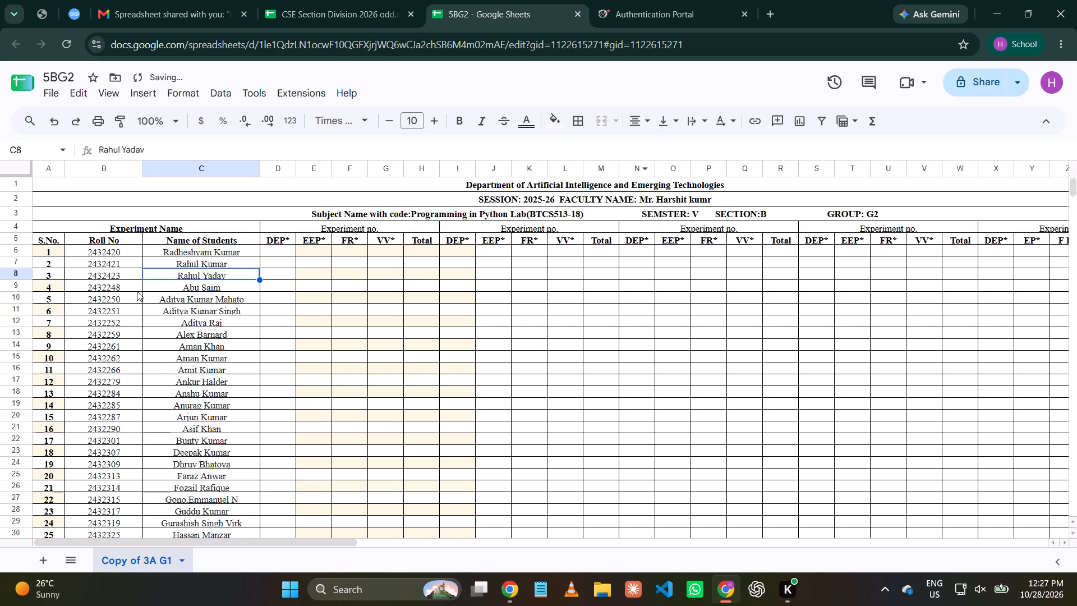
Copy the roll number in cell B41 of sheet 5B_CSE into cell B9 of 5BG2 and set its font size to 10.
click(126, 288)
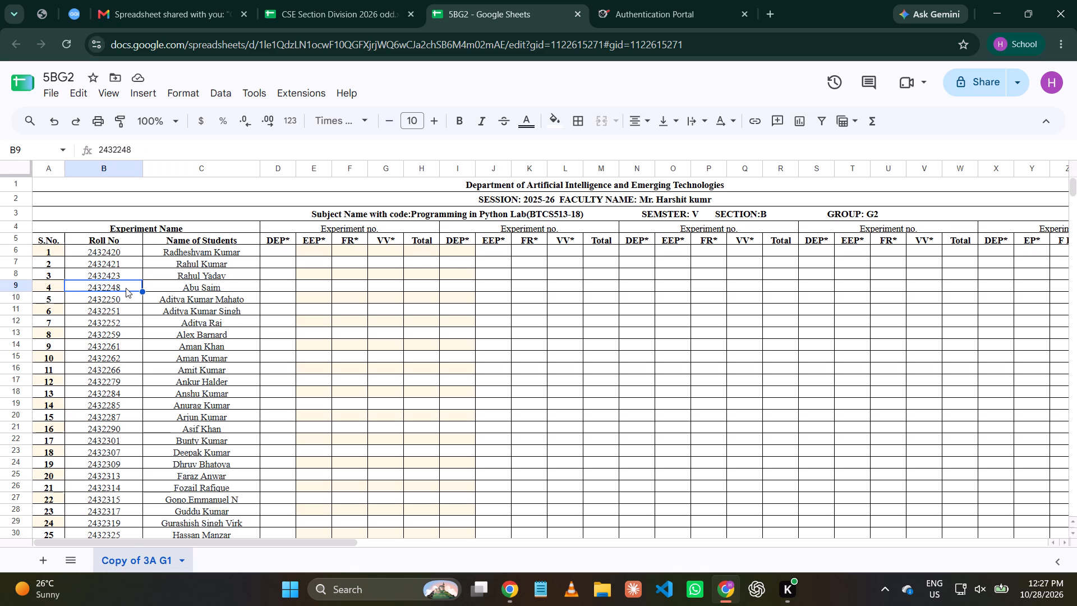
click(162, 289)
click(276, 21)
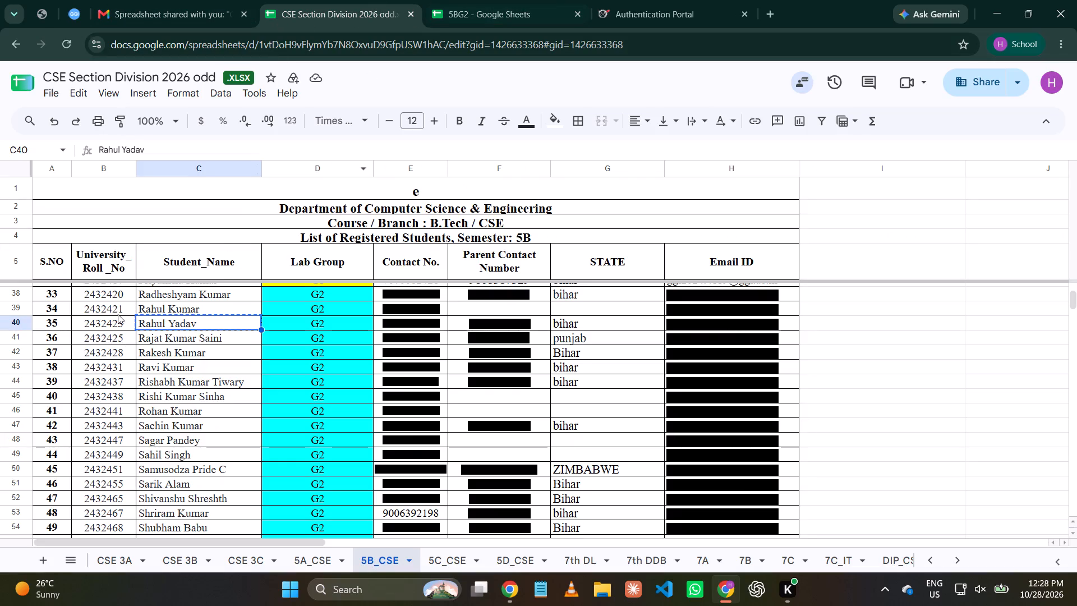
click(459, 2)
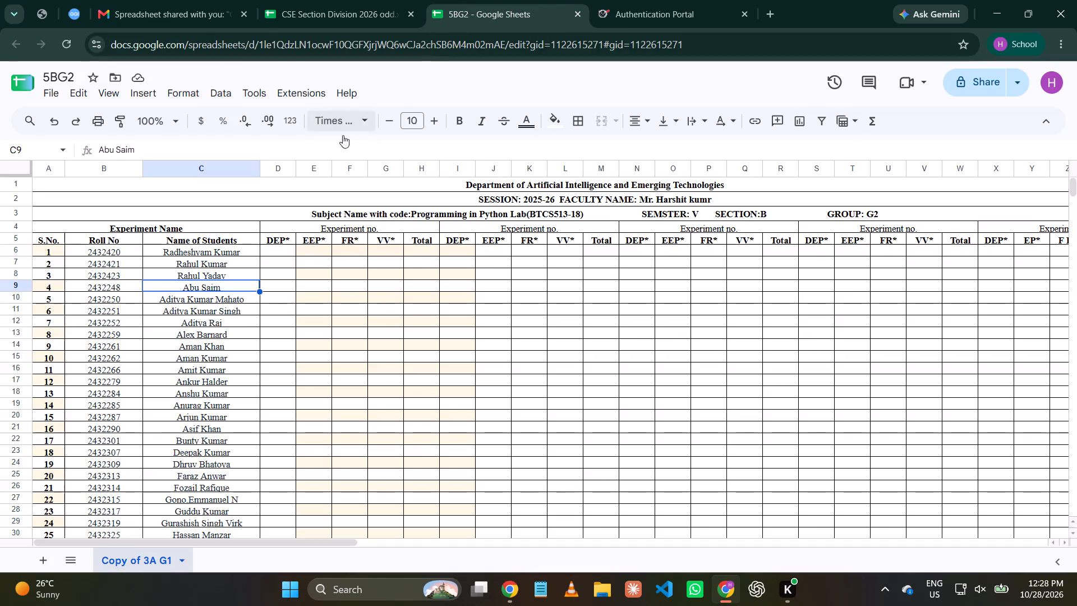
drag(101, 291, 113, 288)
click(389, 7)
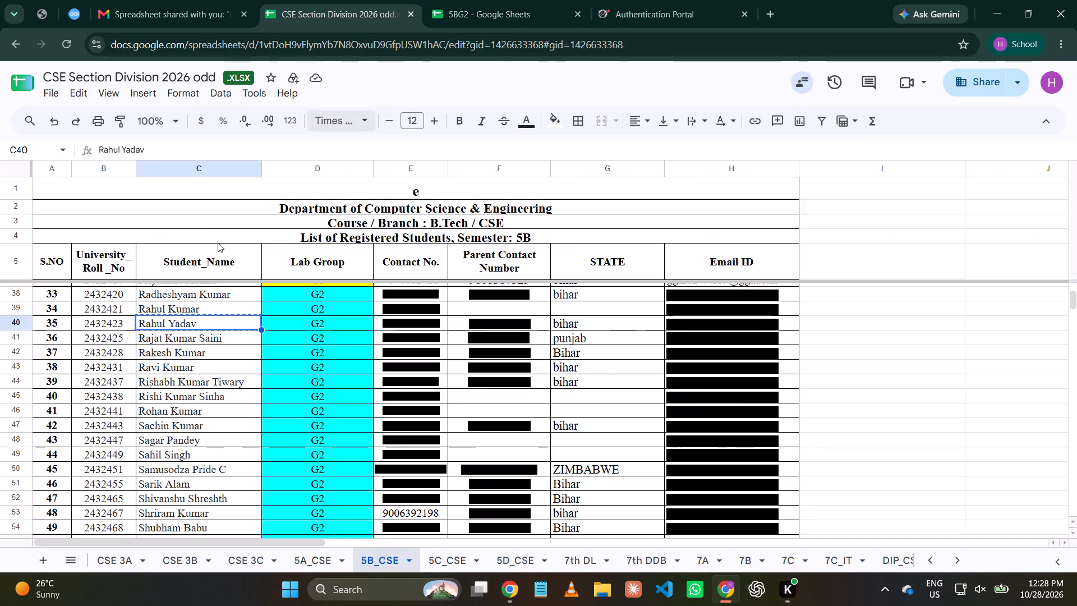
click(103, 341)
click(105, 341)
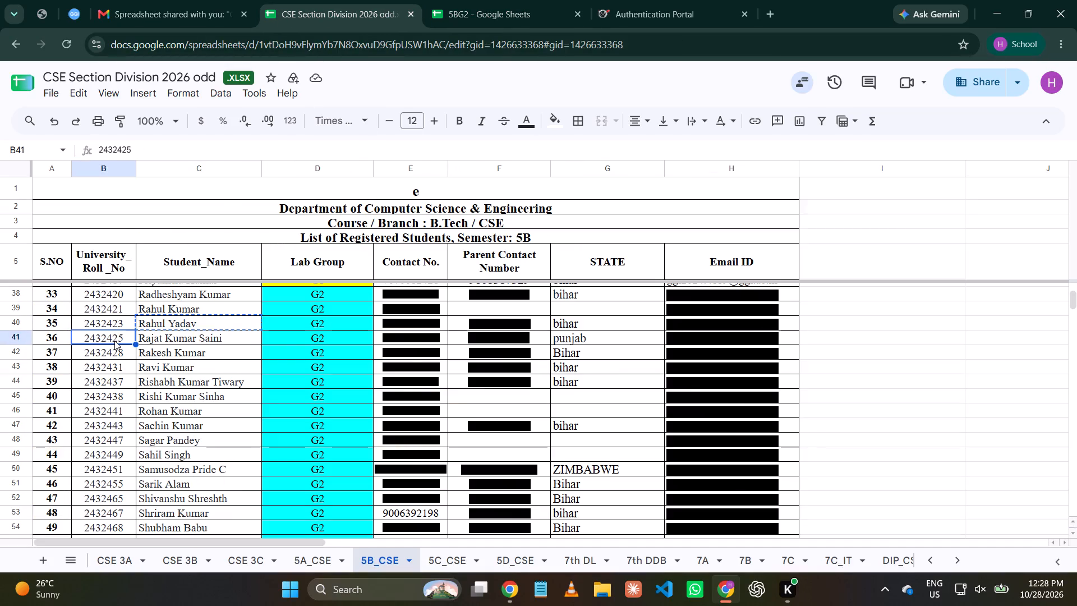
key(ctrl+c)
click(470, 18)
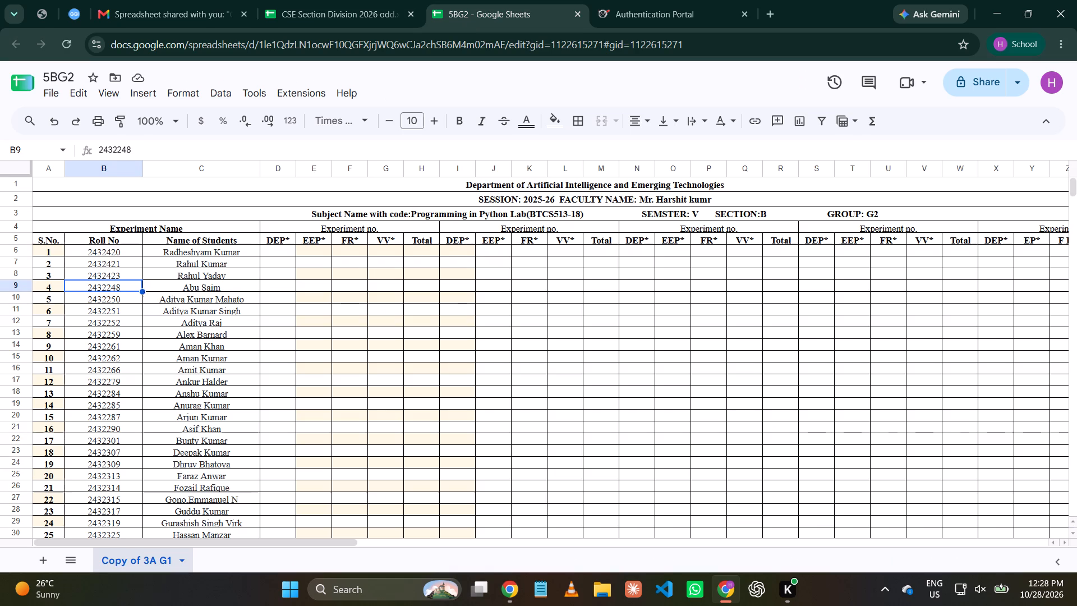
double_click(128, 287)
key(ctrl+v)
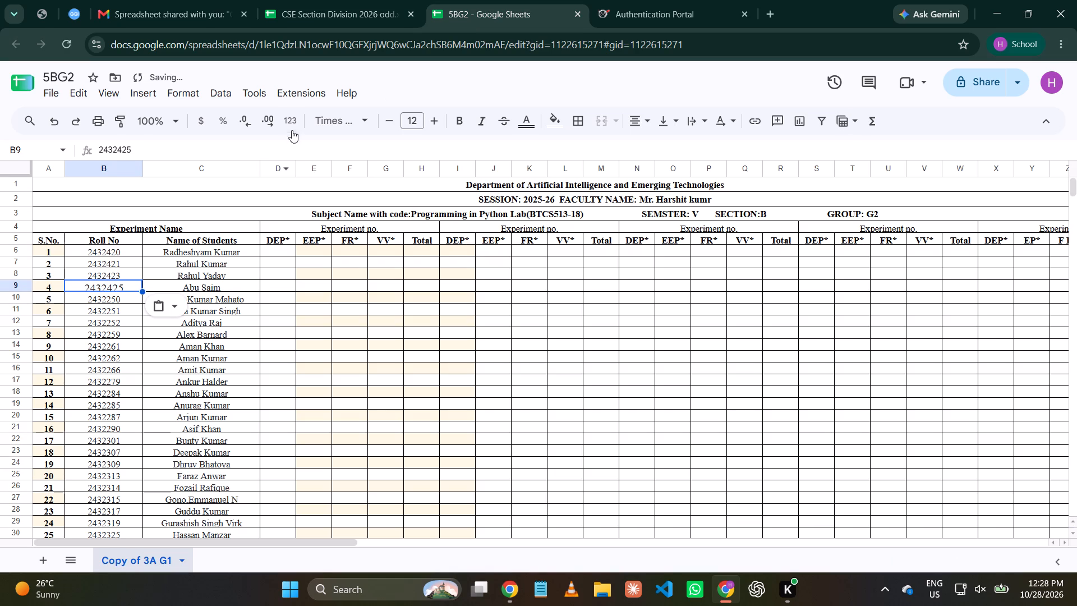
double_click(392, 125)
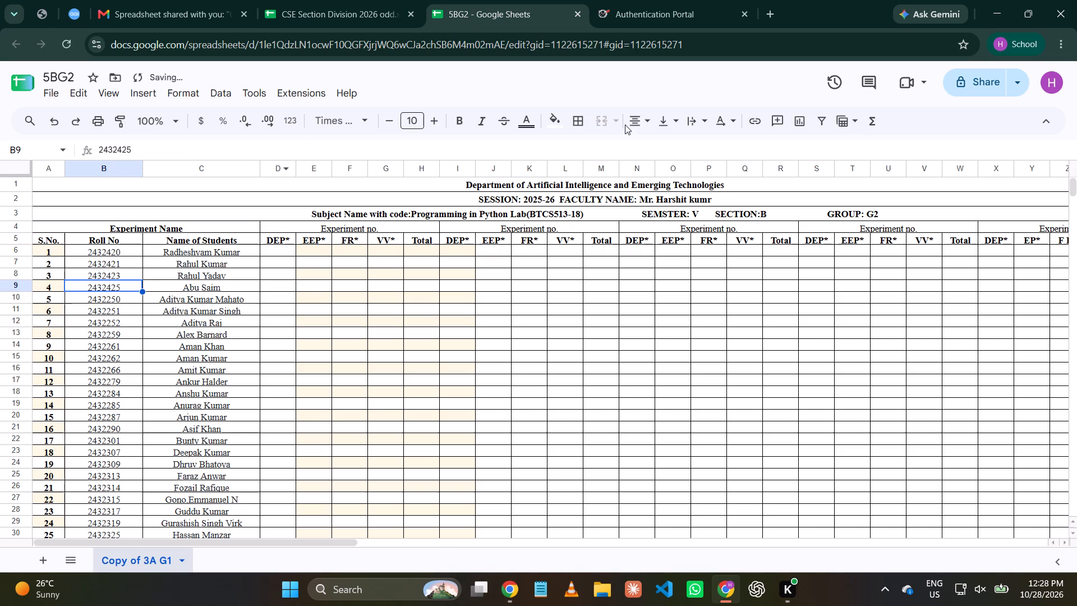
Copy the student name in cell C41 of sheet 5B_CSE into cell C9 of 5BG2, at font size 10 and centred.
click(219, 290)
click(357, 8)
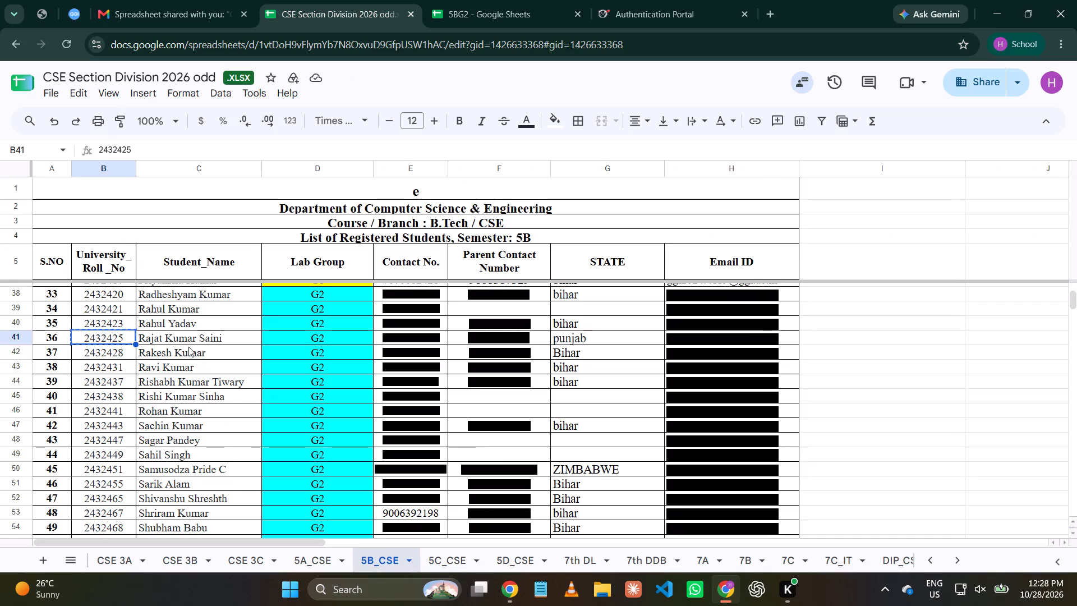
click(184, 339)
key(ctrl+c)
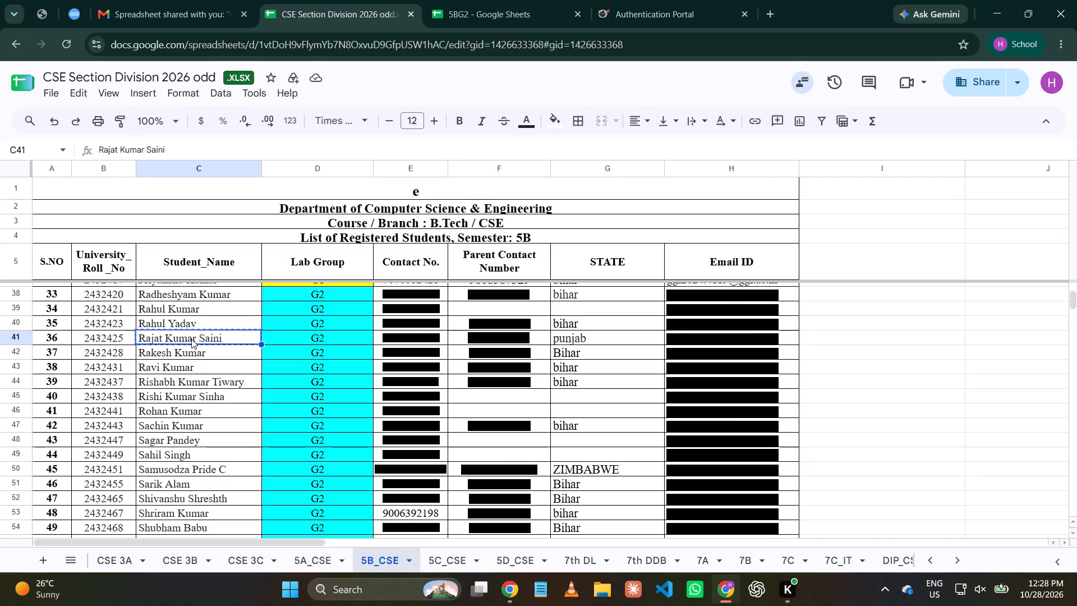
click(459, 21)
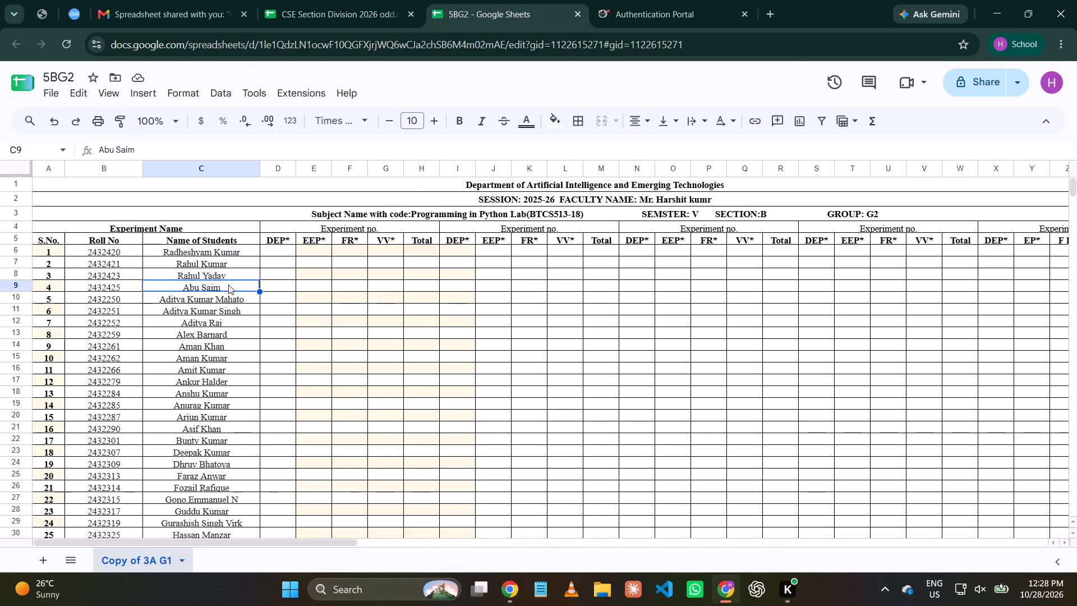
click(228, 284)
key(ctrl+v)
double_click(384, 123)
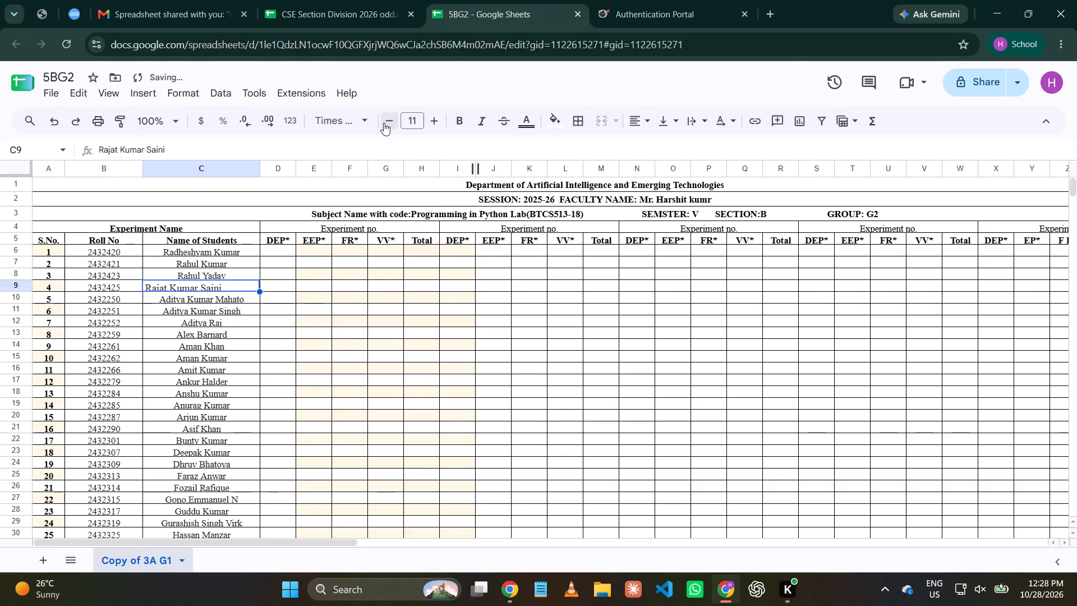
click(648, 118)
click(660, 143)
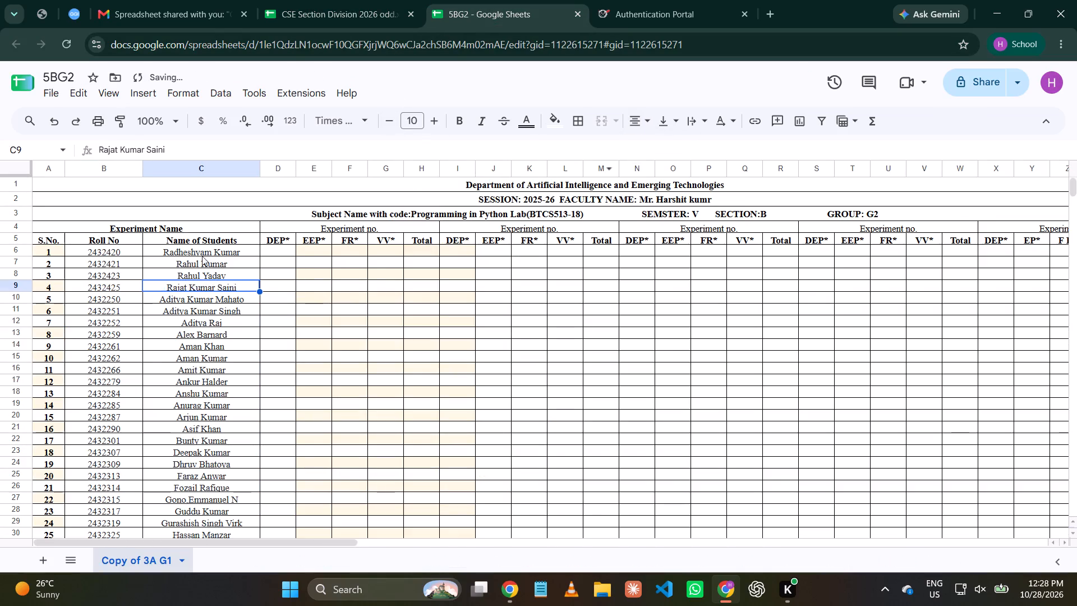
Copy the roll number in cell B42 of sheet 5B_CSE into cell B10 of 5BG2 and set its font size to 10.
click(130, 303)
click(354, 8)
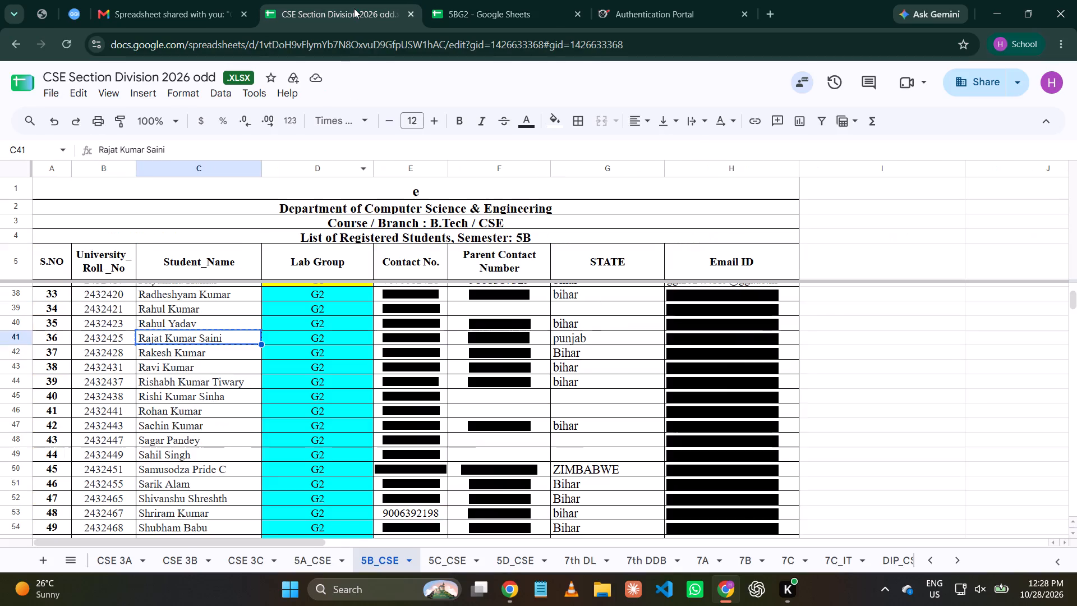
click(127, 350)
key(ctrl+c)
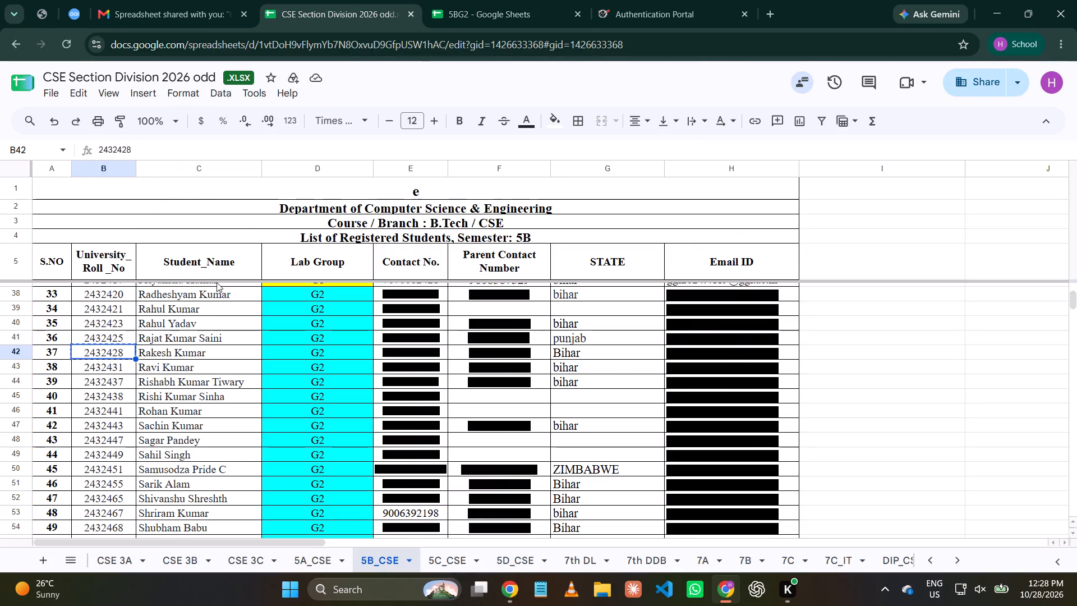
drag(446, 16, 439, 22)
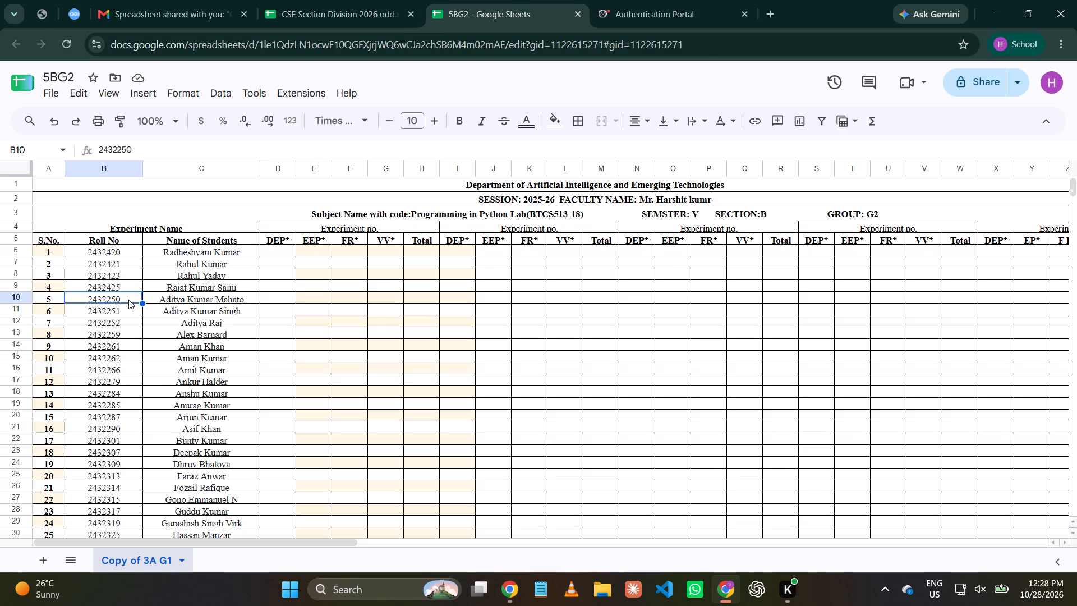
click(128, 300)
key(ctrl+v)
double_click(390, 121)
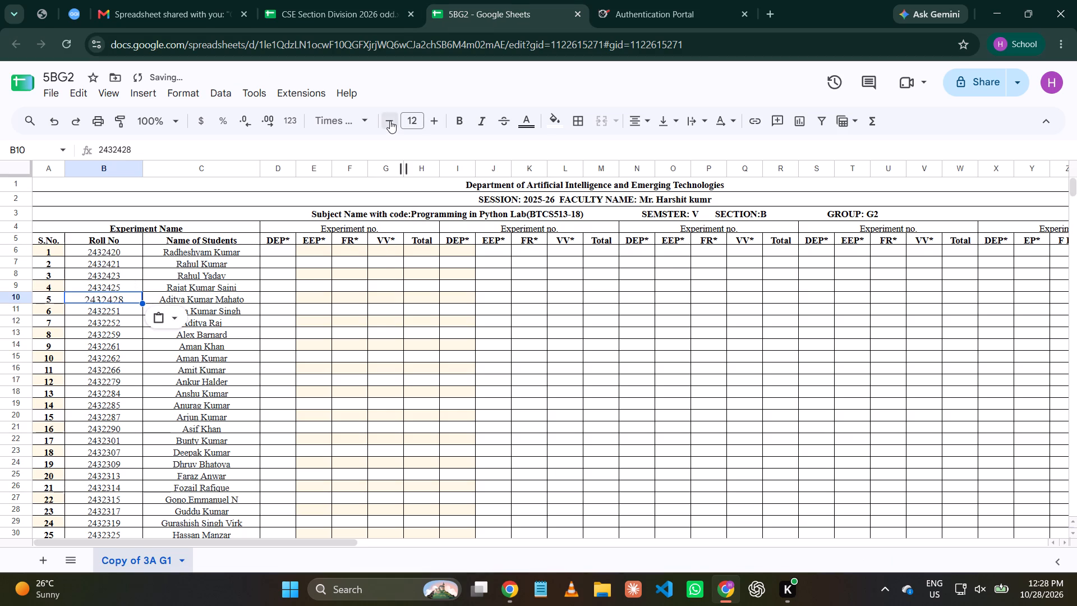
Copy the student name in cell C42 of sheet 5B_CSE into cell C10 of 5BG2, at font size 10 and centred.
click(229, 293)
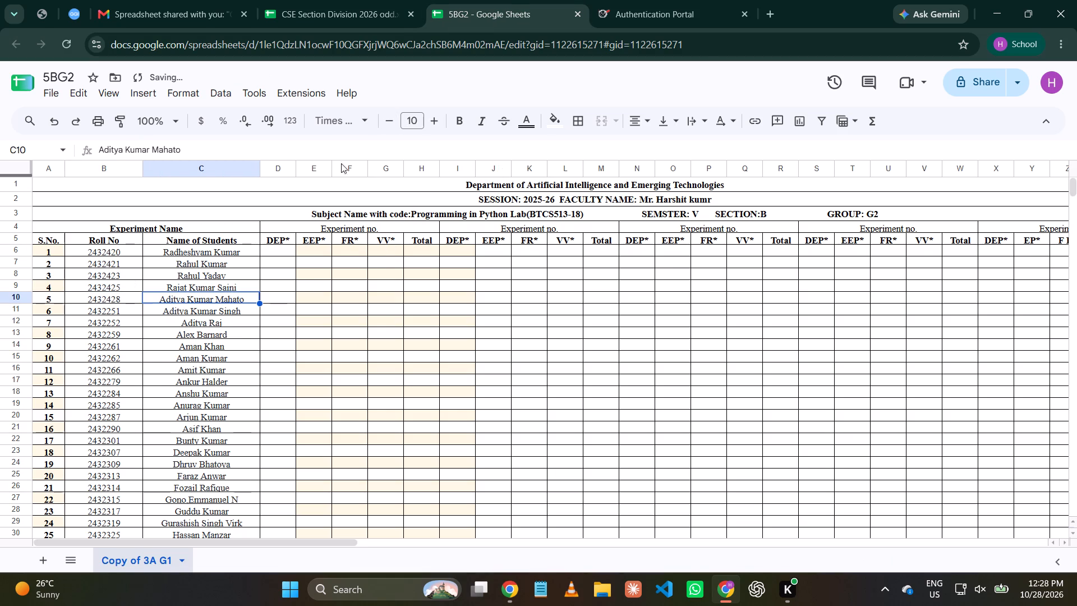
click(338, 17)
click(184, 351)
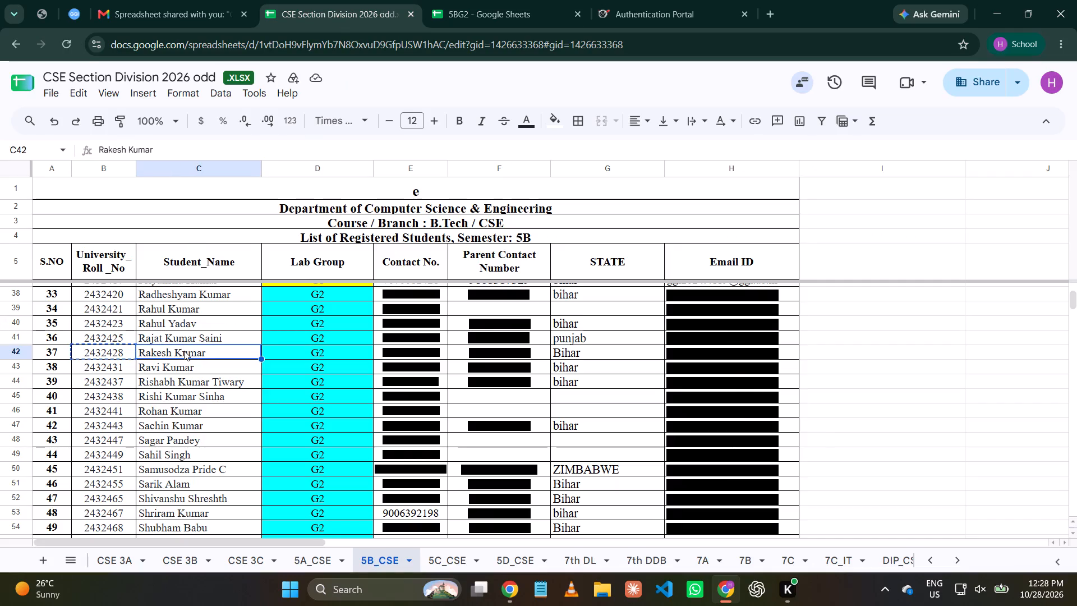
key(ctrl+c)
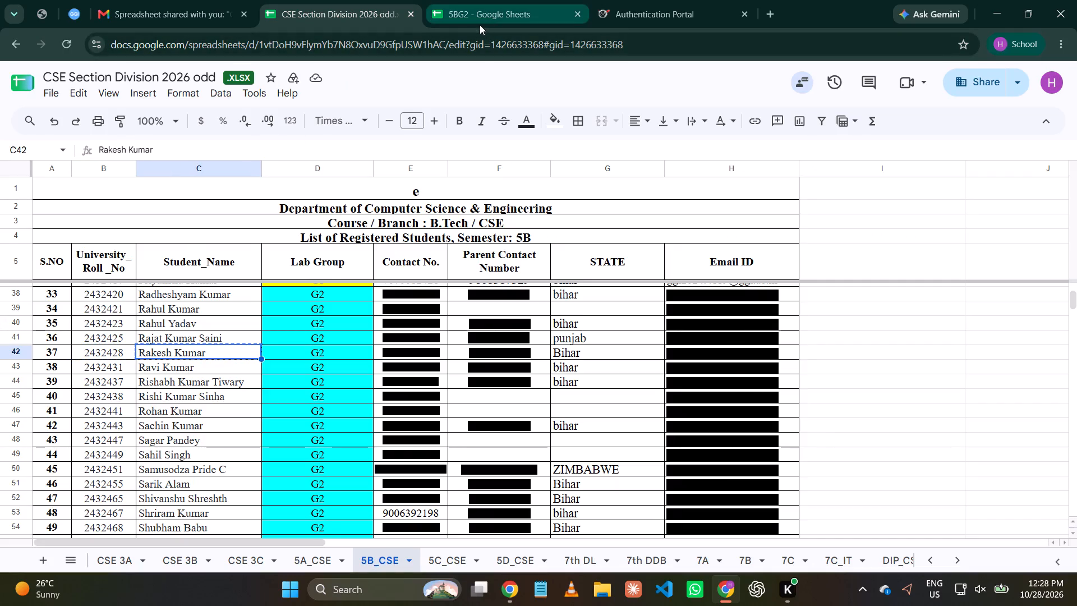
click(466, 12)
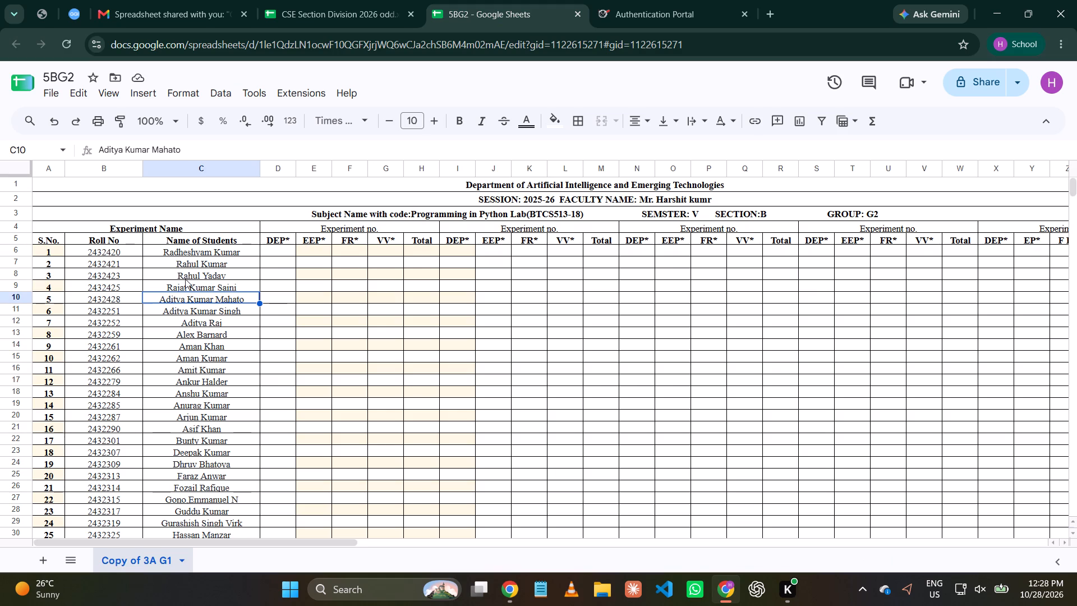
key(ctrl+v)
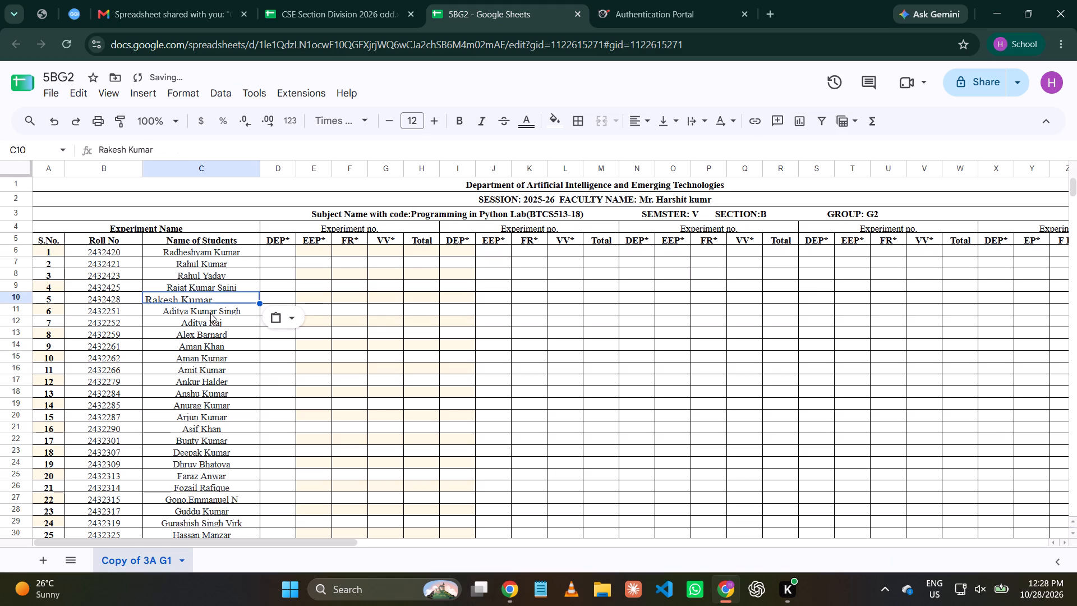
key(ctrl+s)
double_click(392, 122)
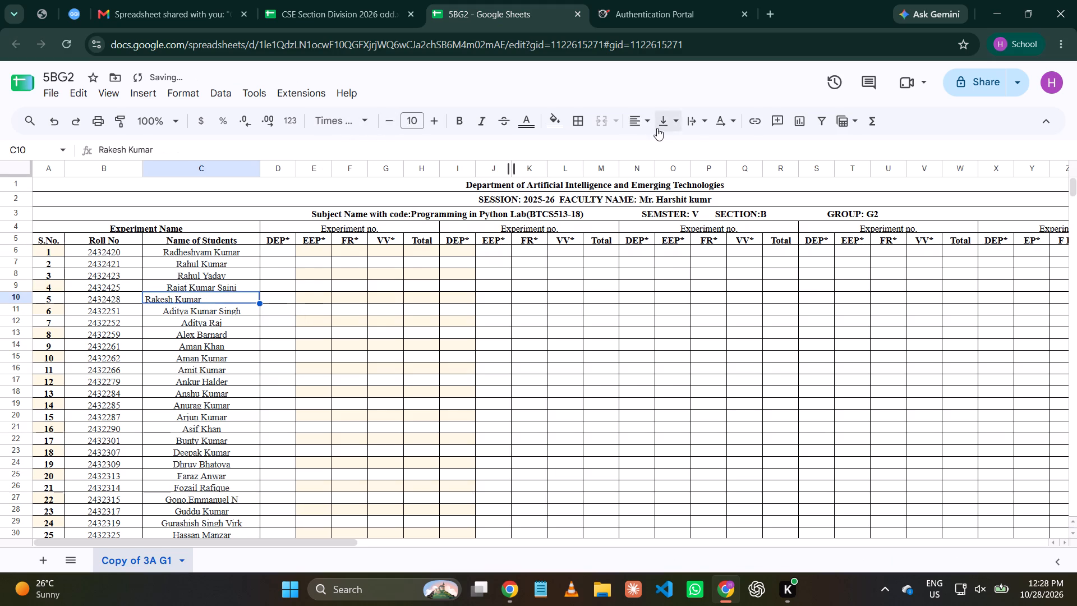
click(637, 122)
click(658, 157)
click(647, 118)
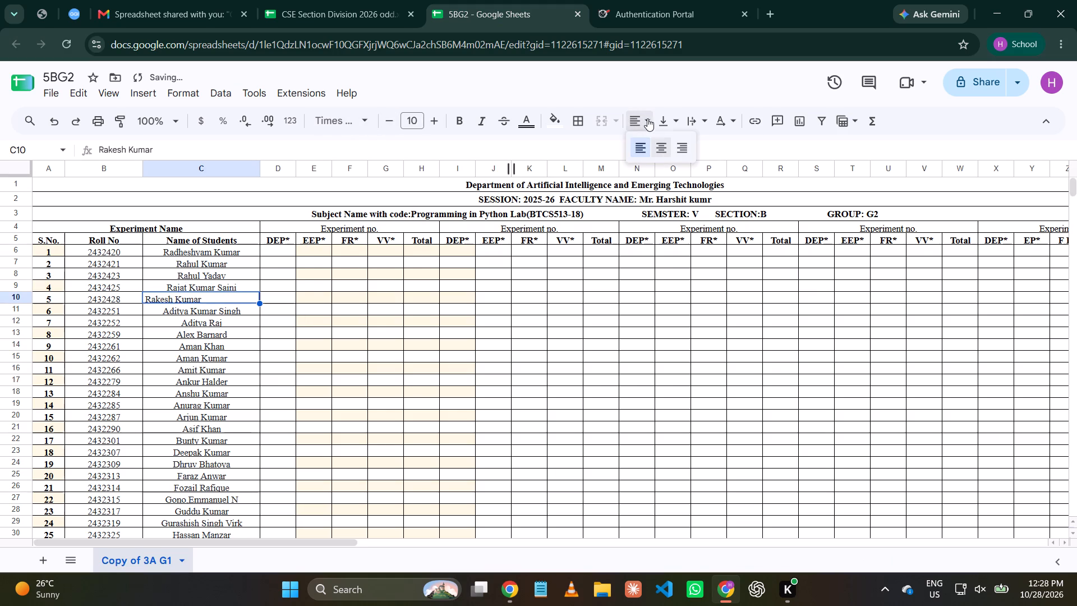
click(657, 143)
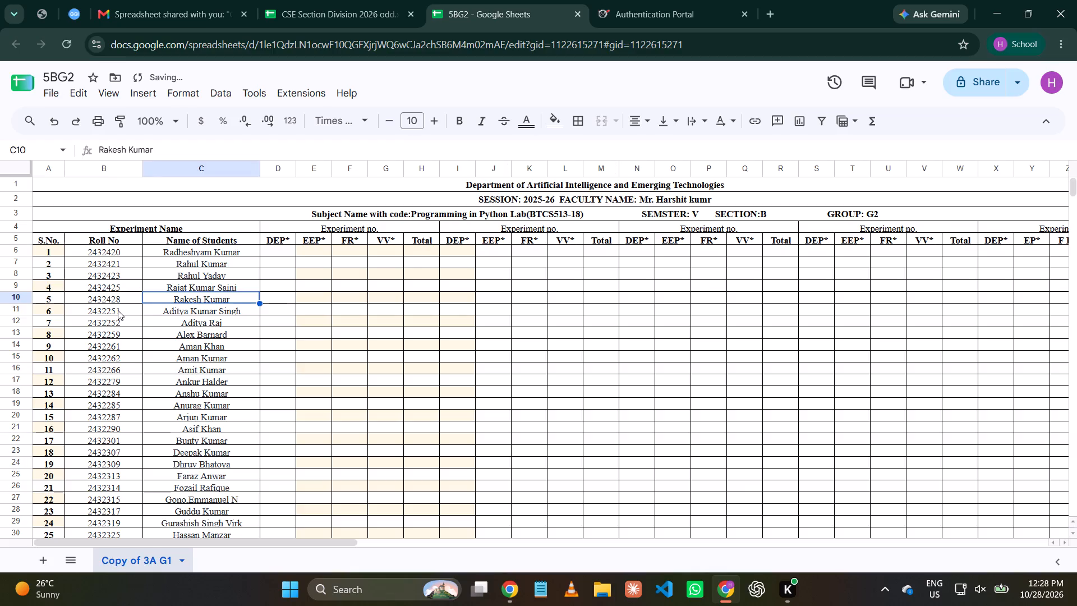
Copy the roll number in cell B43 of sheet 5B_CSE into cell B11 of 5BG2 and set its font size to 10.
click(118, 310)
click(372, 17)
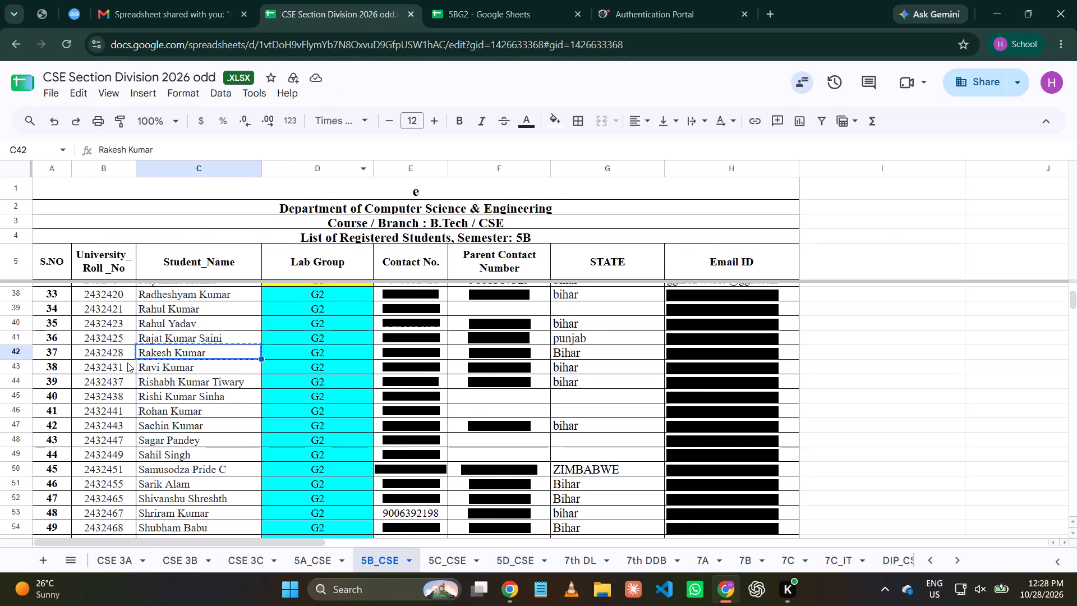
click(127, 363)
key(ctrl+c)
click(468, 1)
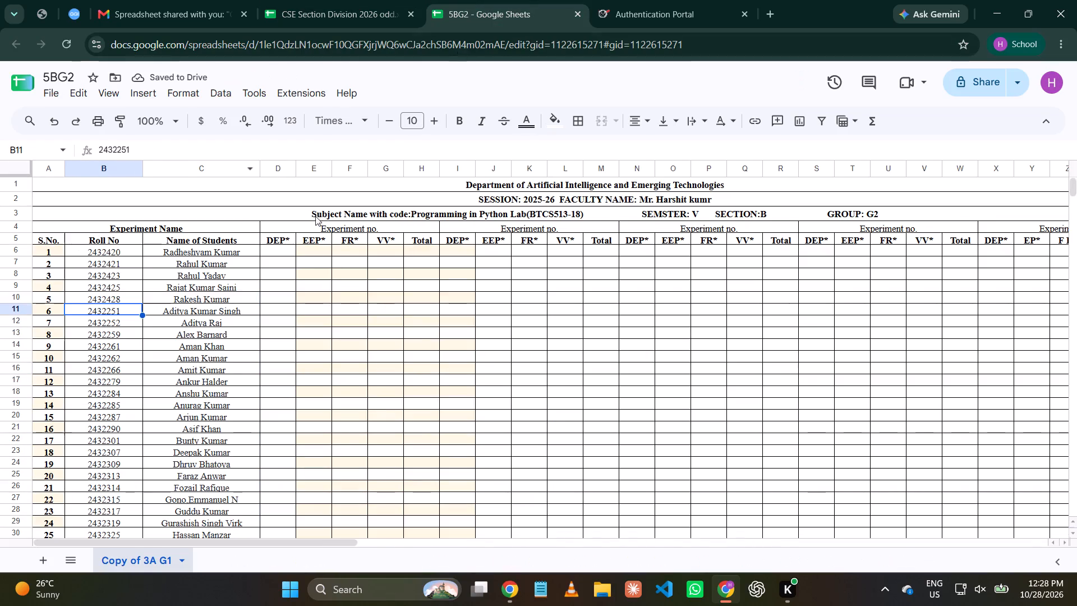
click(99, 307)
key(ctrl+v)
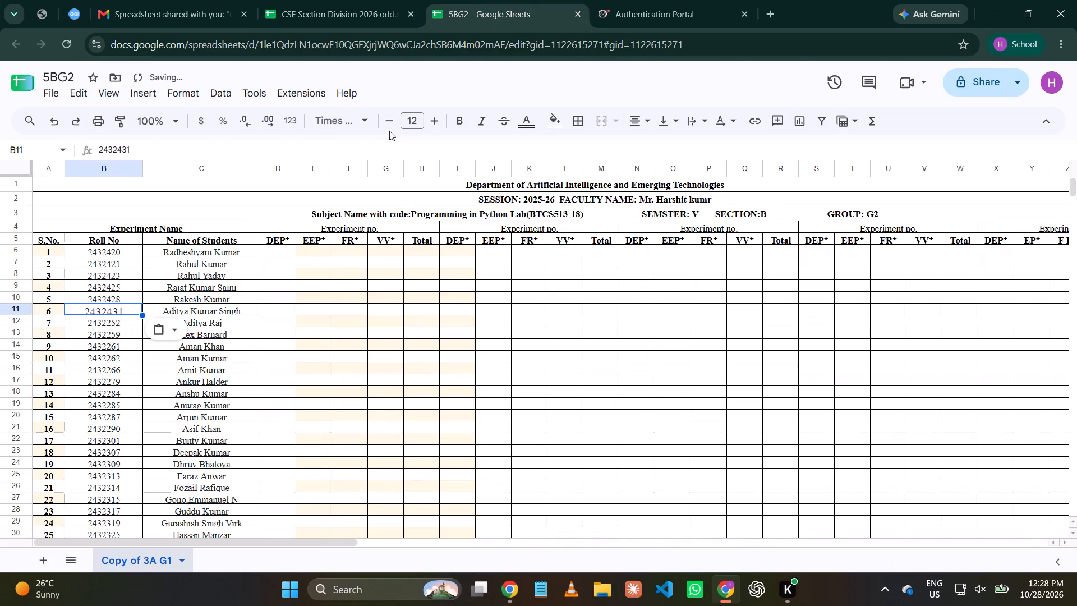
double_click(393, 122)
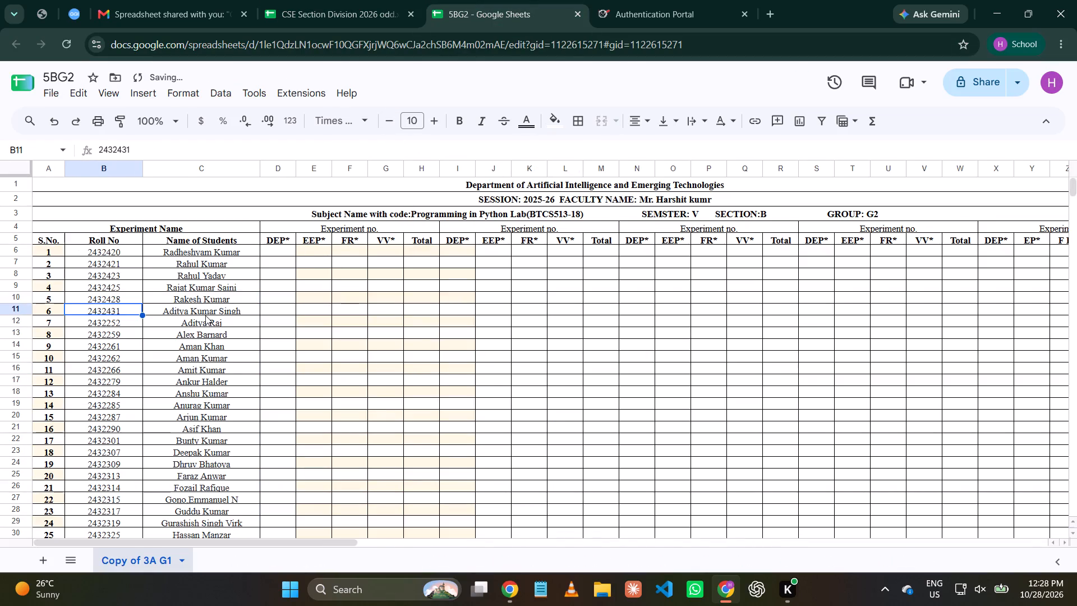
Copy the student name in cell C43 of sheet 5B_CSE into cell C11 of 5BG2, at font size 10 and centred.
click(209, 313)
click(338, 19)
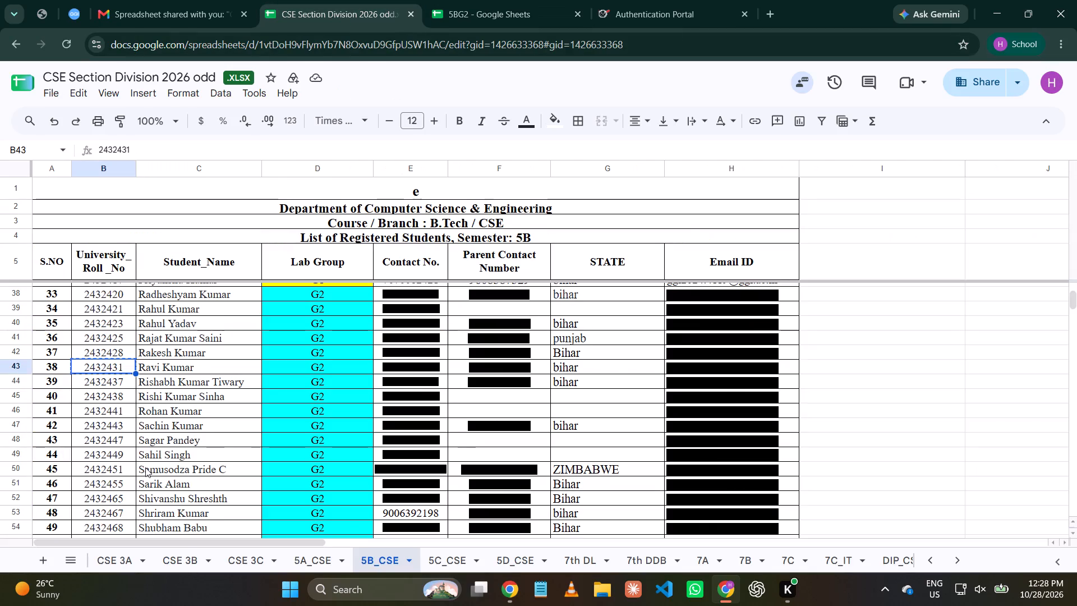
click(179, 366)
key(ctrl+c)
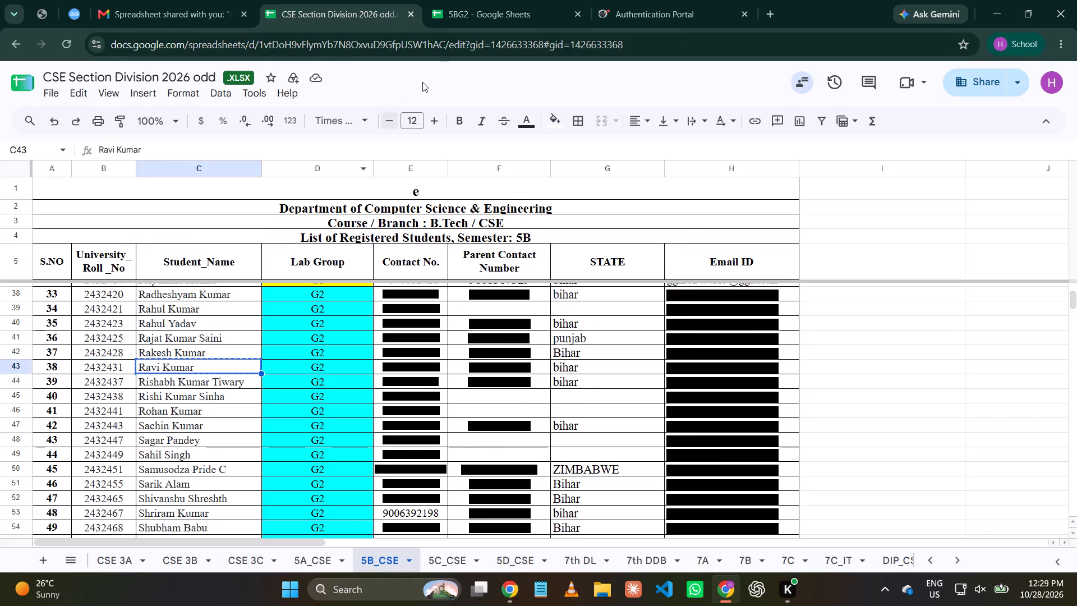
click(464, 16)
click(205, 310)
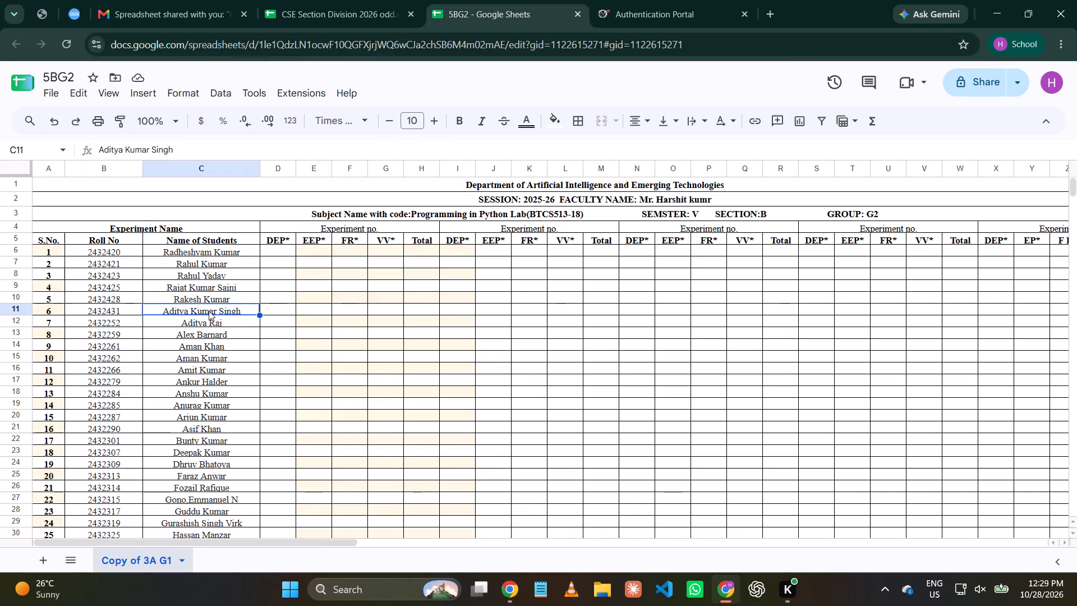
key(ctrl+v)
double_click(389, 123)
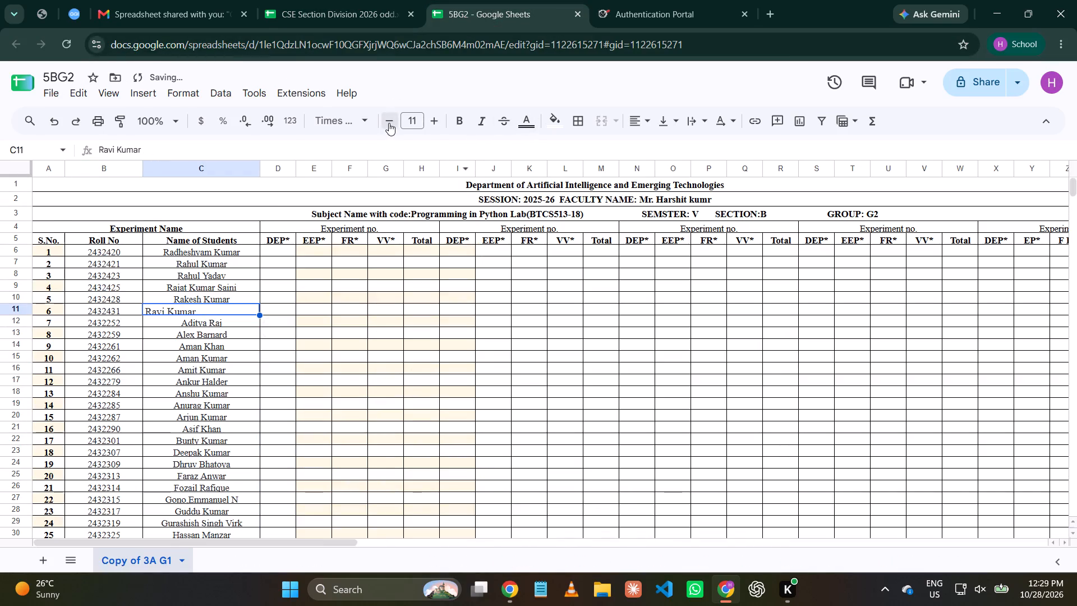
click(644, 122)
click(660, 150)
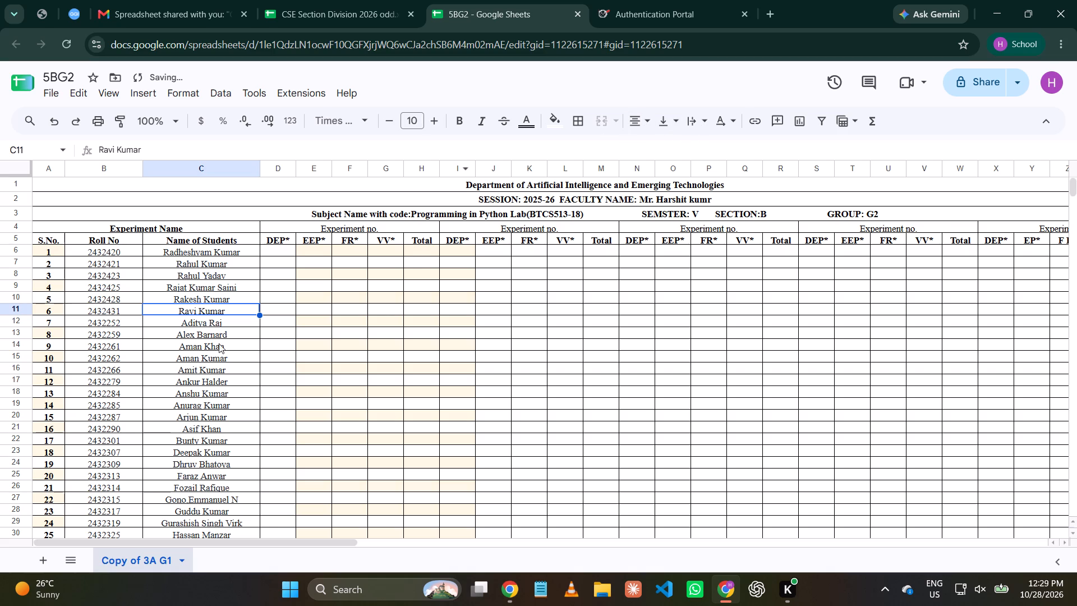
Copy the roll number in cell B44 of sheet 5B_CSE into cell B12 of 5BG2 and set its font size to 10.
click(116, 326)
click(331, 20)
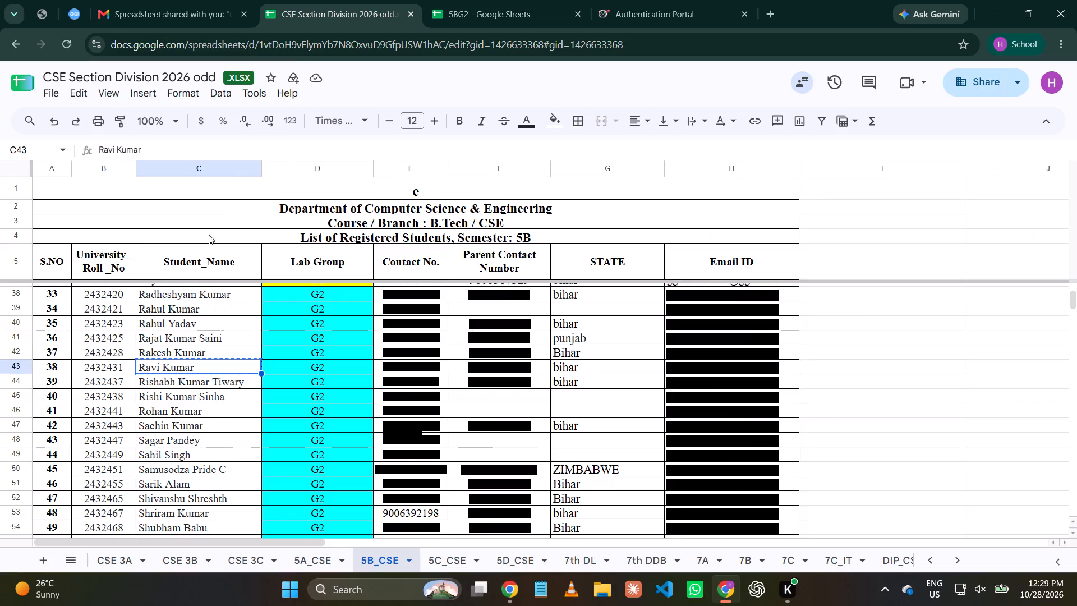
click(120, 378)
key(ctrl+c)
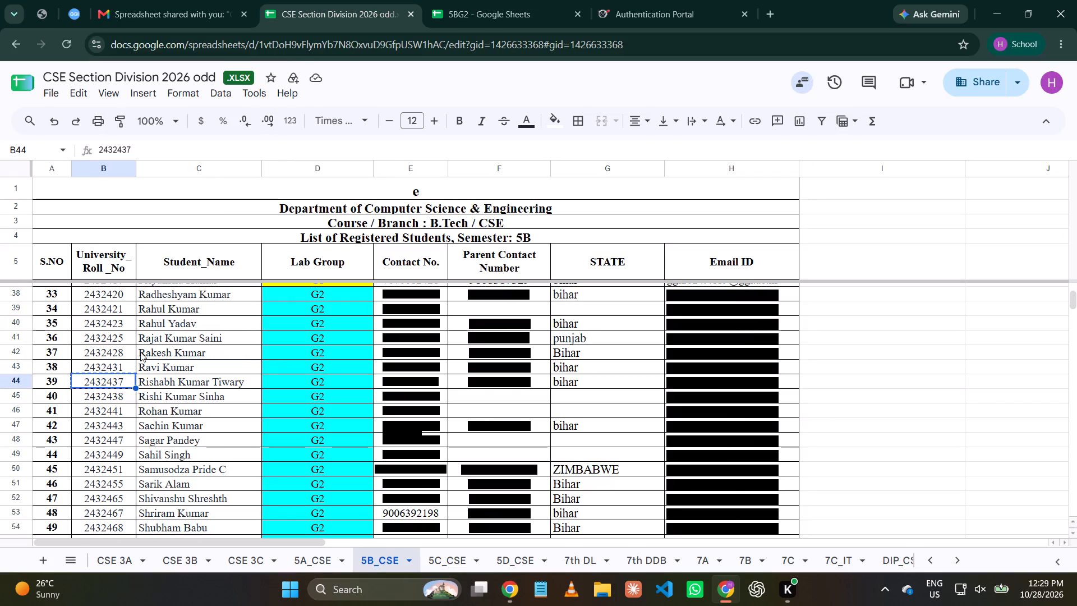
click(449, 12)
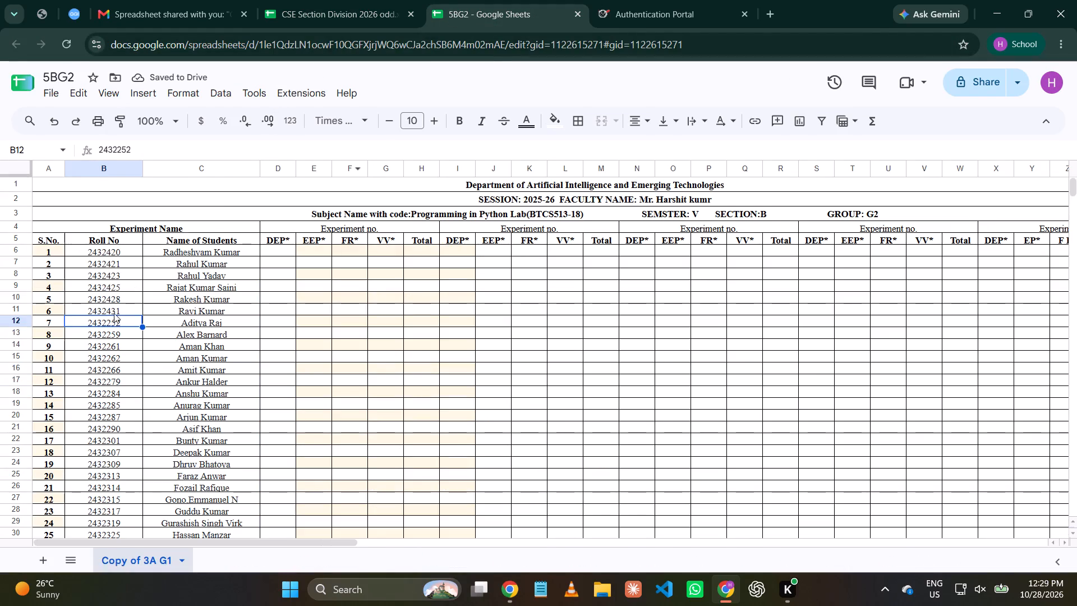
click(115, 324)
key(ctrl+v)
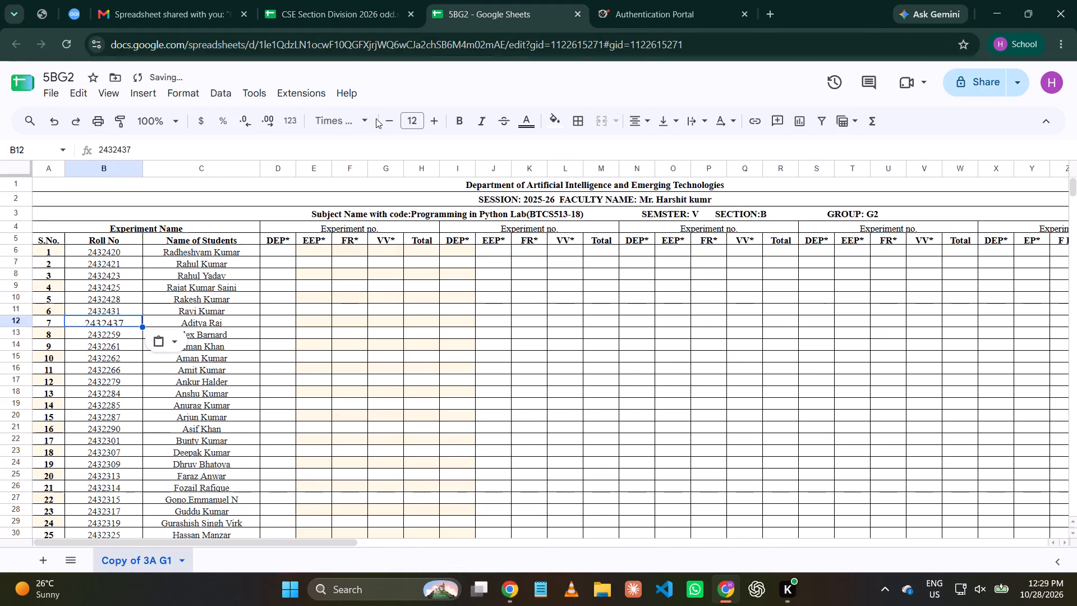
double_click(385, 118)
Copy the student name in cell C44 of sheet 5B_CSE into cell C12 of 5BG2, at font size 10 and centred.
click(358, 6)
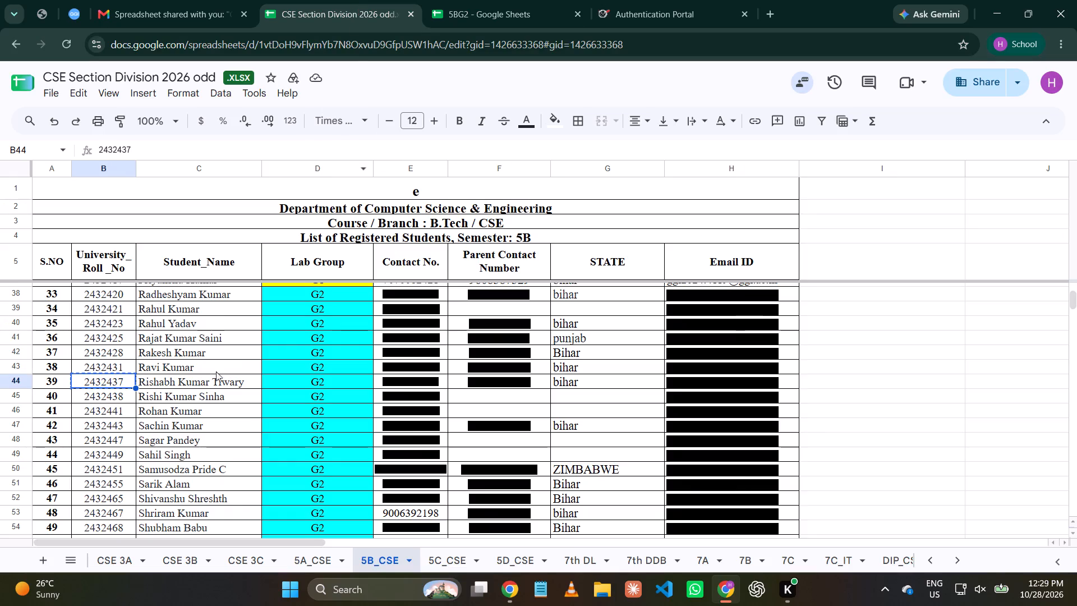
click(216, 377)
key(ctrl+c)
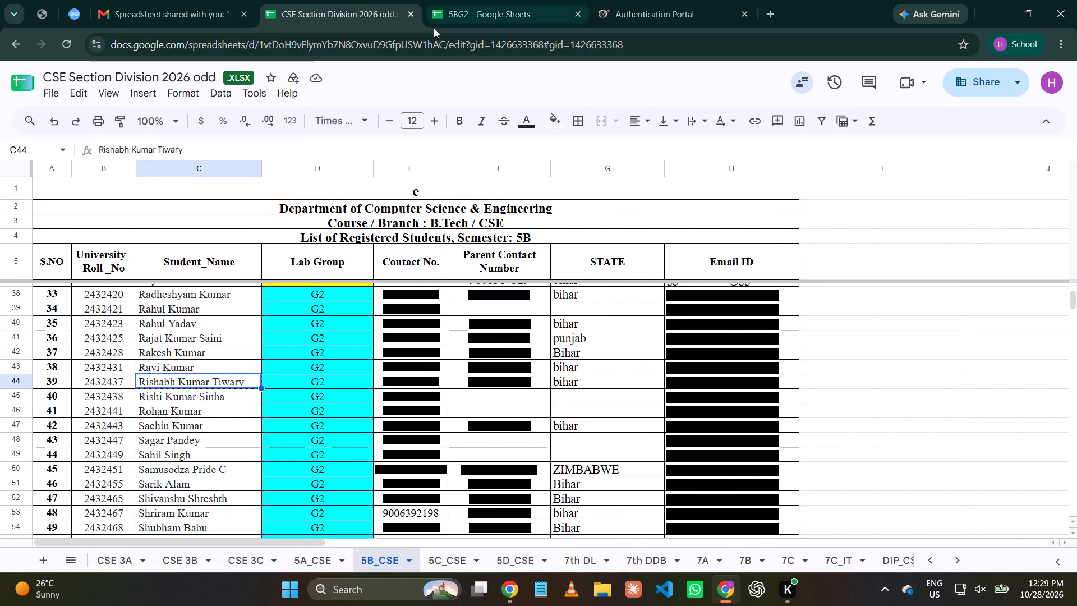
click(434, 28)
click(206, 322)
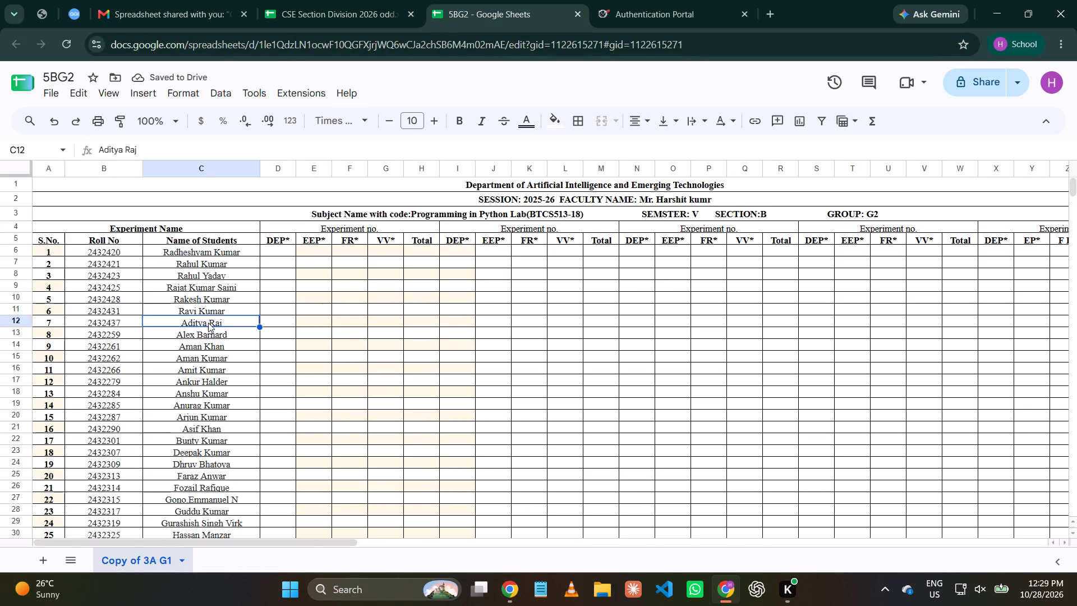
key(ctrl+v)
double_click(389, 120)
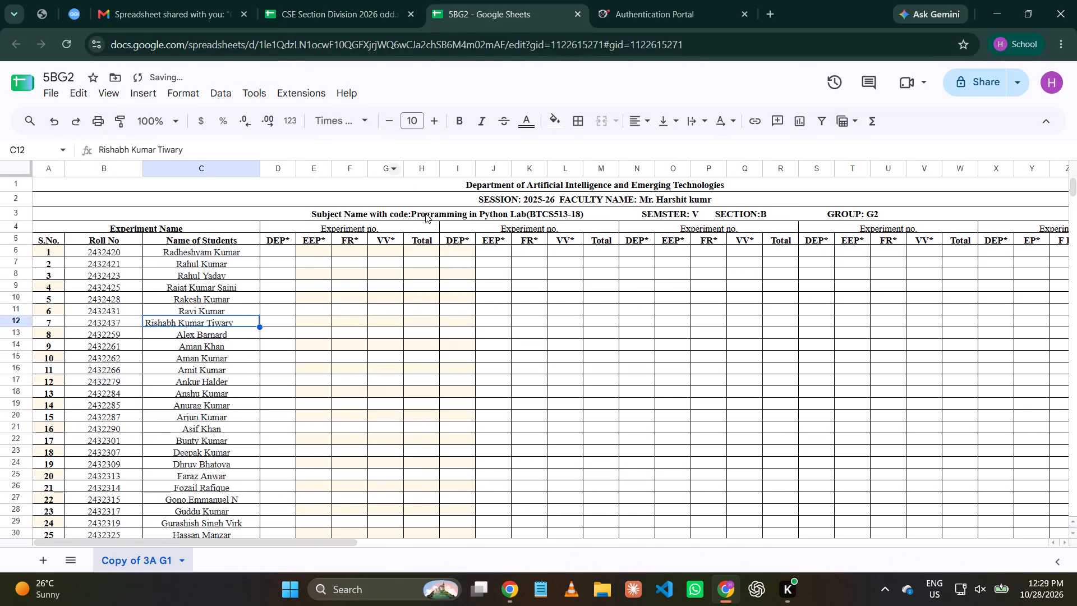
click(645, 122)
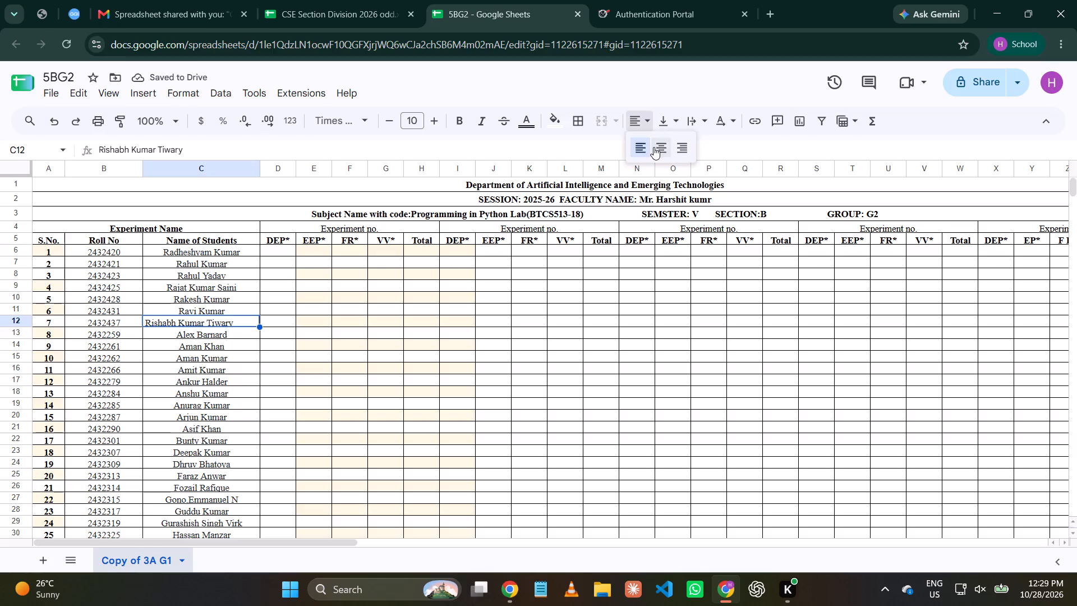
click(653, 147)
Copy the roll number in cell B45 of sheet 5B_CSE into cell B13 of 5BG2 and reduce its font size.
click(128, 339)
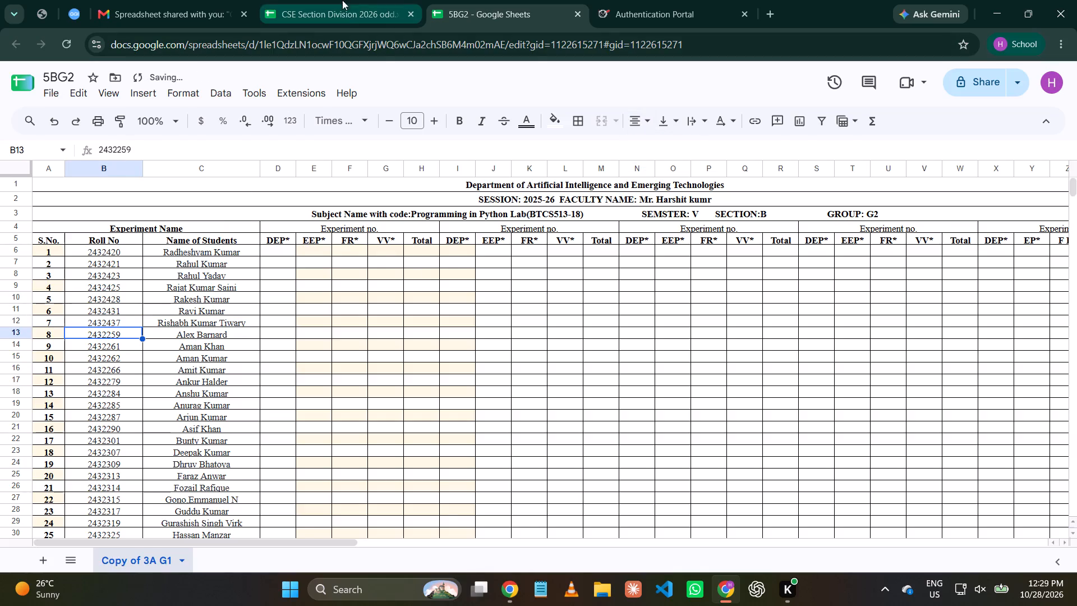
click(345, 9)
click(123, 399)
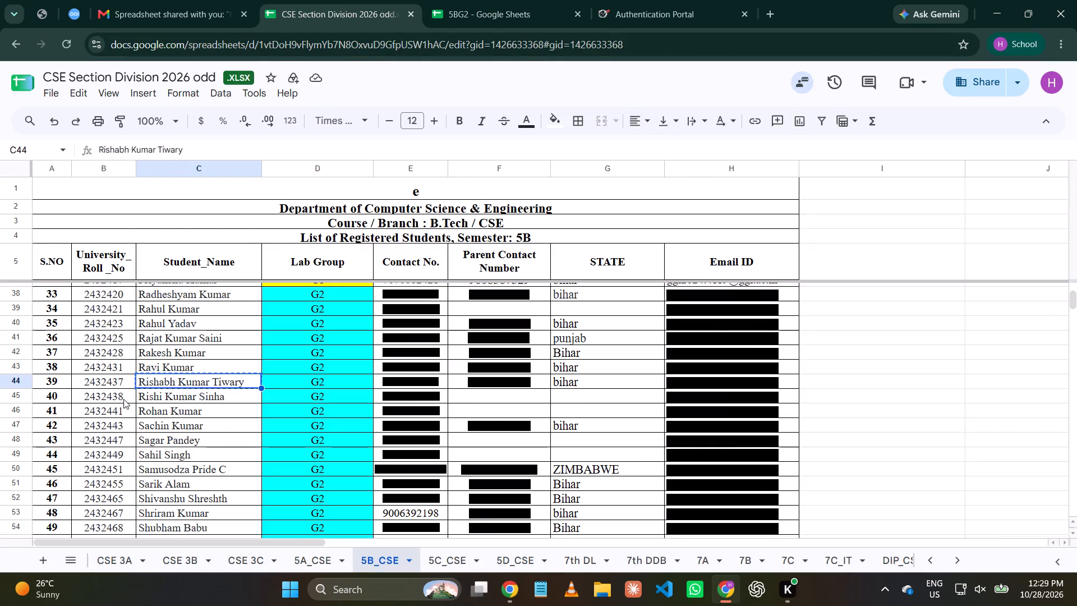
key(ctrl+c)
drag(463, 10, 453, 27)
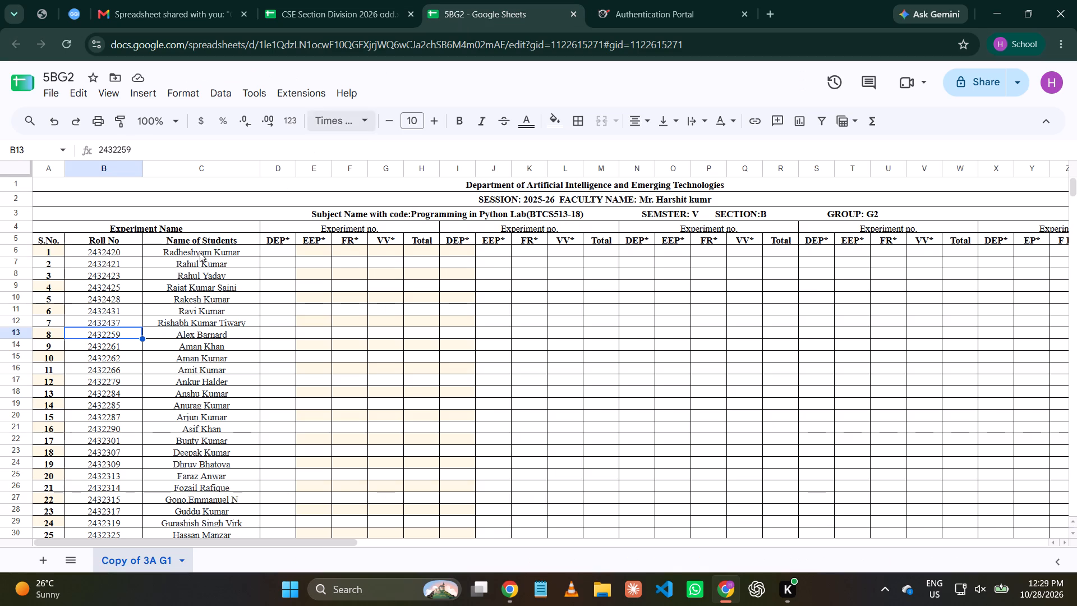
click(114, 334)
key(ctrl+v)
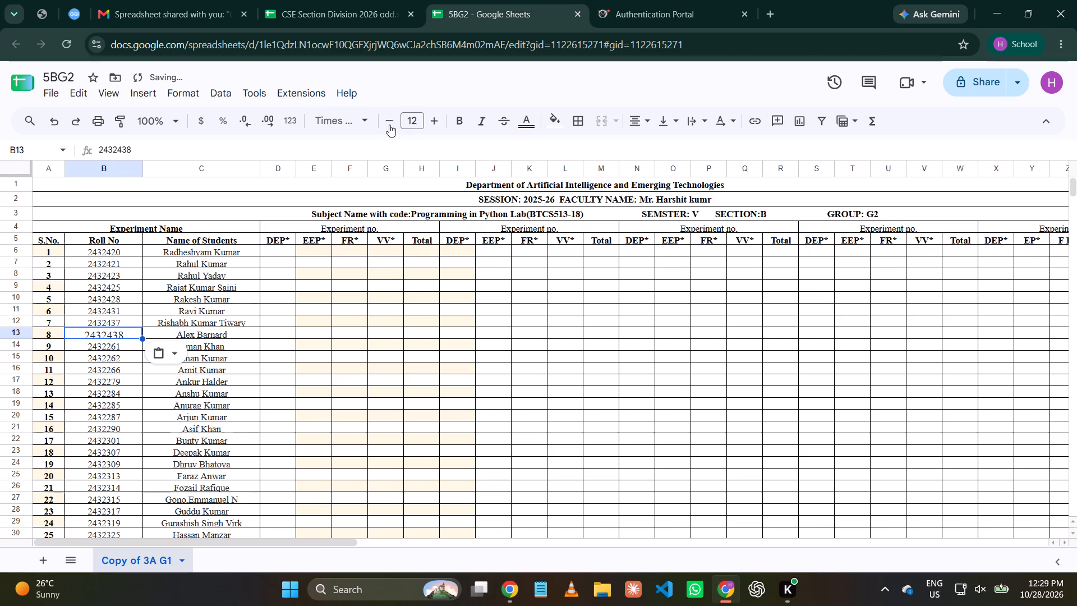
click(388, 125)
drag(388, 125, 385, 168)
Copy the student name in cell C45 of sheet 5B_CSE into cell C13 of 5BG2, at font size 10 and centred.
click(201, 330)
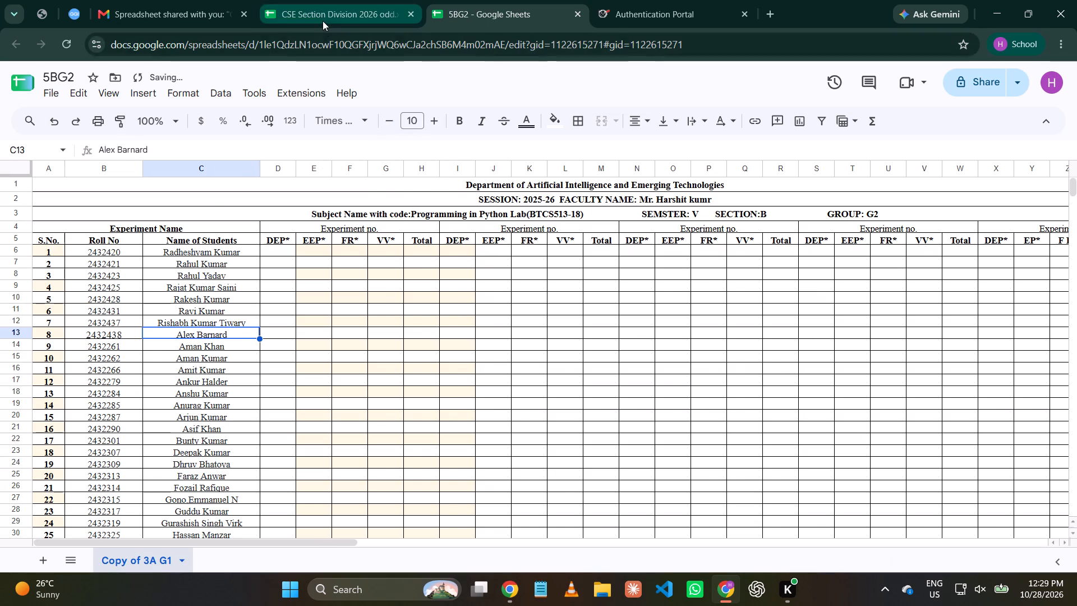
click(323, 21)
click(209, 398)
key(ctrl+c)
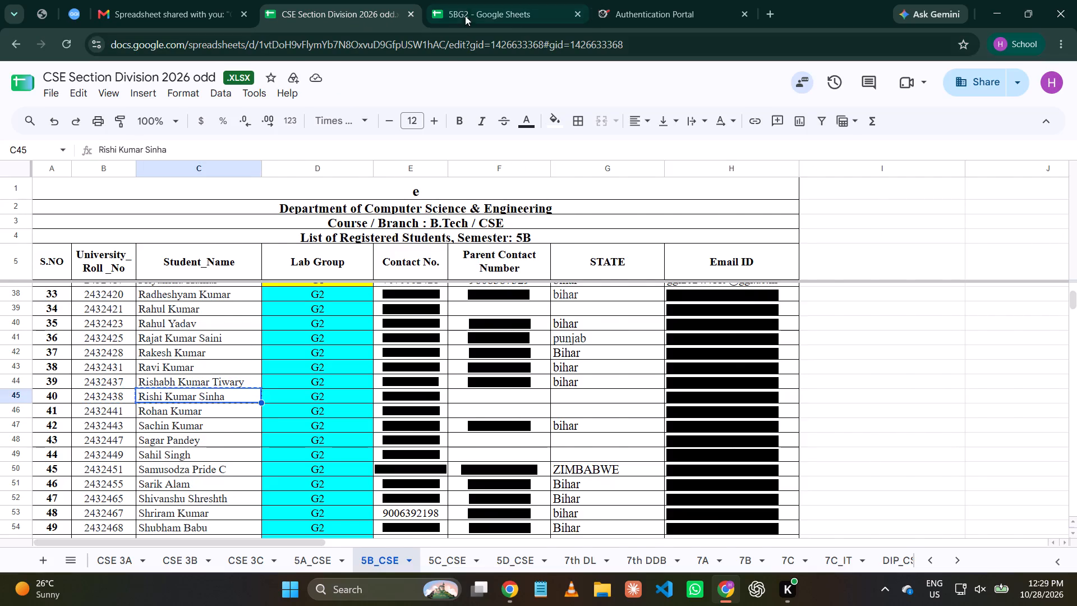
drag(468, 11, 467, 17)
click(227, 336)
key(ctrl+v)
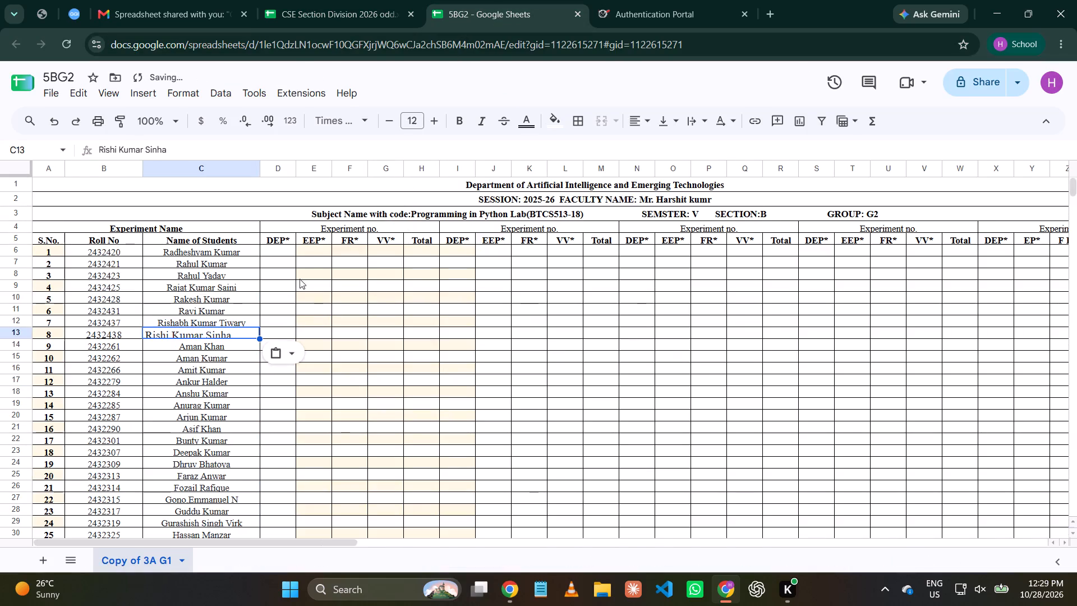
double_click(393, 117)
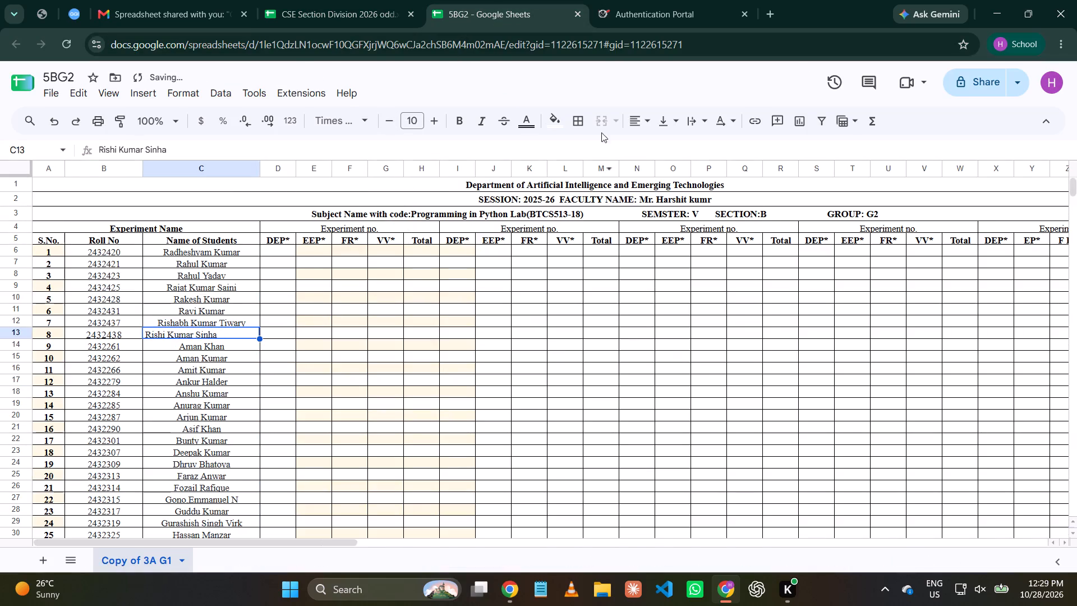
click(642, 125)
click(656, 146)
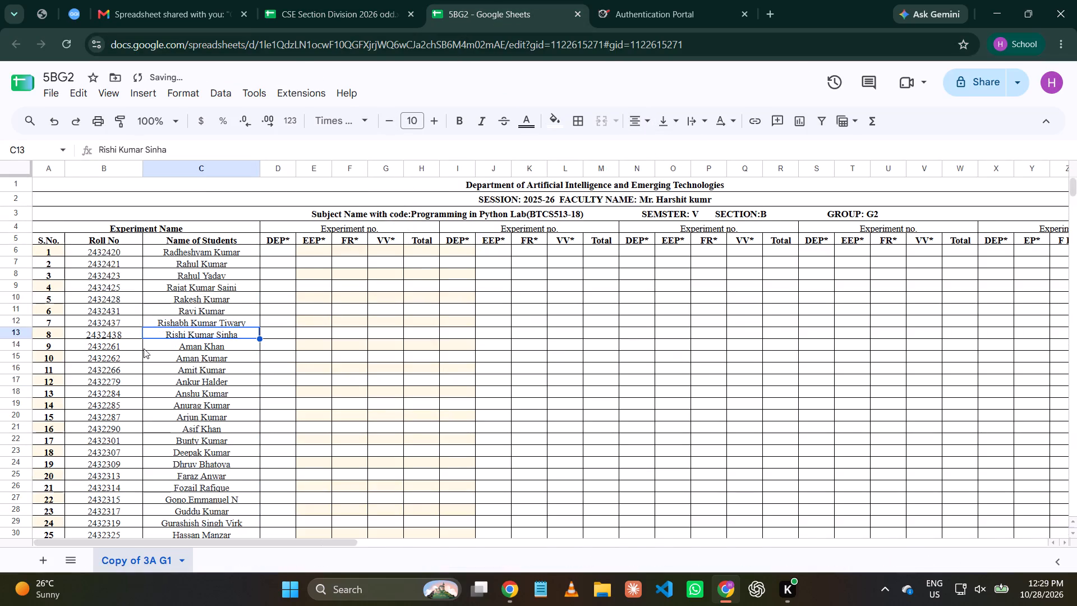
Copy the roll number in cell B46 of sheet 5B_CSE into cell B14 of 5BG2 and reduce its font size to 11.
click(134, 345)
click(339, 19)
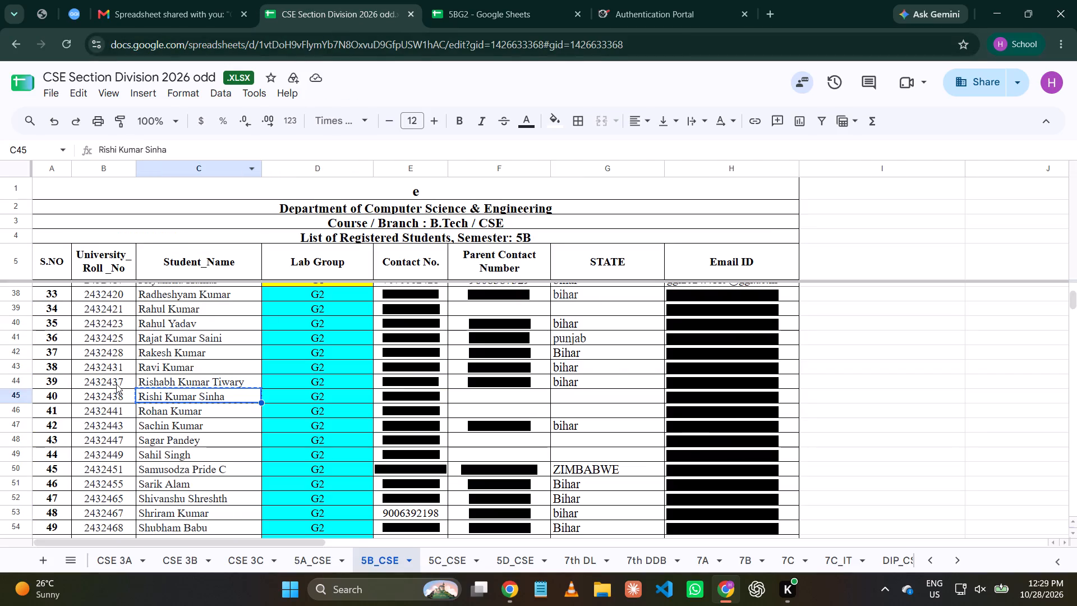
click(112, 411)
key(ctrl+c)
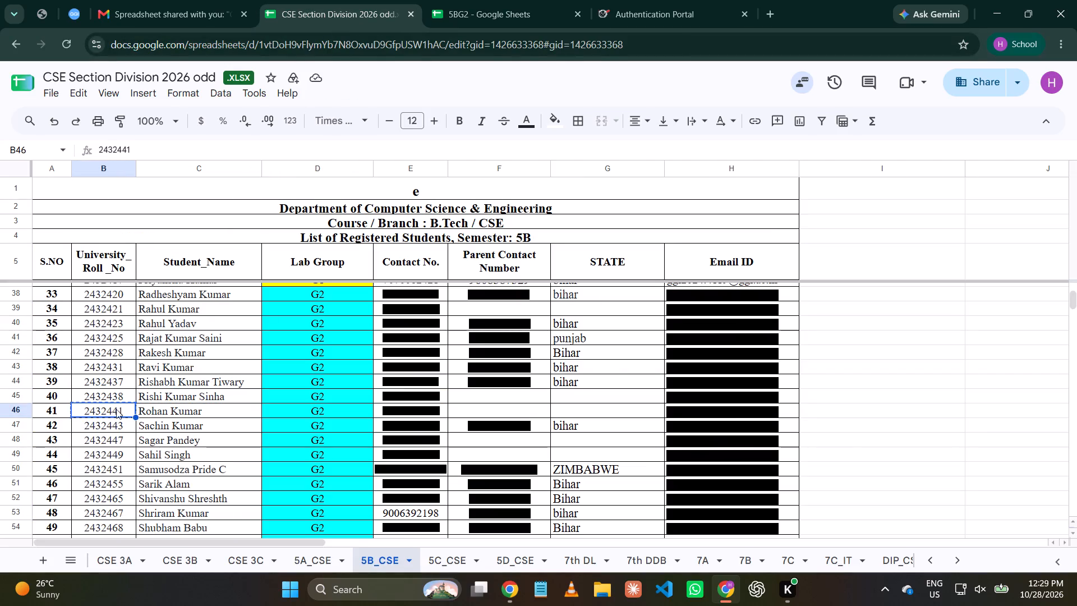
click(449, 13)
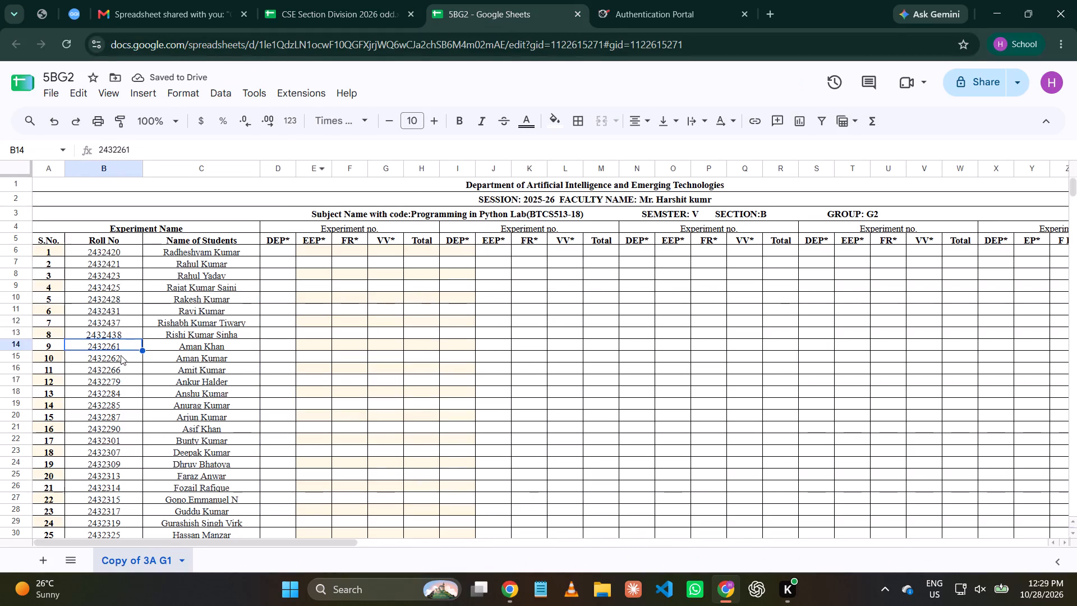
click(122, 348)
key(ctrl+v)
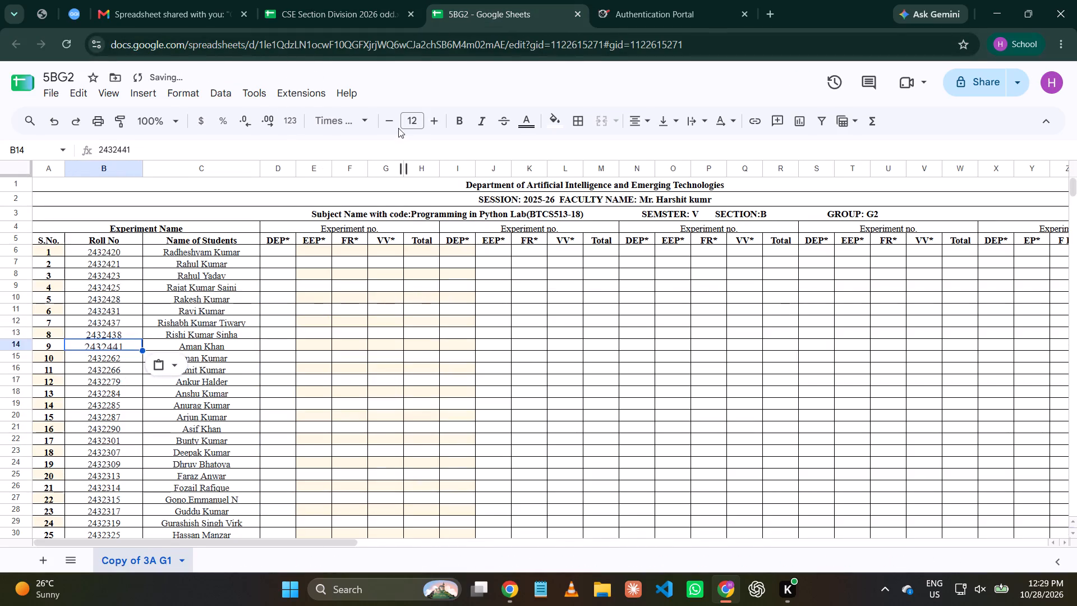
click(393, 122)
drag(393, 122, 373, 154)
Copy the student name in cell C46 of sheet 5B_CSE into cell C14 of 5BG2, at font size 10 and centred.
click(186, 343)
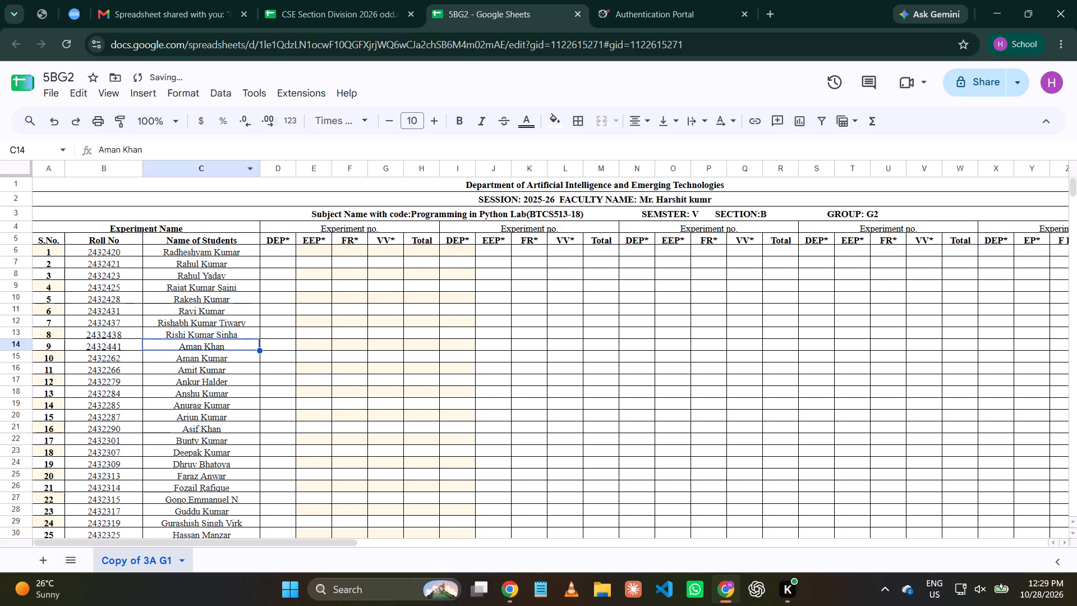
click(294, 10)
click(192, 411)
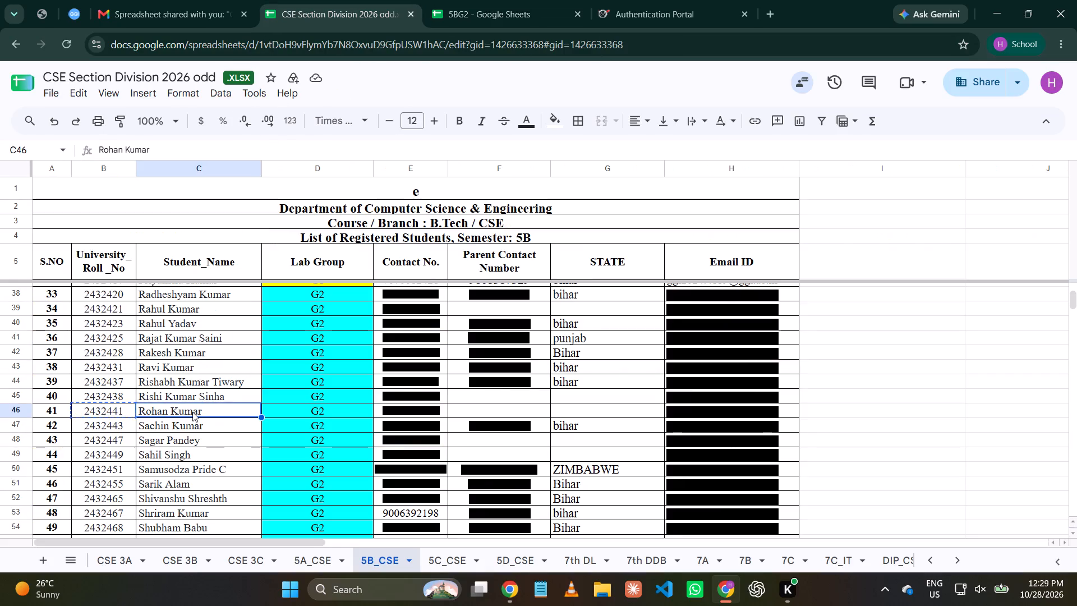
key(ctrl+c)
drag(449, 19, 445, 34)
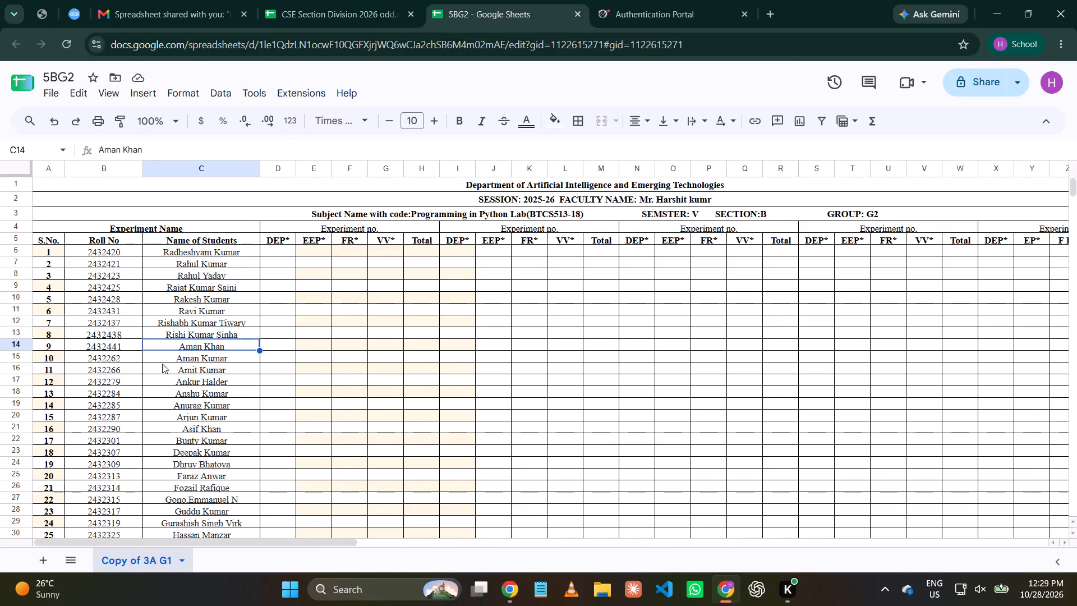
click(195, 348)
key(ctrl+v)
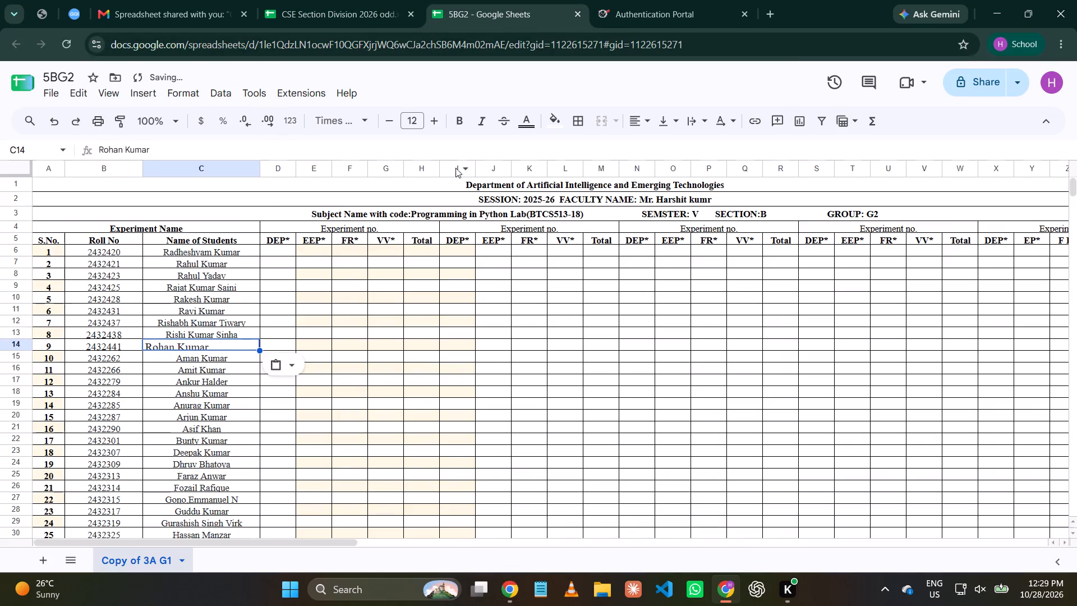
double_click(397, 121)
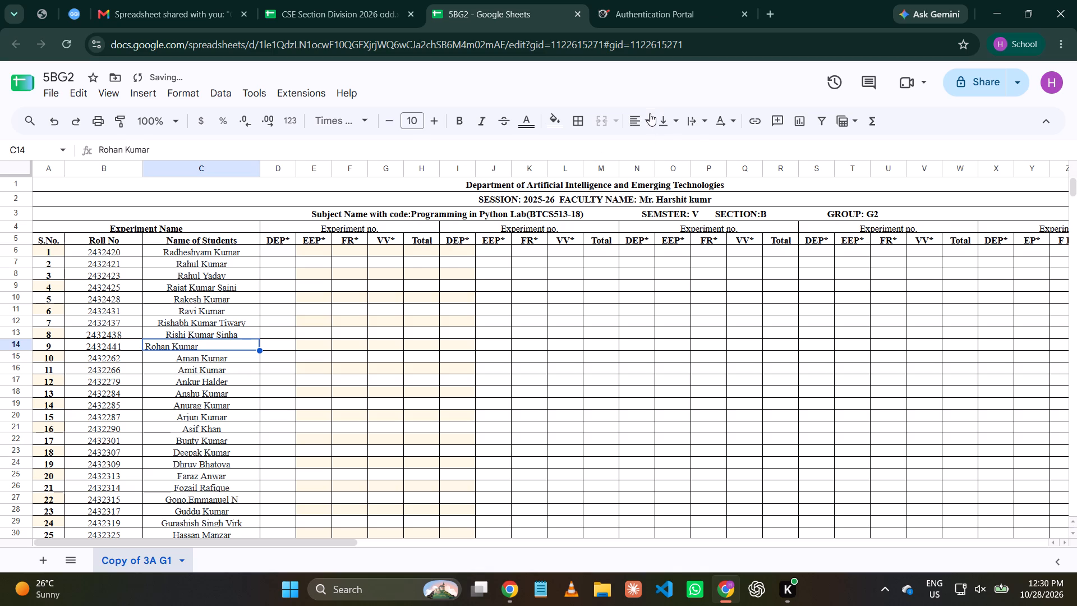
drag(650, 113, 653, 122)
click(662, 141)
Set the font size of the roll number in cell B14 of 5BG2 to 10.
click(124, 357)
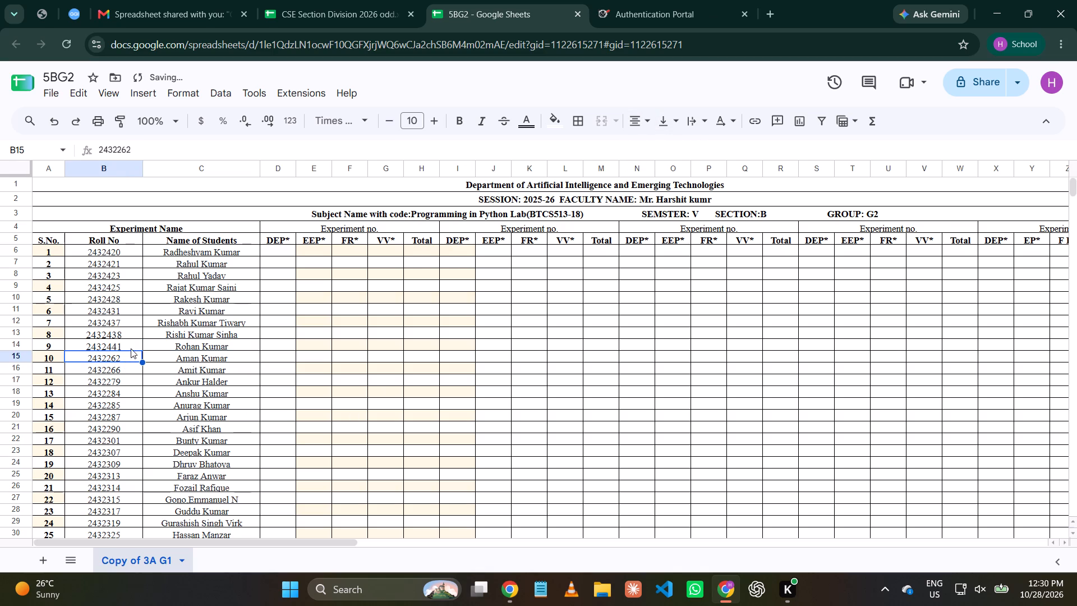
click(130, 342)
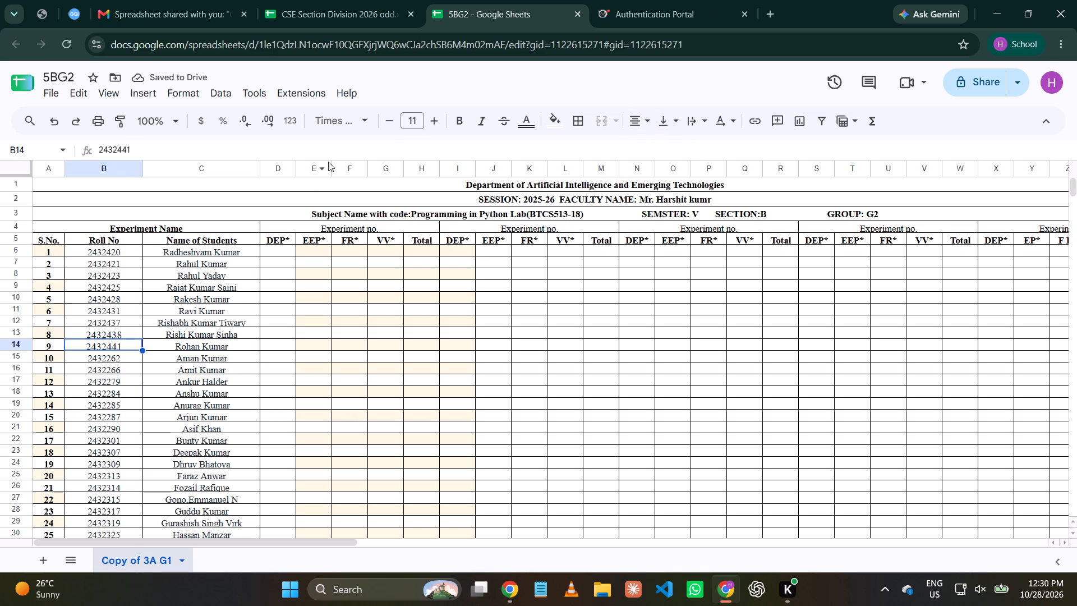
click(389, 122)
click(124, 327)
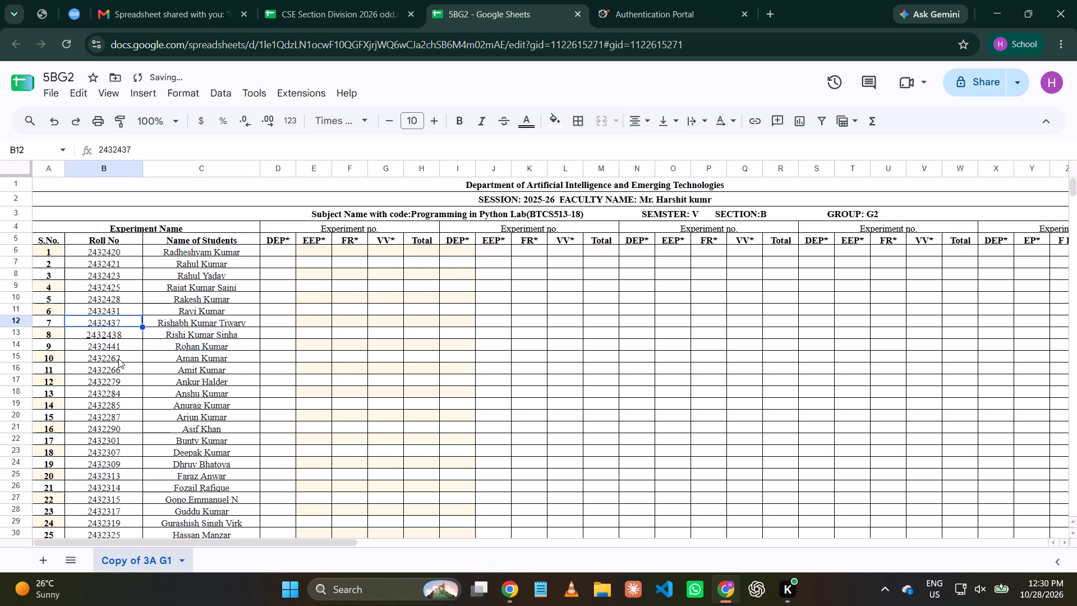
click(123, 348)
Copy the roll number in cell B47 of sheet 5B_CSE into cell B15 of 5BG2 and set its font size to 10.
click(120, 360)
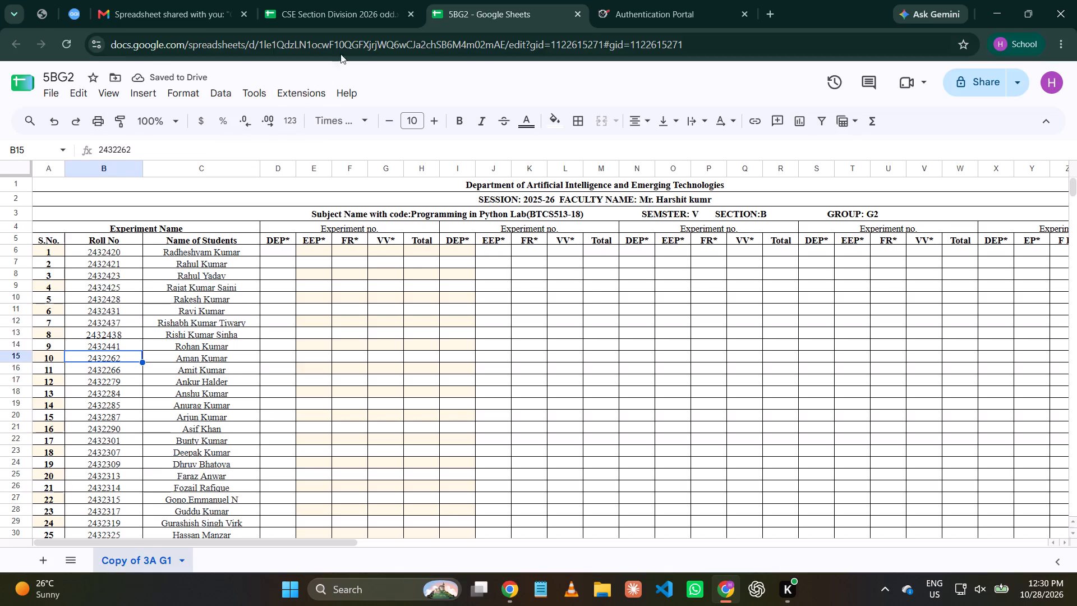
click(328, 15)
click(98, 433)
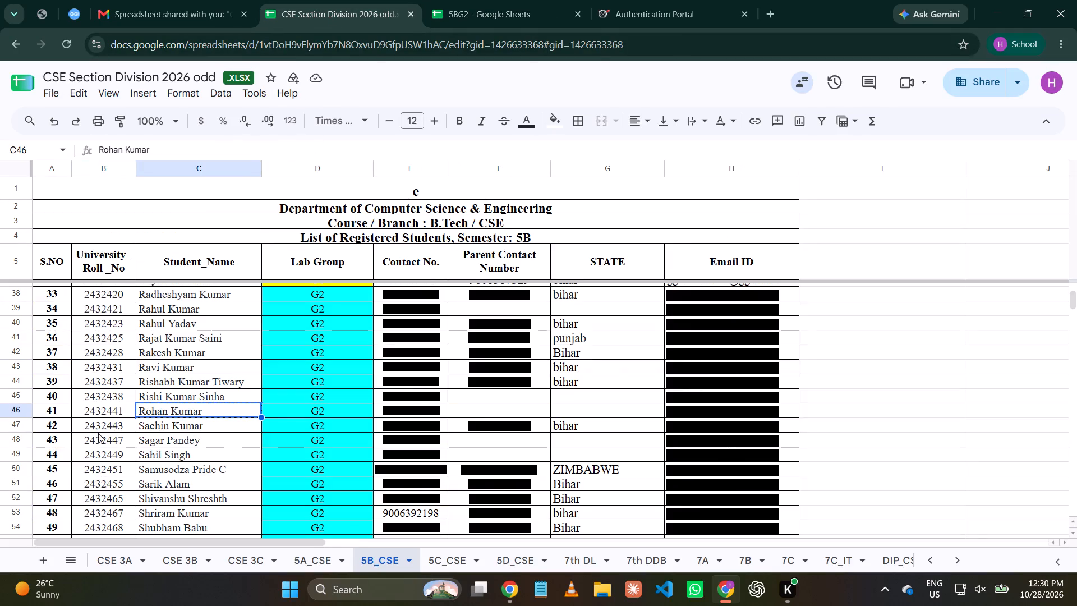
key(ctrl+c)
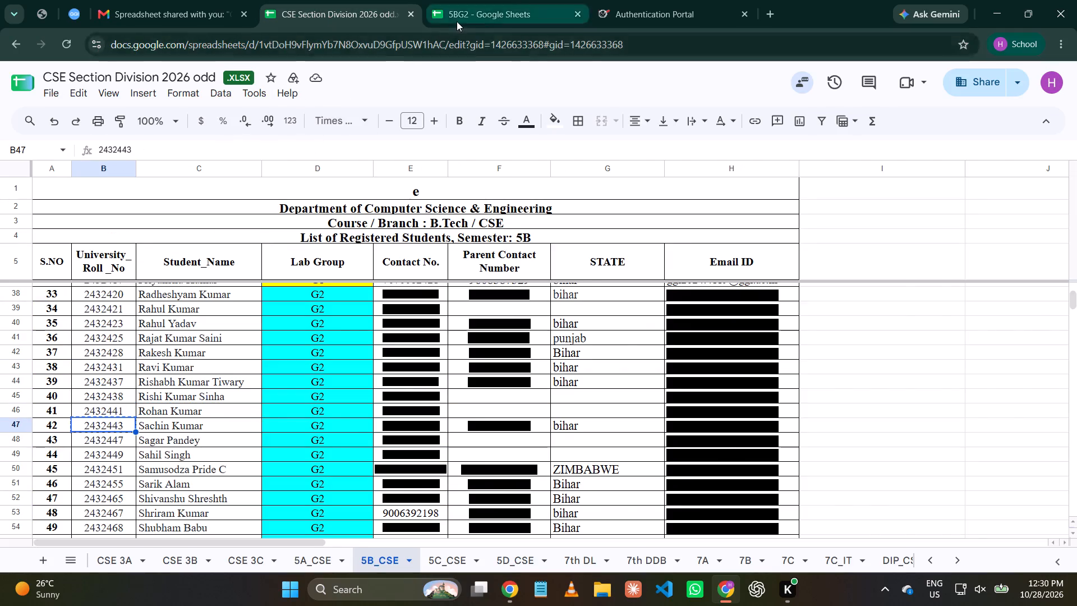
click(457, 21)
click(121, 361)
key(ctrl+v)
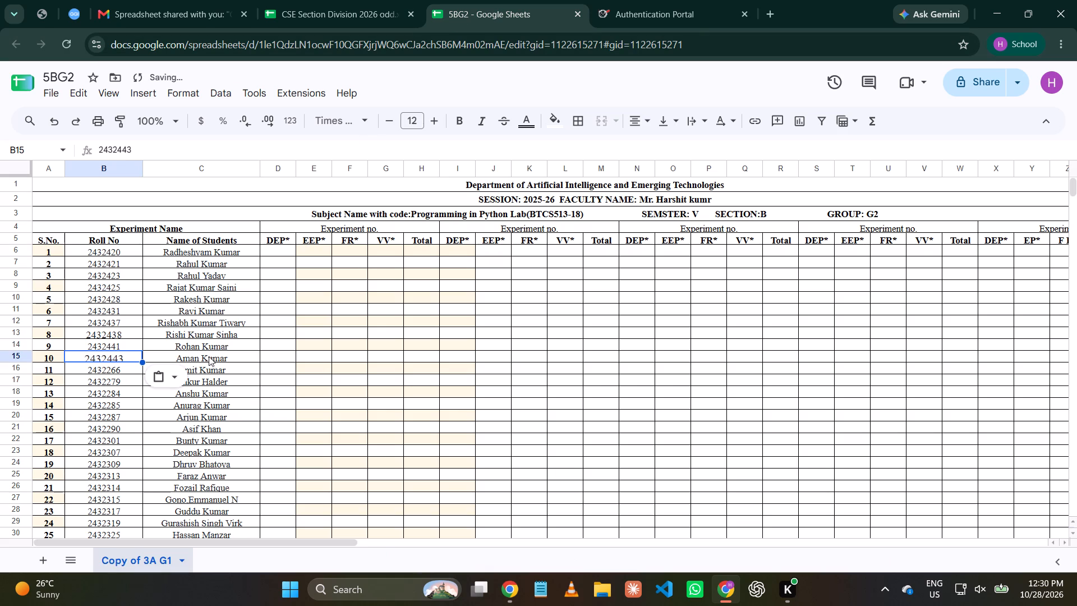
double_click(385, 126)
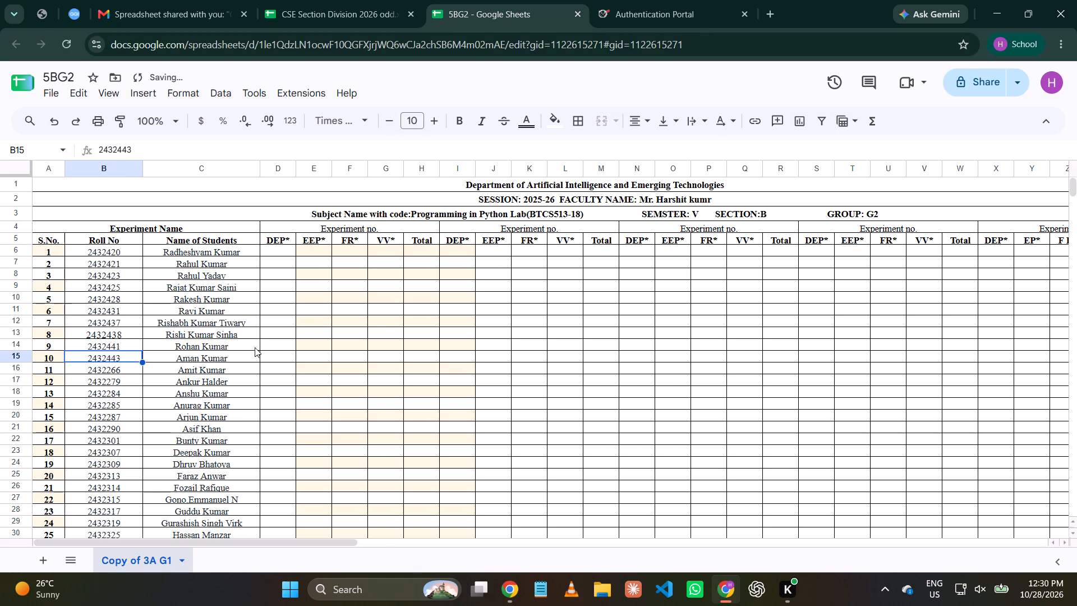
Copy the student name in cell C47 of sheet 5B_CSE into cell C15 of 5BG2, at font size 10 and centred.
click(243, 356)
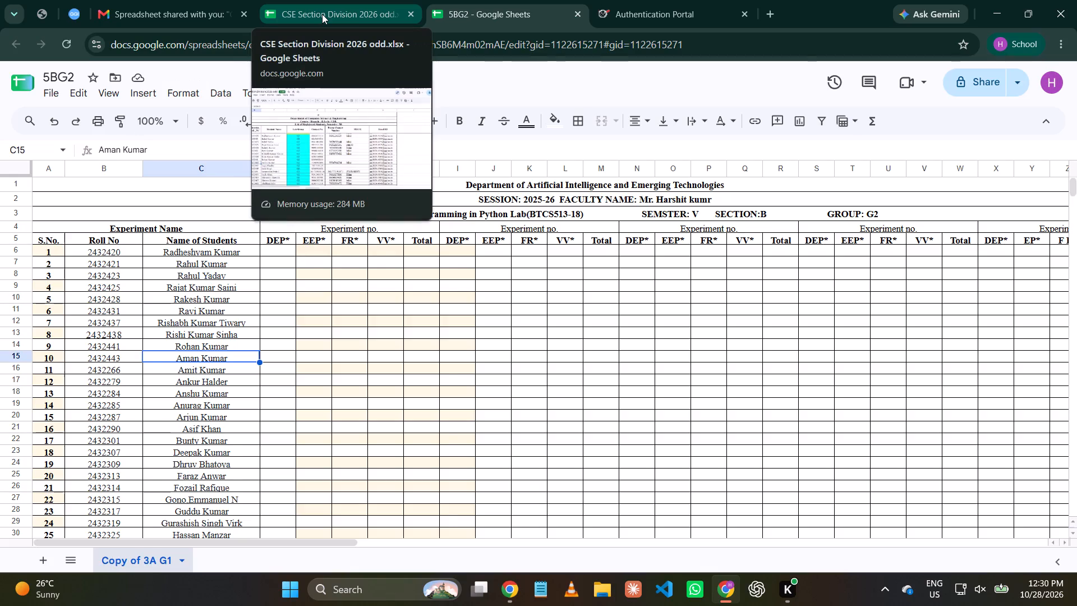
click(322, 14)
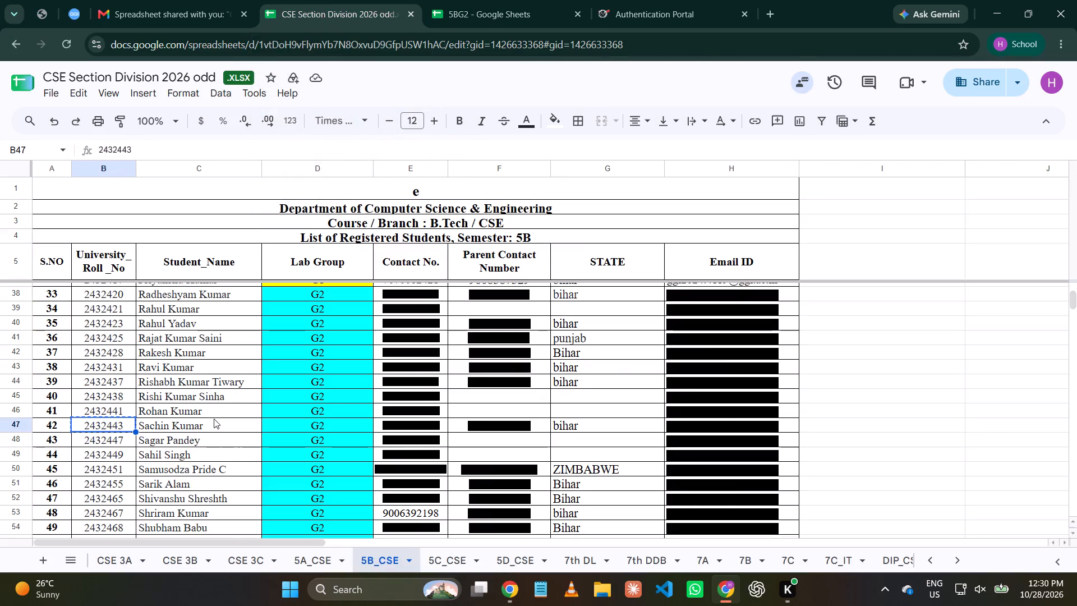
click(214, 419)
click(217, 424)
key(ctrl+c)
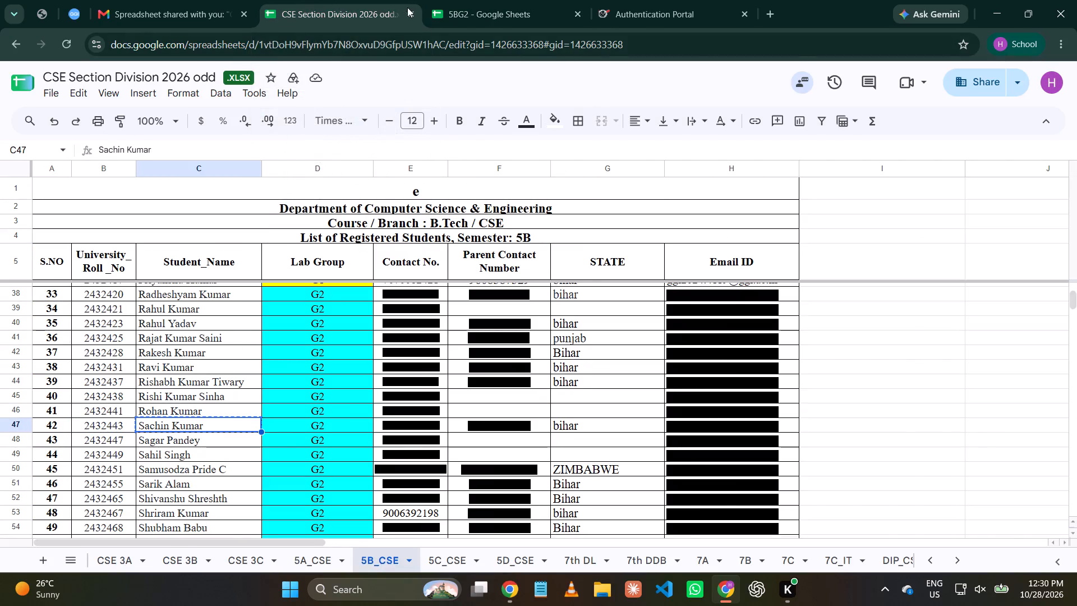
click(450, 12)
click(241, 355)
key(ctrl+v)
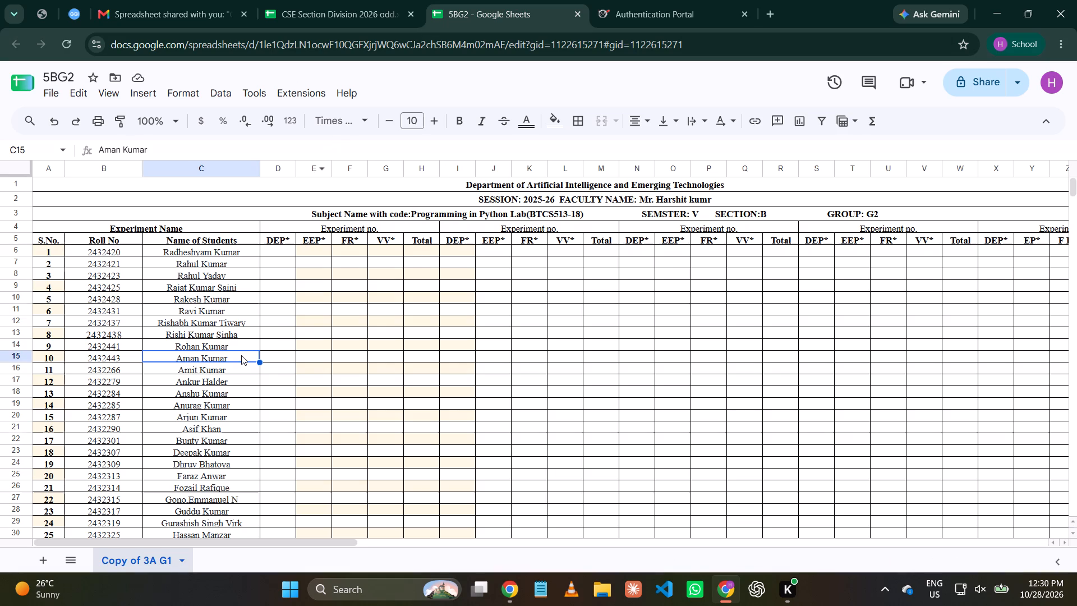
double_click(385, 121)
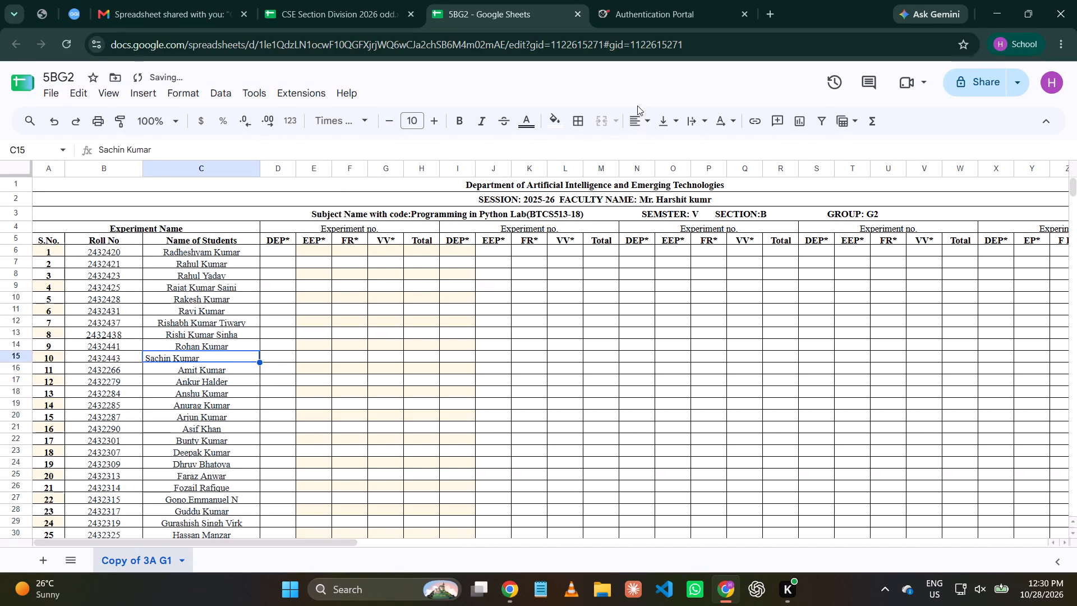
click(649, 121)
click(660, 139)
Copy the roll number in cell B48 of sheet 5B_CSE into cell B16 of 5BG2 and set its font size to 10.
click(96, 366)
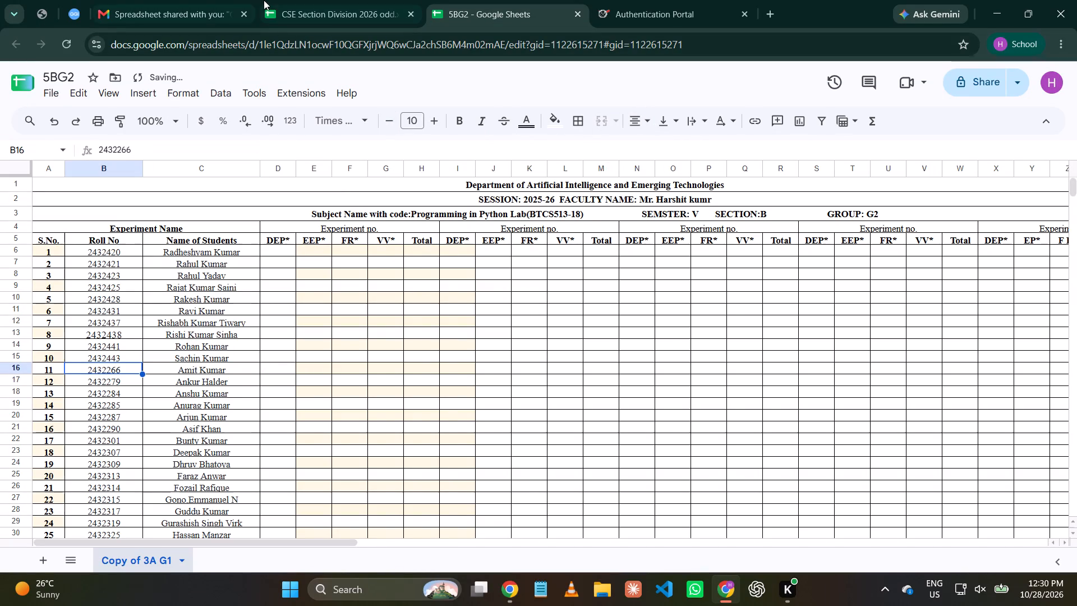
click(277, 7)
click(126, 446)
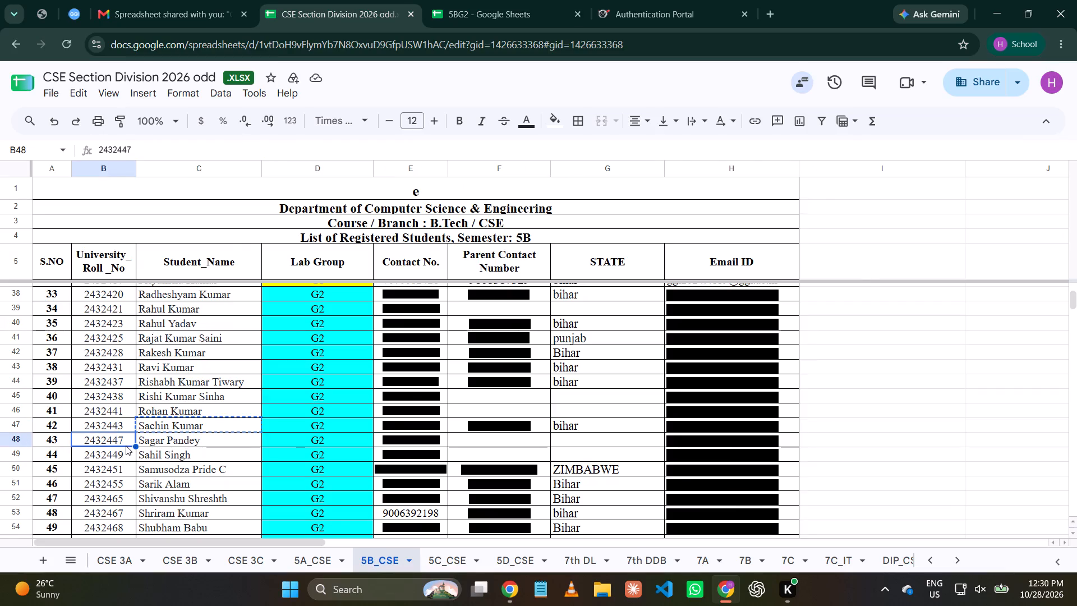
key(ctrl+c)
click(443, 22)
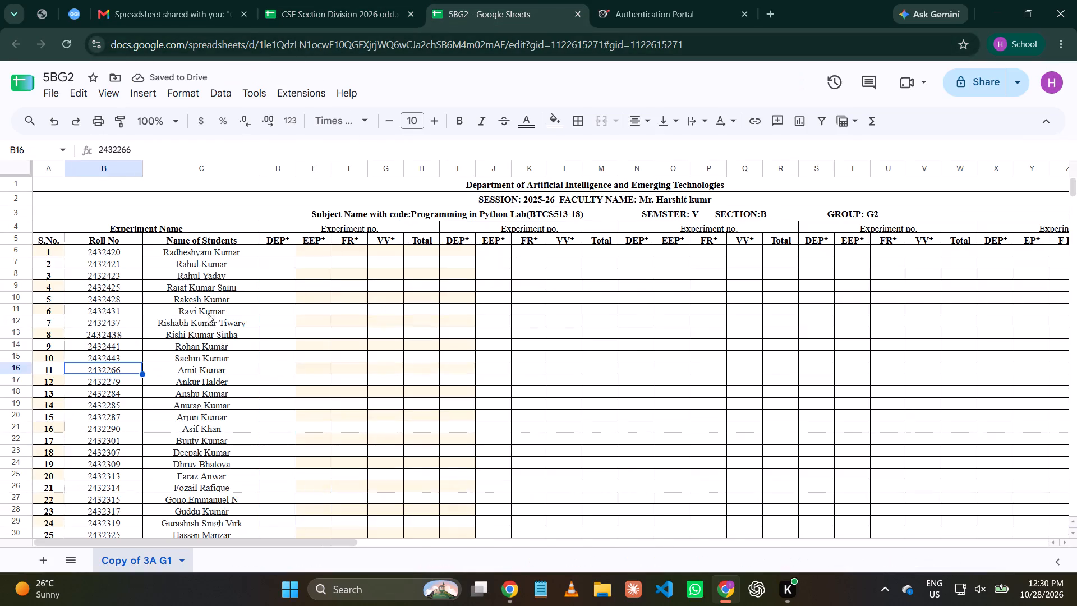
click(121, 369)
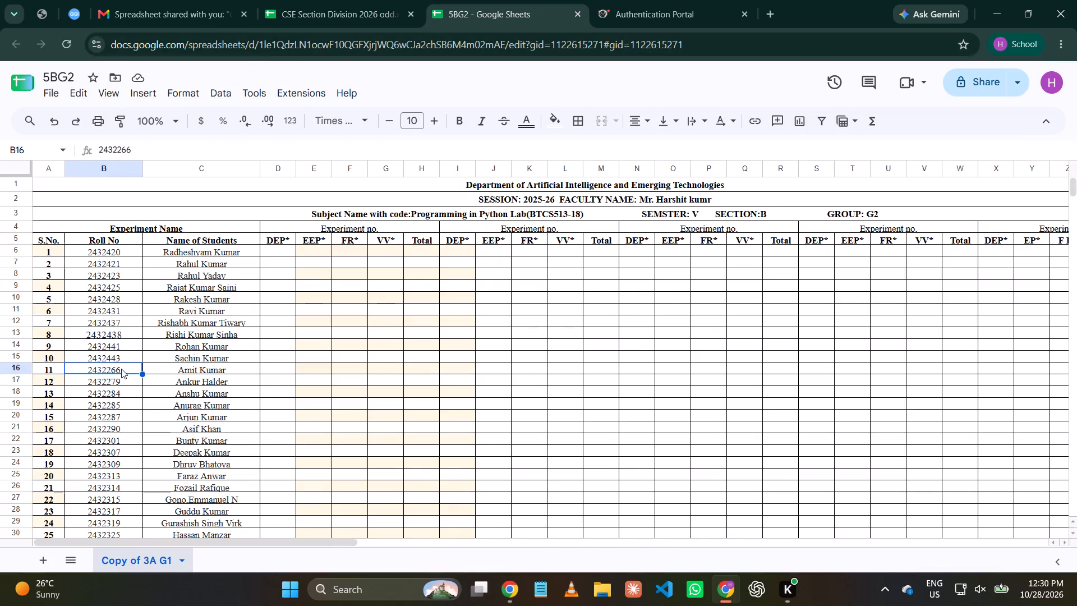
key(ctrl+v)
double_click(396, 123)
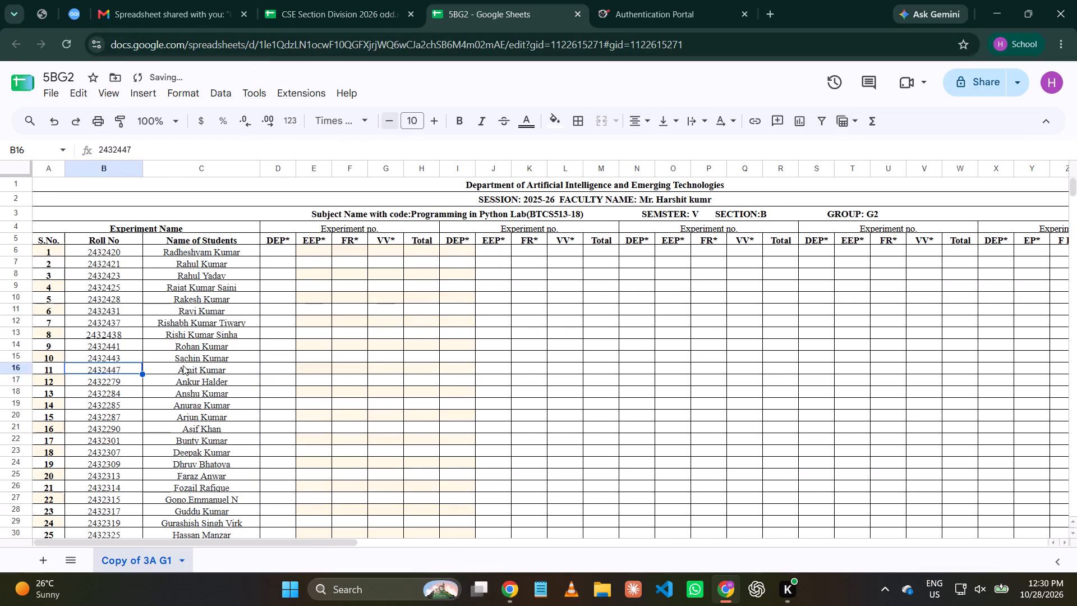
Copy the student name in cell C48 of sheet 5B_CSE into cell C16 of 5BG2, at font size 10 and centred.
click(183, 365)
click(360, 7)
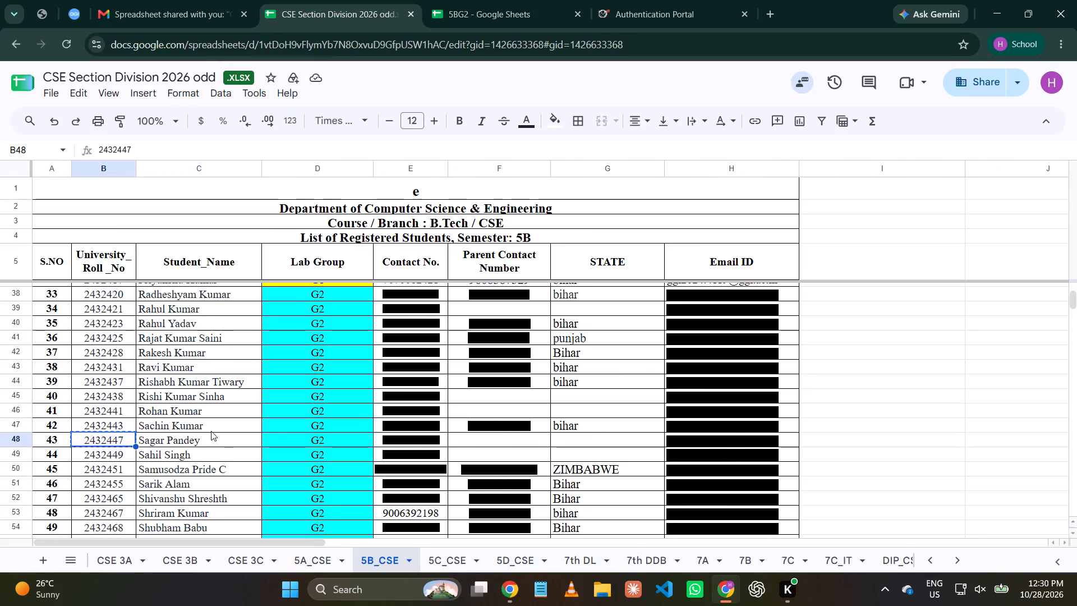
click(210, 440)
key(ctrl+c)
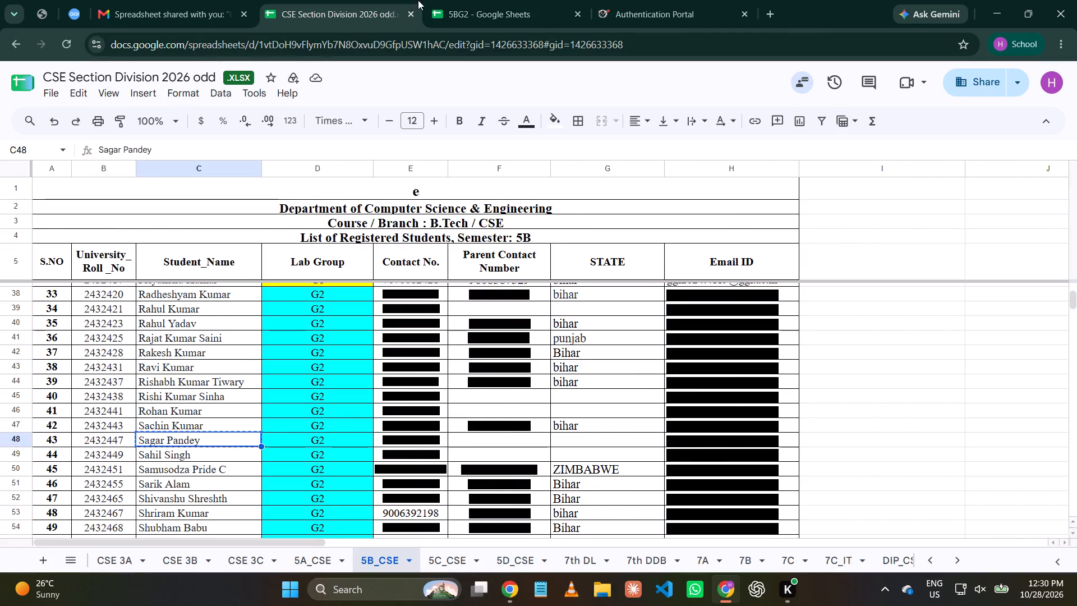
click(445, 12)
click(205, 373)
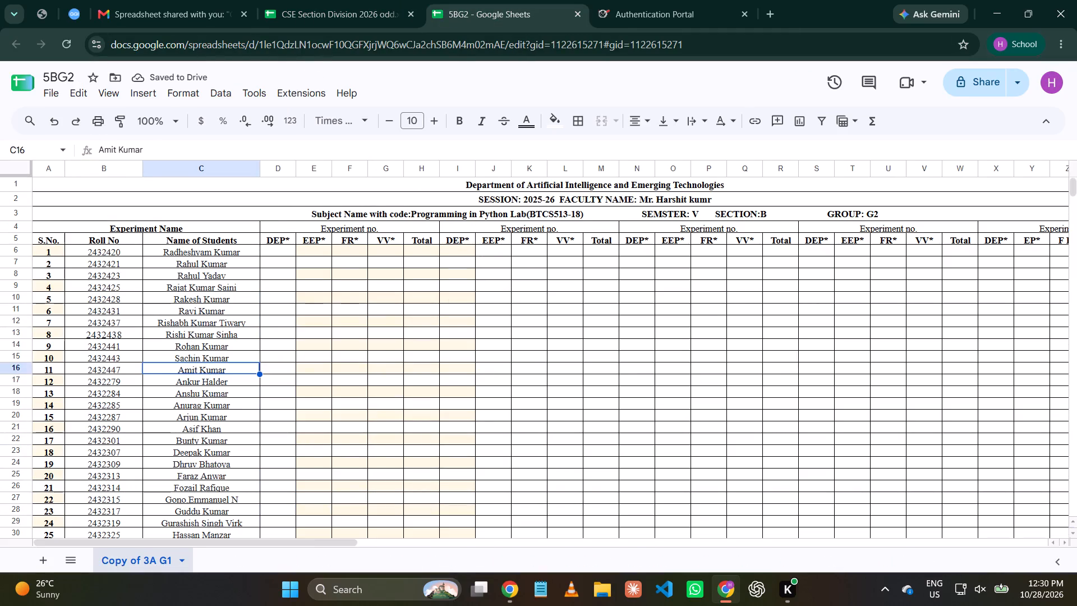
key(ctrl+v)
double_click(395, 125)
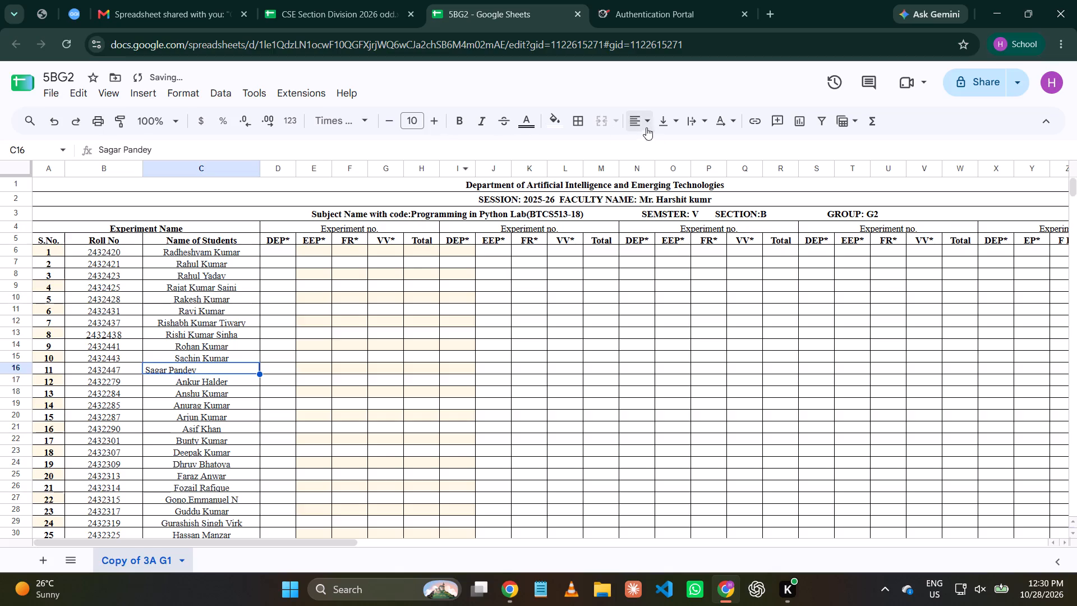
drag(638, 123, 643, 126)
click(661, 142)
Copy the roll number in cell B49 of sheet 5B_CSE into cell B17 of 5BG2 and set its font size to 10.
click(376, 10)
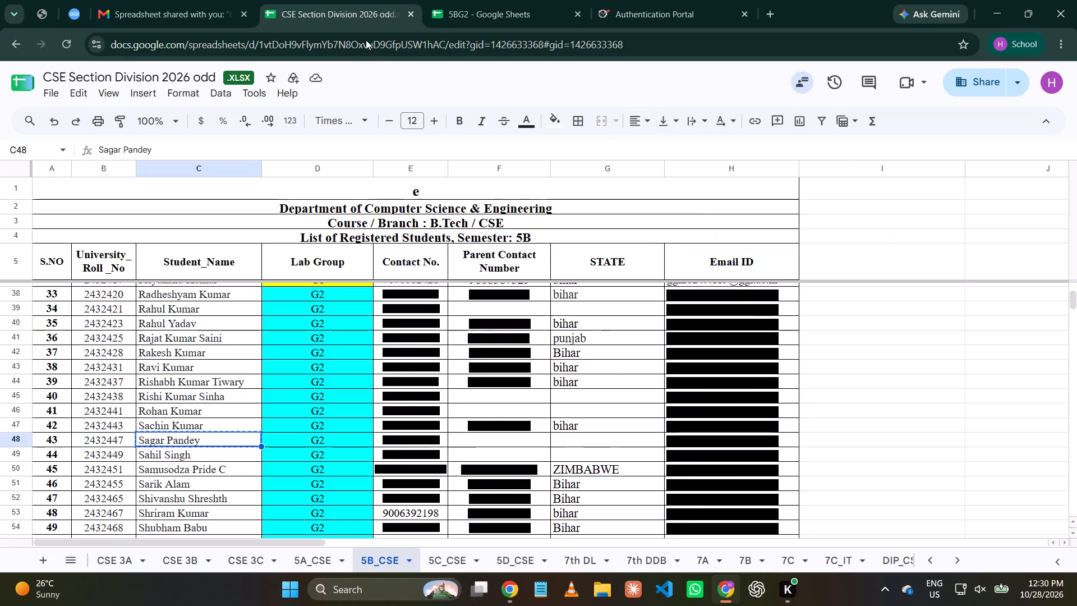
click(107, 453)
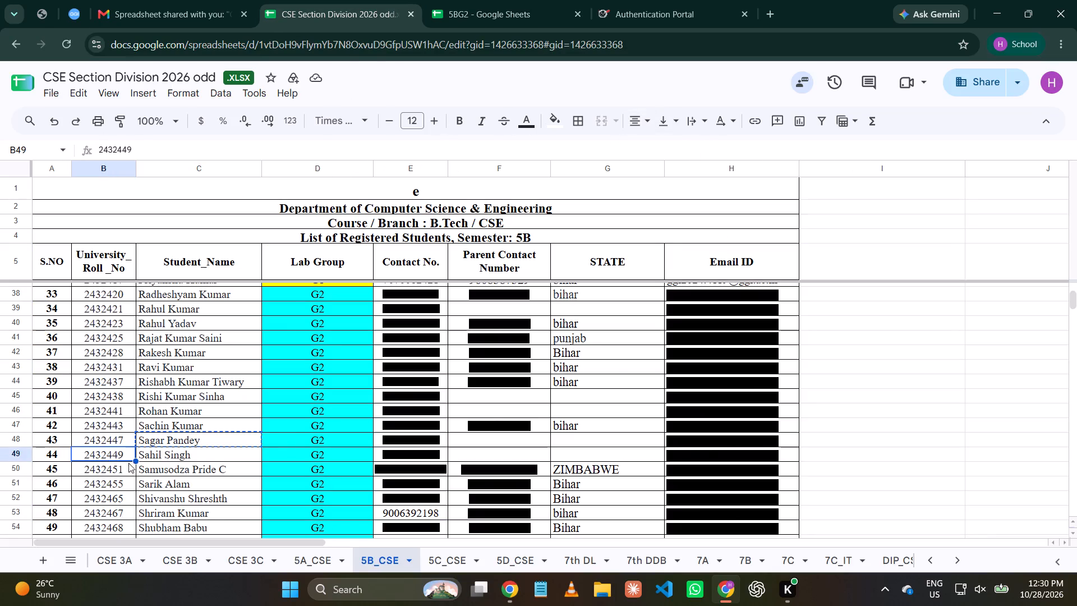
drag(135, 459, 201, 460)
drag(201, 460, 251, 458)
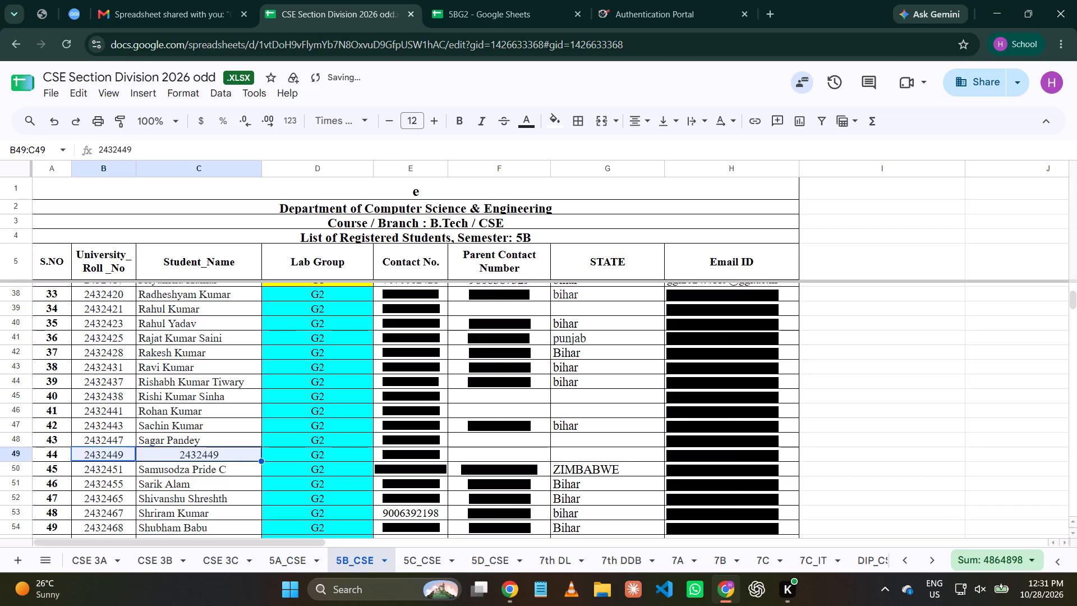
key(ctrl+z)
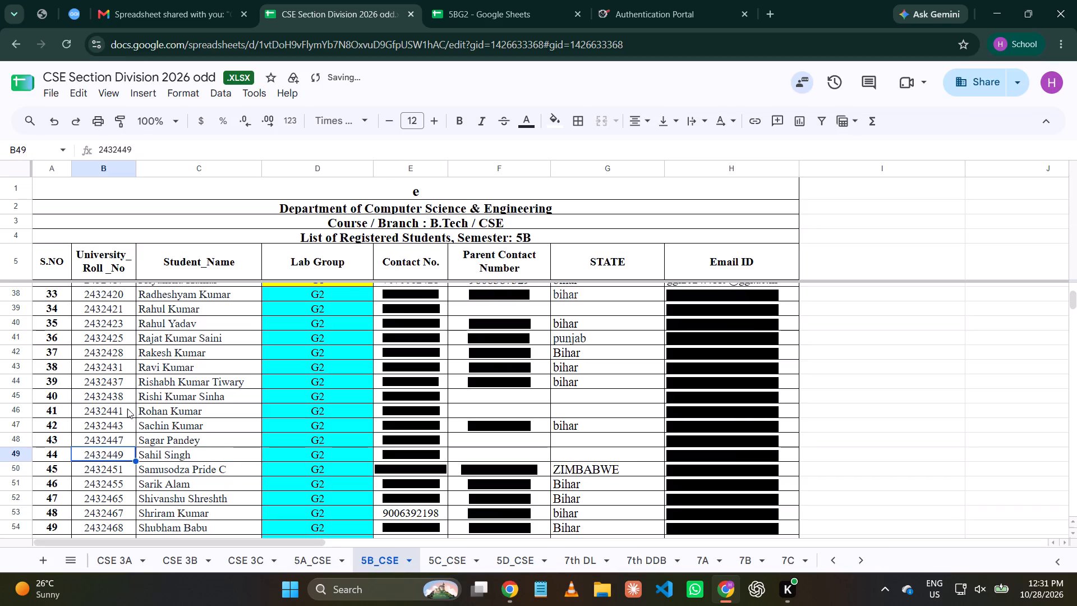
key(ctrl+c)
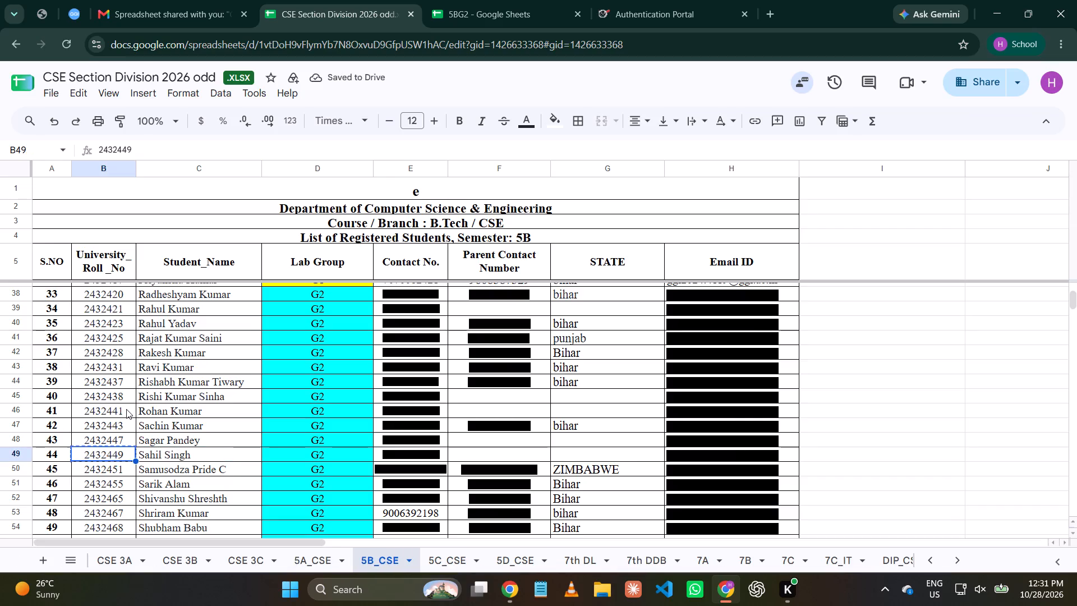
drag(491, 20, 477, 27)
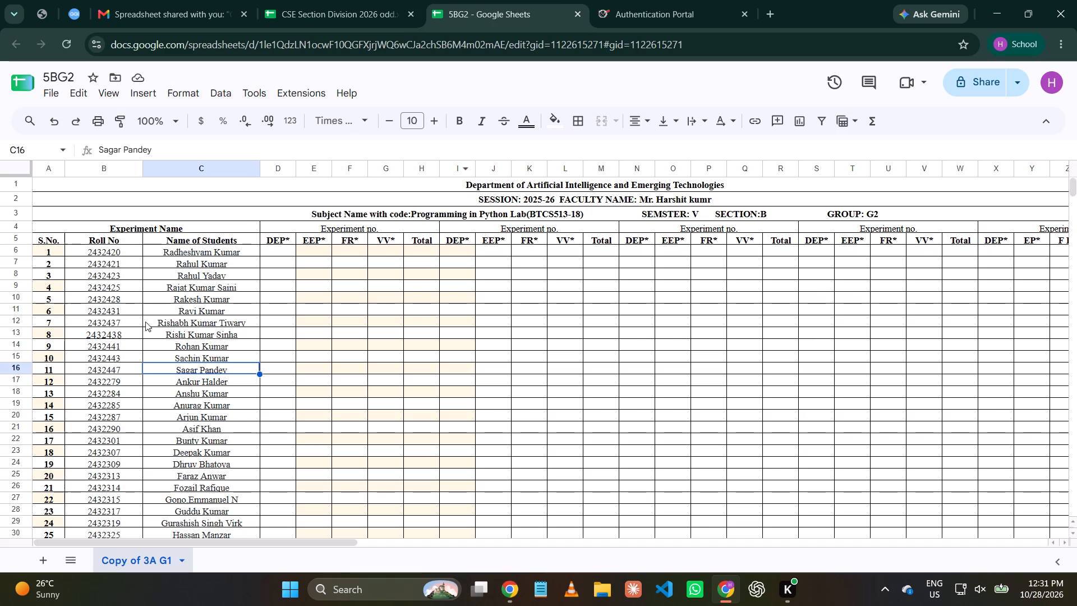
click(121, 383)
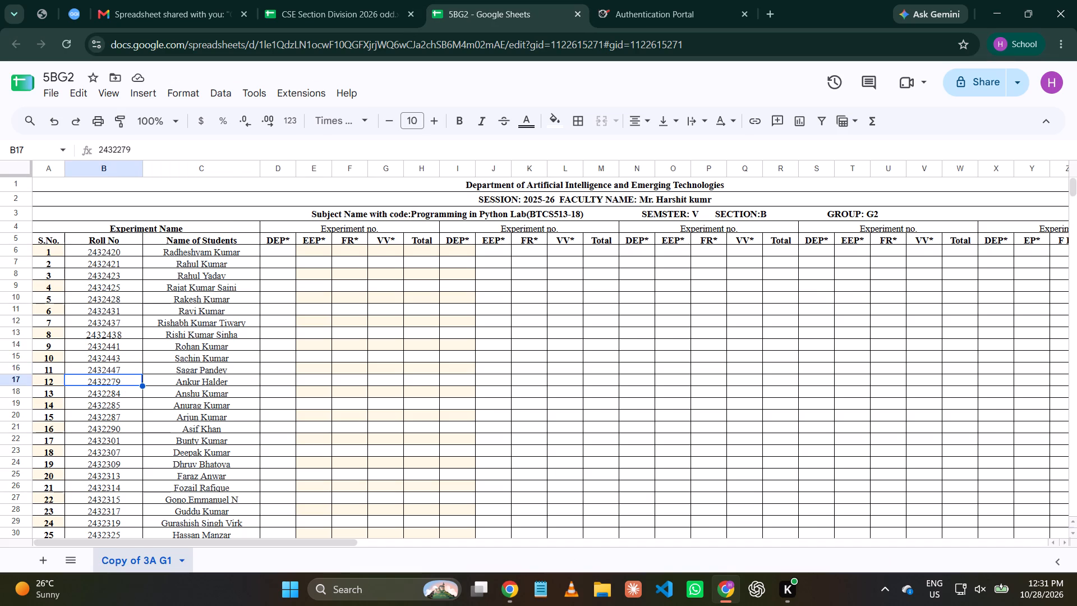
key(ctrl+v)
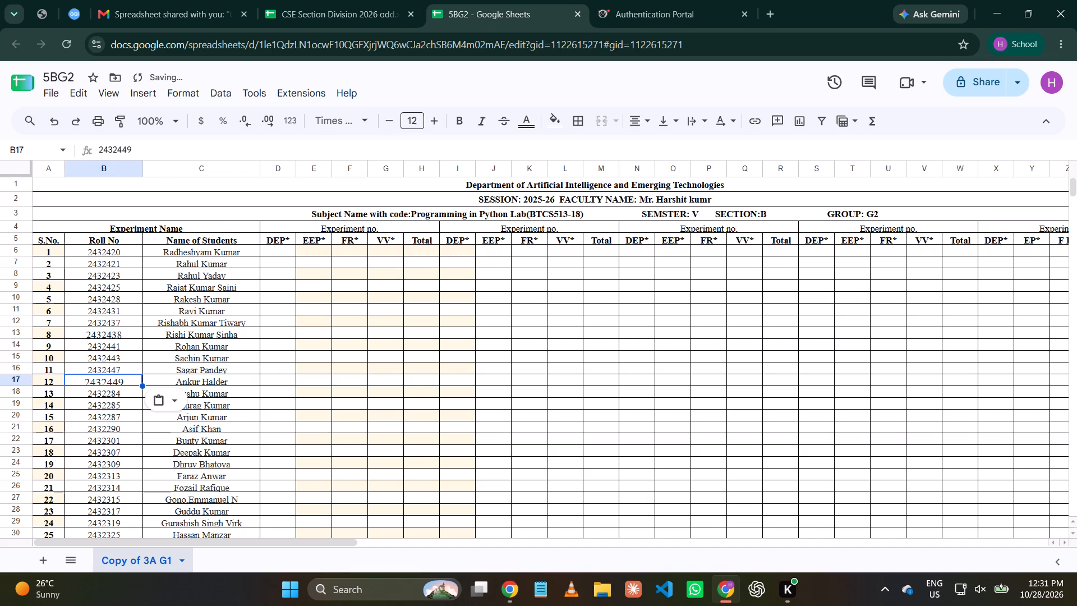
click(389, 125)
click(389, 125)
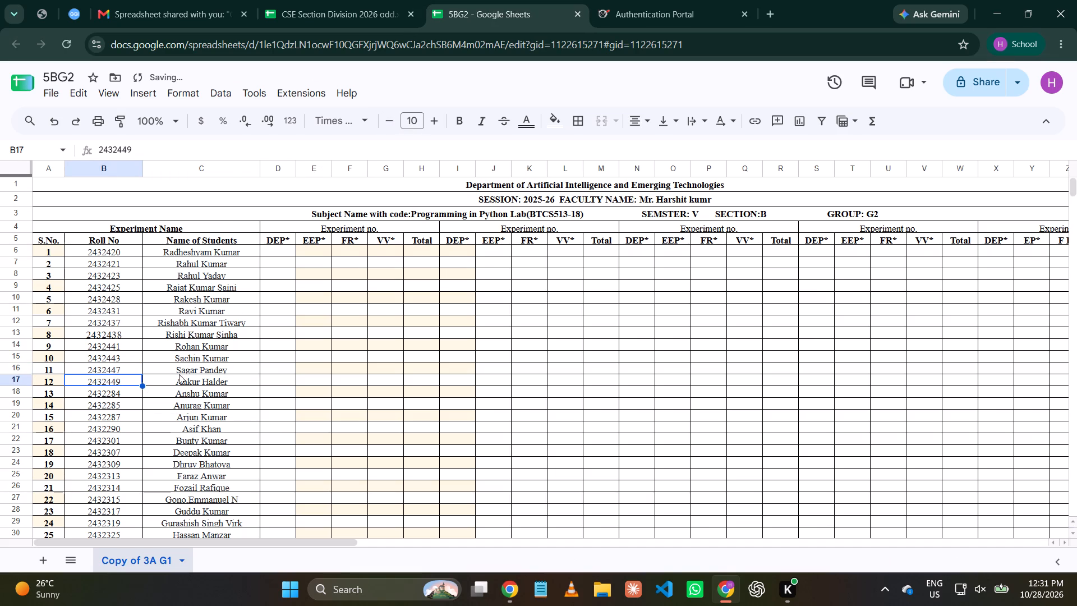
Copy the student name in cell C49 of sheet 5B_CSE into cell C17 of 5BG2, at font size 10 and centred.
click(178, 379)
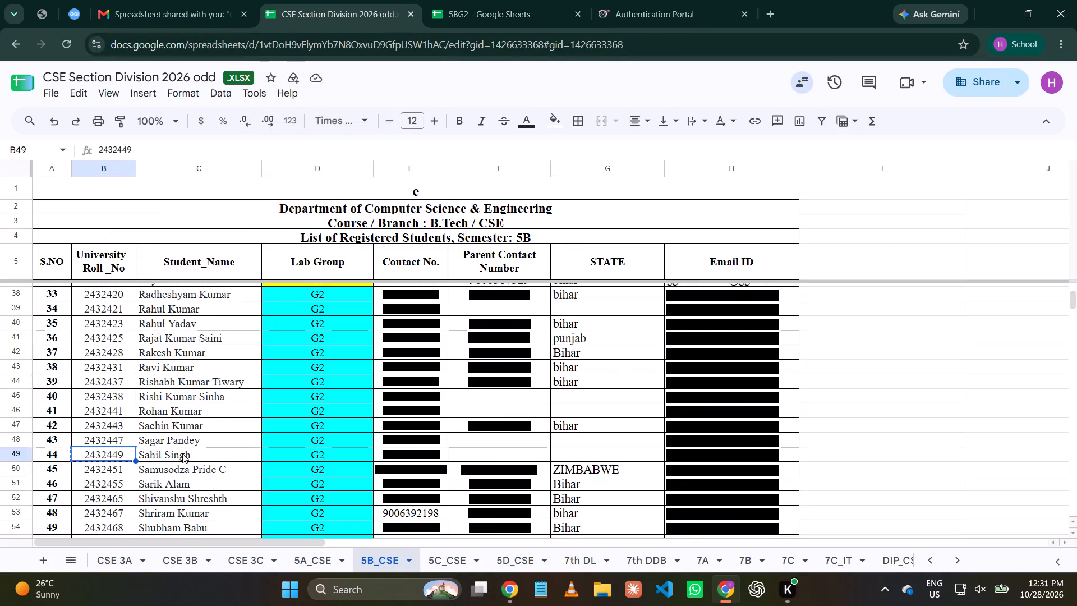
click(182, 453)
key(ctrl+c)
click(444, 7)
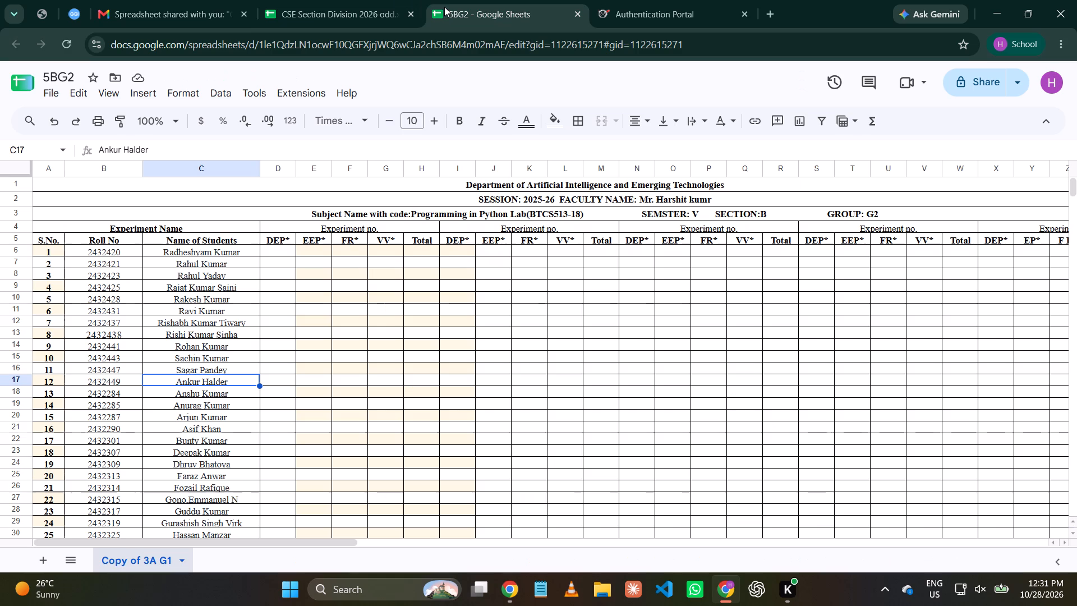
click(201, 383)
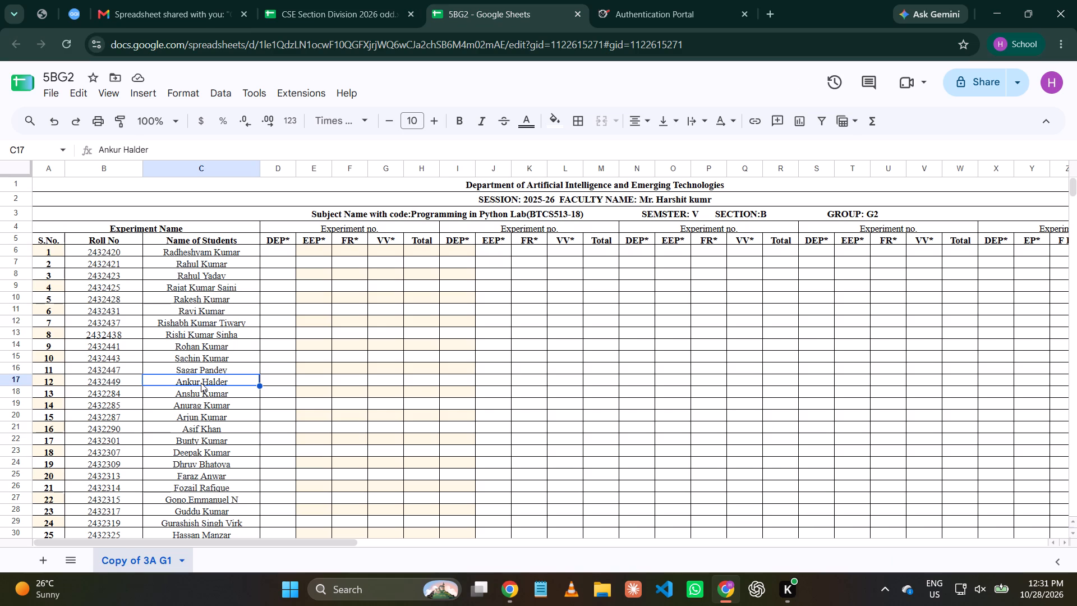
key(ctrl+v)
double_click(384, 113)
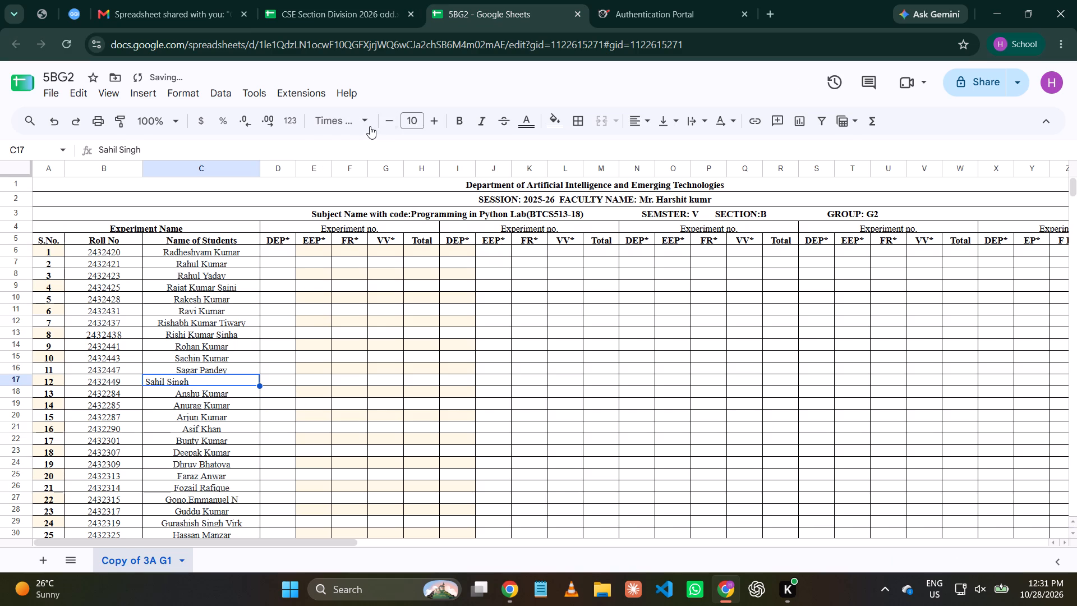
click(641, 122)
click(659, 143)
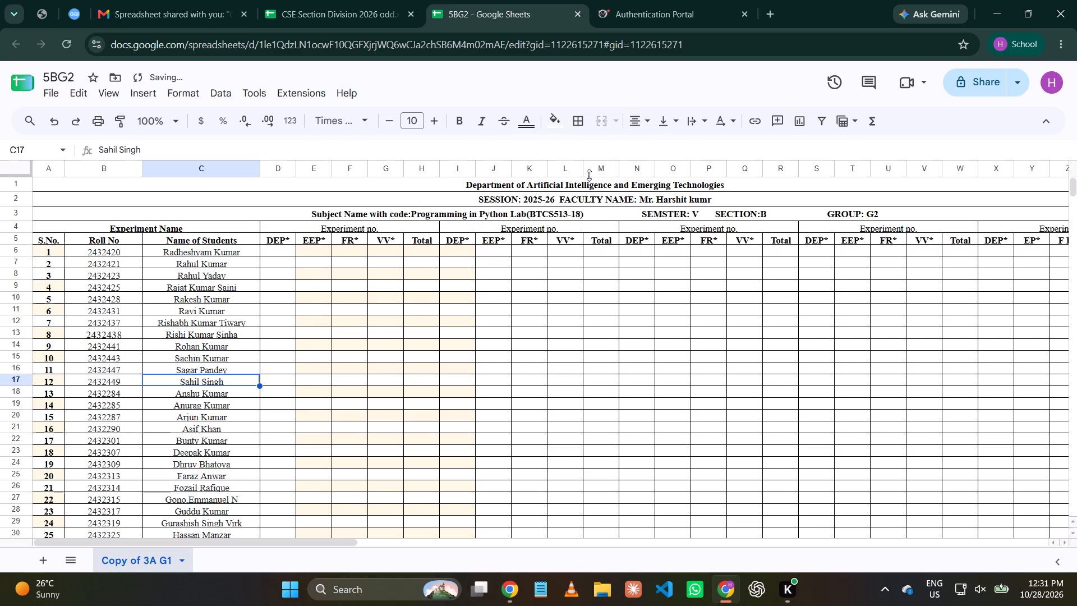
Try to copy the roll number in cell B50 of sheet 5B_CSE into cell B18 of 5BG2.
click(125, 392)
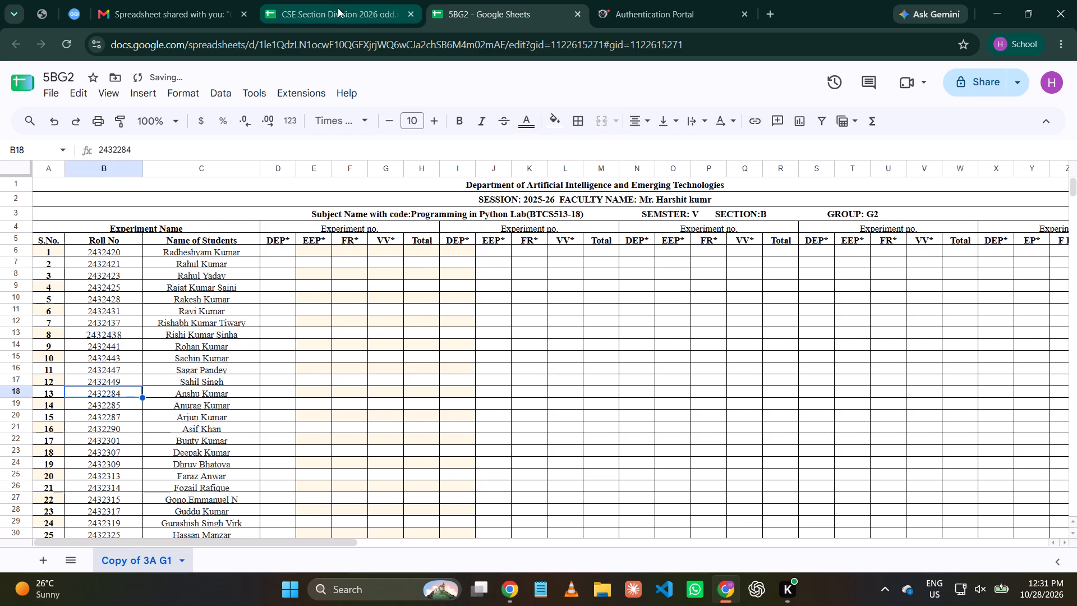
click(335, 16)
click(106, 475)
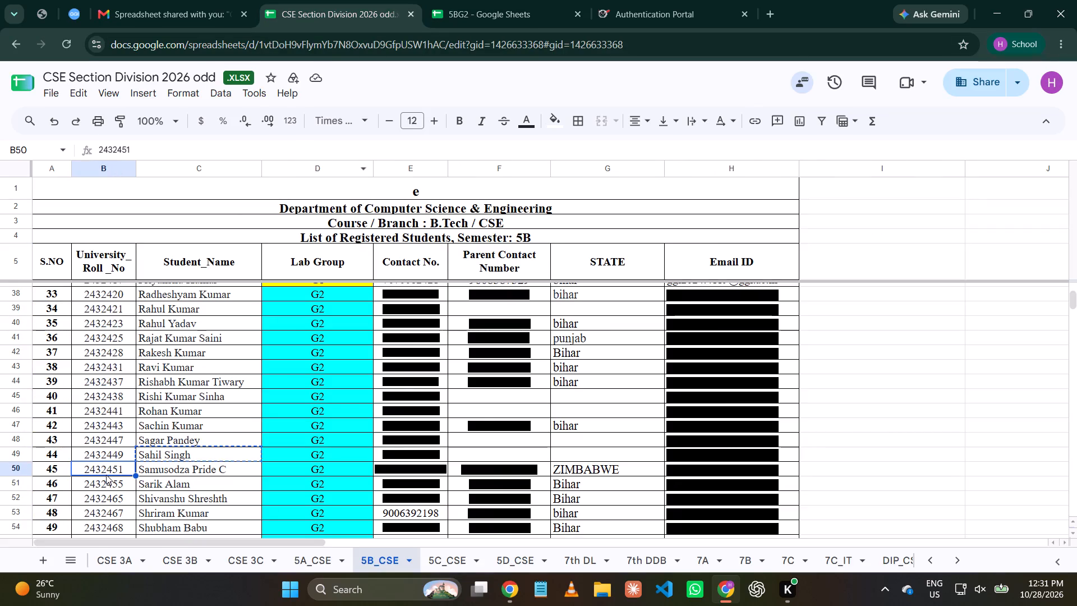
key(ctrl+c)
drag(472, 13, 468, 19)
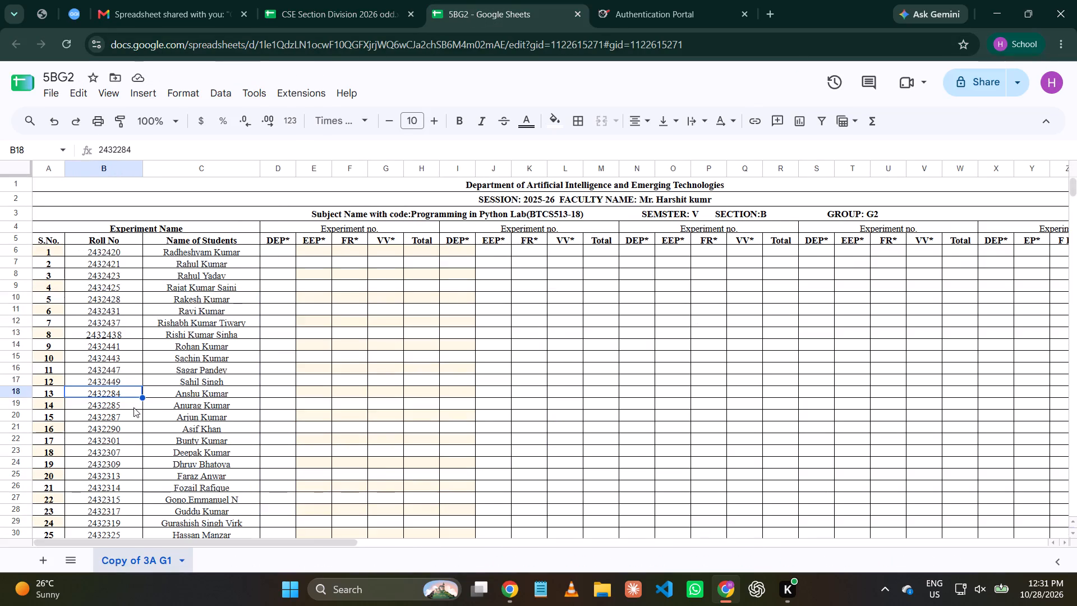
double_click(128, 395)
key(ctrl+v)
Copy the roll number in cell B50 of sheet 5B_CSE into cell B18 of 5BG2 and set its font size to 10.
click(302, 17)
click(115, 470)
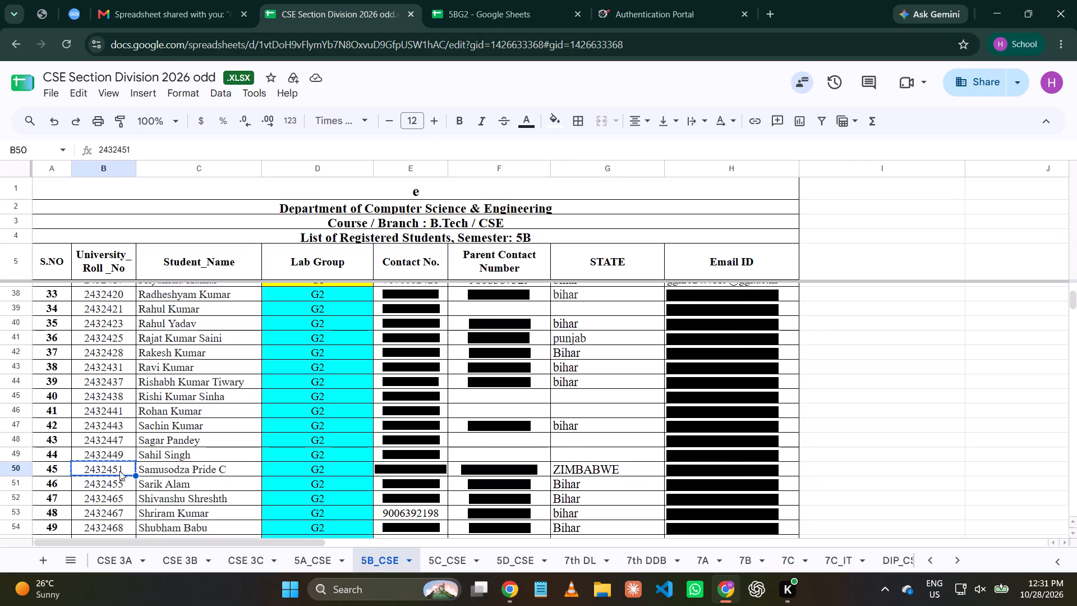
key(ctrl+c)
click(459, 18)
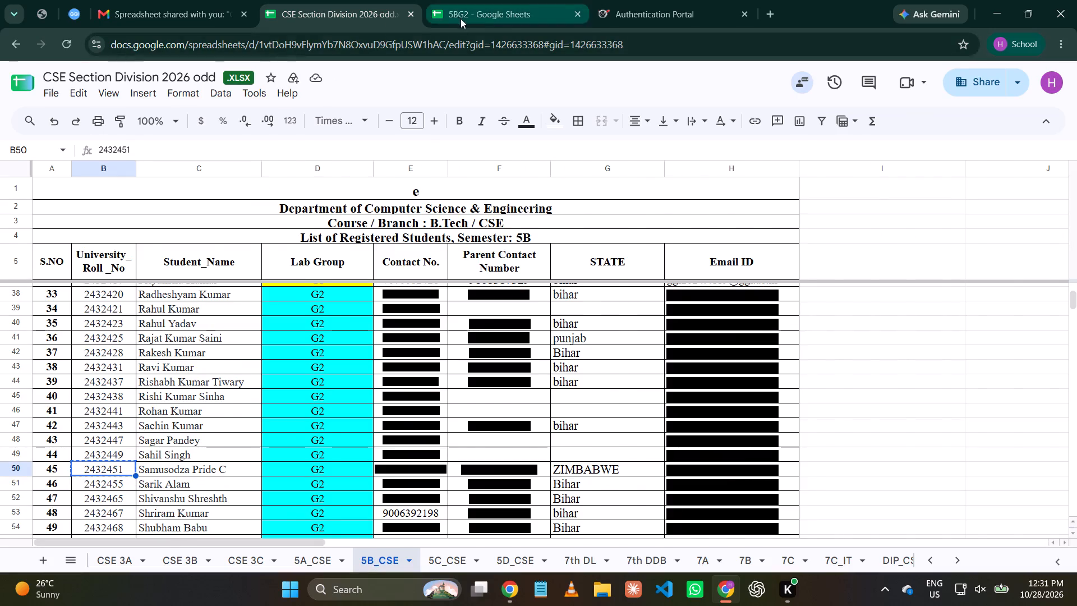
click(125, 394)
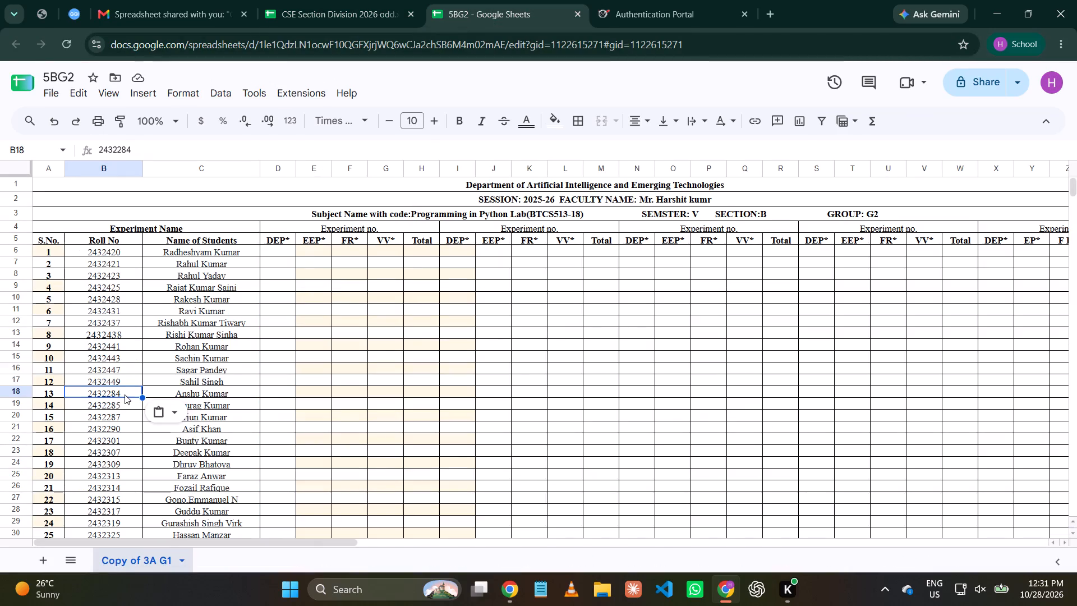
key(ctrl+v)
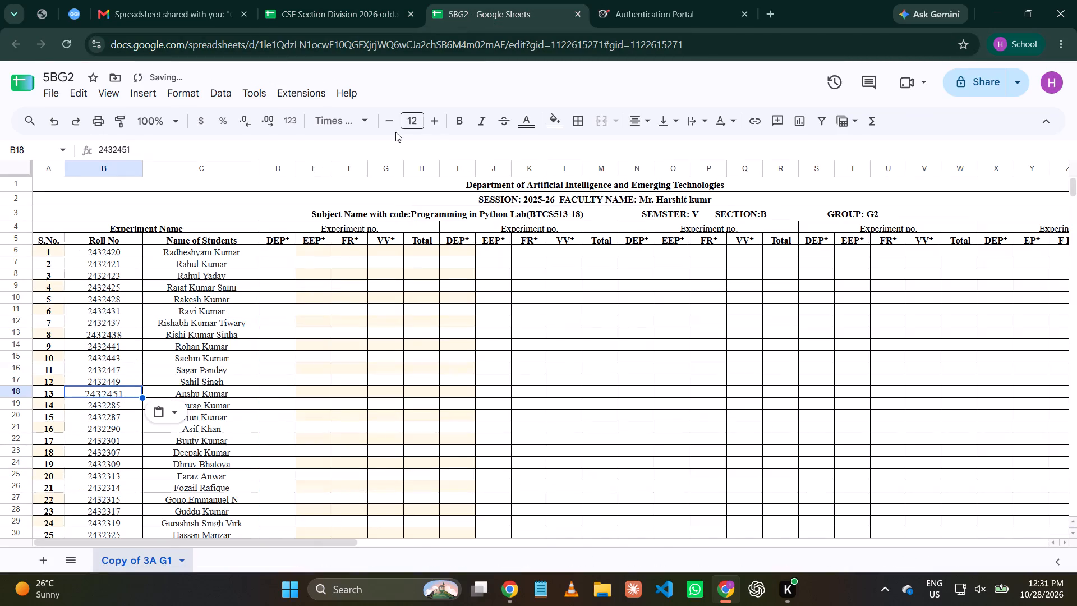
double_click(394, 119)
Copy the student name in cell C50 of sheet 5B_CSE into cell C18 of 5BG2, at font size 10 and centred.
click(232, 391)
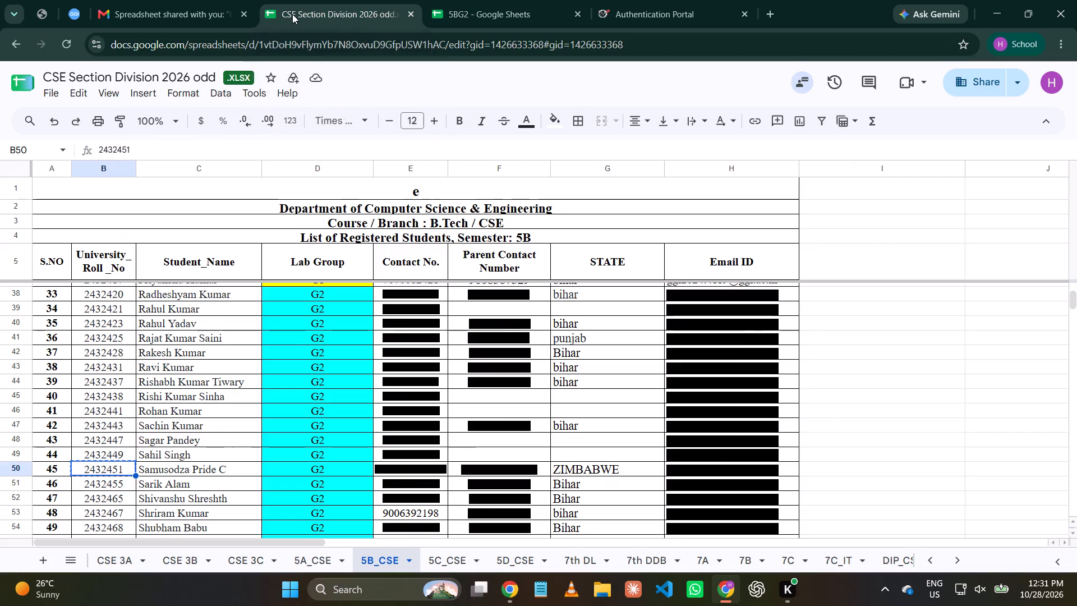
click(166, 467)
key(ctrl+c)
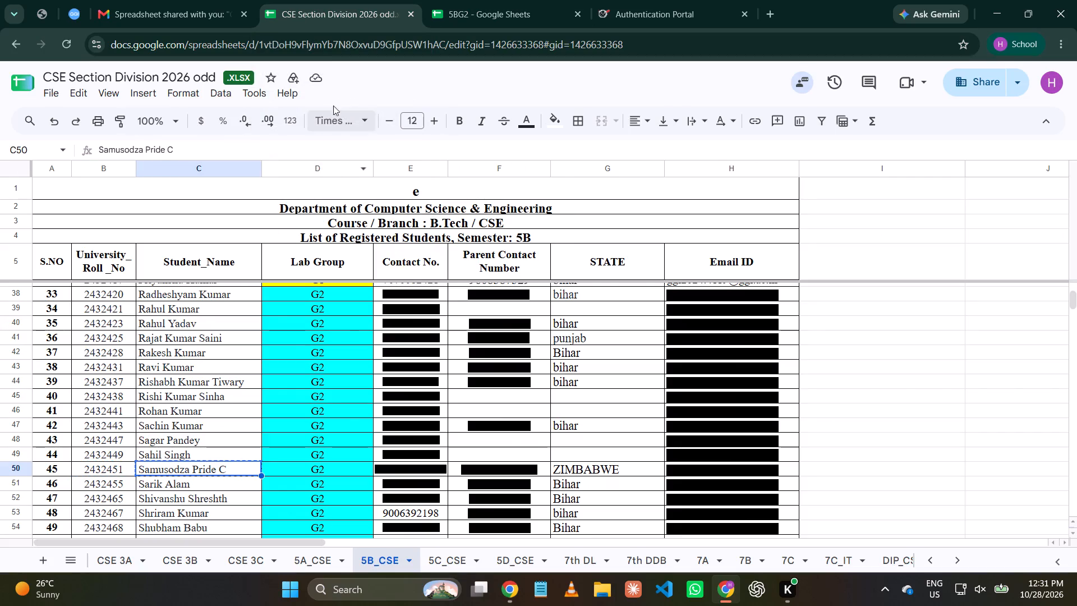
click(435, 7)
click(222, 391)
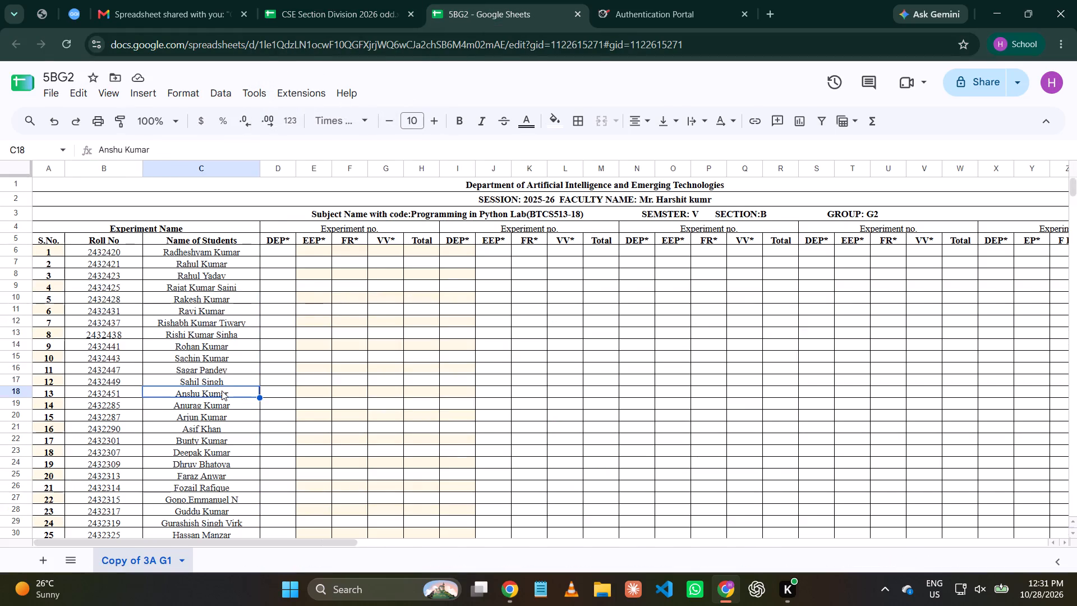
key(ctrl+v)
double_click(385, 122)
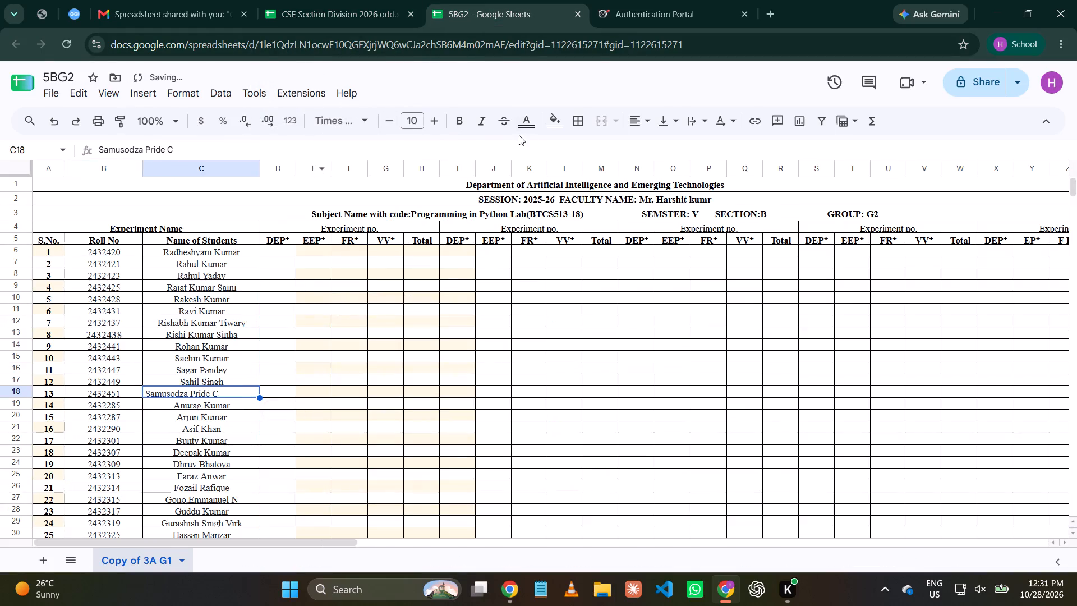
click(650, 120)
click(654, 144)
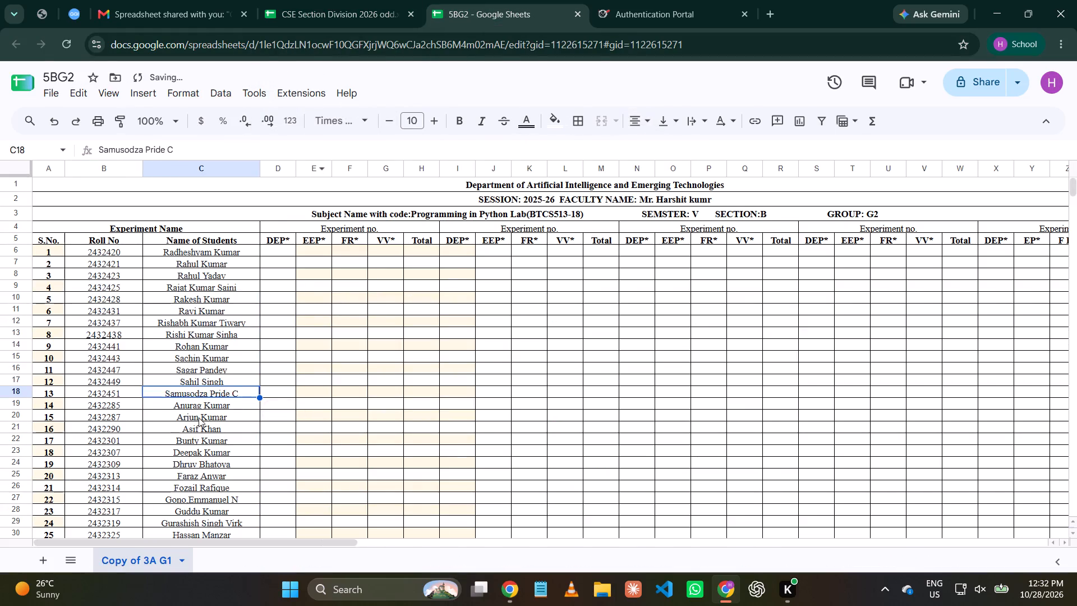
Copy the roll number in cell B51 of sheet 5B_CSE into cell B19 of 5BG2 and set its font size to 10.
click(125, 410)
click(370, 4)
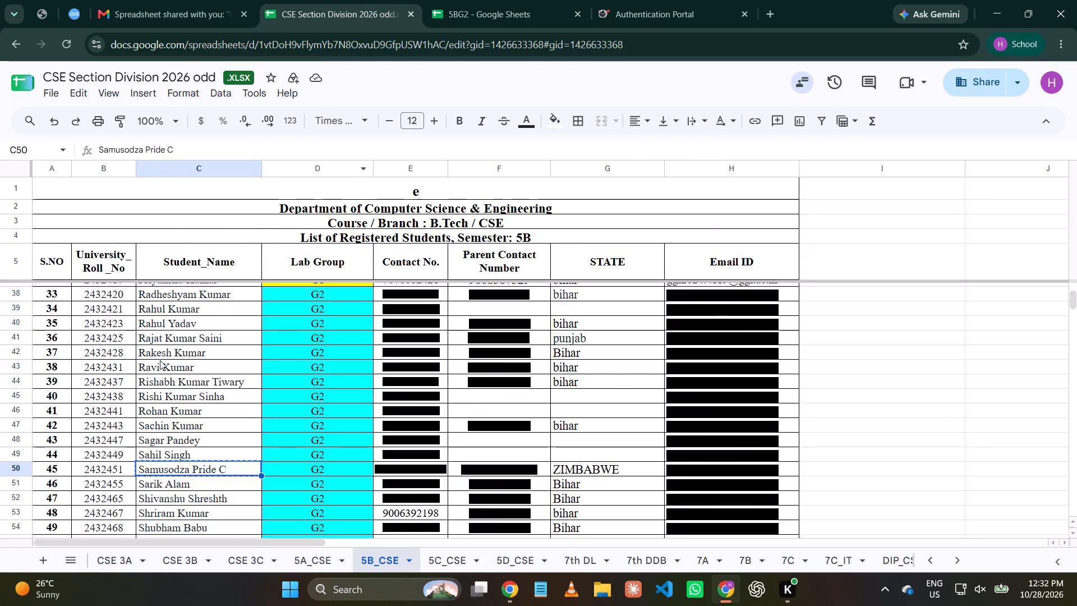
click(123, 484)
key(ctrl+c)
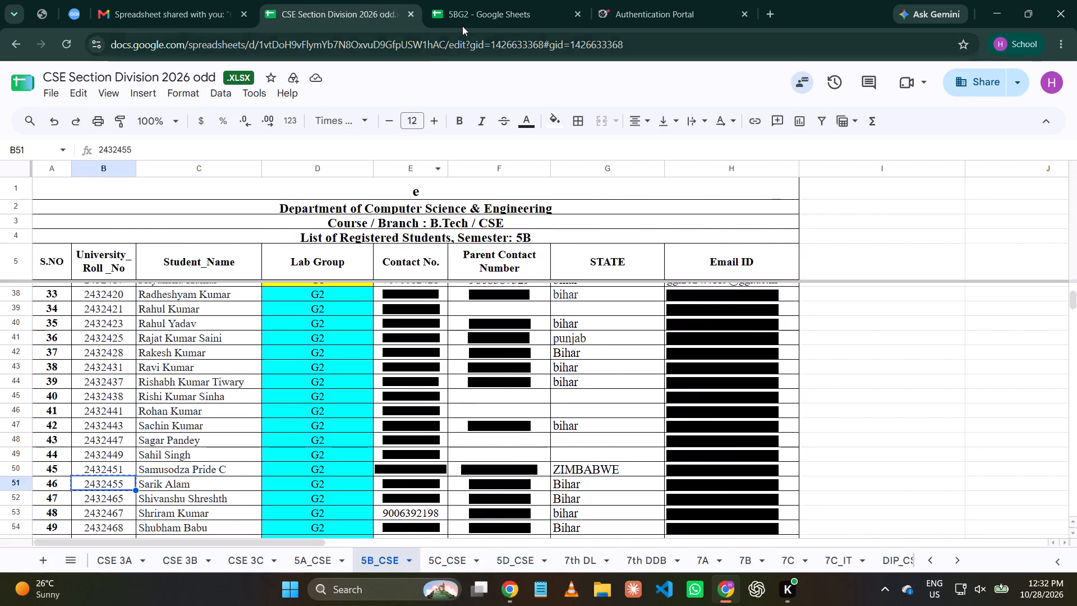
click(476, 16)
click(124, 408)
key(ctrl+v)
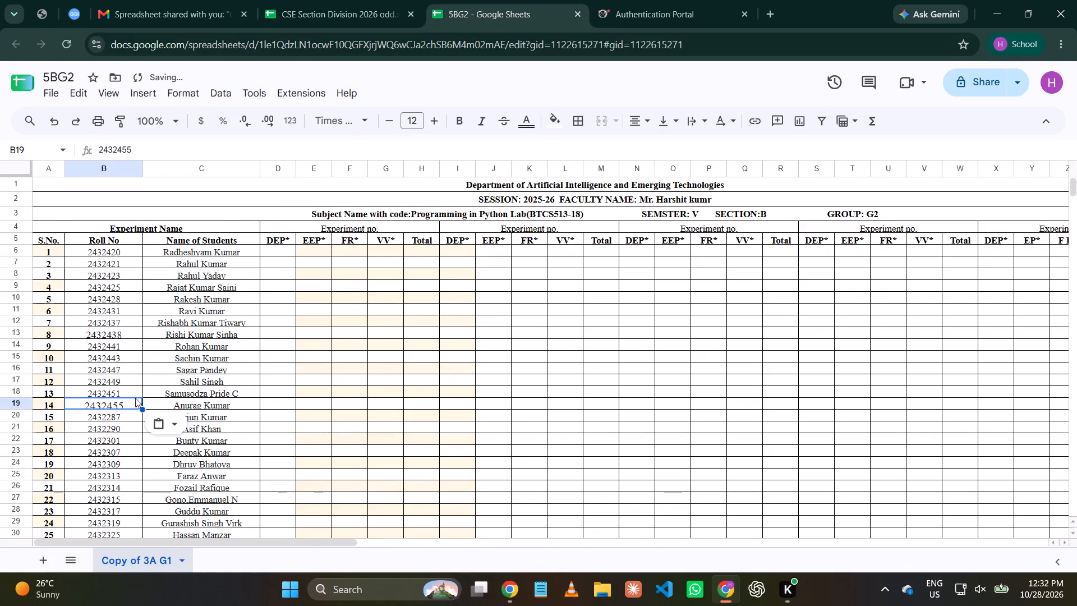
double_click(384, 121)
Copy the student name in cell C51 of sheet 5B_CSE into cell C19 of 5BG2, at font size 10 and centred.
click(218, 408)
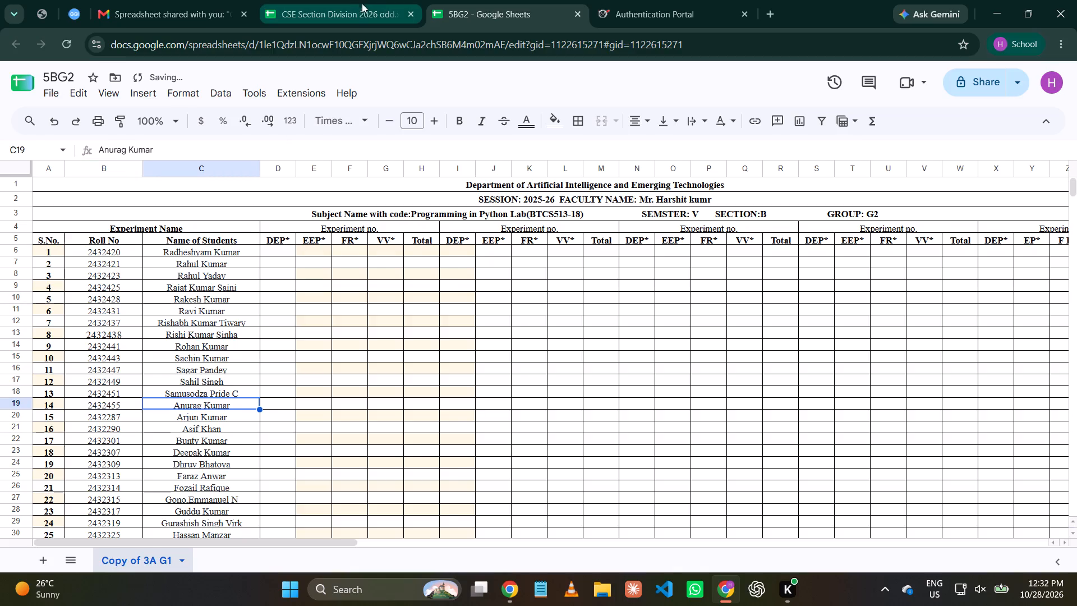
click(356, 10)
click(162, 484)
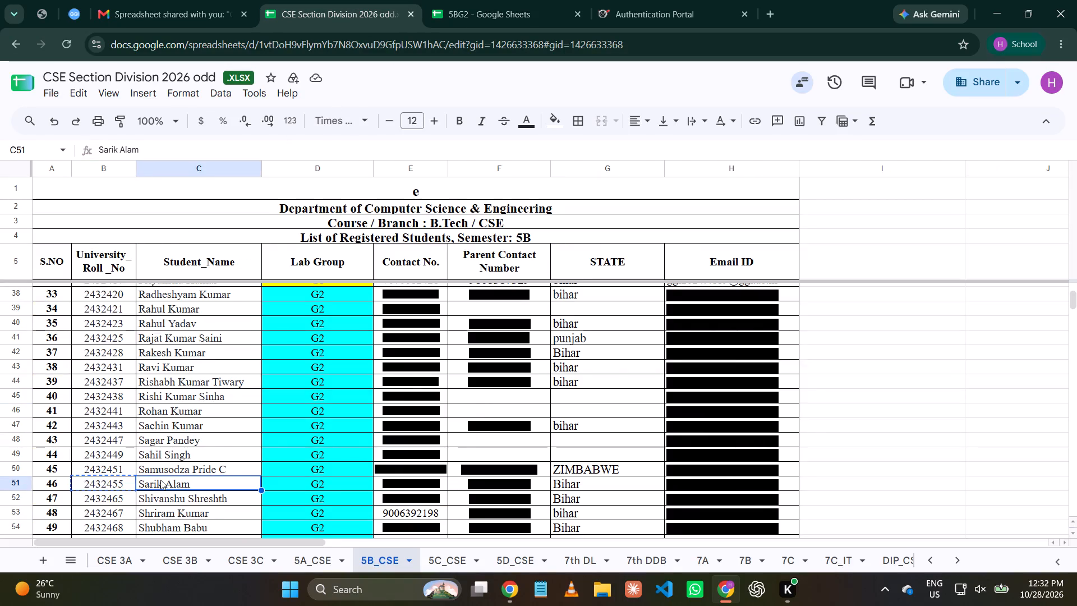
key(ctrl+c)
click(478, 13)
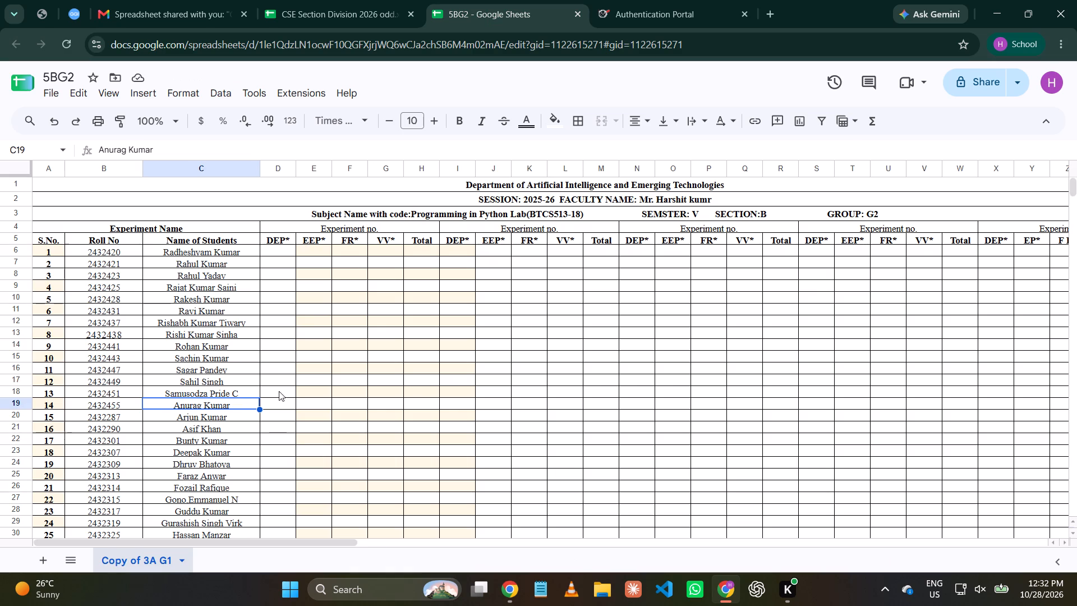
click(211, 410)
key(ctrl+v)
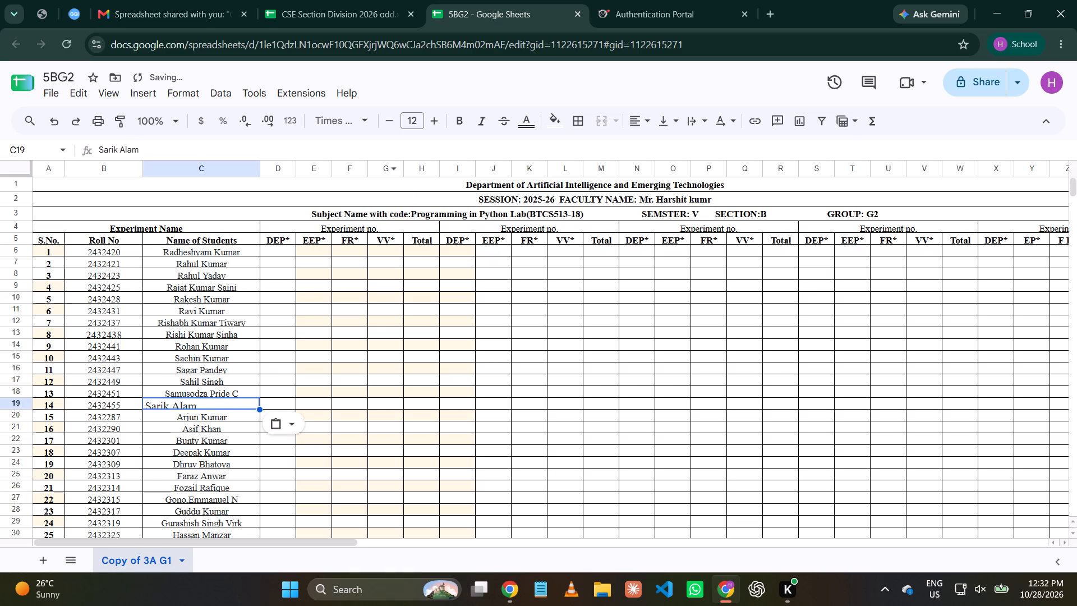
double_click(392, 123)
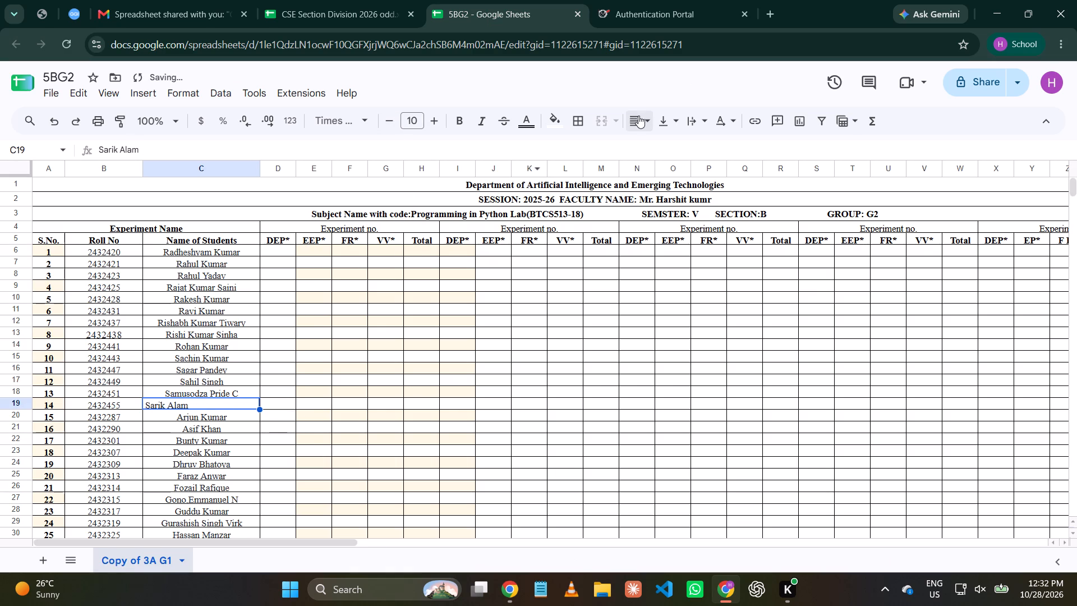
click(644, 121)
click(657, 153)
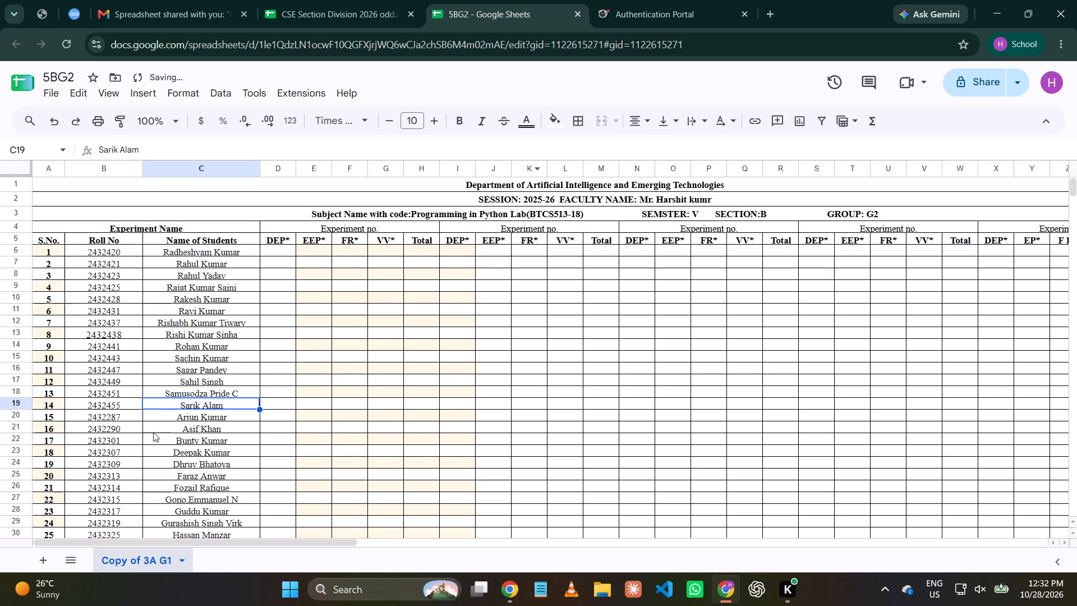
drag(160, 401, 170, 410)
Copy the roll number in cell B52 of sheet 5B_CSE into cell B20 of 5BG2 and set its font size to 10.
click(111, 419)
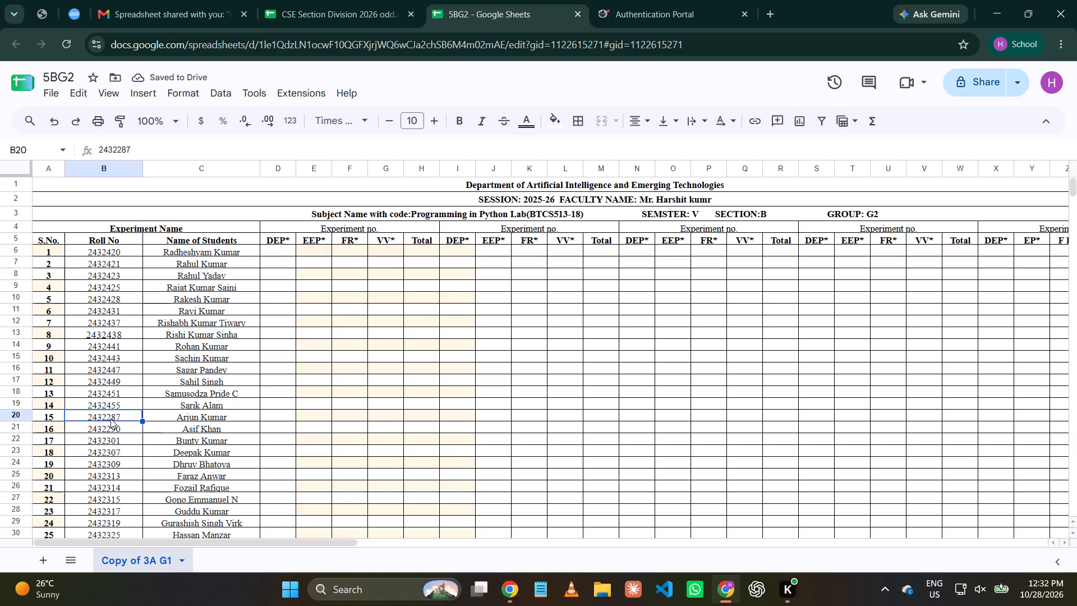
click(293, 7)
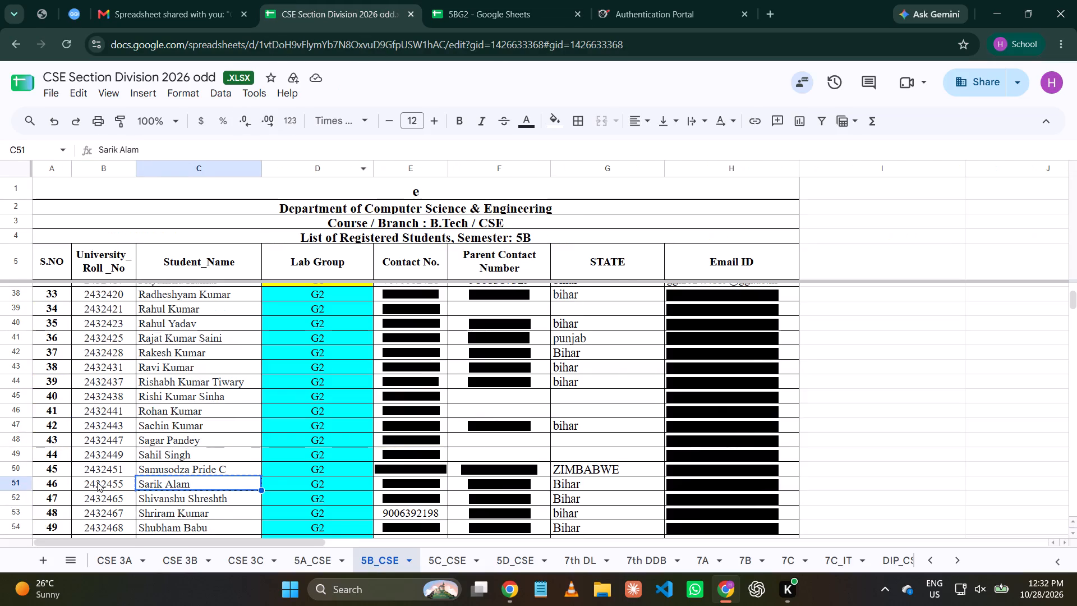
click(98, 497)
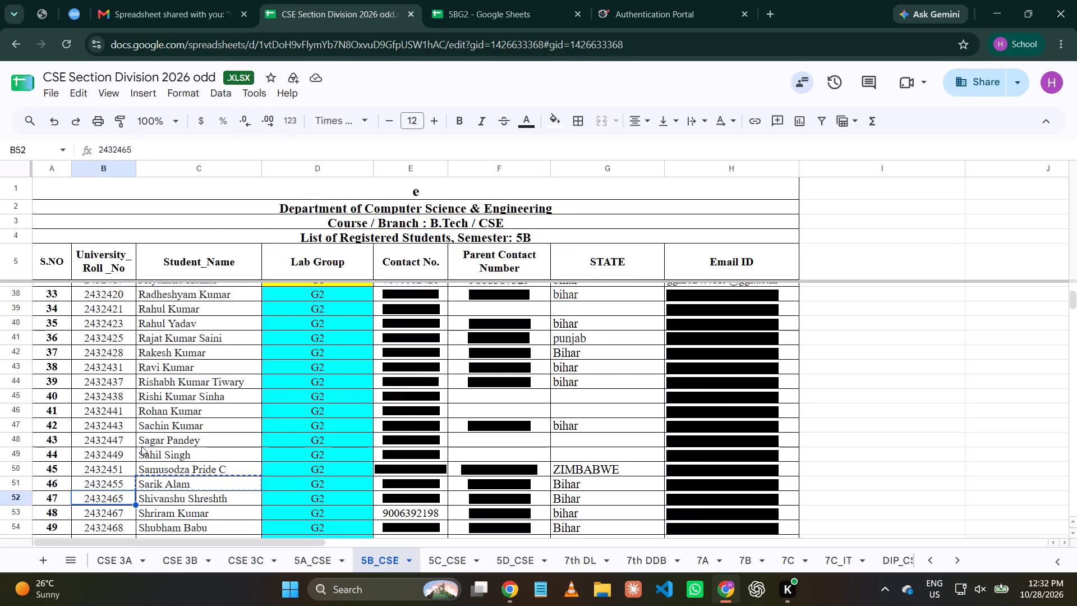
key(ctrl+c)
click(476, 4)
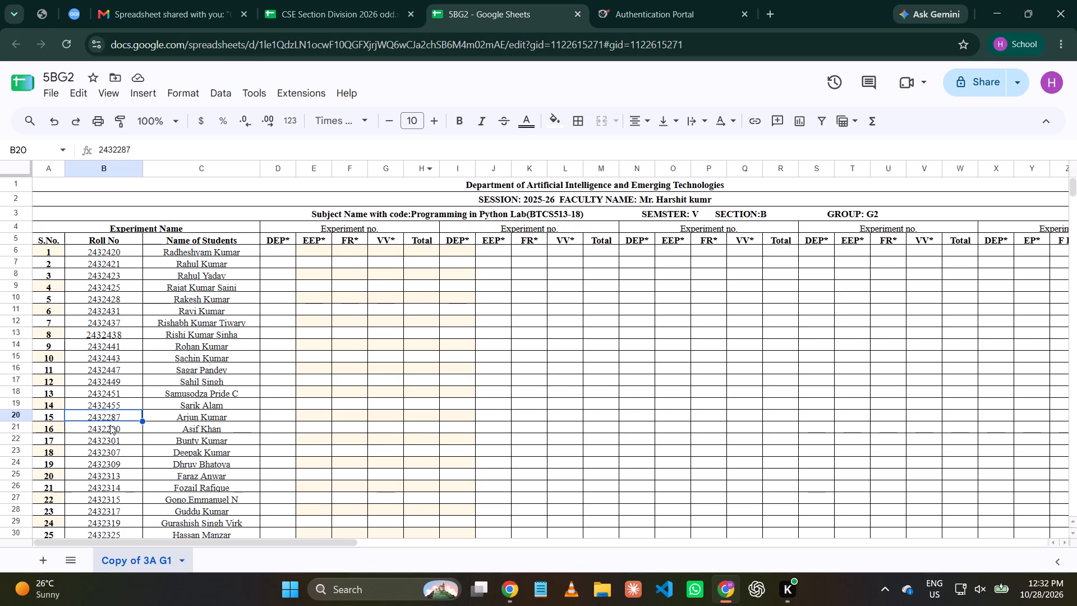
click(112, 420)
key(ctrl+v)
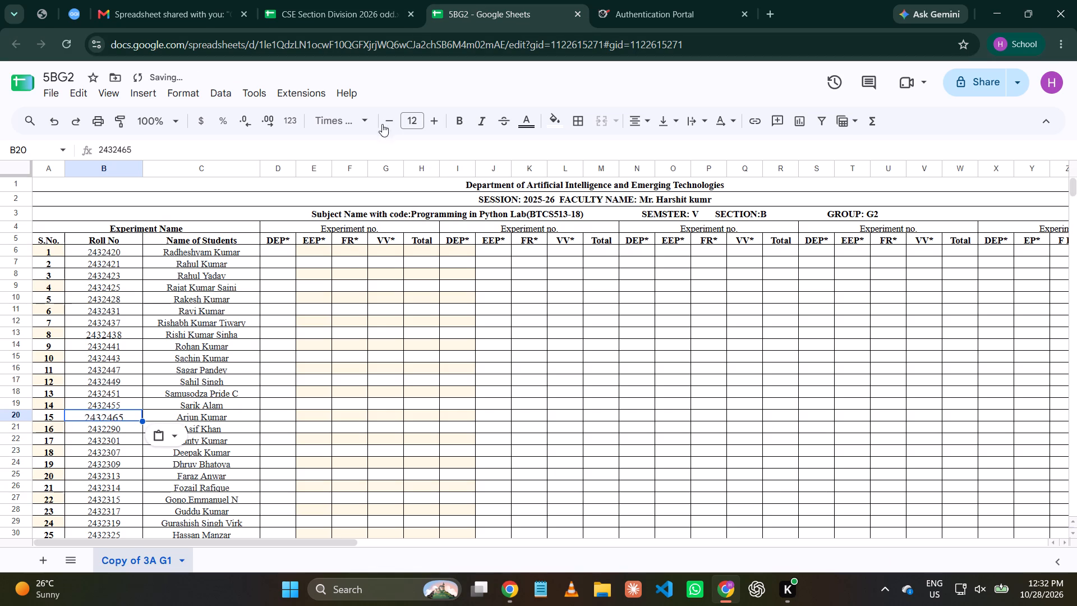
double_click(388, 115)
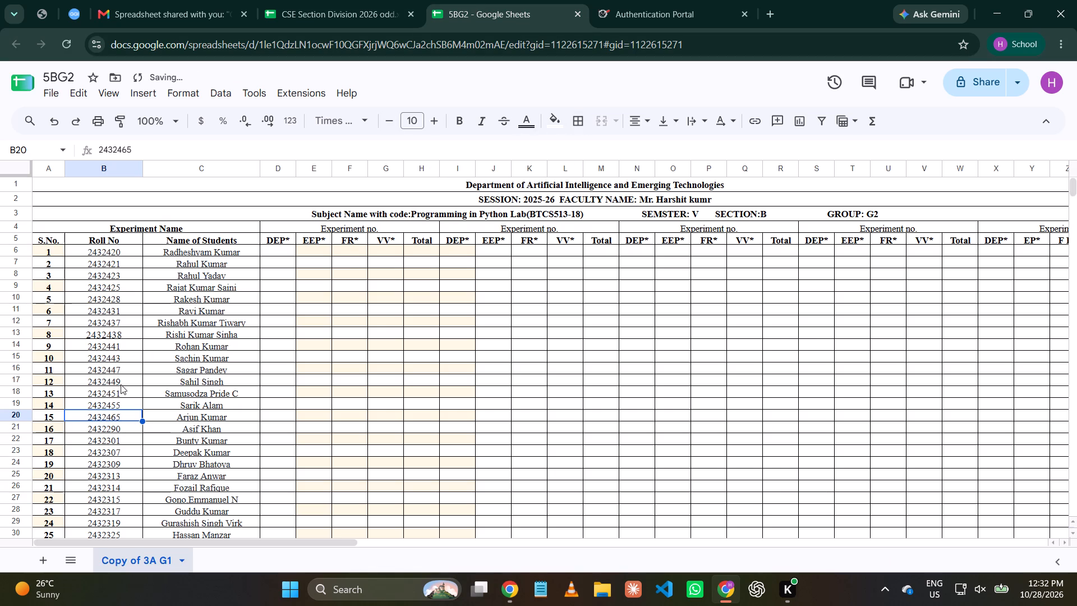
Copy the student name in cell C52 of sheet 5B_CSE into cell C20 of 5BG2, at font size 10 and centred.
click(162, 411)
click(265, 14)
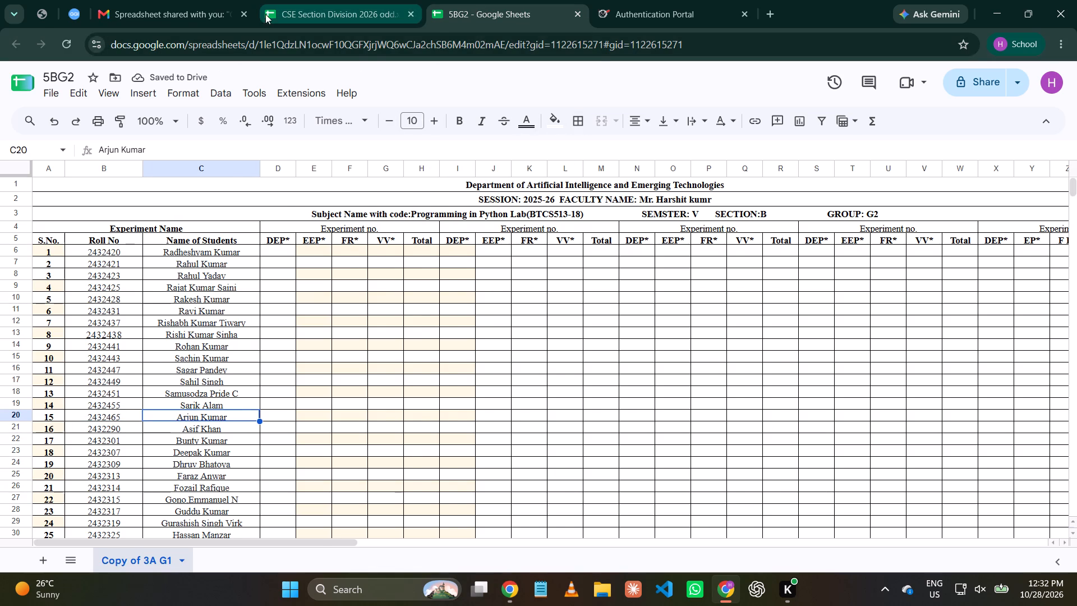
click(211, 502)
key(ctrl+c)
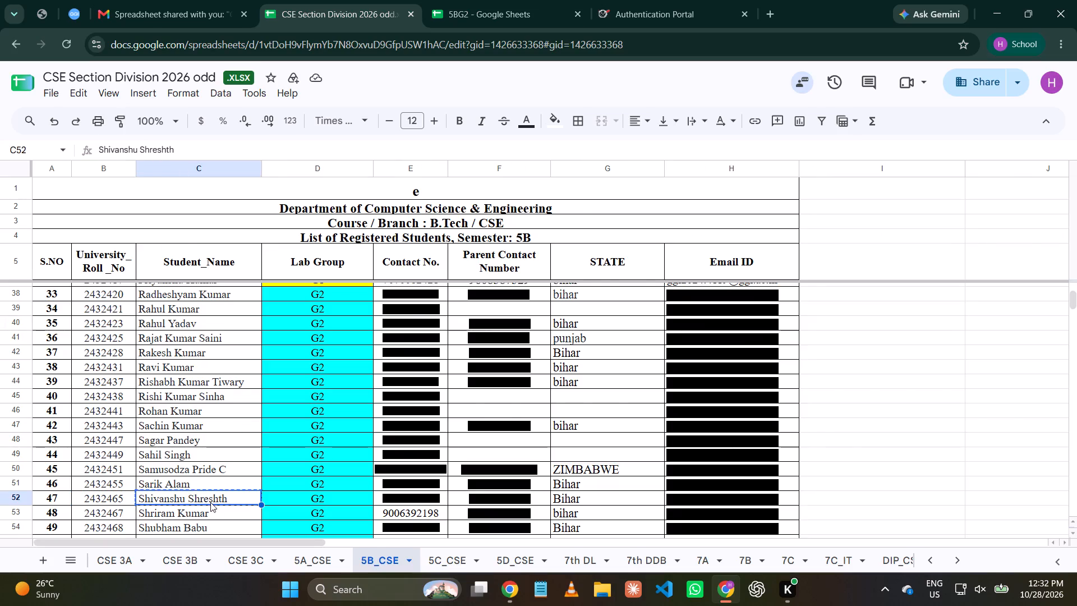
drag(445, 15, 445, 33)
click(202, 419)
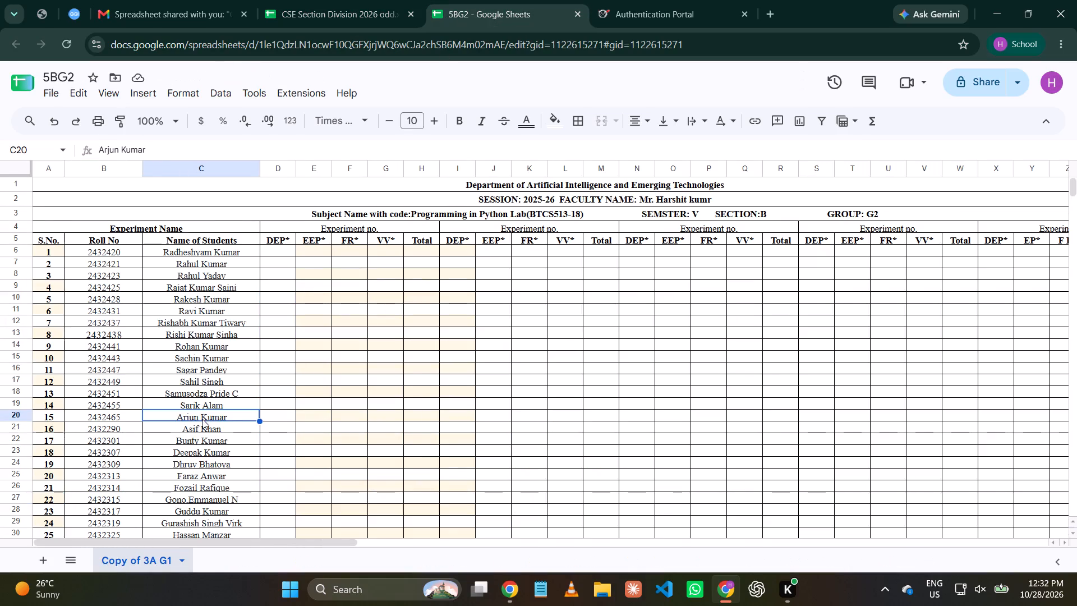
key(ctrl+v)
double_click(393, 113)
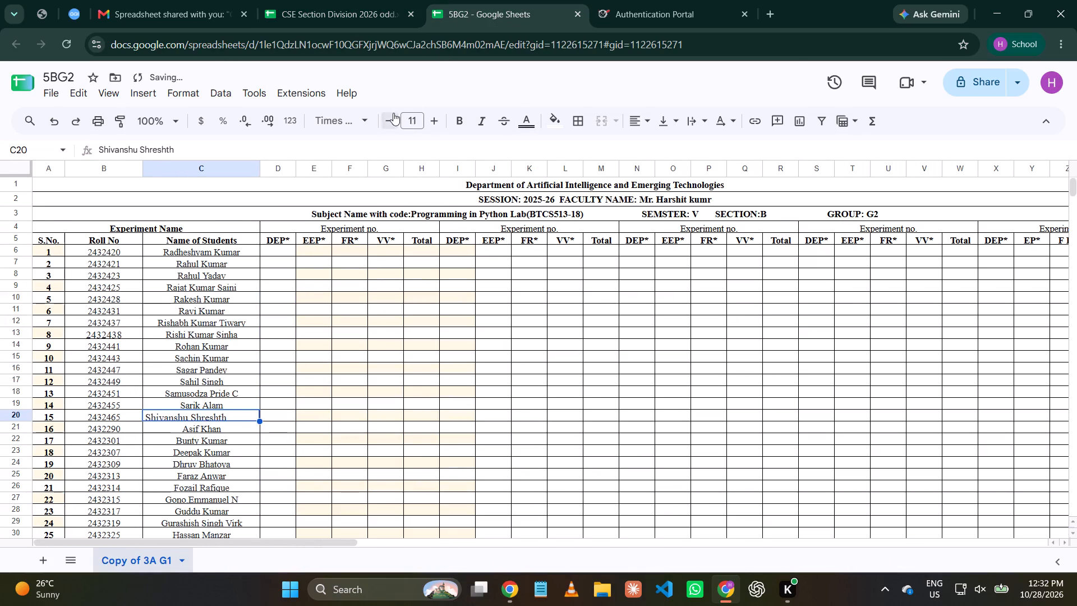
click(650, 120)
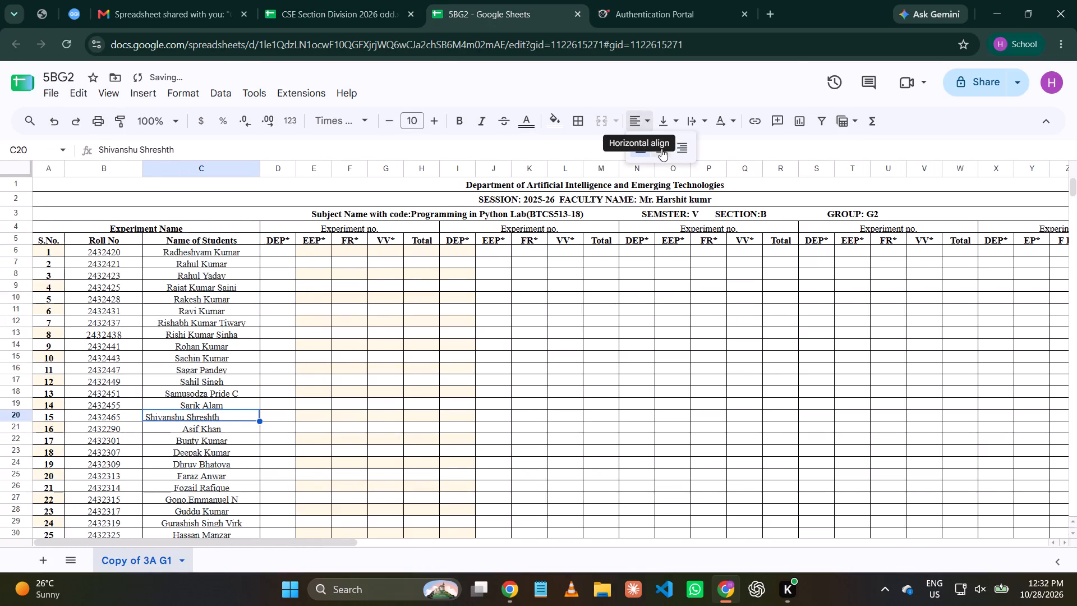
click(661, 149)
Copy the roll number in cell B53 of sheet 5B_CSE into cell B21 of 5BG2 and set its font size to 10.
click(109, 428)
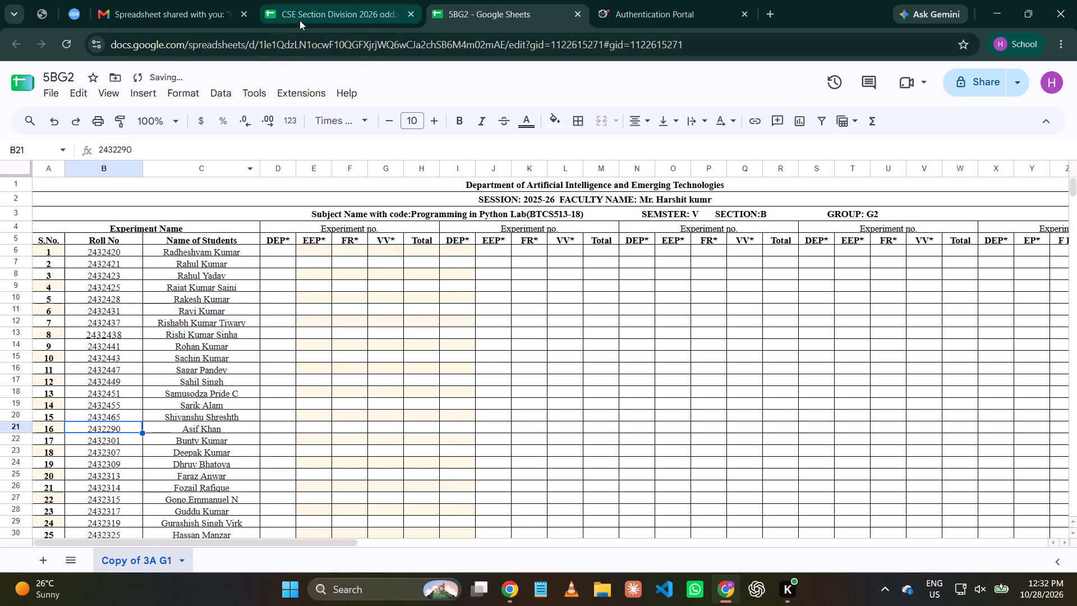
click(300, 20)
scroll(164, 320, down, 3)
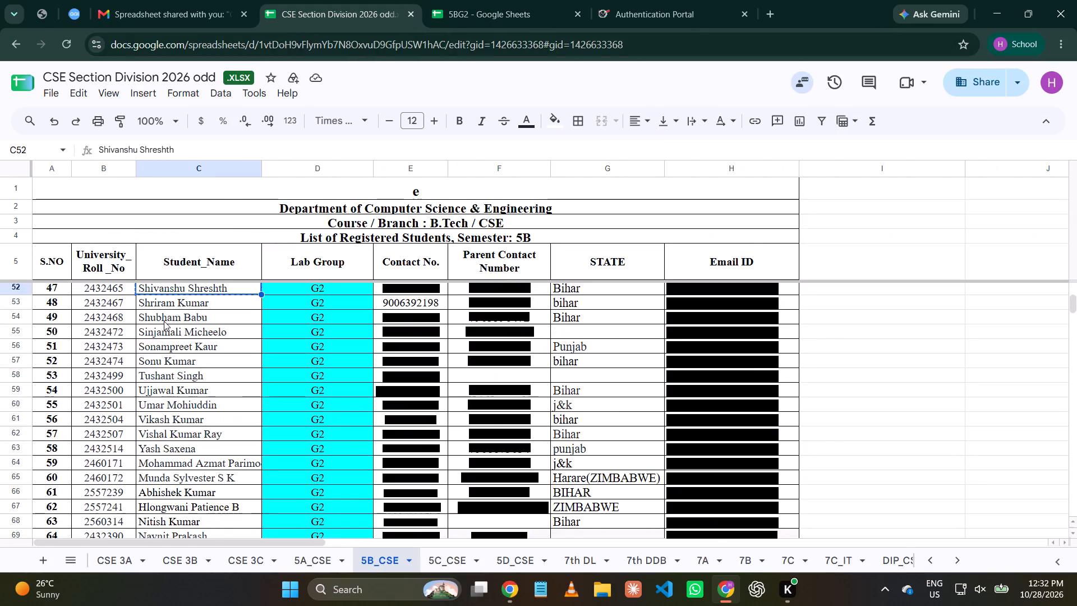
click(122, 302)
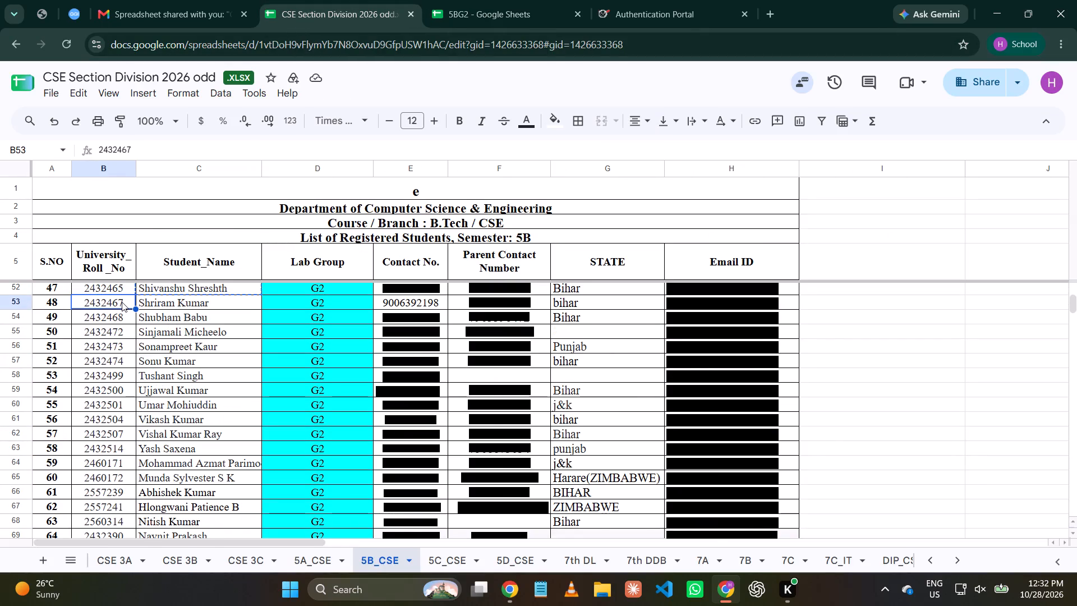
key(ctrl+c)
click(446, 11)
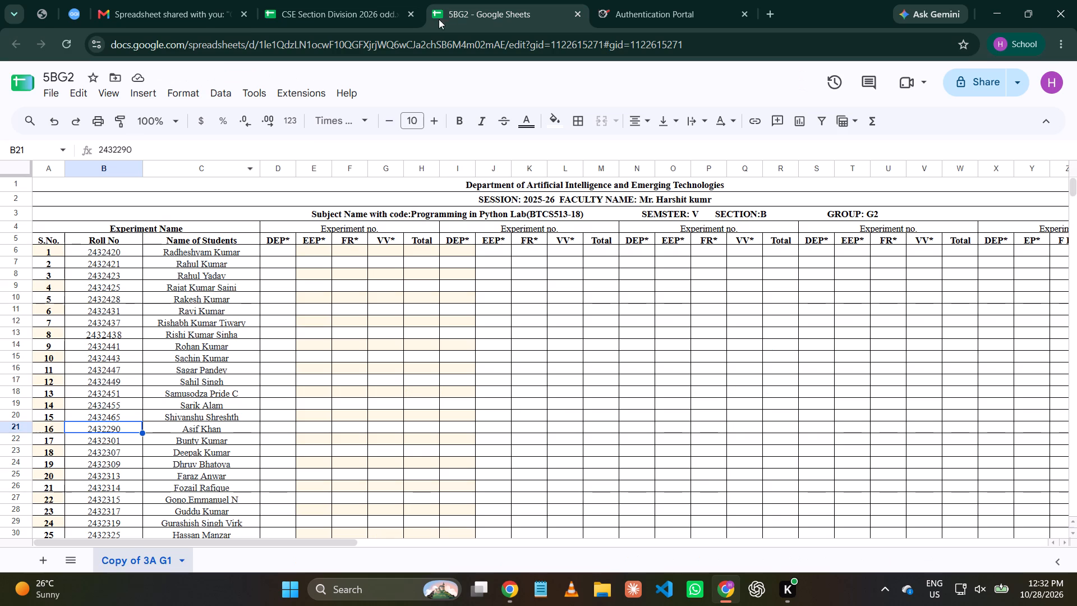
click(108, 431)
key(ctrl+v)
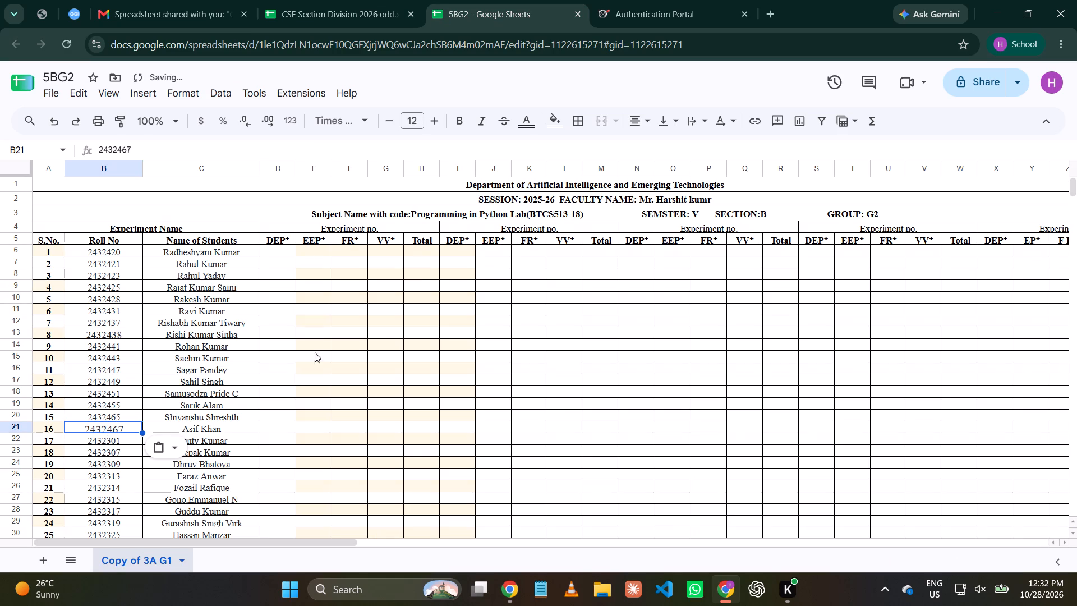
double_click(383, 116)
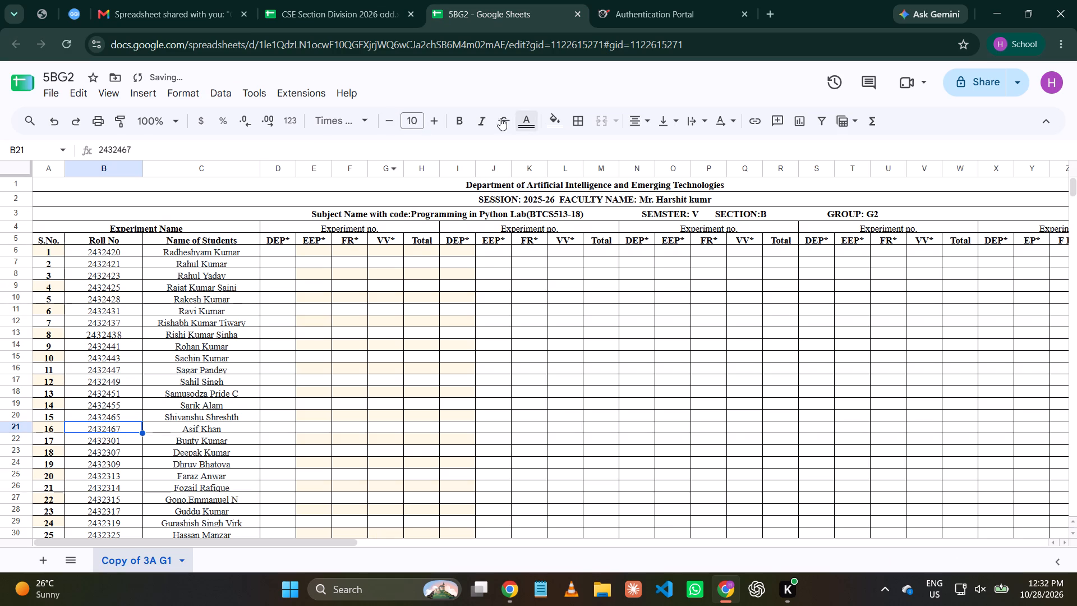
Copy the student name in cell C53 of sheet 5B_CSE into cell C21 of 5BG2, at font size 10 and centred.
click(215, 430)
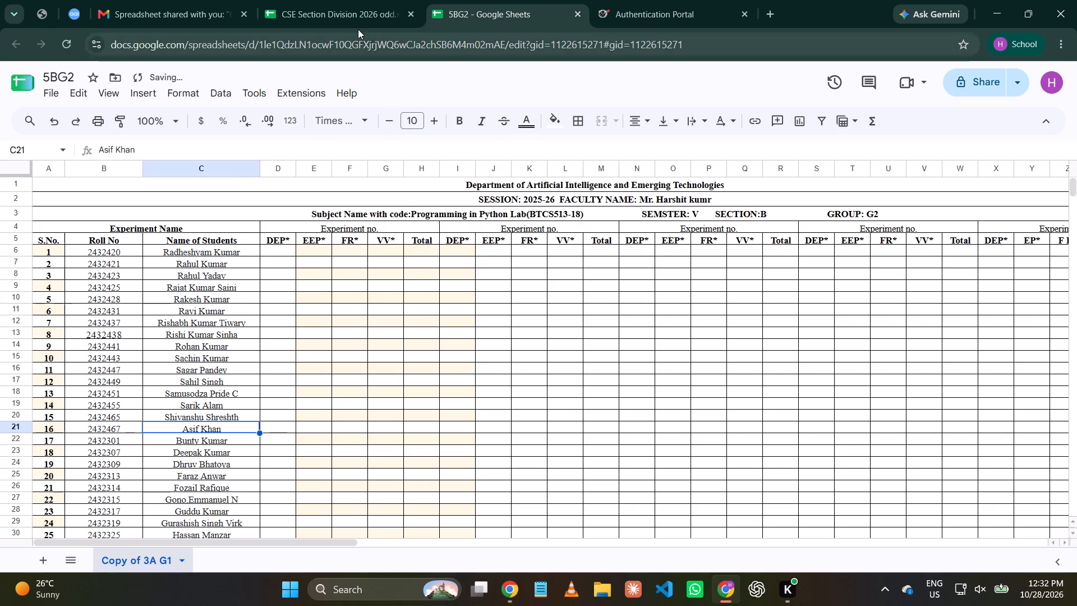
click(346, 13)
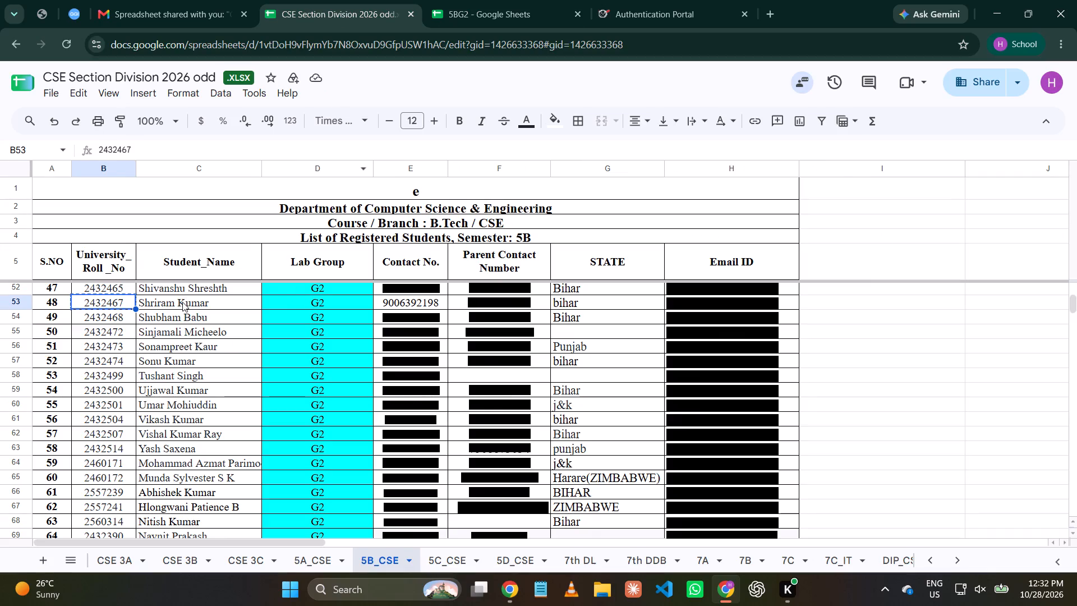
click(182, 302)
key(ctrl+c)
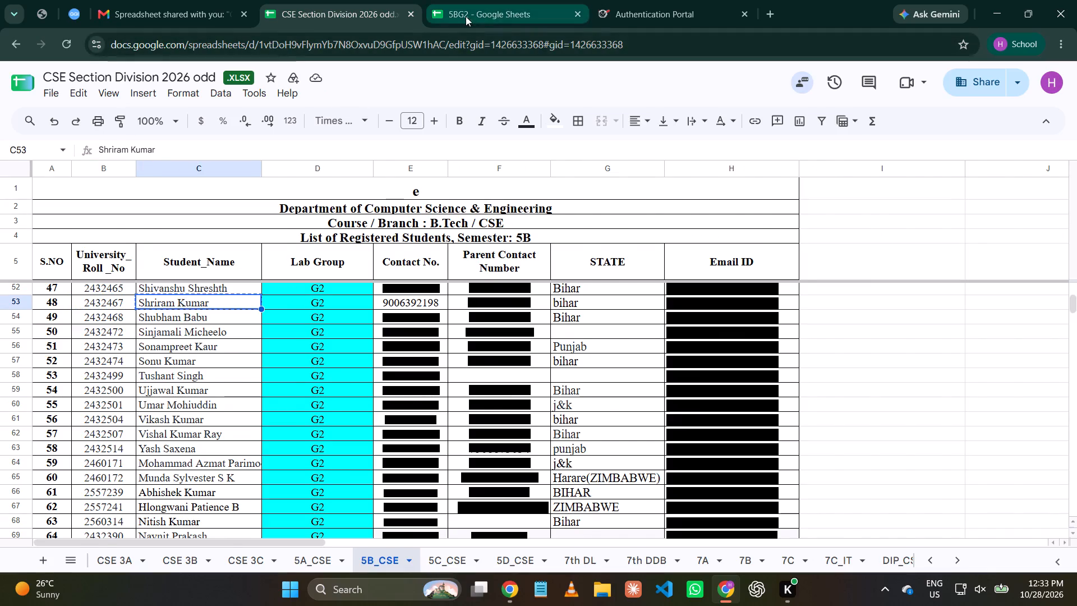
click(466, 16)
click(188, 431)
key(ctrl+v)
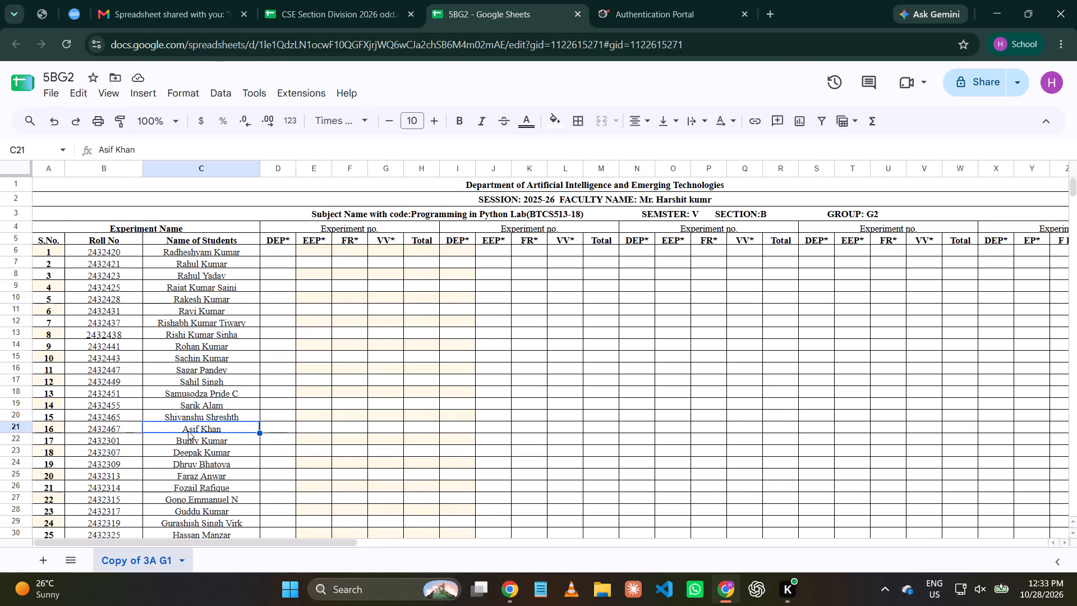
double_click(385, 117)
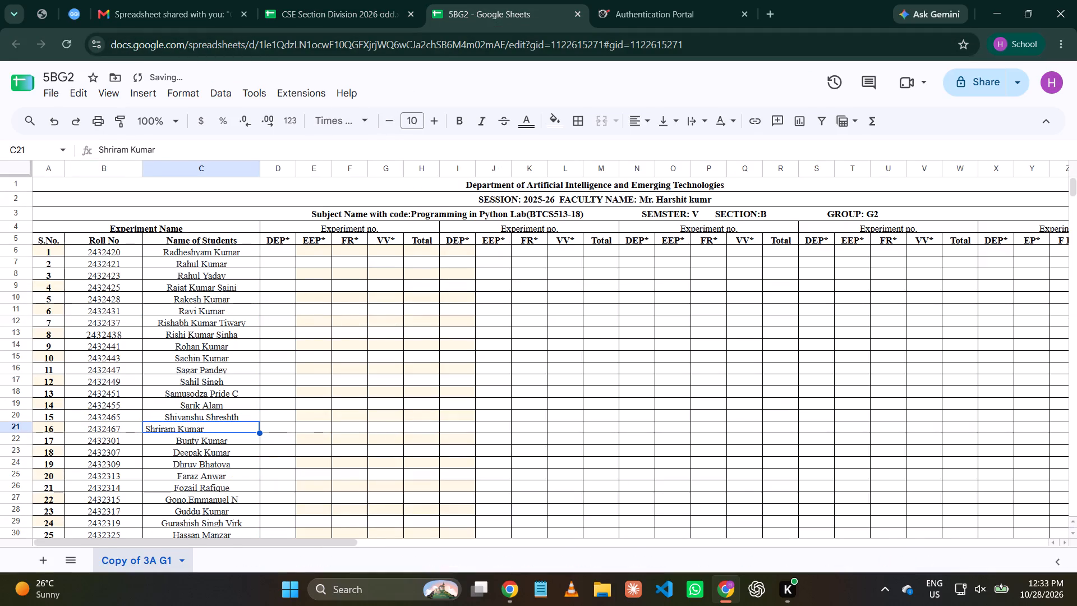
click(646, 122)
click(654, 150)
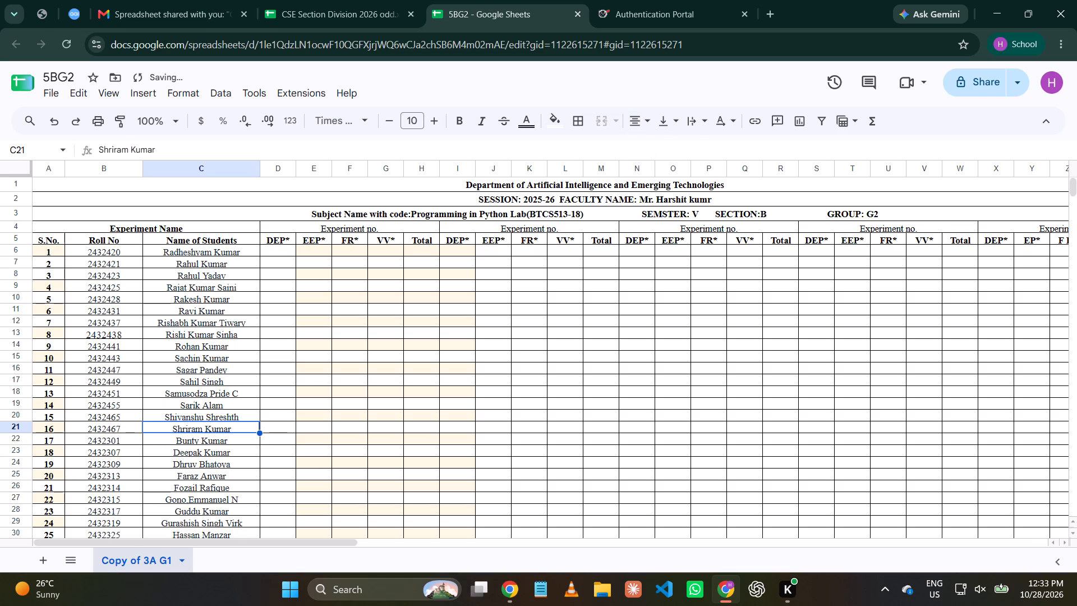
Copy the roll number in cell B54 of sheet 5B_CSE into cell B22 of 5BG2 and reduce its font size to 11.
click(127, 438)
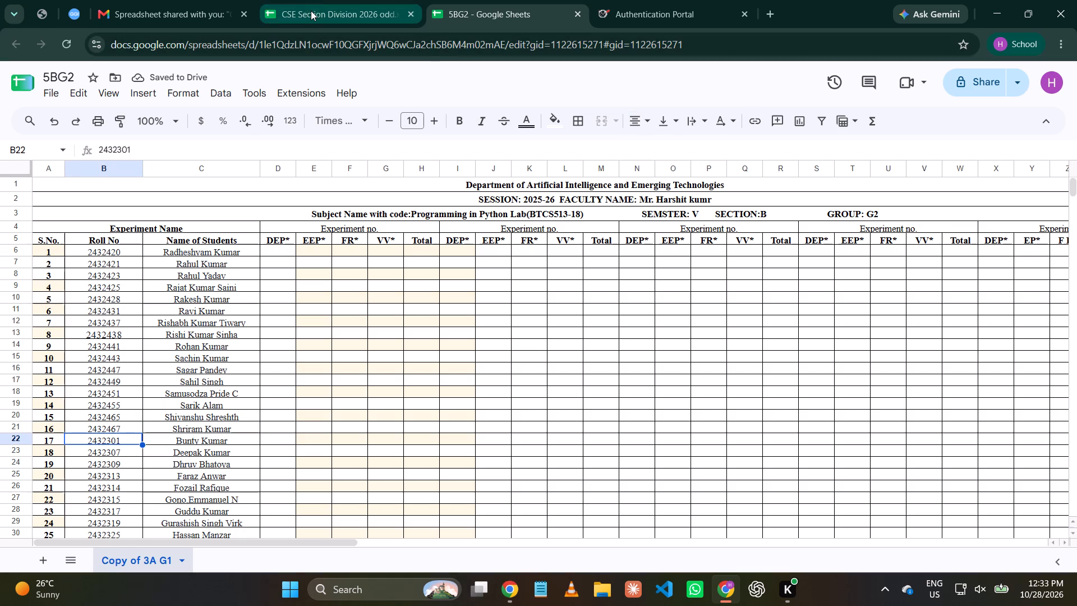
click(311, 11)
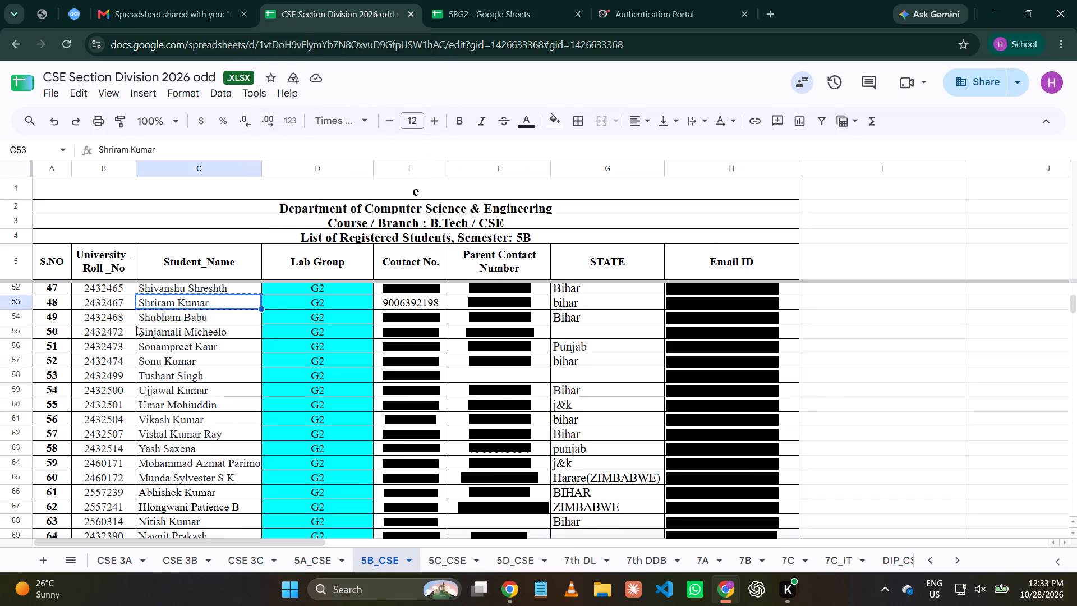
click(112, 312)
key(ctrl+c)
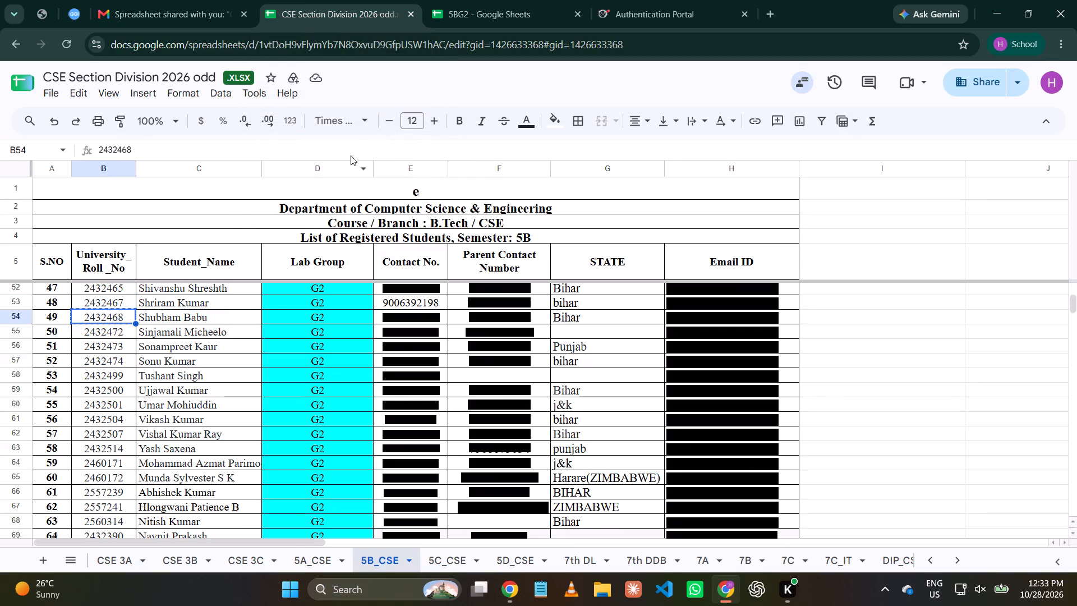
click(445, 21)
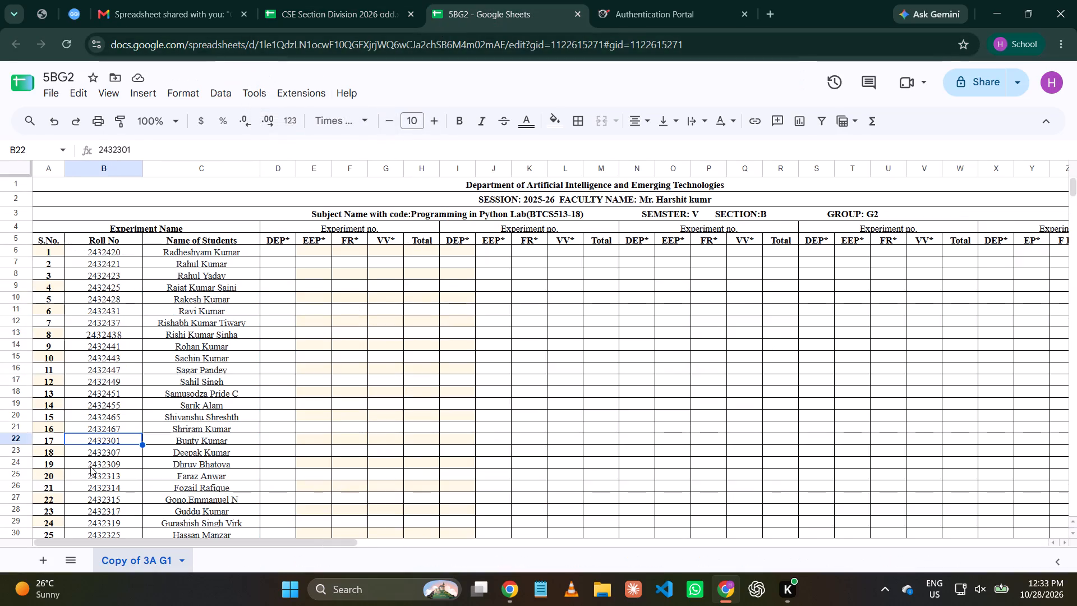
click(113, 443)
key(ctrl+v)
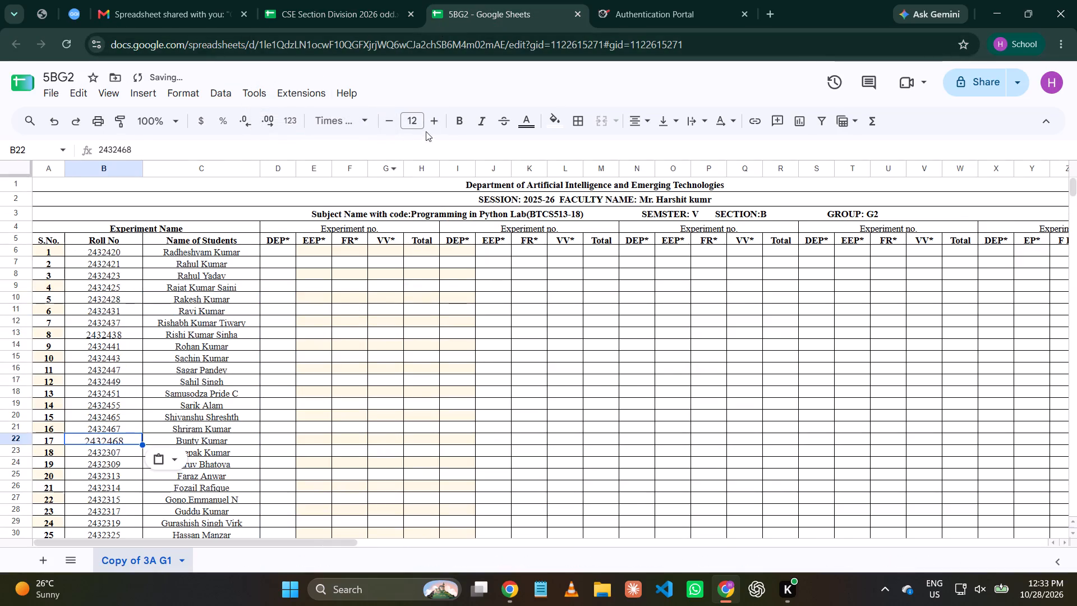
click(381, 121)
drag(381, 121, 380, 139)
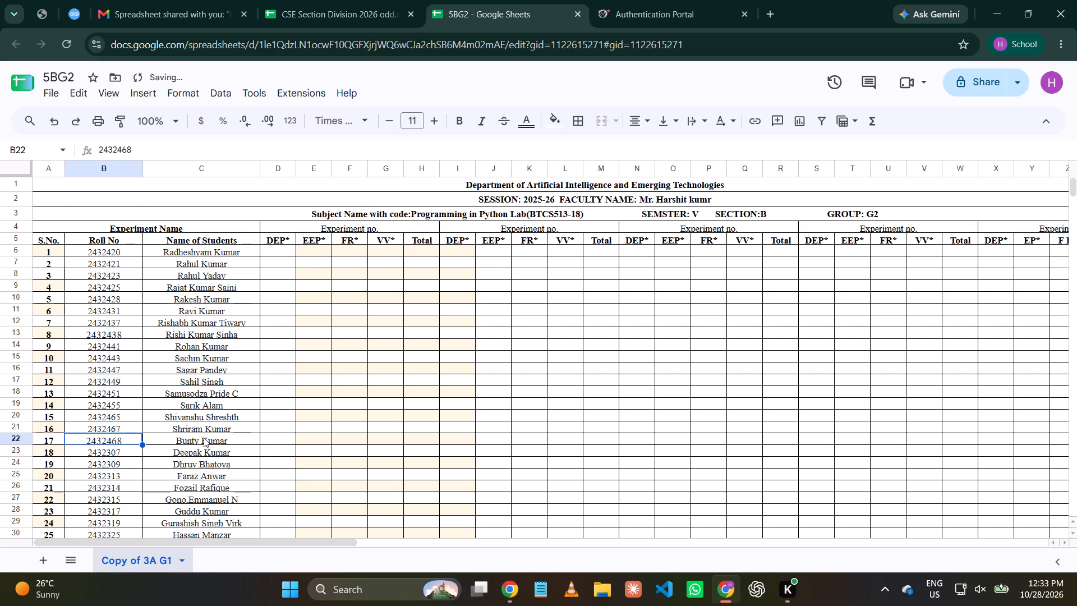
Copy the student name in cell C54 of sheet 5B_CSE into cell C22 of 5BG2, at font size 10 and centred.
click(204, 438)
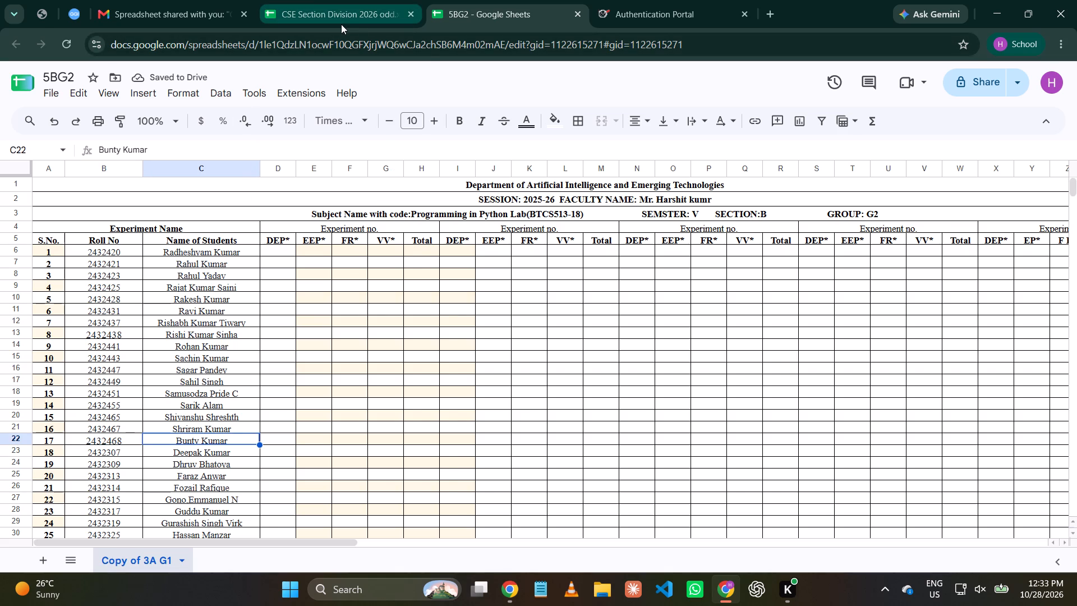
click(341, 24)
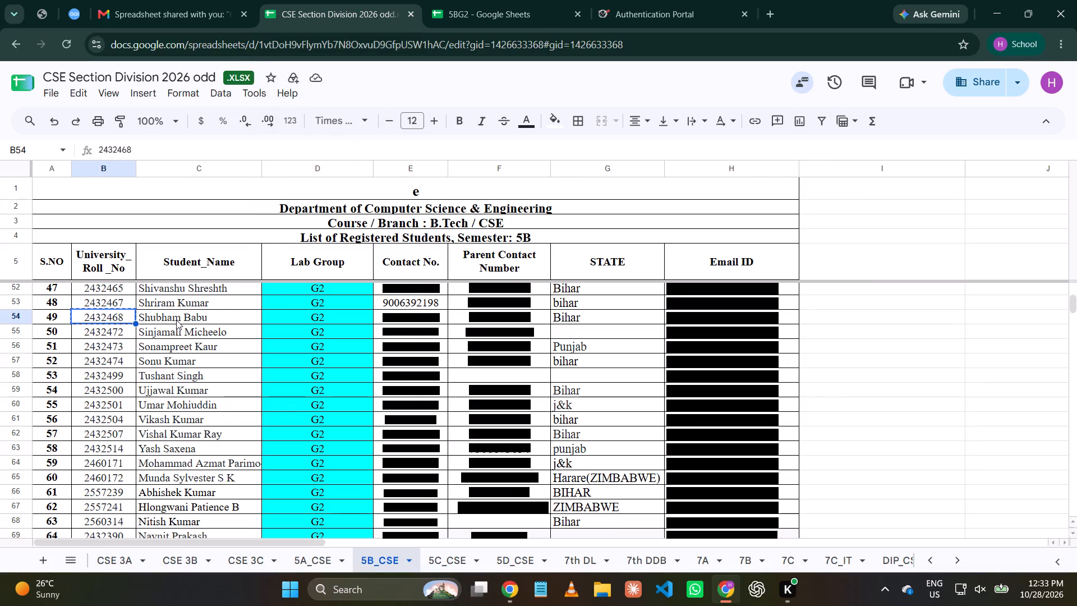
click(176, 320)
key(ctrl+c)
click(464, 18)
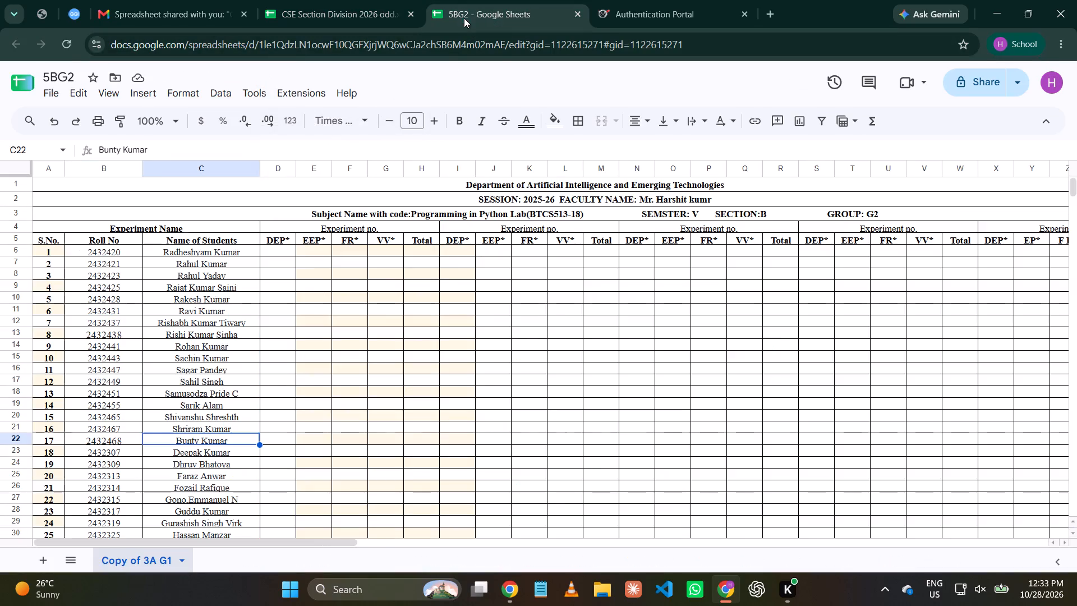
click(197, 437)
key(ctrl+v)
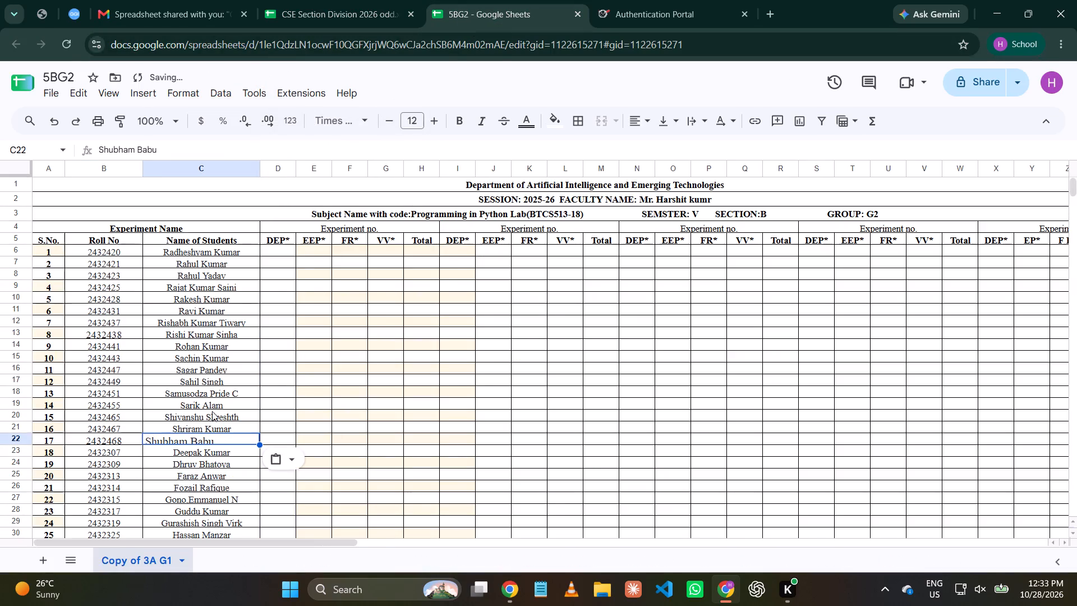
click(378, 125)
double_click(384, 123)
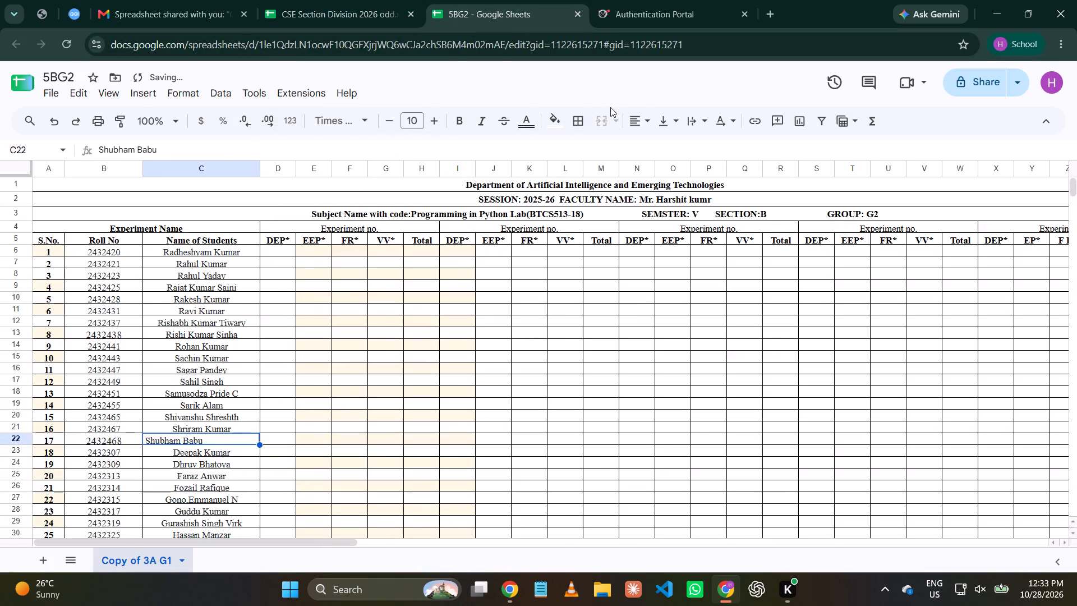
click(643, 116)
click(652, 145)
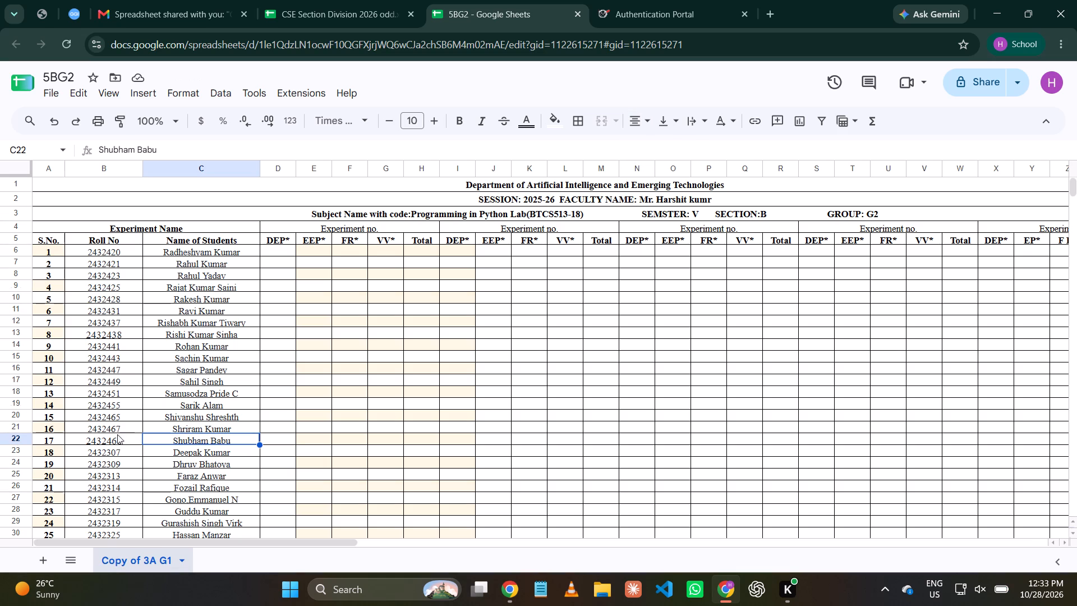
Copy the roll number in cell B55 of sheet 5B_CSE into cell B23 of 5BG2 and set its font size to 10.
click(111, 454)
click(293, 11)
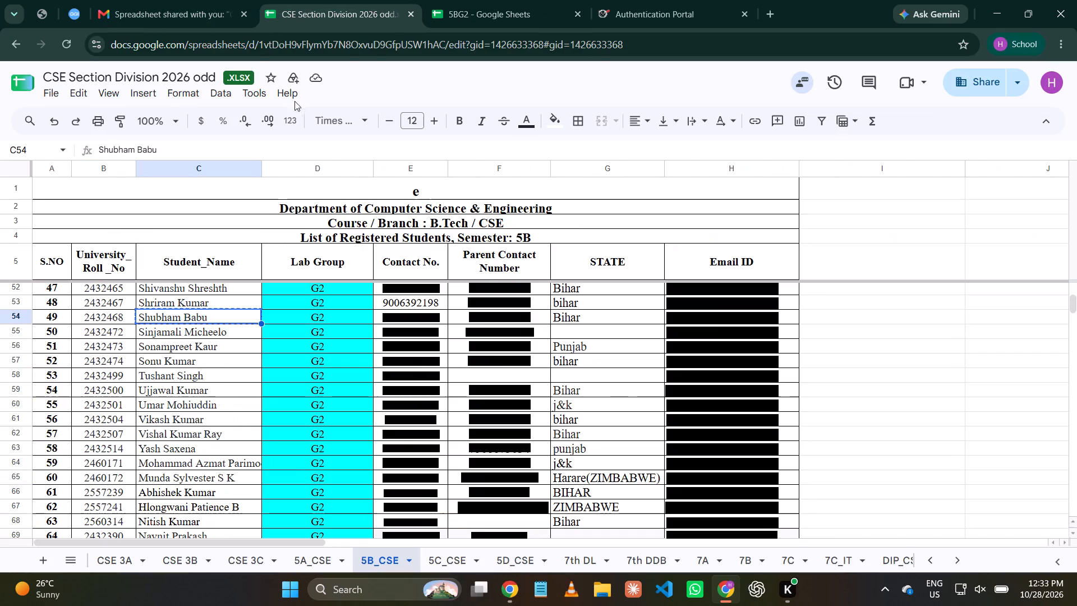
click(111, 337)
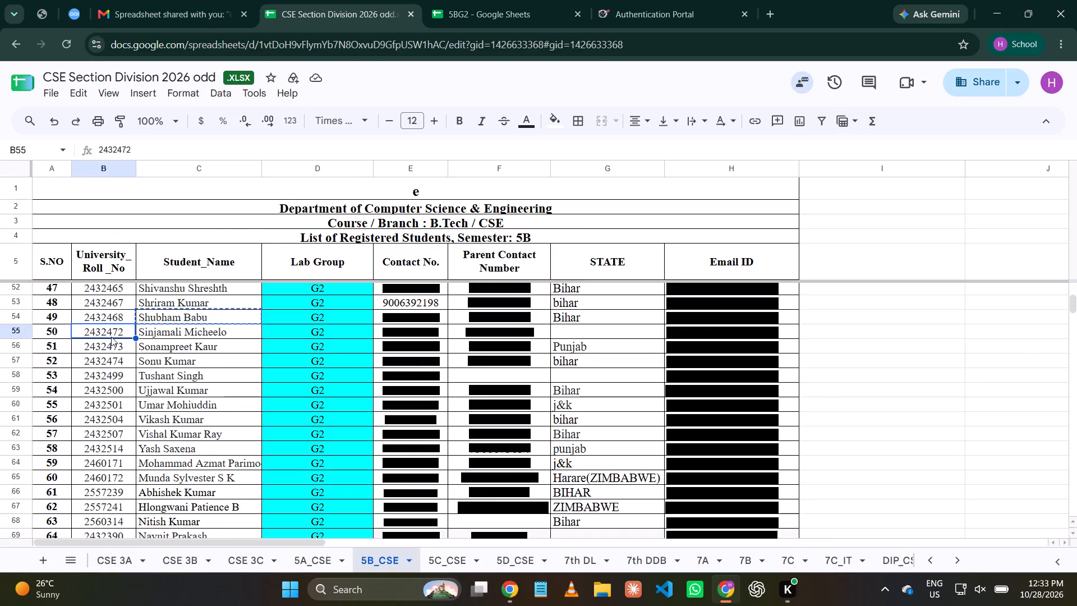
key(ctrl+c)
click(472, 15)
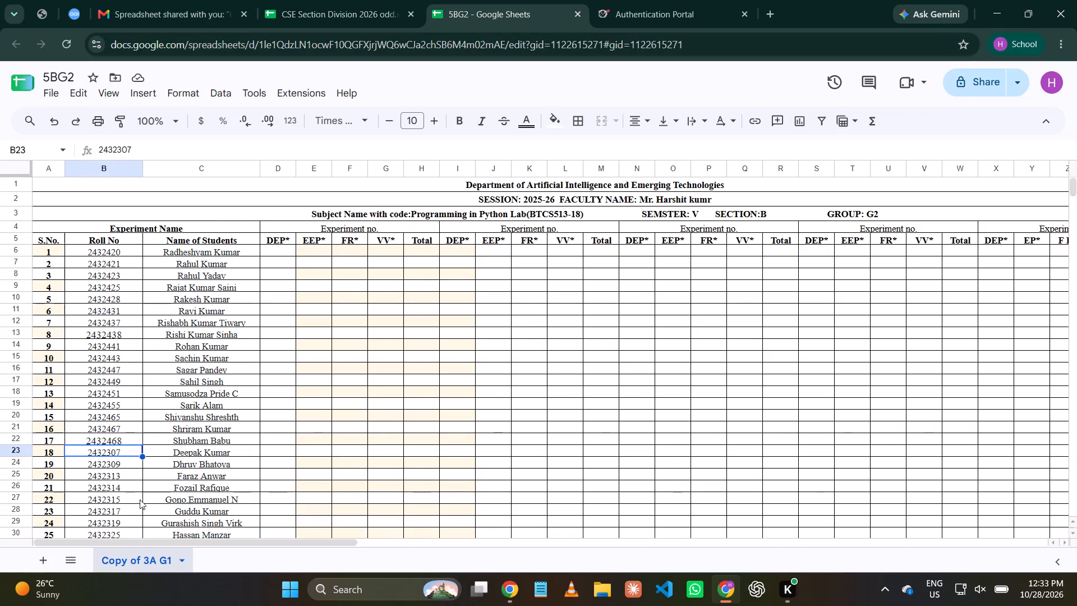
click(125, 452)
key(ctrl+v)
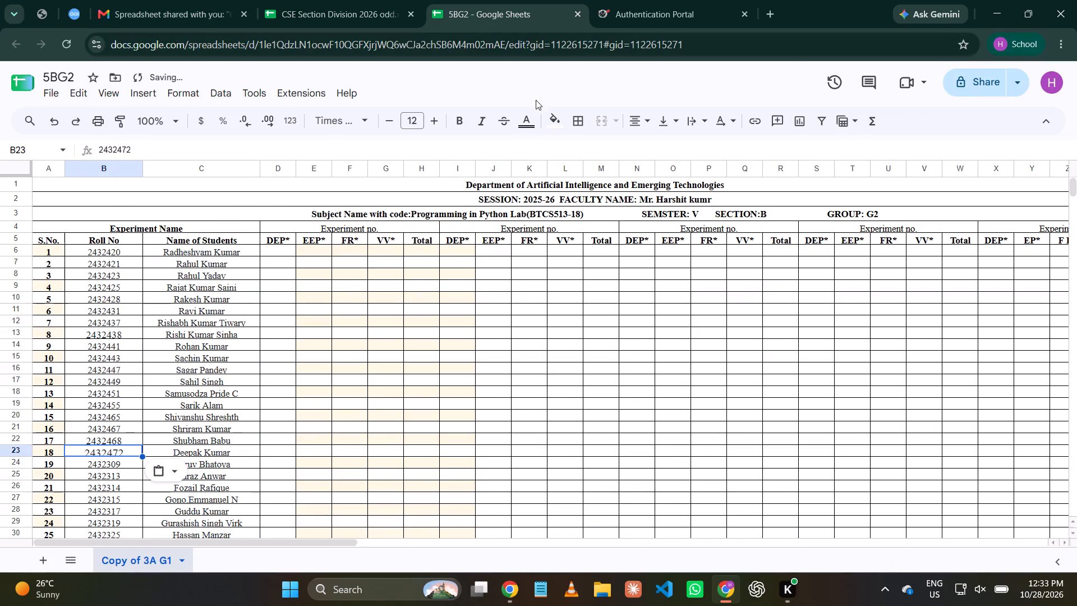
double_click(392, 123)
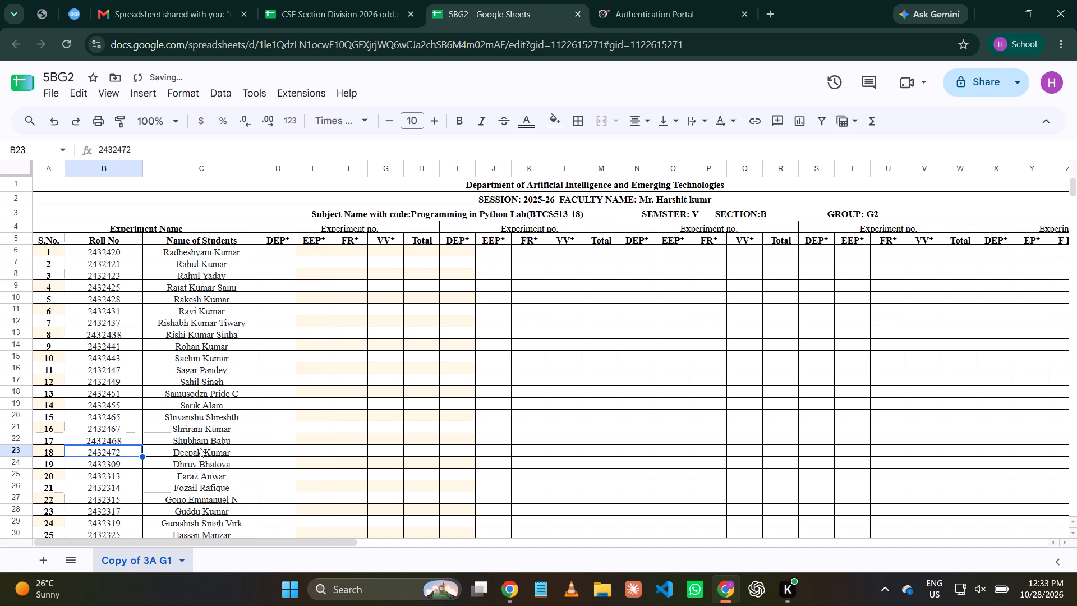
Copy the student name in cell C55 of sheet 5B_CSE into cell C23 of 5BG2, at font size 10 and centred.
click(200, 448)
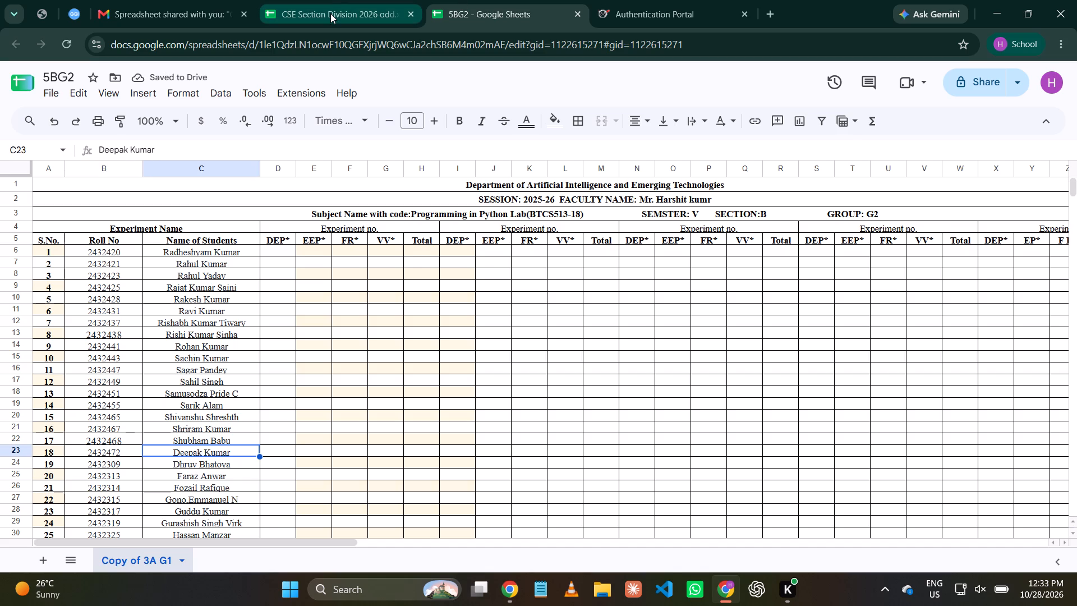
click(330, 13)
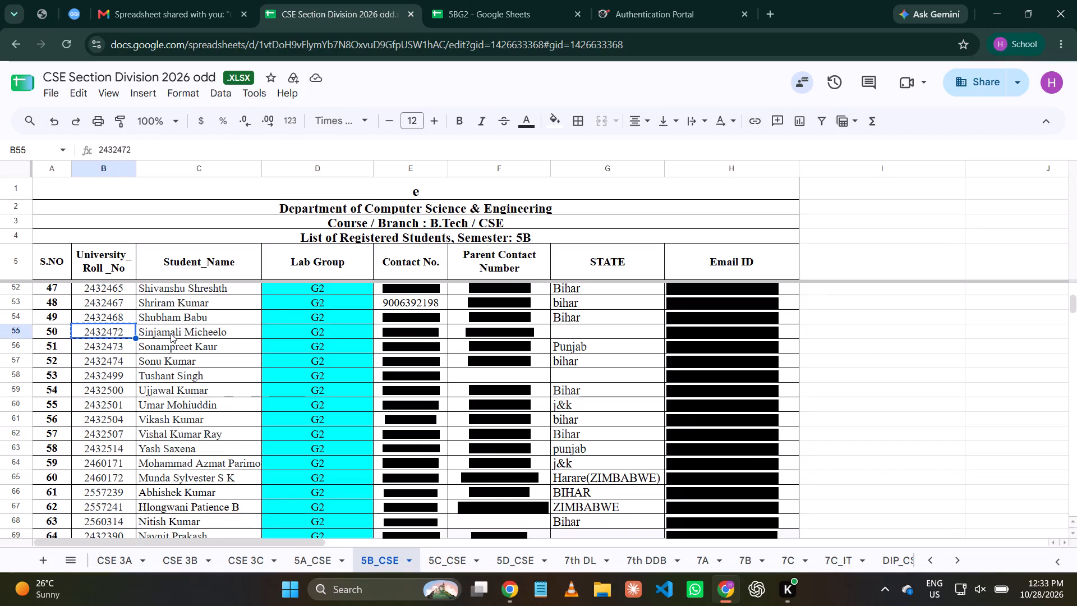
click(171, 332)
key(ctrl+c)
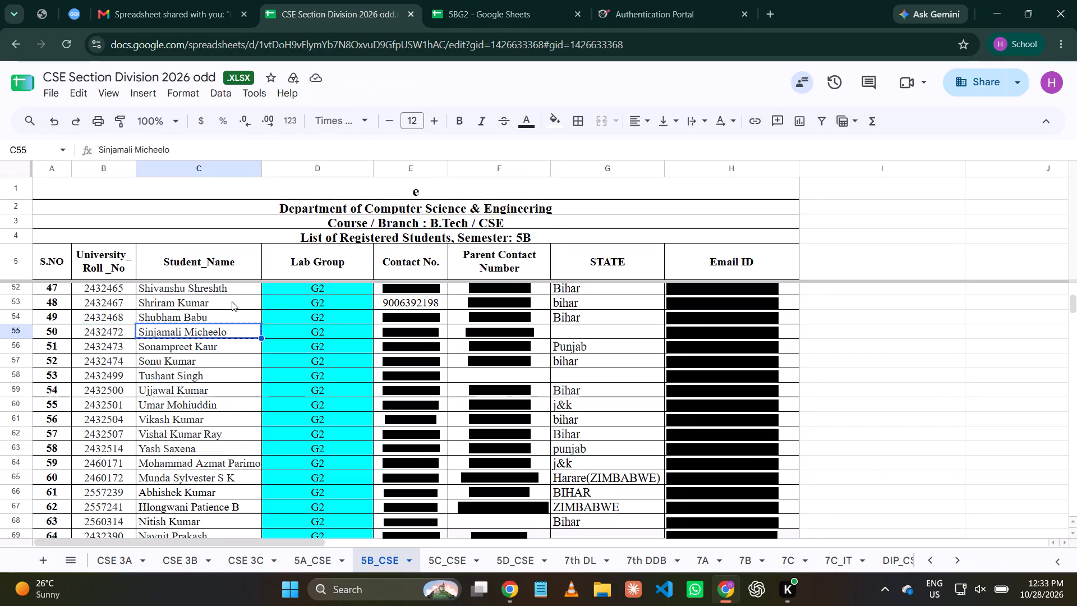
drag(457, 13, 456, 33)
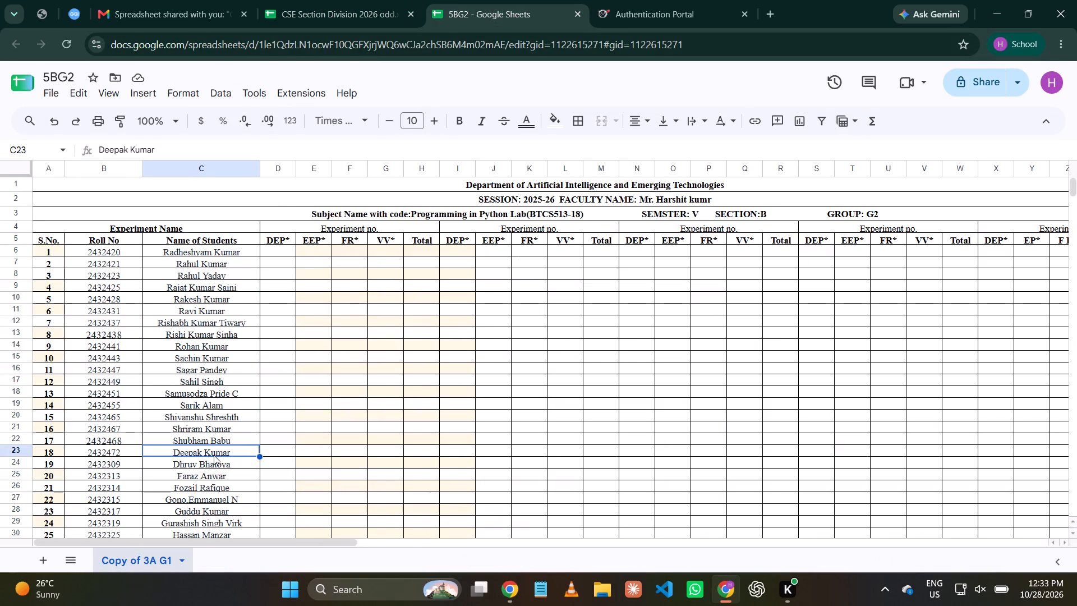
click(214, 455)
key(ctrl+v)
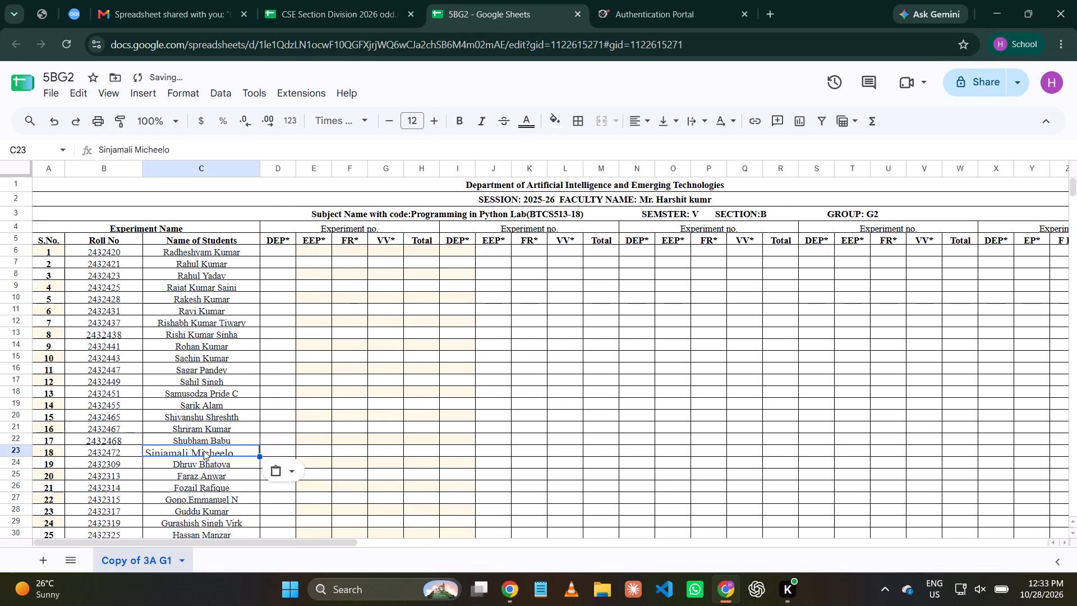
key(ctrl+s)
click(390, 122)
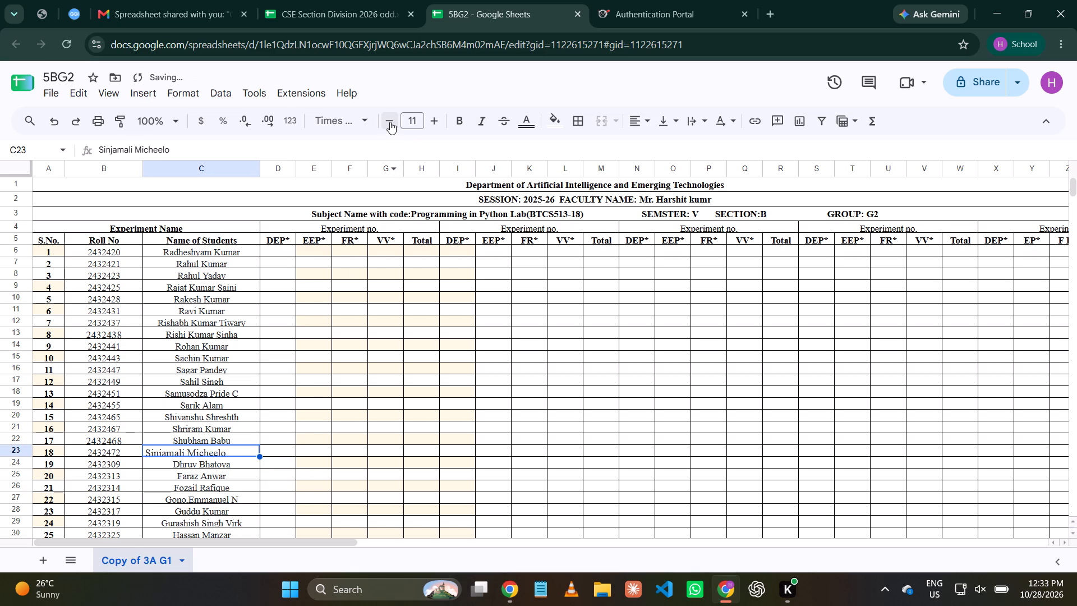
click(390, 122)
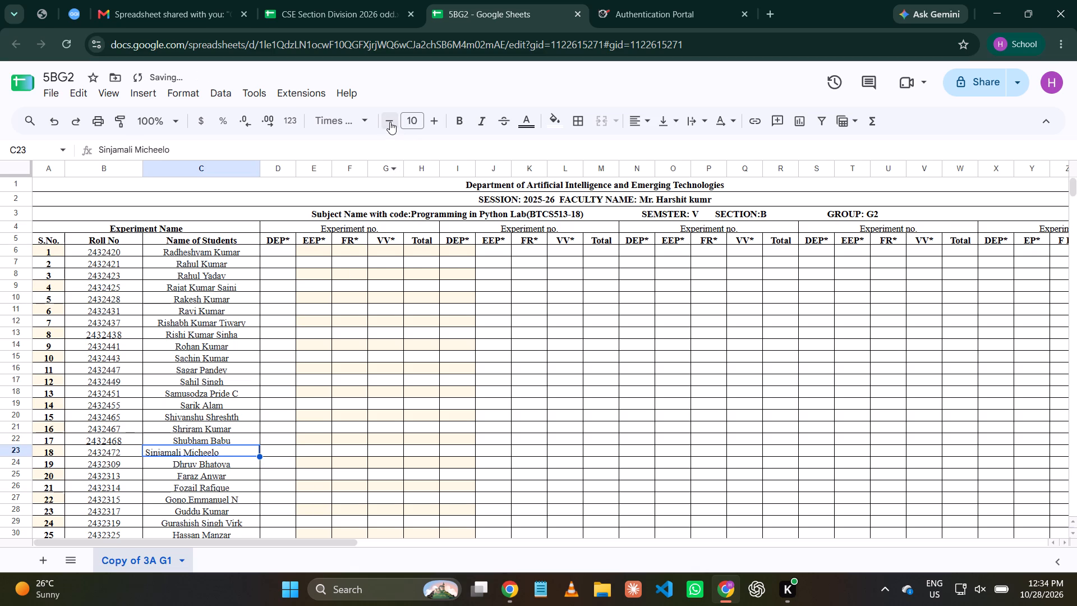
key(ctrl+s)
click(648, 121)
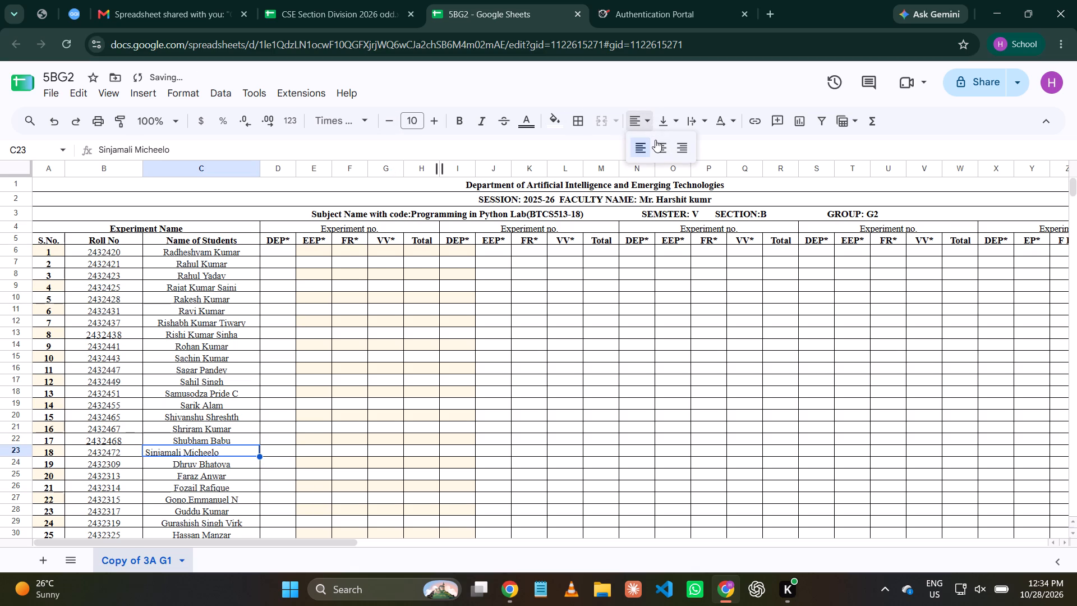
click(659, 148)
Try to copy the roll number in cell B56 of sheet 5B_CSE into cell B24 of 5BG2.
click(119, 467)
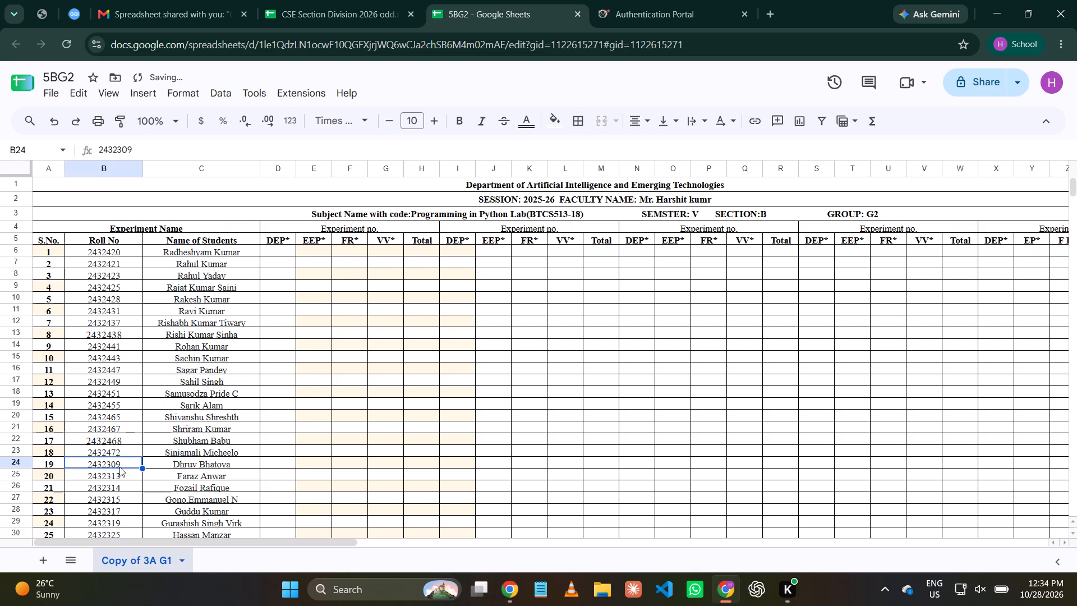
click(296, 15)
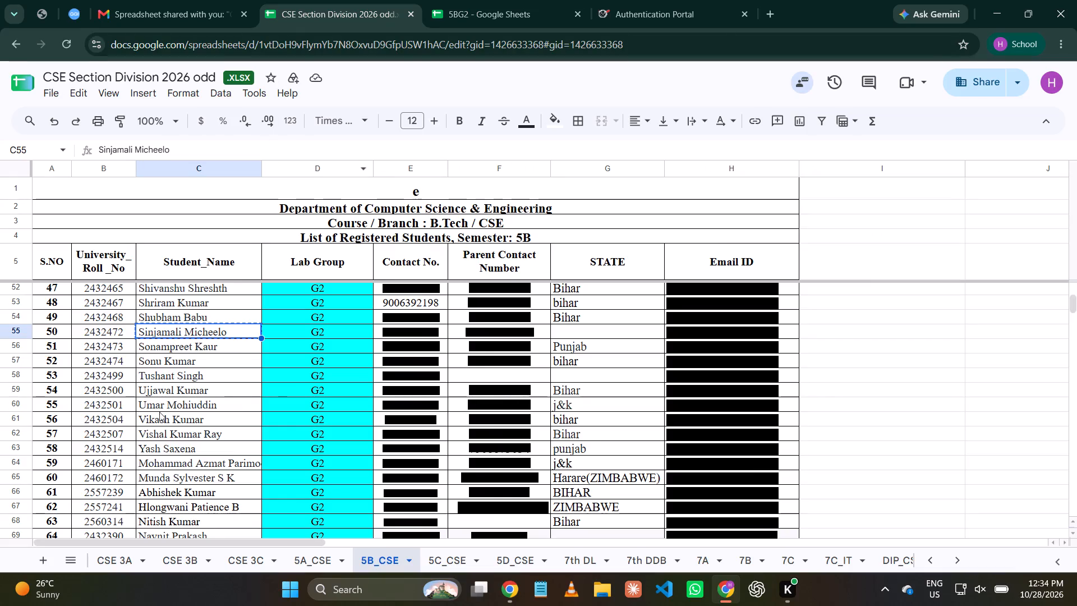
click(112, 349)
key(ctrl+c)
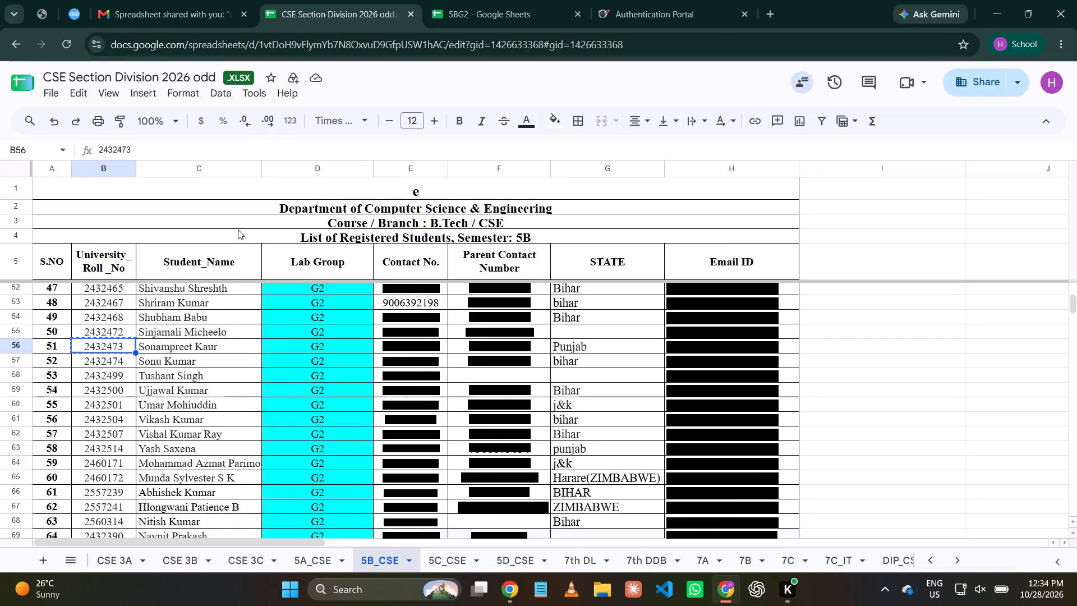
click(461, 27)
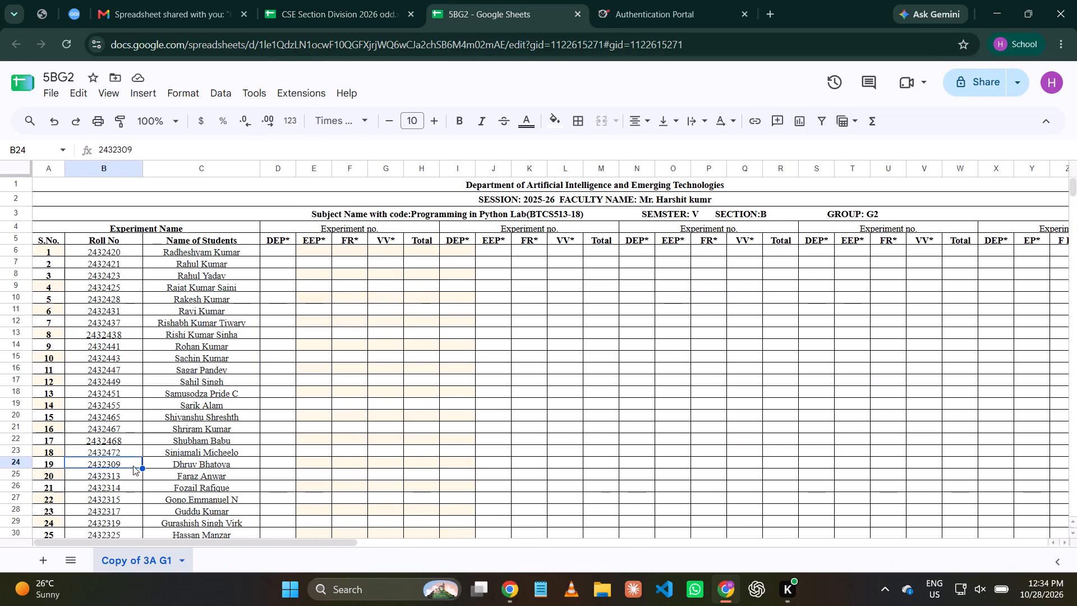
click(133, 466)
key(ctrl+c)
Copy the roll number in cell B56 of sheet 5B_CSE into cell B24 of 5BG2 and set its font size to 10.
click(307, 13)
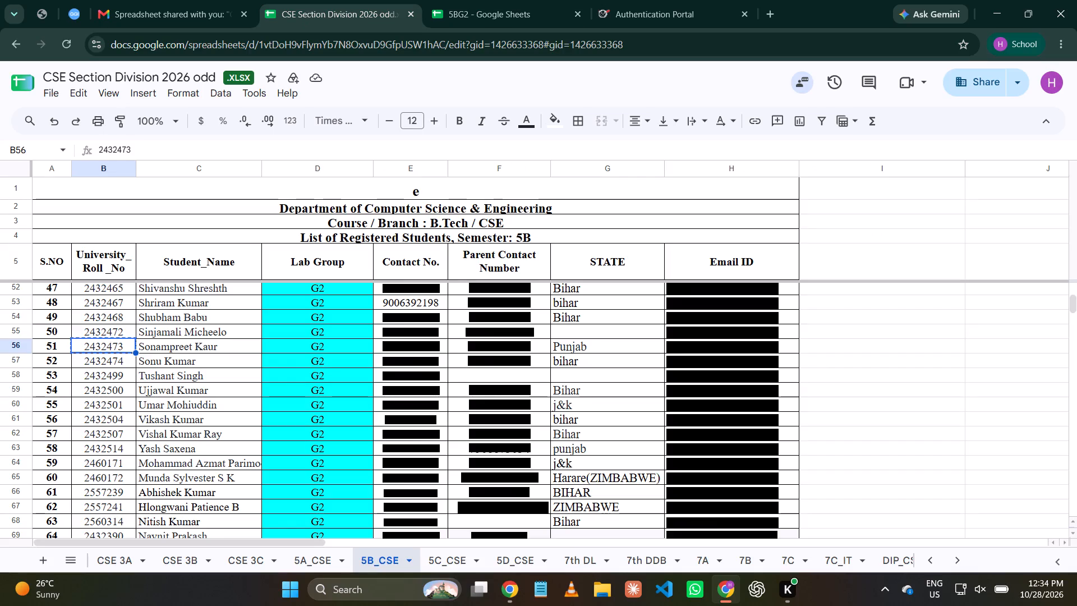
click(108, 350)
key(ctrl+c)
click(523, 19)
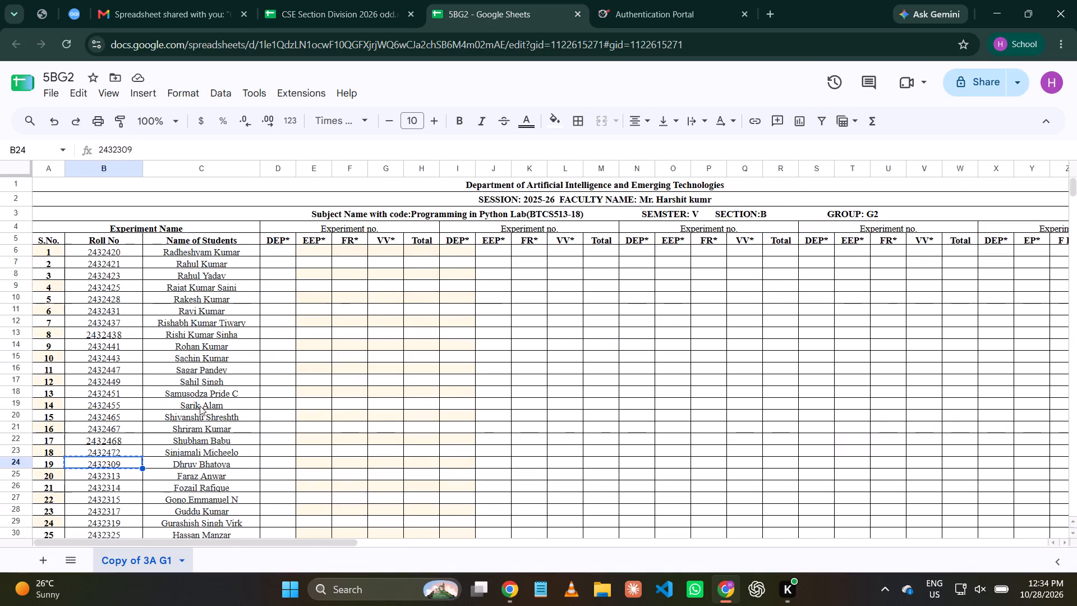
click(130, 467)
key(ctrl+v)
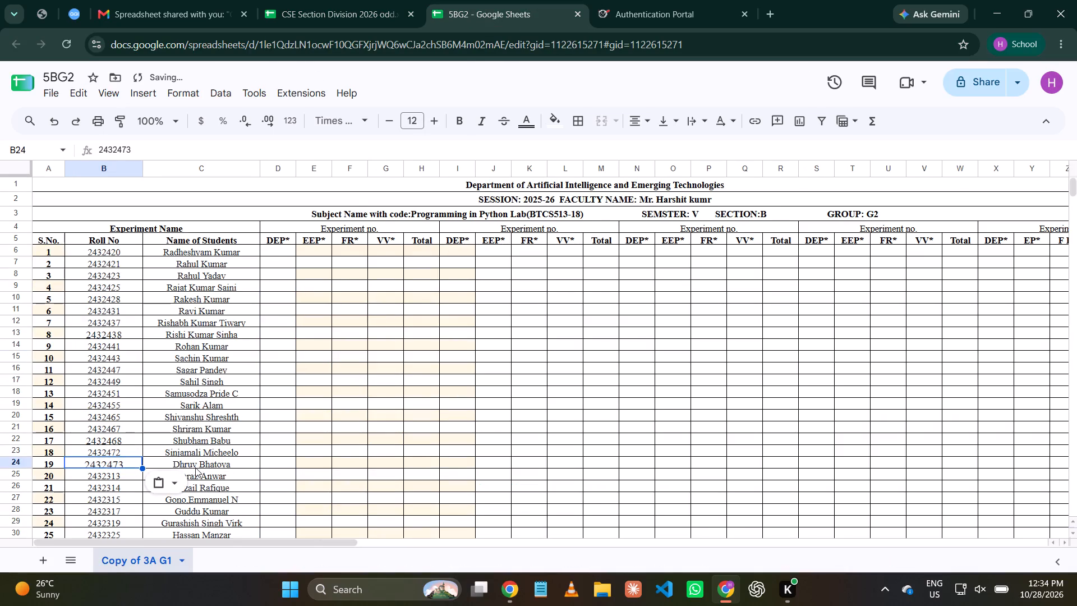
double_click(381, 122)
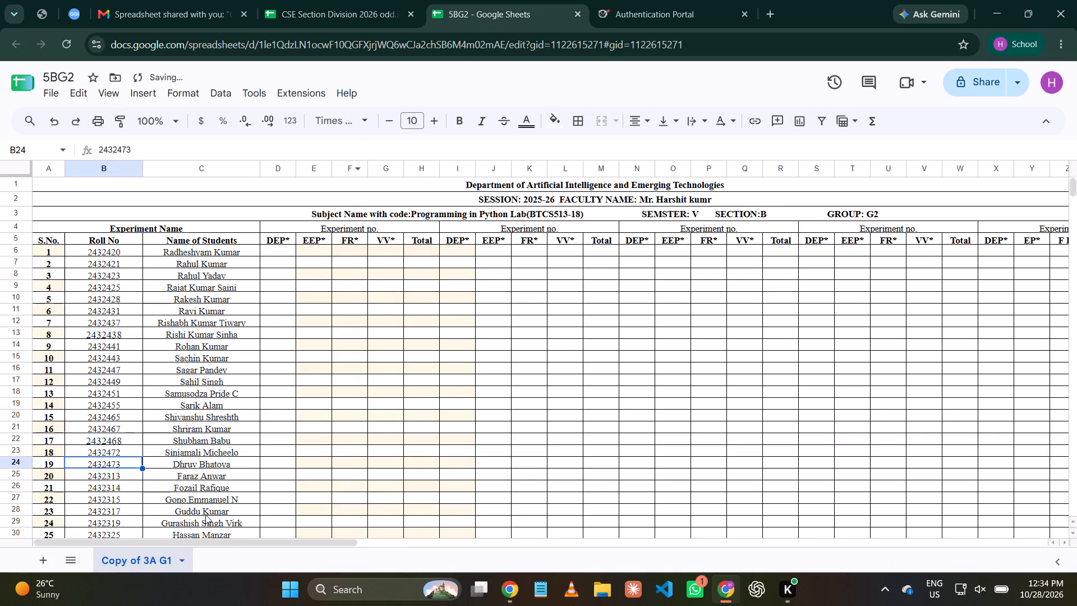
Copy the student name in cell C56 of sheet 5B_CSE into cell C24 of 5BG2, at font size 10 and centred, and save.
click(217, 460)
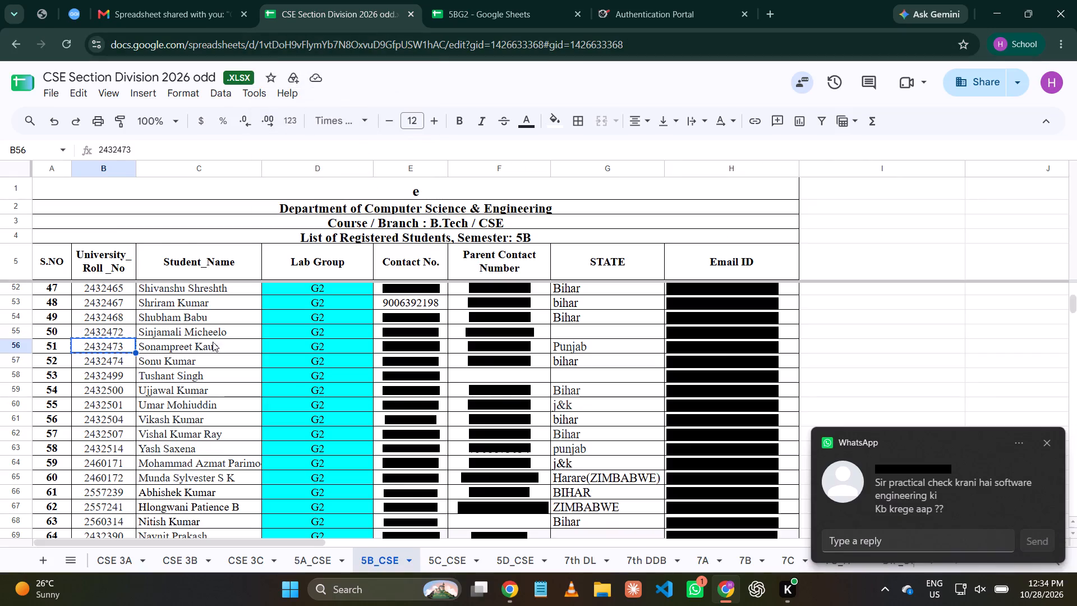
click(213, 344)
key(ctrl+c)
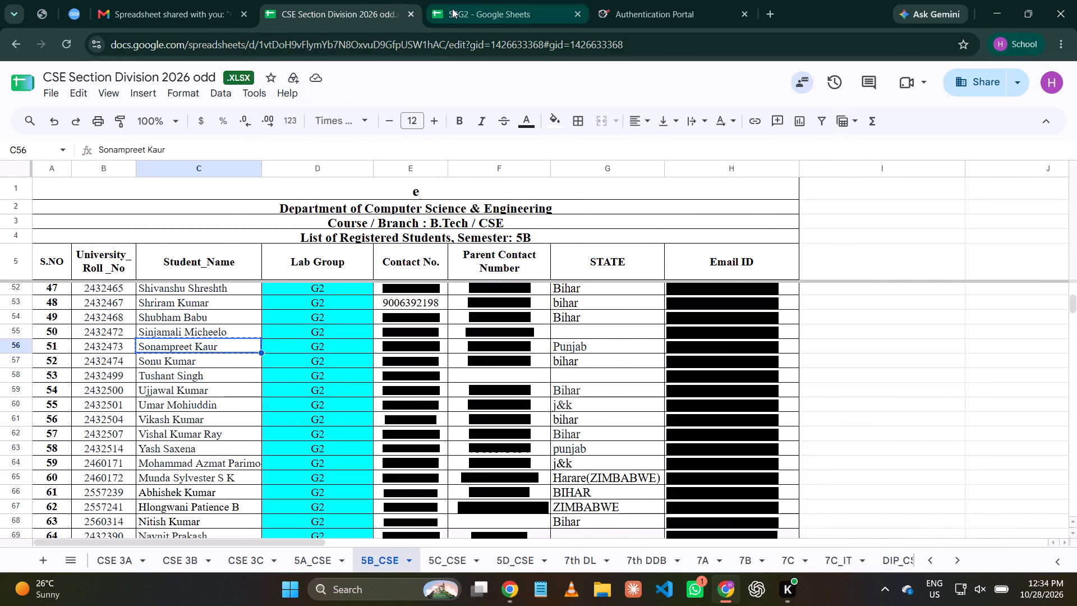
click(452, 8)
click(188, 463)
key(ctrl+v)
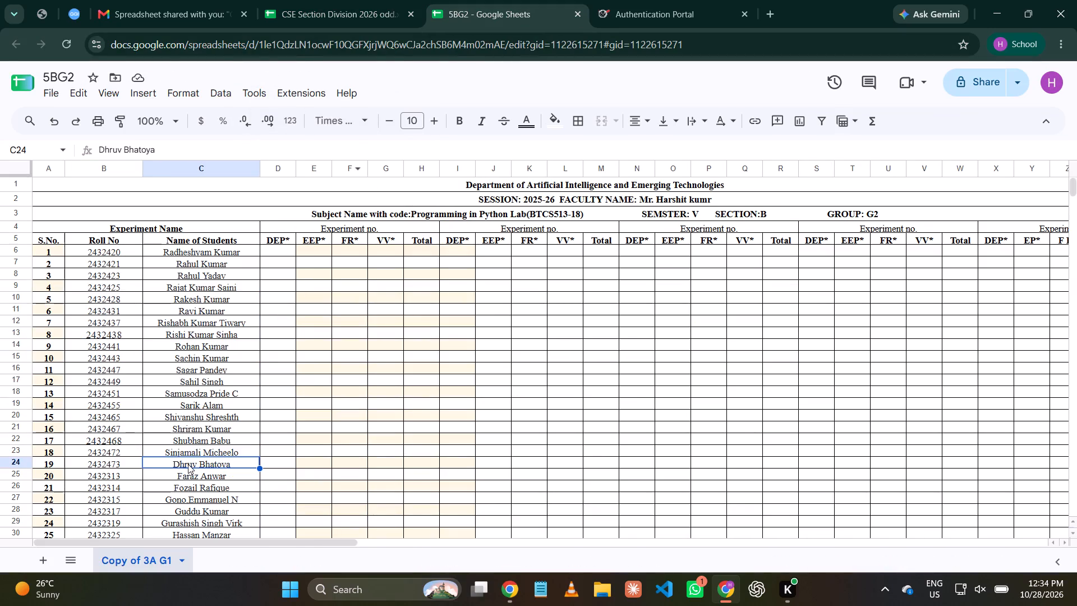
double_click(384, 117)
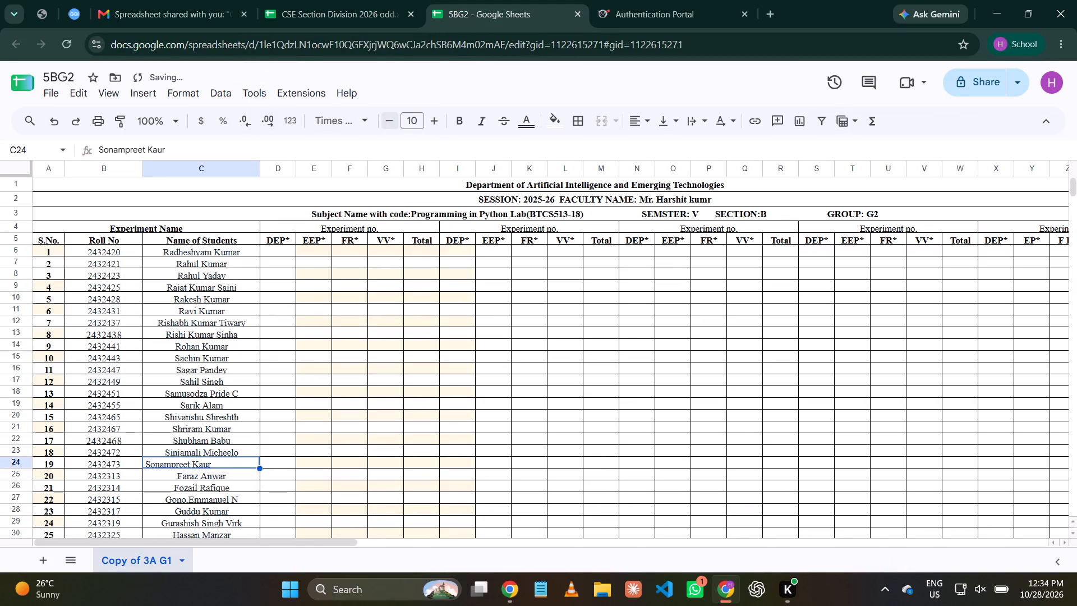
click(649, 120)
click(657, 140)
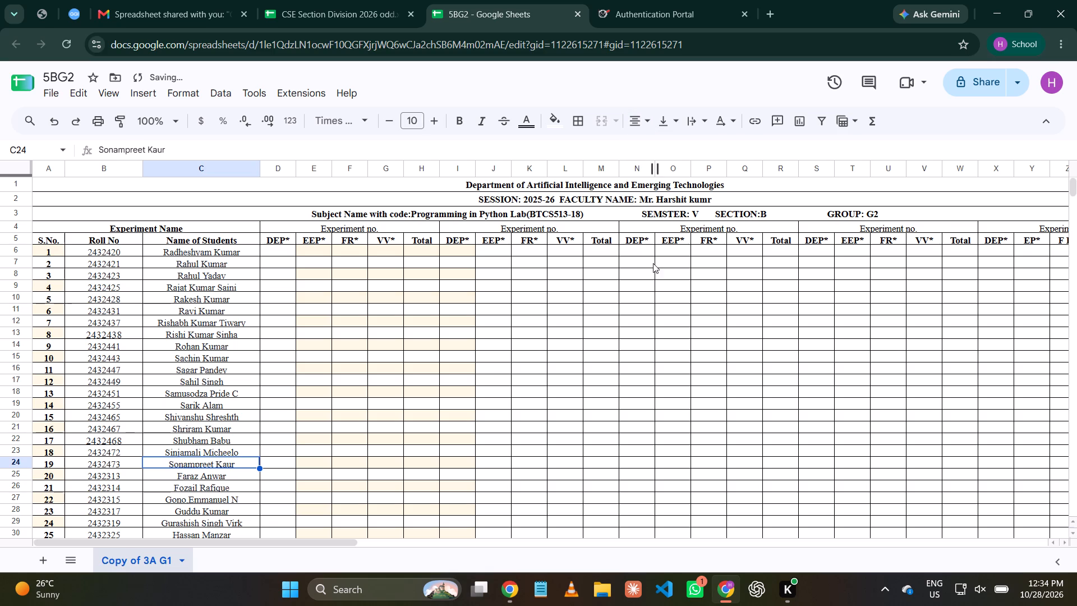
key(ctrl+s)
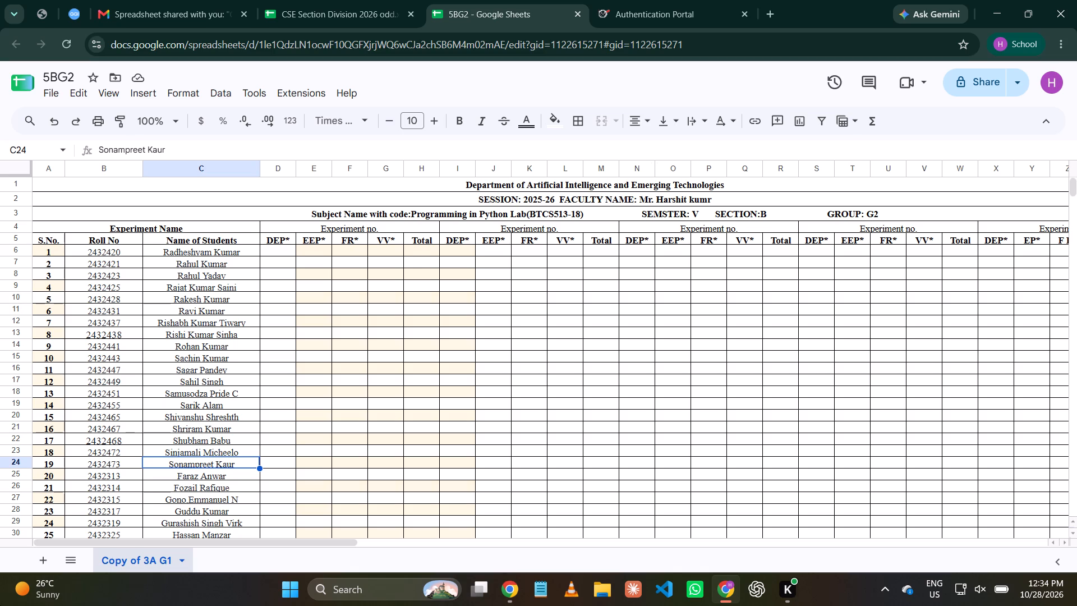
Close the Gmail page with the shared-spreadsheet message.
click(91, 471)
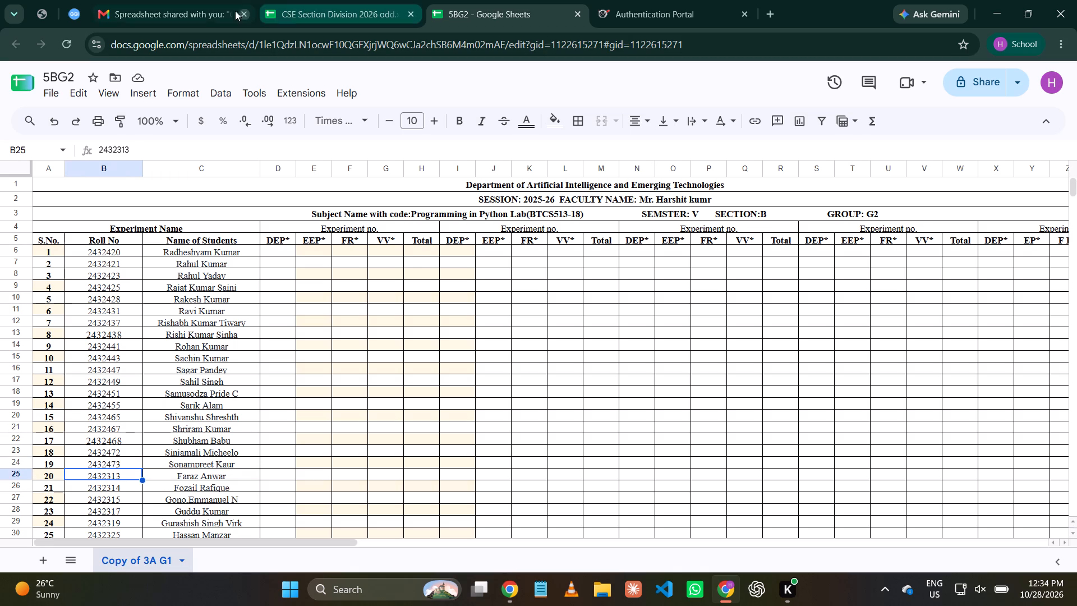
click(213, 9)
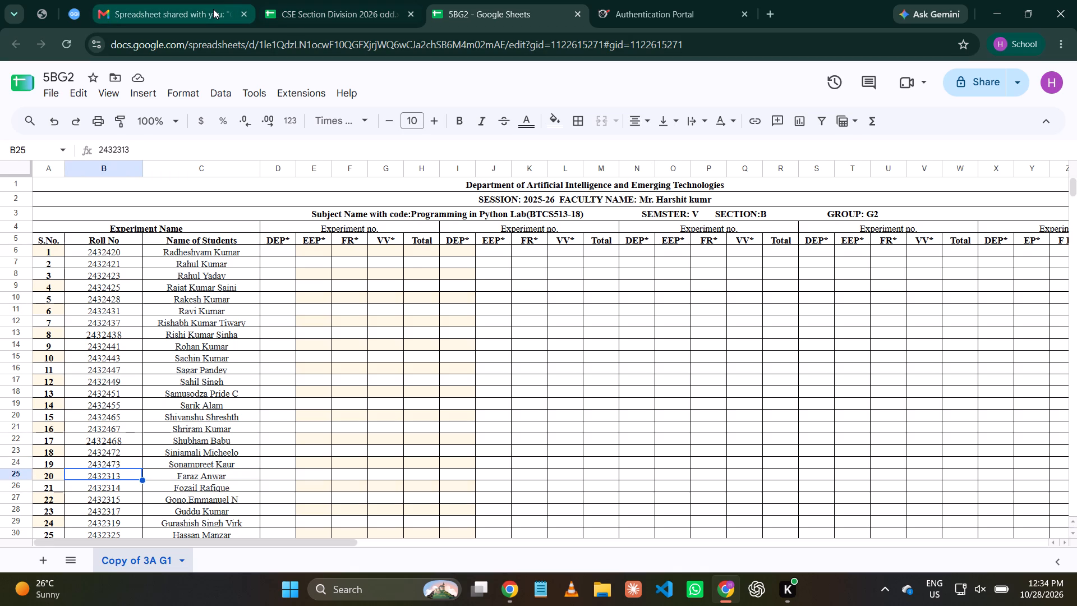
click(238, 11)
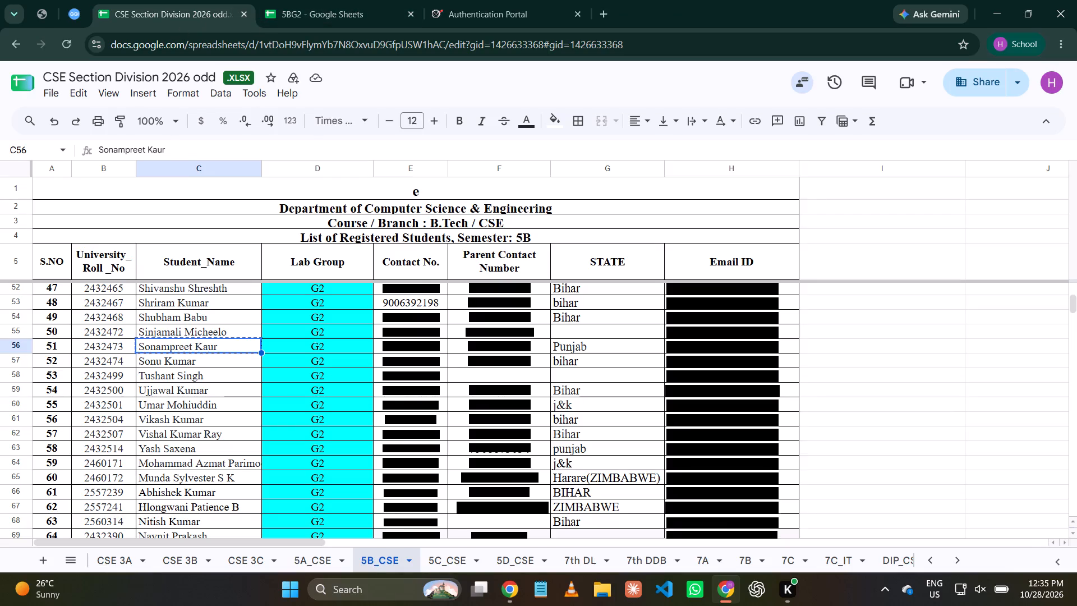
Copy the roll number in cell B57 of sheet 5B_CSE into cell B25 of 5BG2 and set its font size to 10.
click(126, 362)
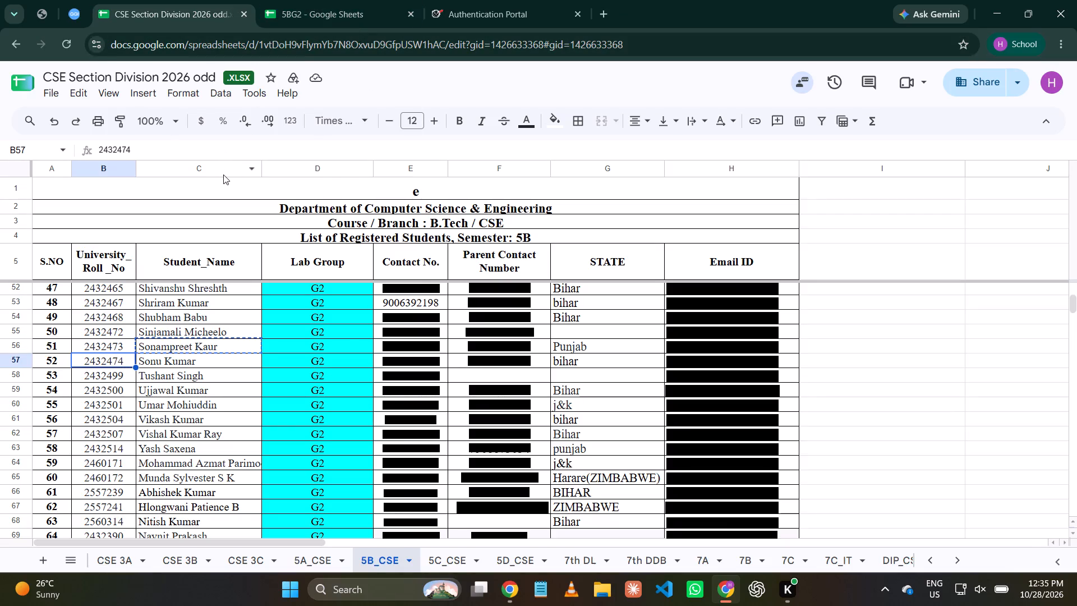
key(ctrl+c)
click(326, 16)
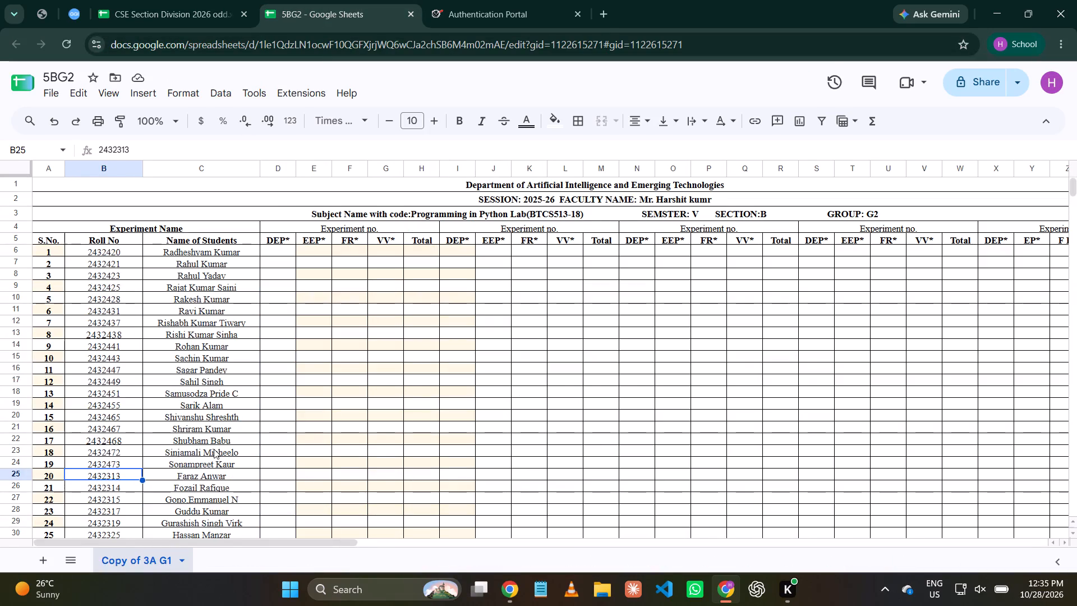
click(112, 474)
key(ctrl+v)
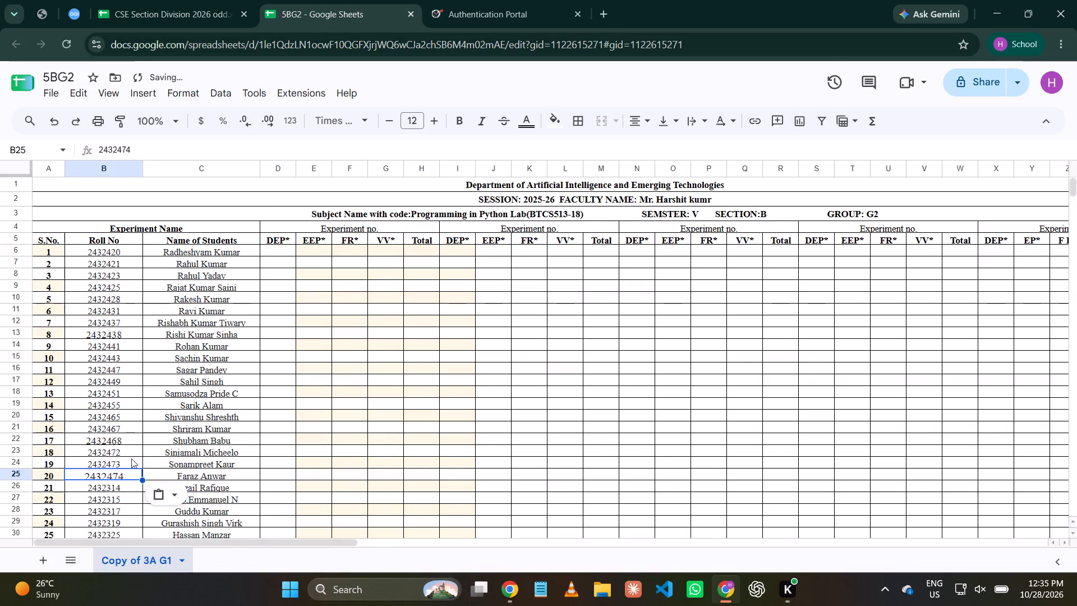
double_click(388, 128)
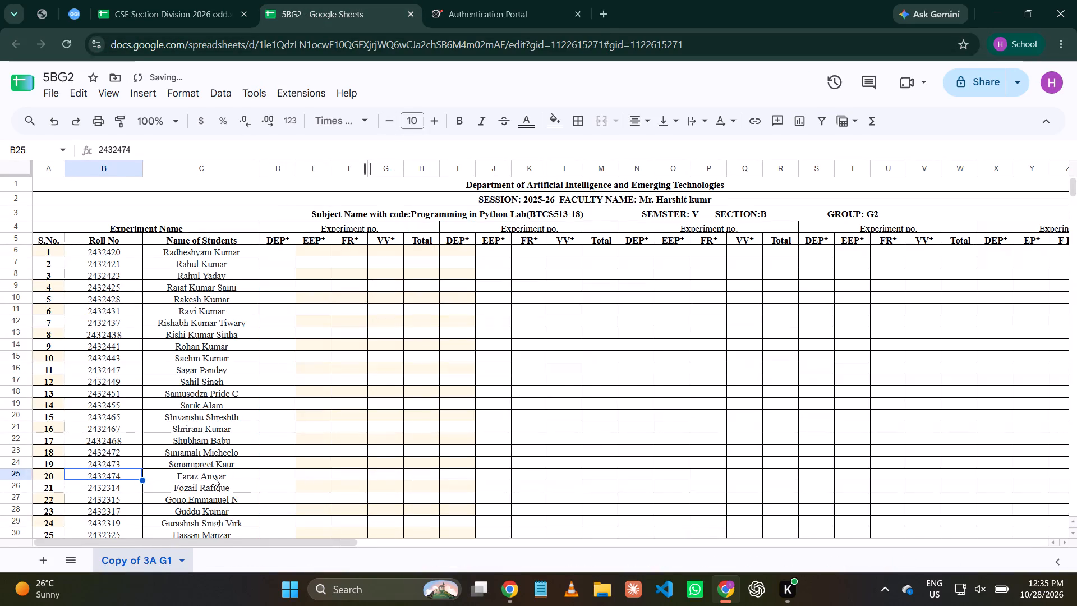
Copy the student name in cell C57 of sheet 5B_CSE into cell C25 of 5BG2.
click(214, 478)
click(215, 12)
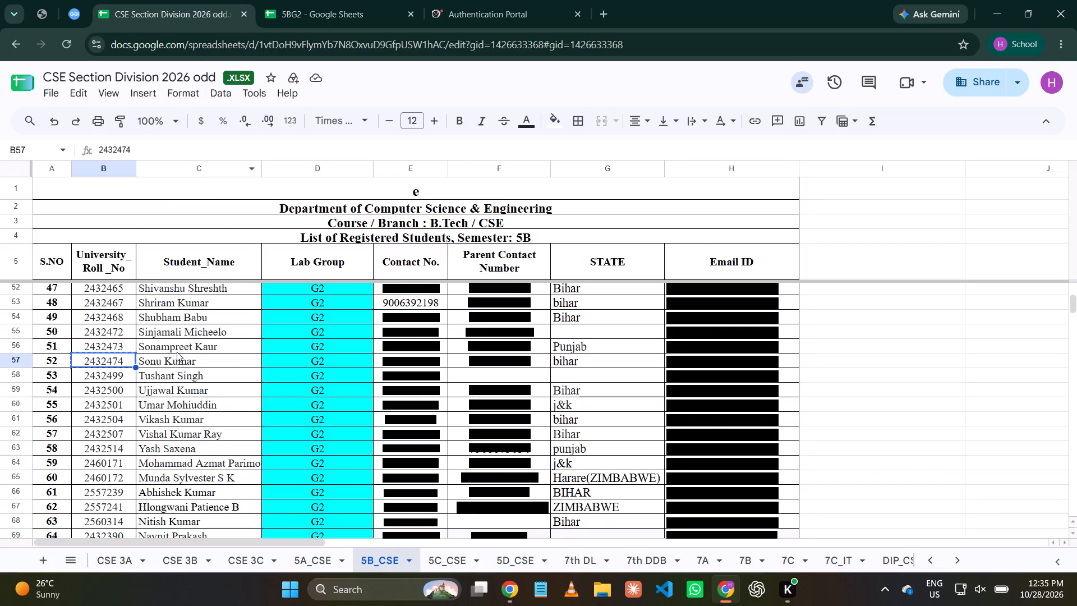
Copy the student name in cell C57 of sheet 5B_CSE into cell C26 of 5BG2, at font size 10 and centred.
click(170, 362)
key(ctrl+c)
drag(356, 13, 350, 26)
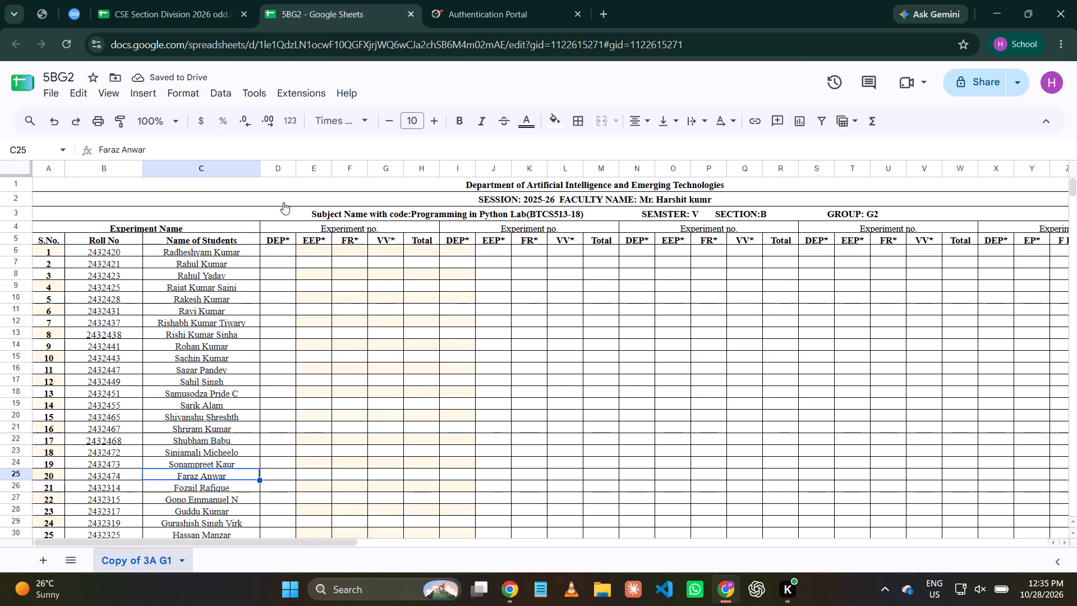
click(207, 483)
key(ctrl+v)
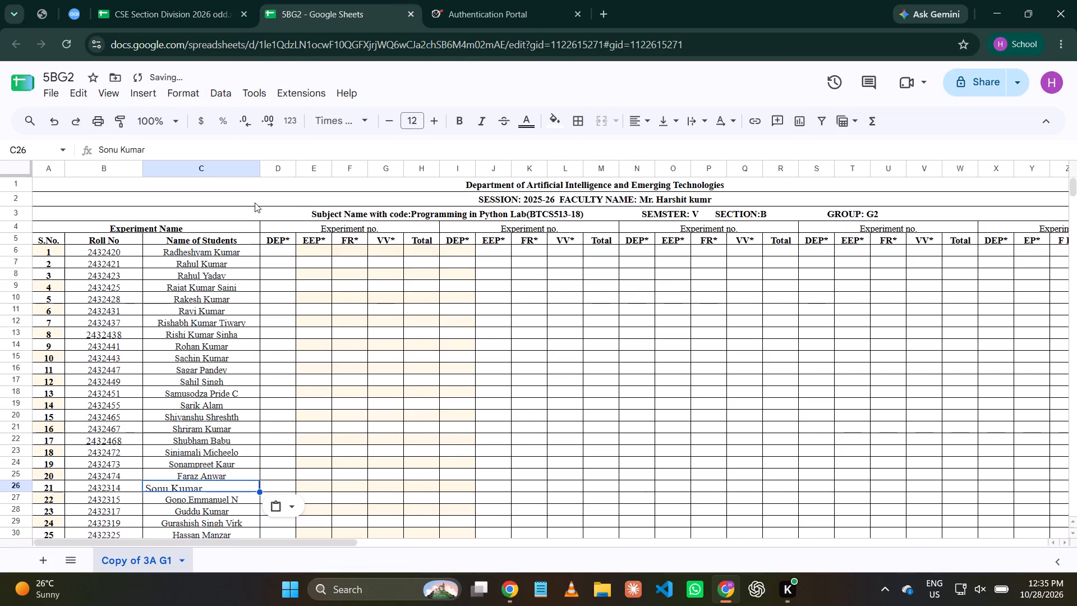
double_click(382, 120)
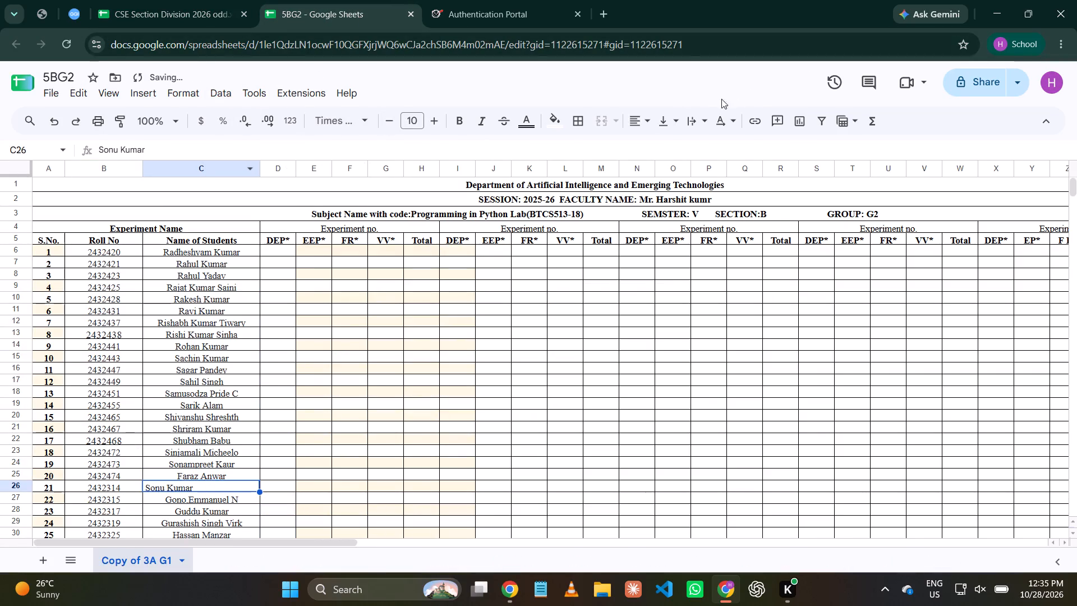
click(649, 120)
click(661, 152)
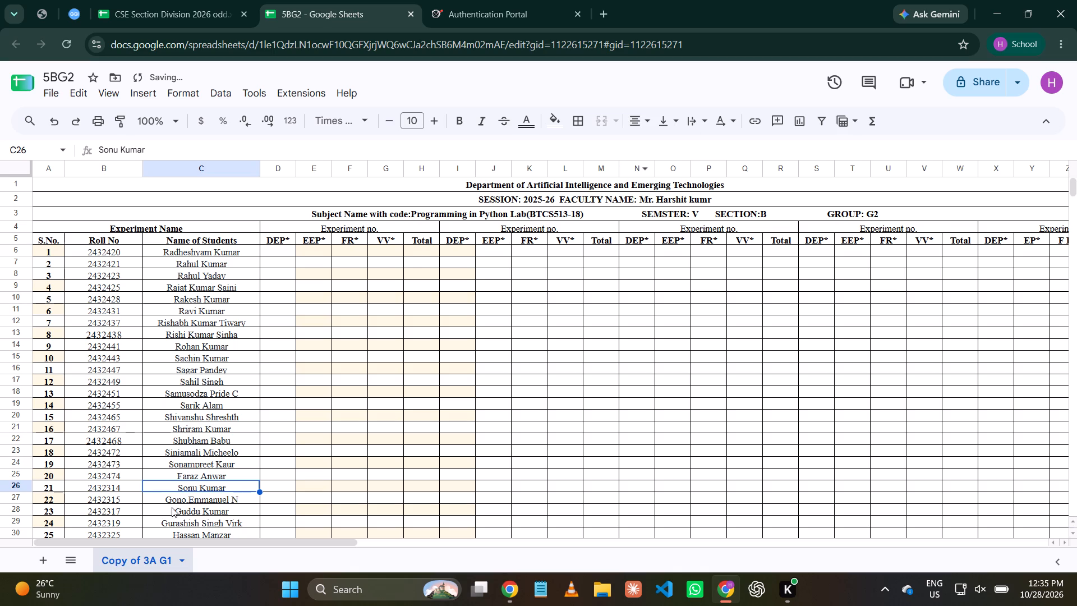
Copy the roll number in cell B58 of sheet 5B_CSE into cell B27 of 5BG2 and set its font size to 10.
click(137, 497)
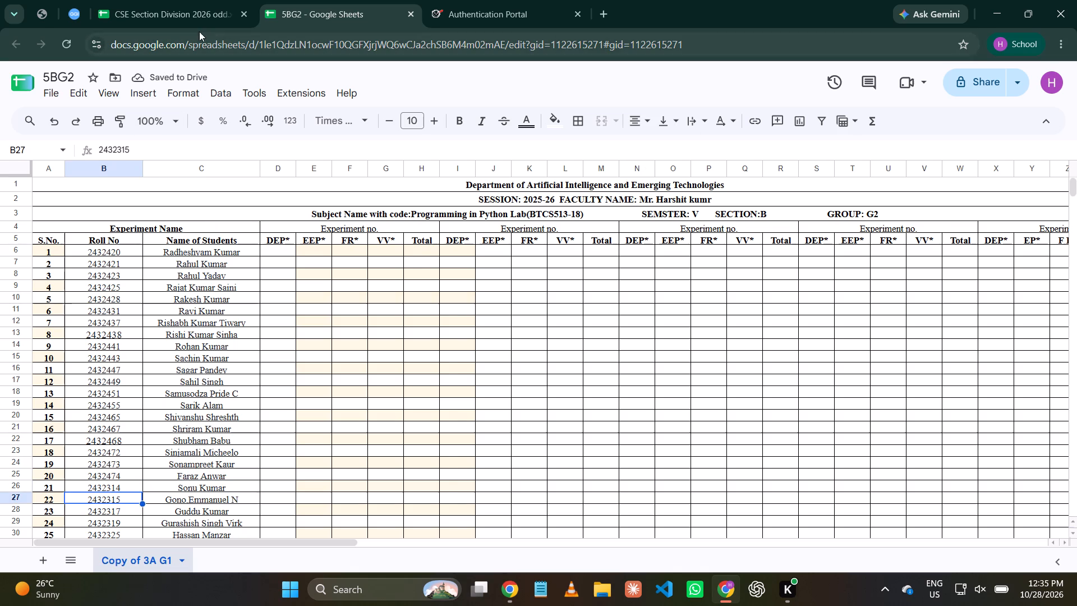
click(199, 23)
click(108, 372)
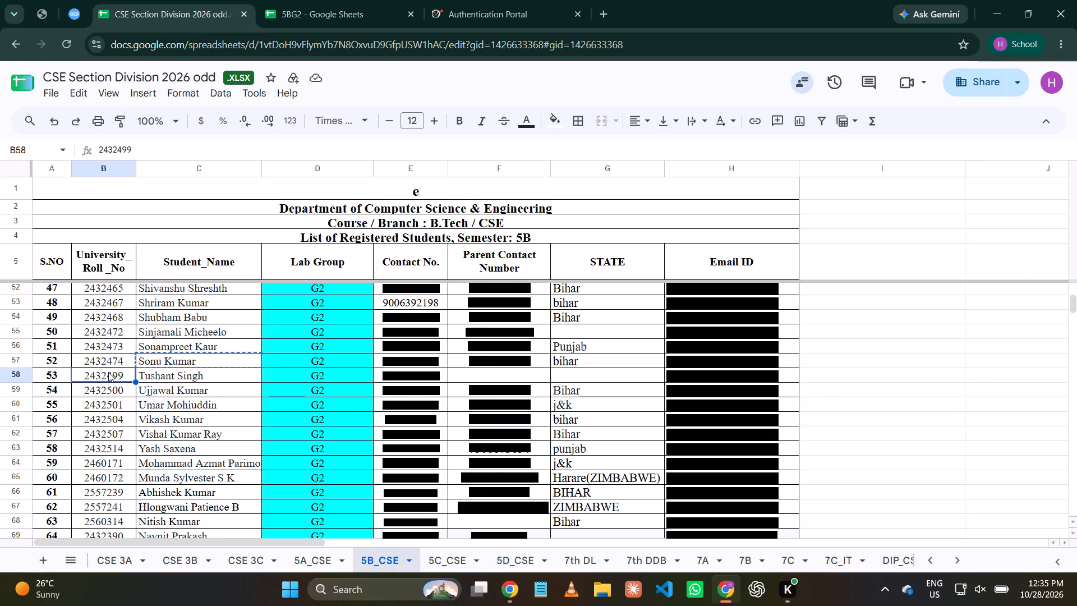
key(ctrl+c)
click(318, 17)
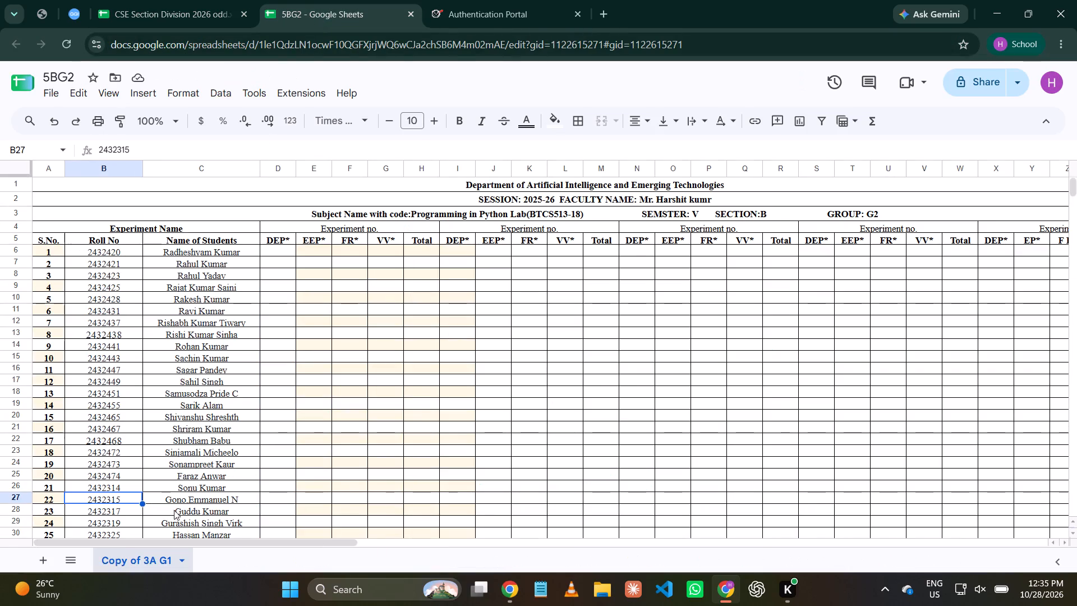
click(115, 497)
key(ctrl+v)
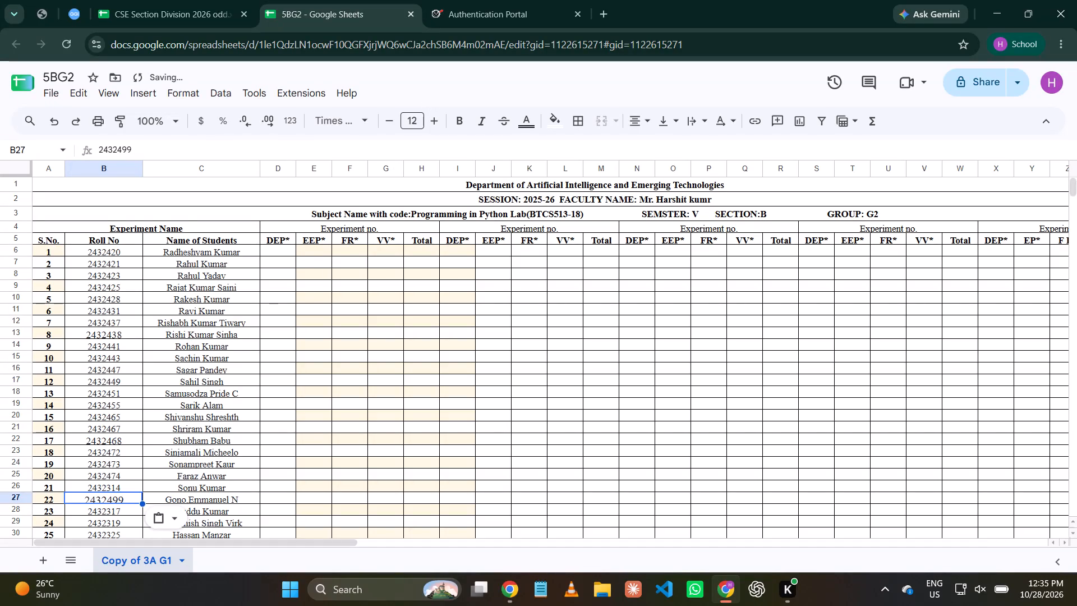
double_click(388, 125)
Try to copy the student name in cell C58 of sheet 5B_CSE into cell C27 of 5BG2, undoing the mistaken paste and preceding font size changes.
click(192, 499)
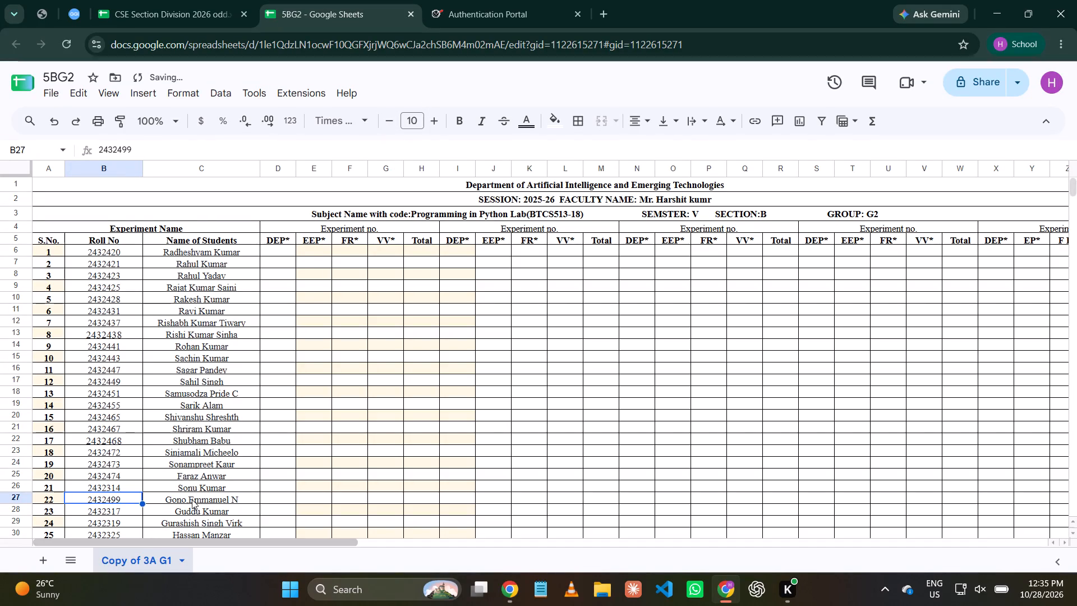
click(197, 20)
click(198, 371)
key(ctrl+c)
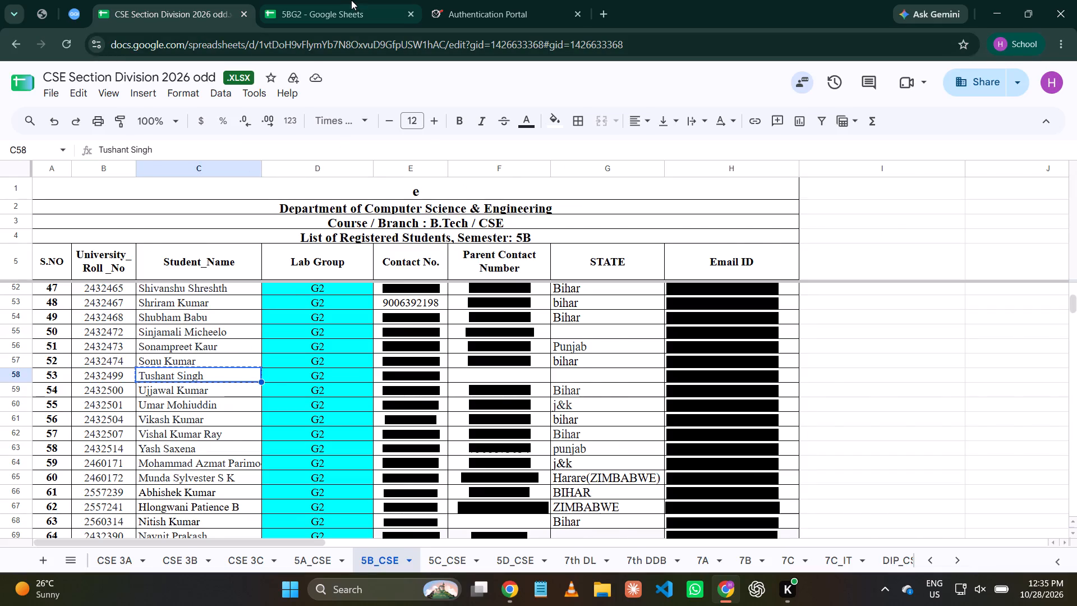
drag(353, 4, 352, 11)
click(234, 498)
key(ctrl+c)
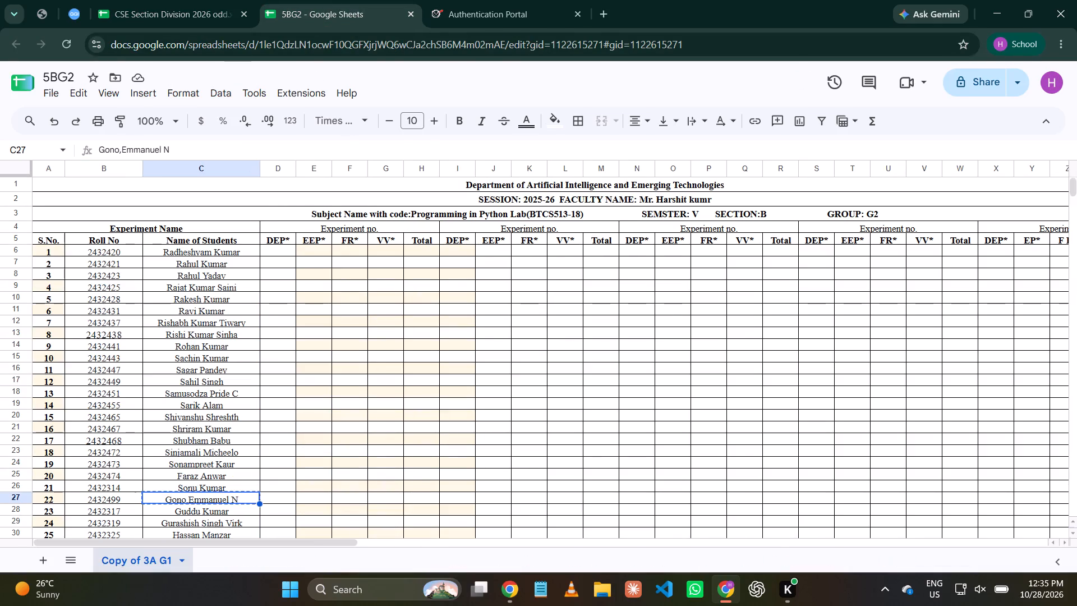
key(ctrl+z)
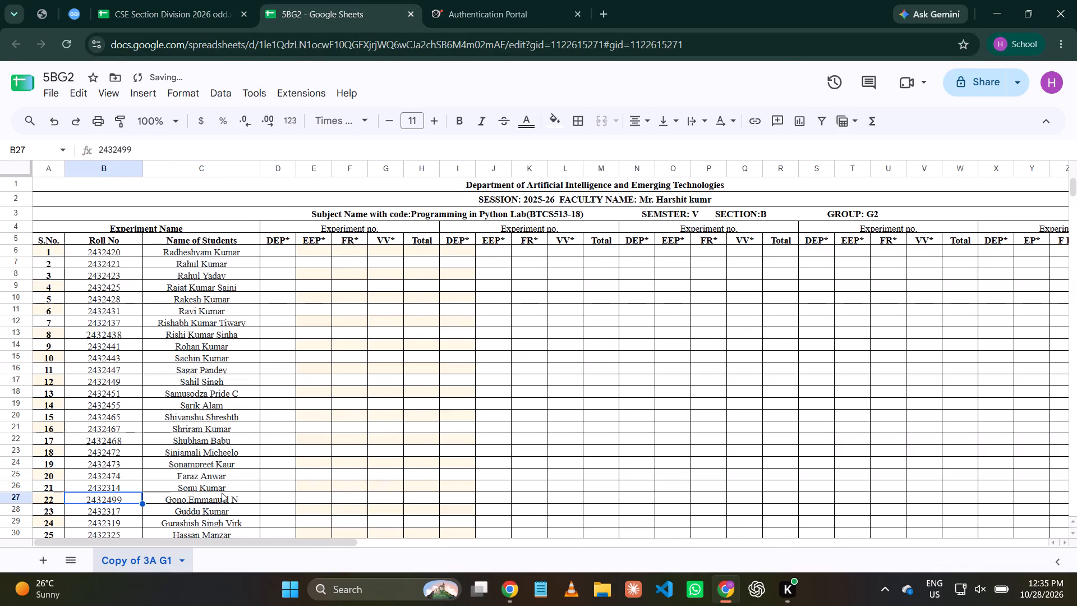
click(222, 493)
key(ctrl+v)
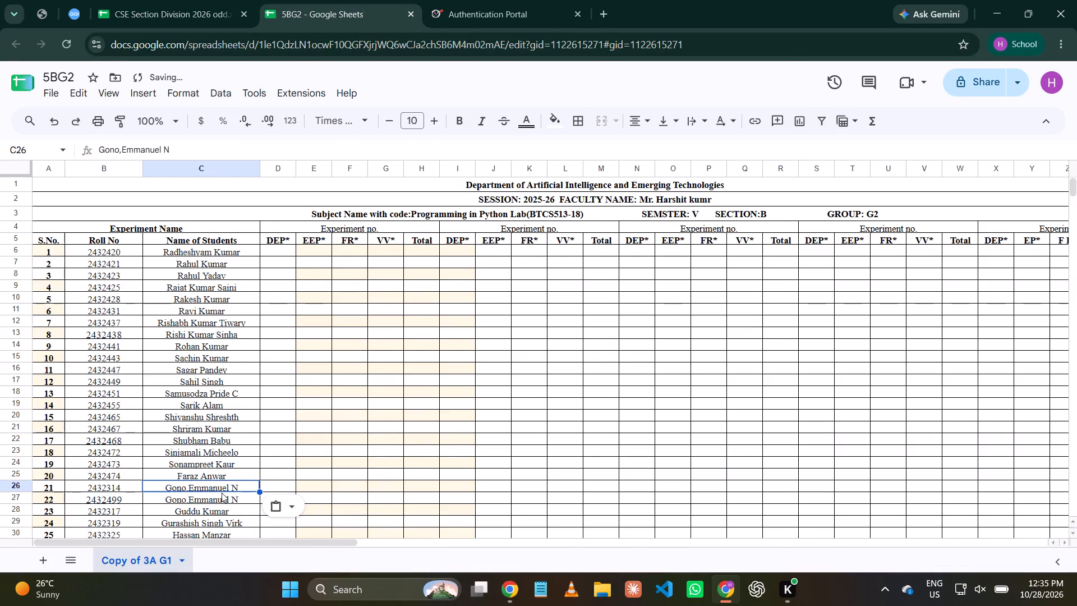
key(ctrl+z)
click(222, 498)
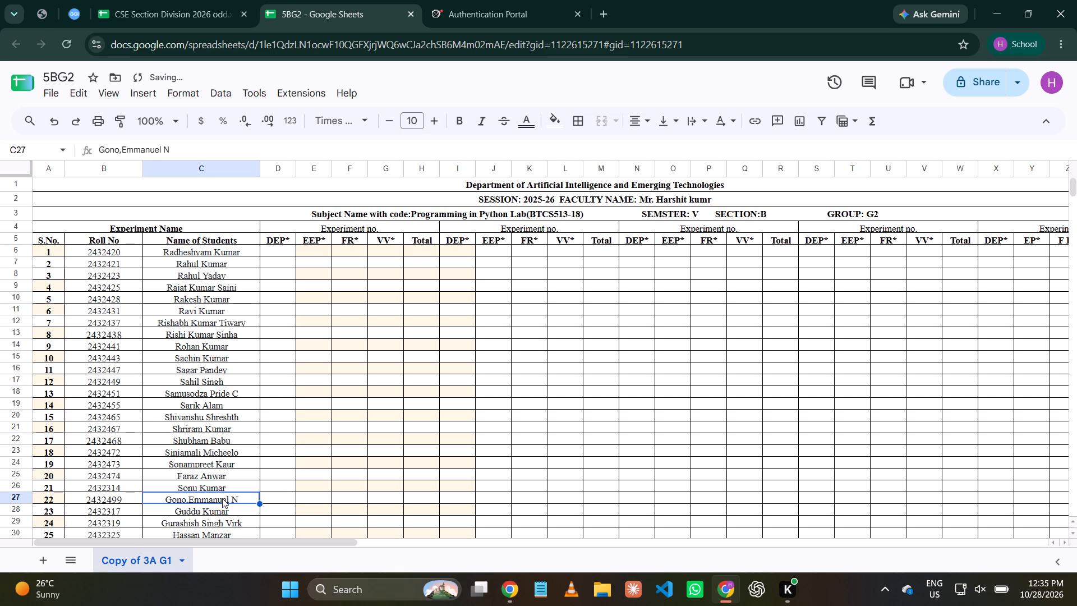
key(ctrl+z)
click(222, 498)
Set the font size of the roll number in cell B27 of 5BG2 to 10.
click(131, 498)
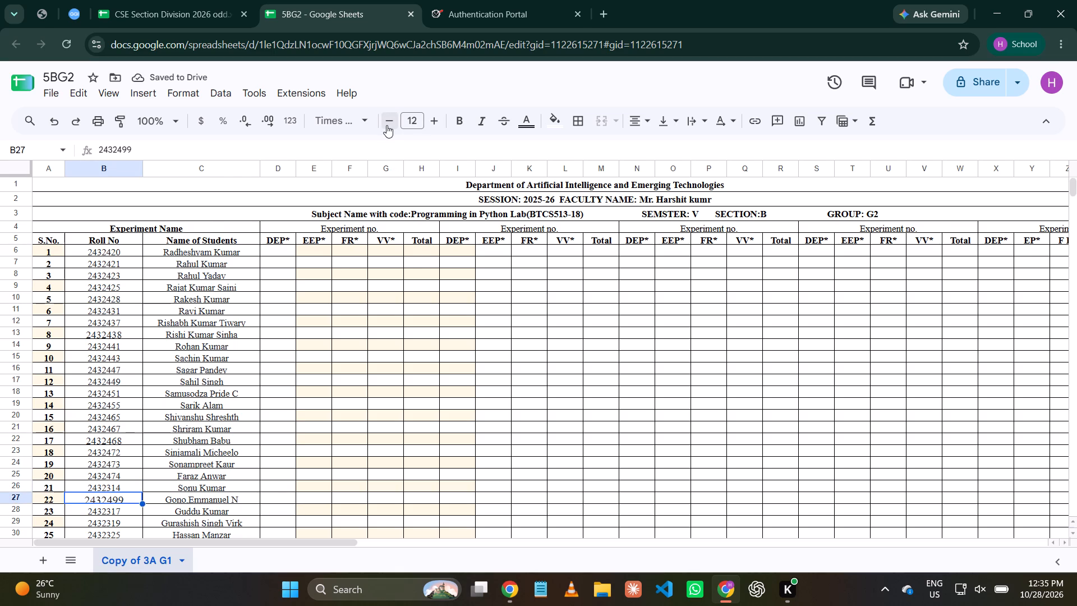
double_click(386, 125)
Copy the student name in cell C58 of sheet 5B_CSE into cell C27 of 5BG2, at font size 10 and centred.
click(194, 501)
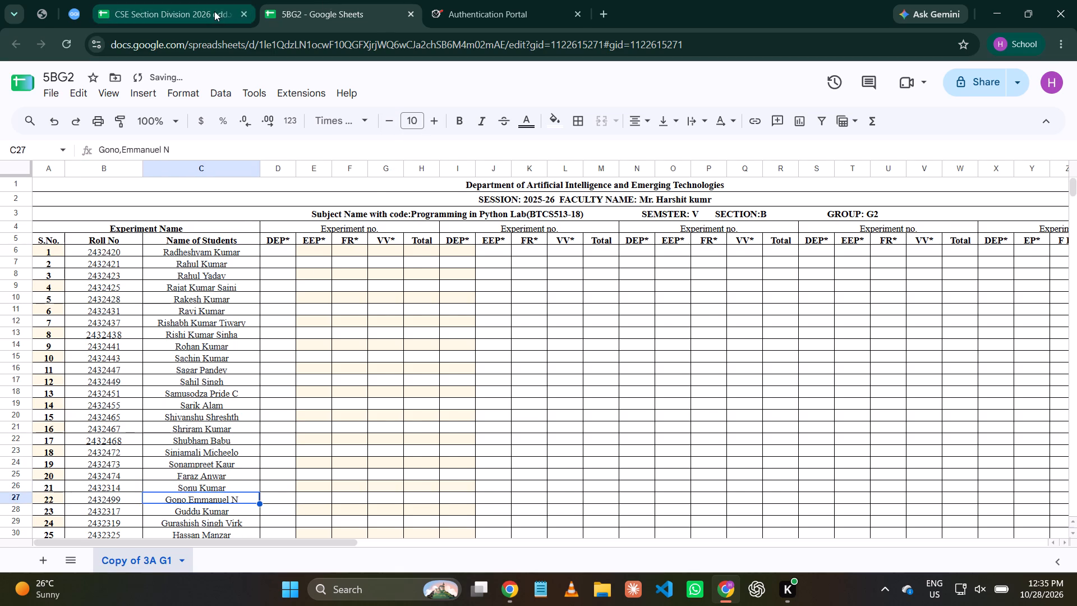
click(214, 11)
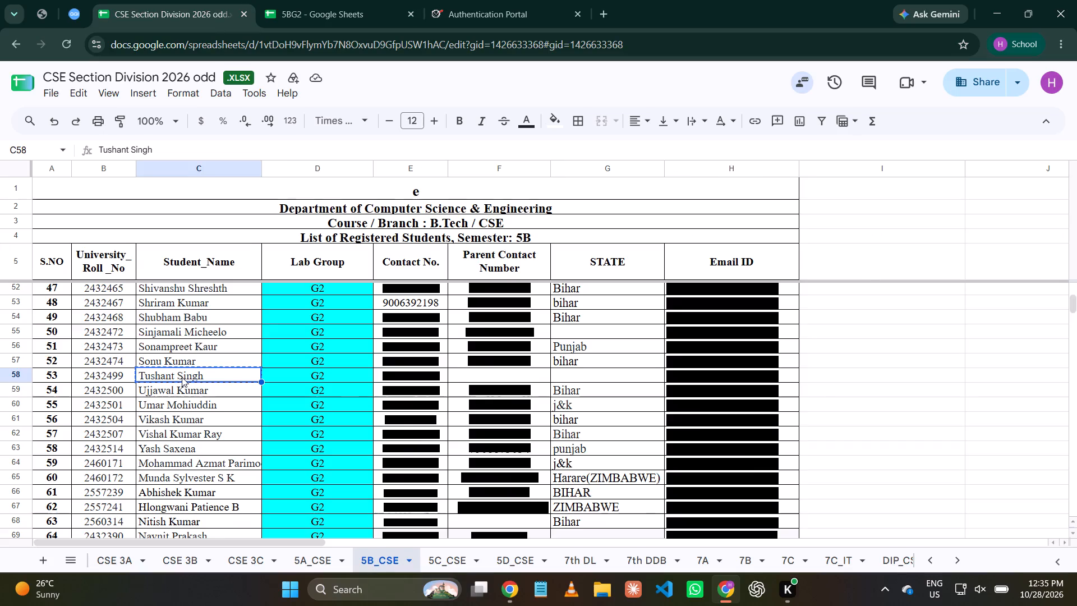
click(182, 377)
key(ctrl+c)
click(340, 12)
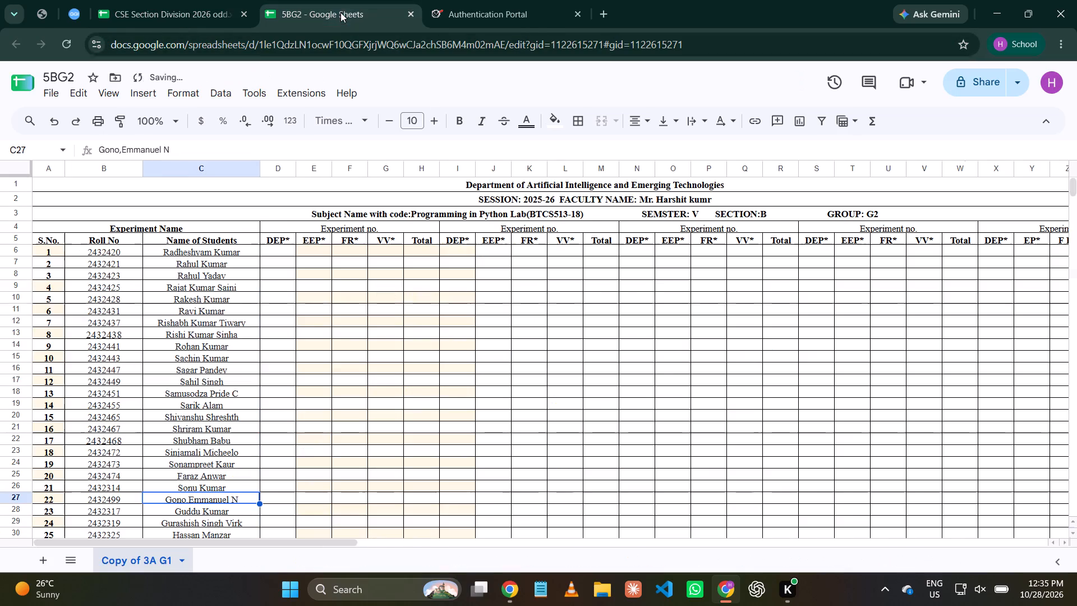
click(242, 500)
key(ctrl+v)
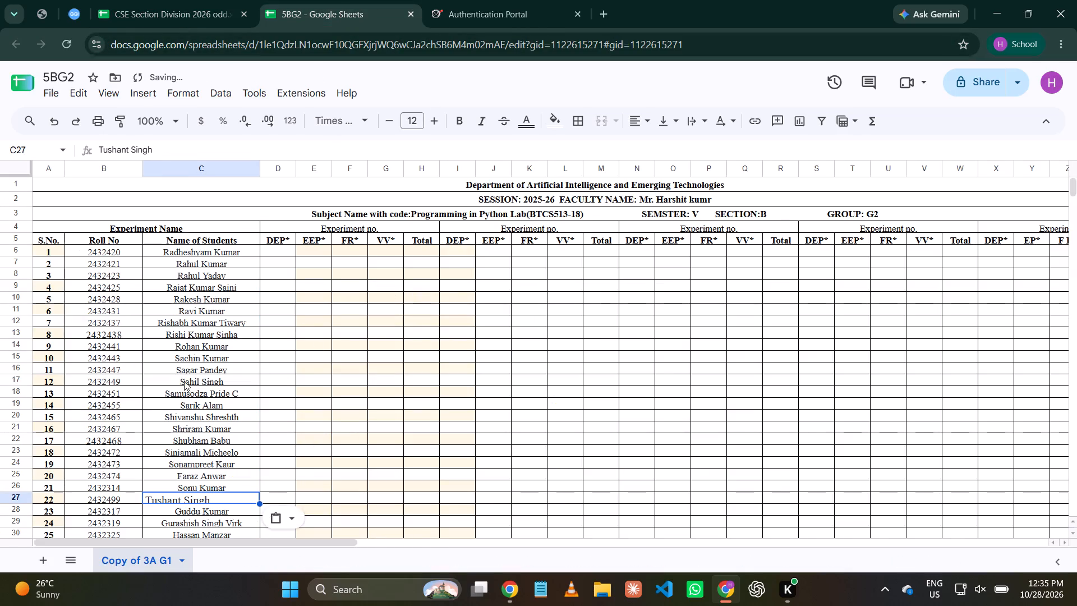
double_click(391, 121)
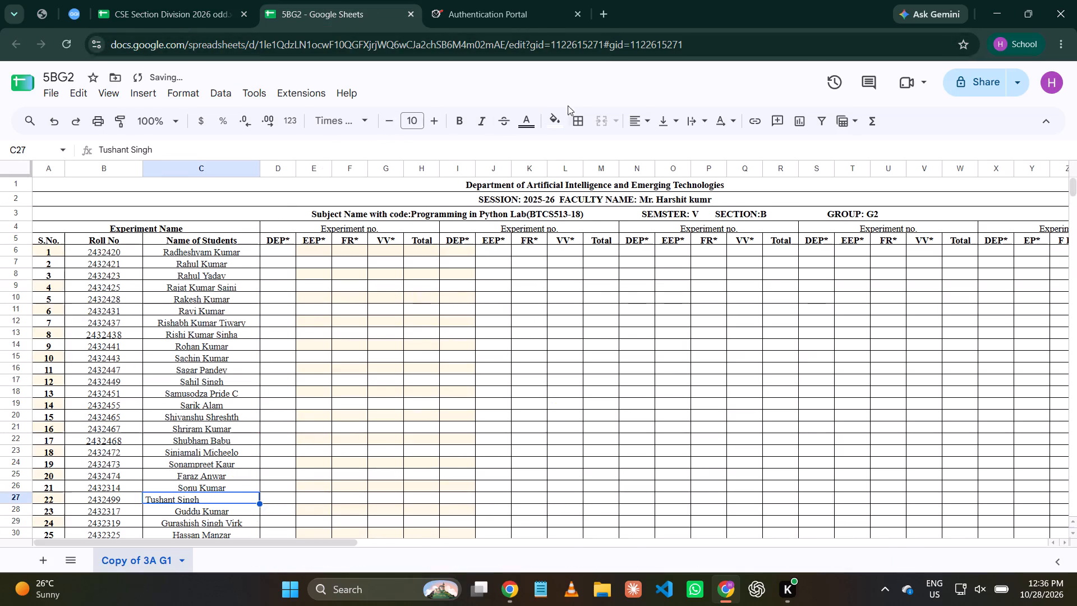
click(647, 121)
click(655, 141)
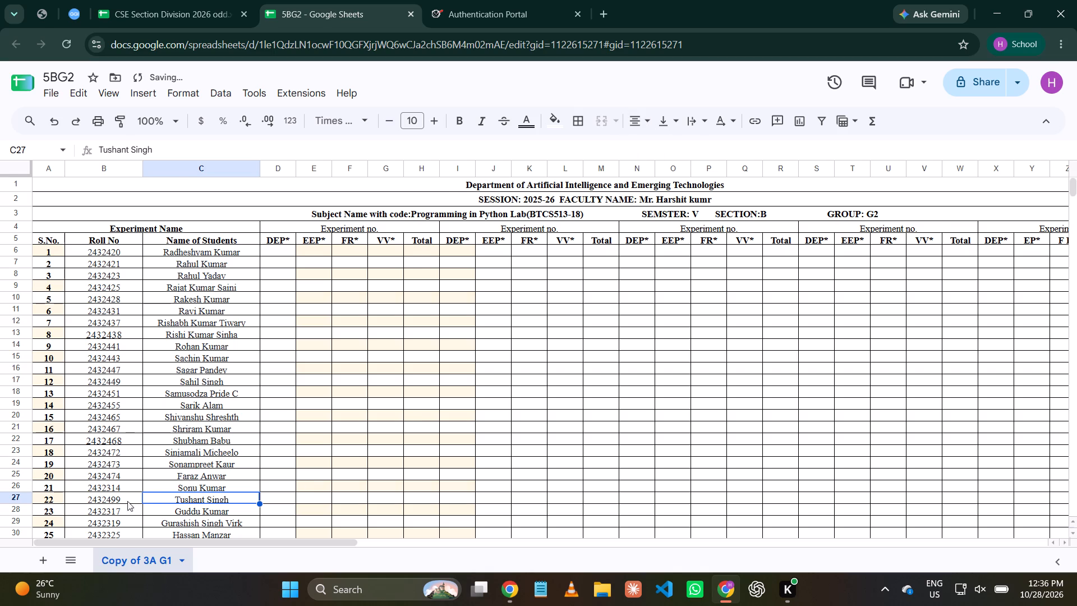
Copy the roll number in cell B59 of sheet 5B_CSE into cell B28 of 5BG2 and set its font size to 10.
scroll(157, 485, down, 2)
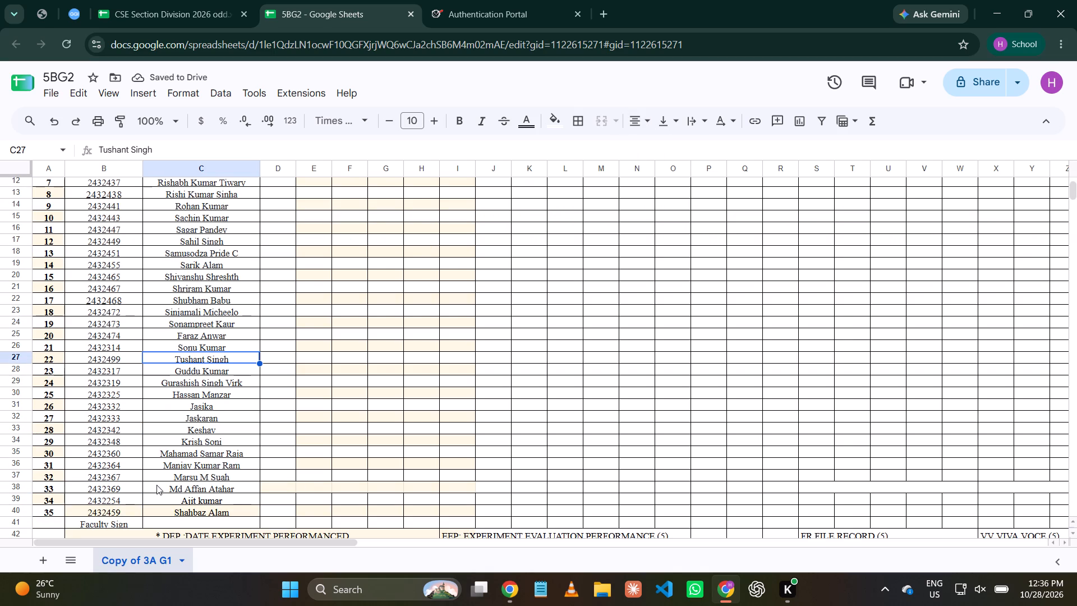
scroll(157, 485, down, 1)
click(123, 295)
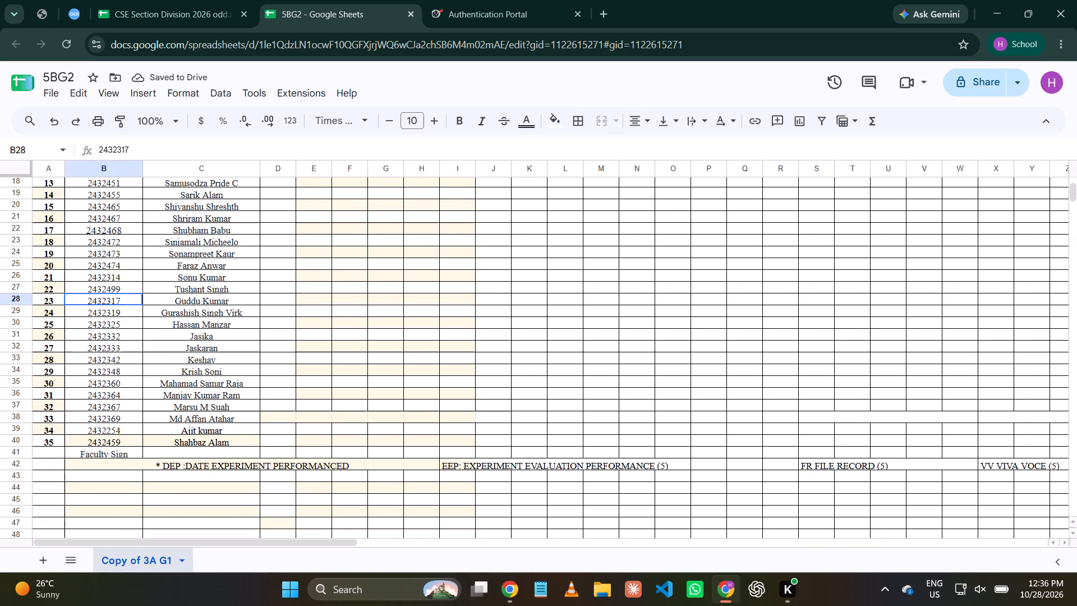
click(185, 12)
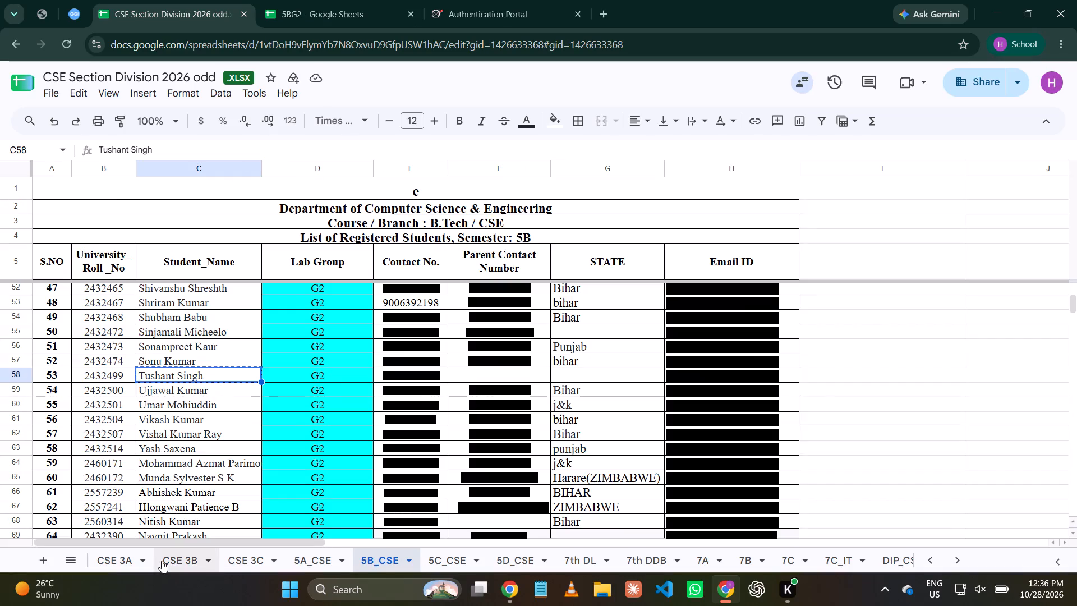
scroll(162, 561, down, 1)
scroll(233, 465, down, 1)
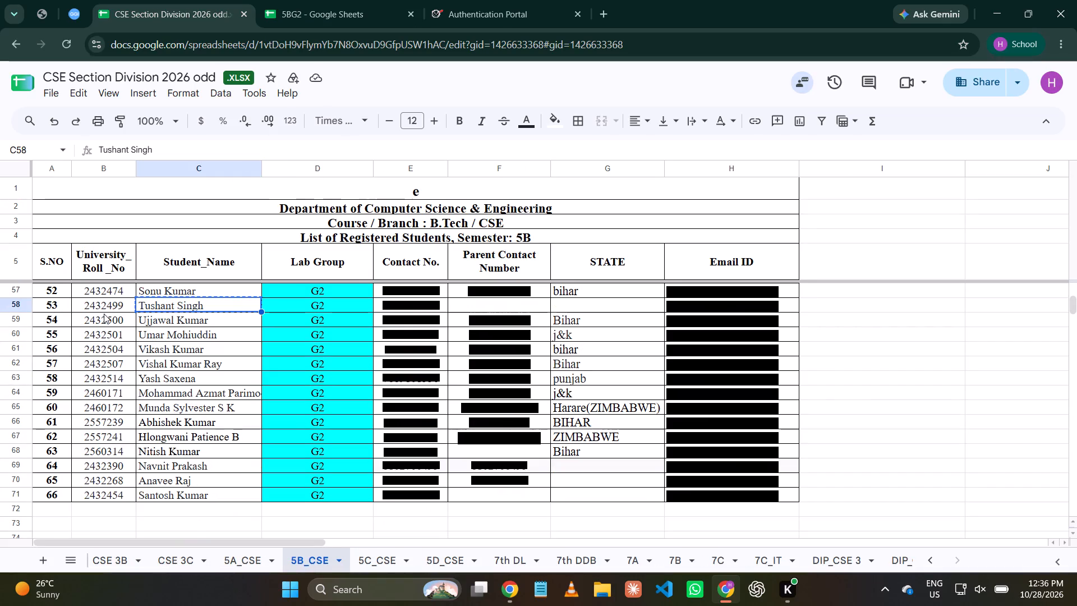
click(104, 313)
click(108, 328)
click(108, 324)
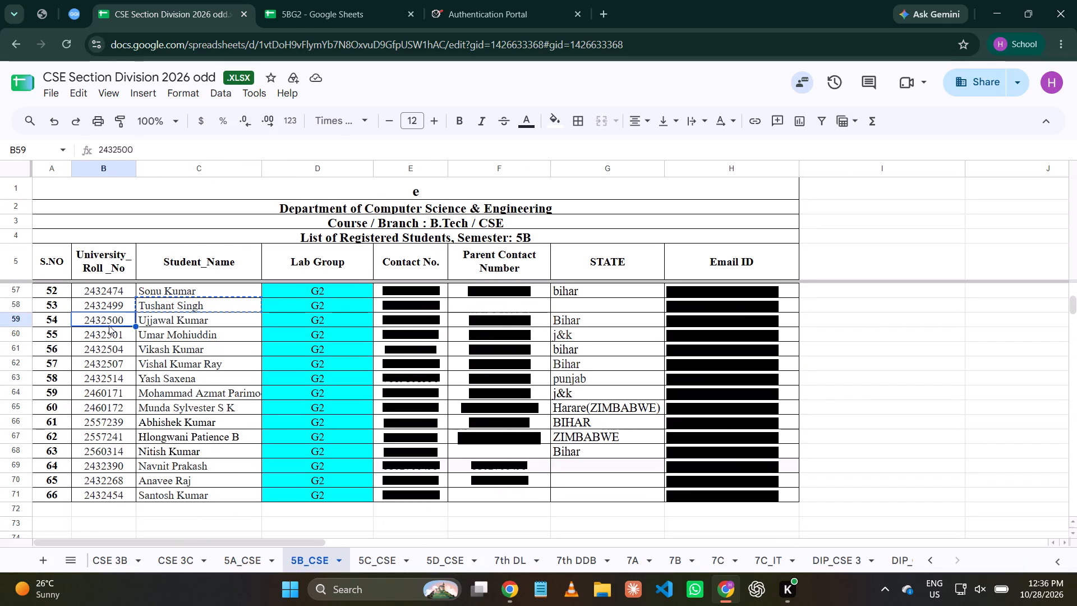
key(ctrl+c)
drag(319, 10, 315, 20)
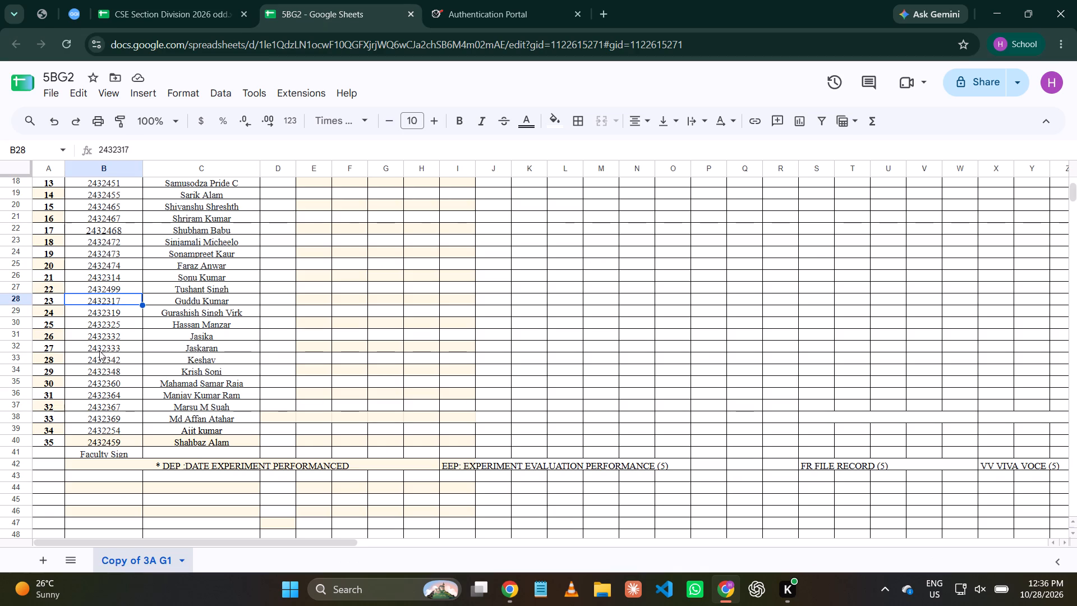
click(106, 301)
key(ctrl+v)
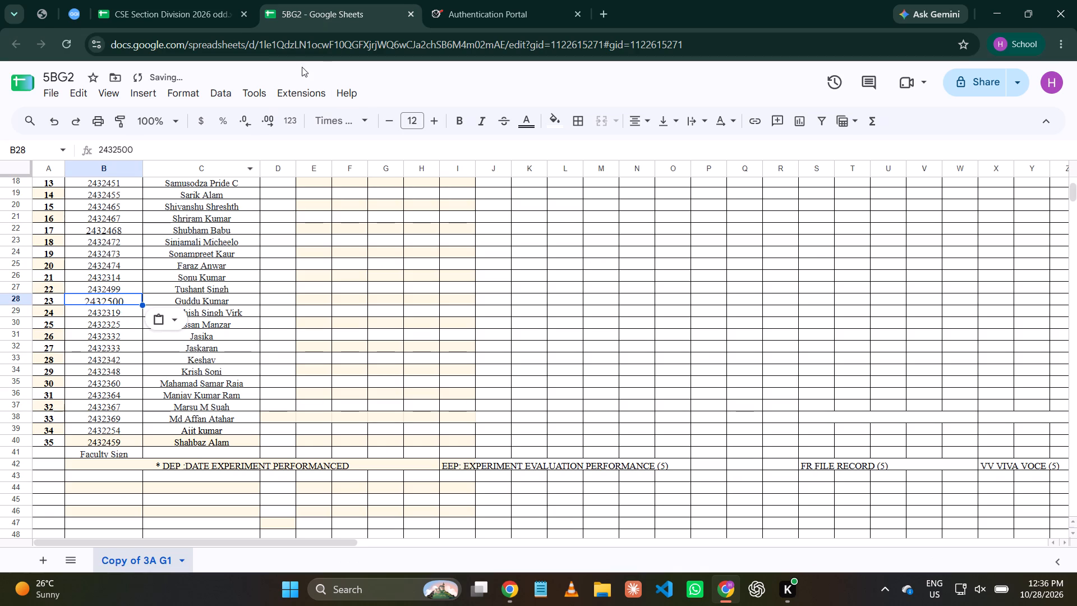
double_click(384, 117)
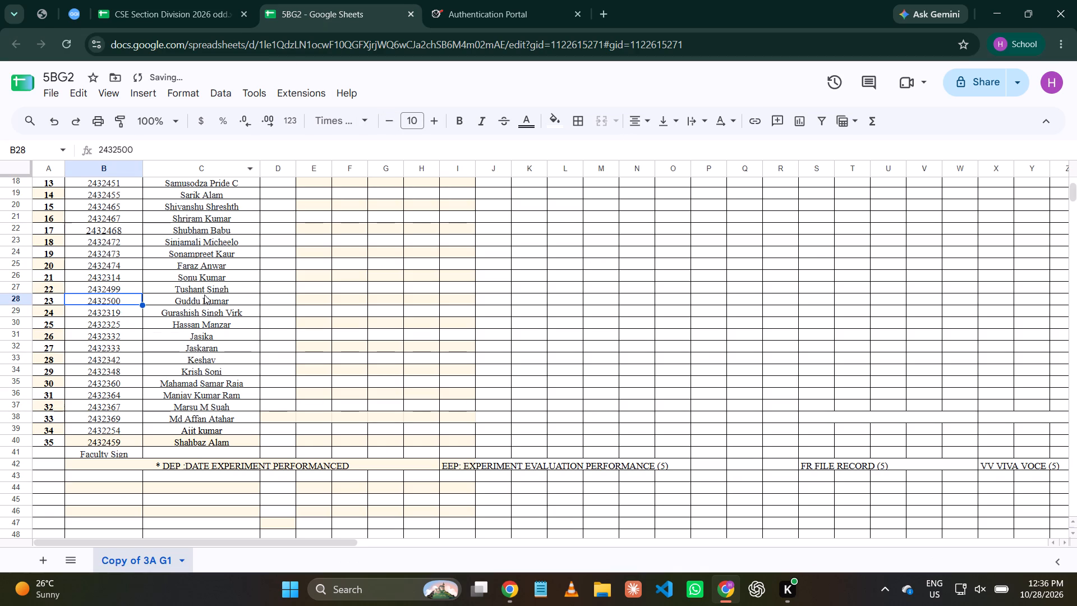
Copy the student name in cell C59 of sheet 5B_CSE into cell C28 of 5BG2, at font size 10 and centred.
click(201, 301)
click(213, 19)
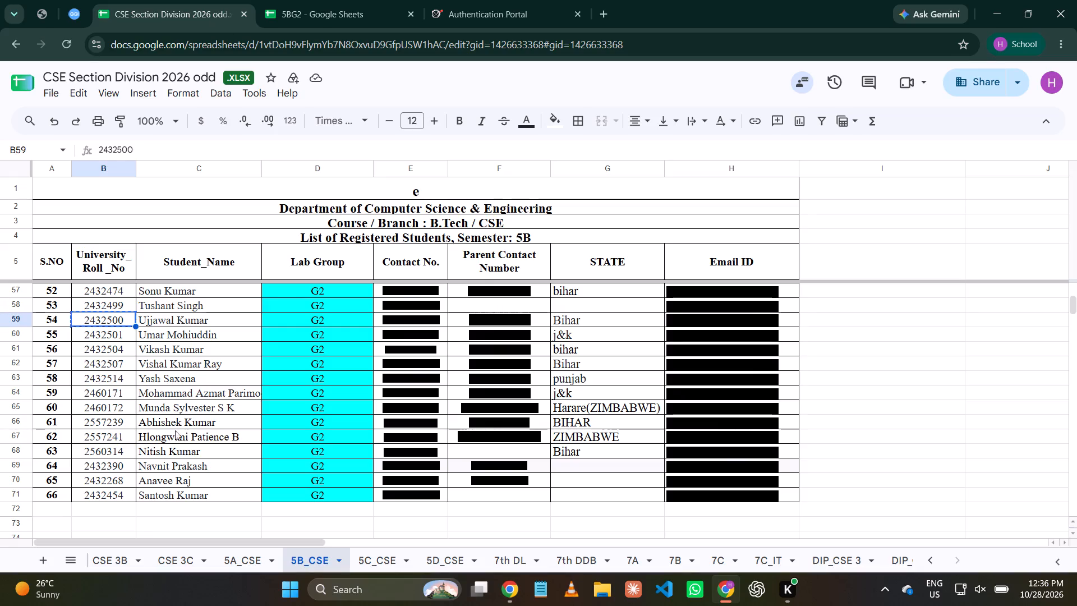
click(194, 316)
key(ctrl+c)
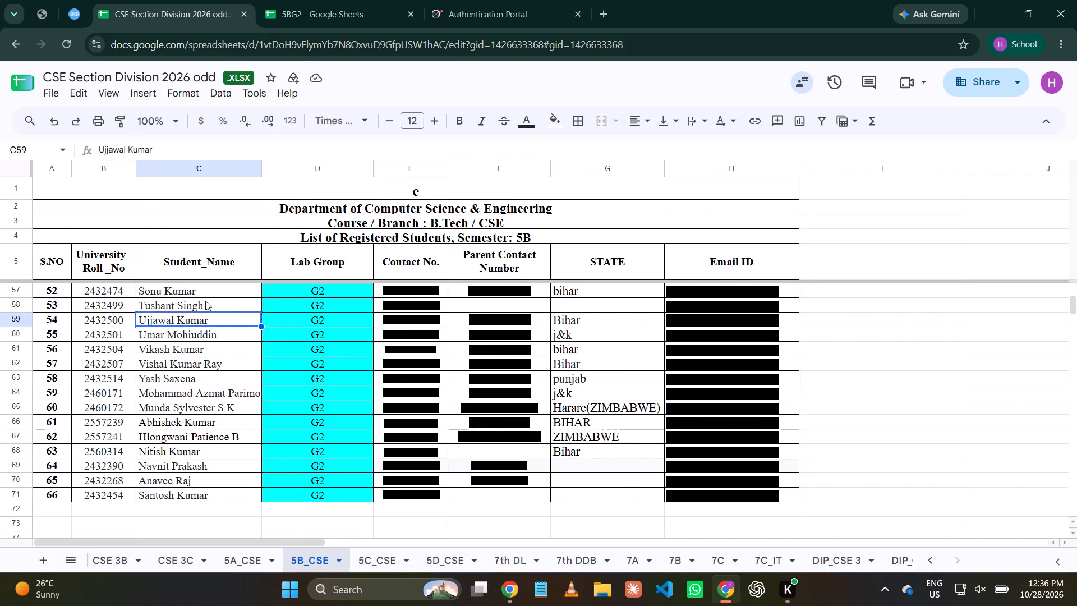
click(342, 15)
click(220, 300)
key(ctrl+v)
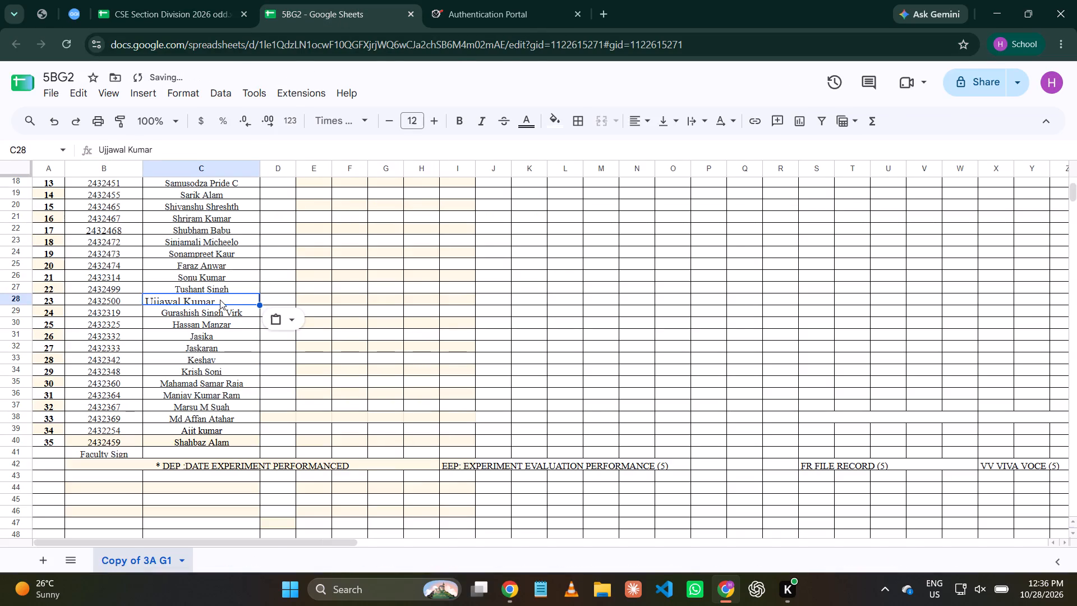
double_click(386, 118)
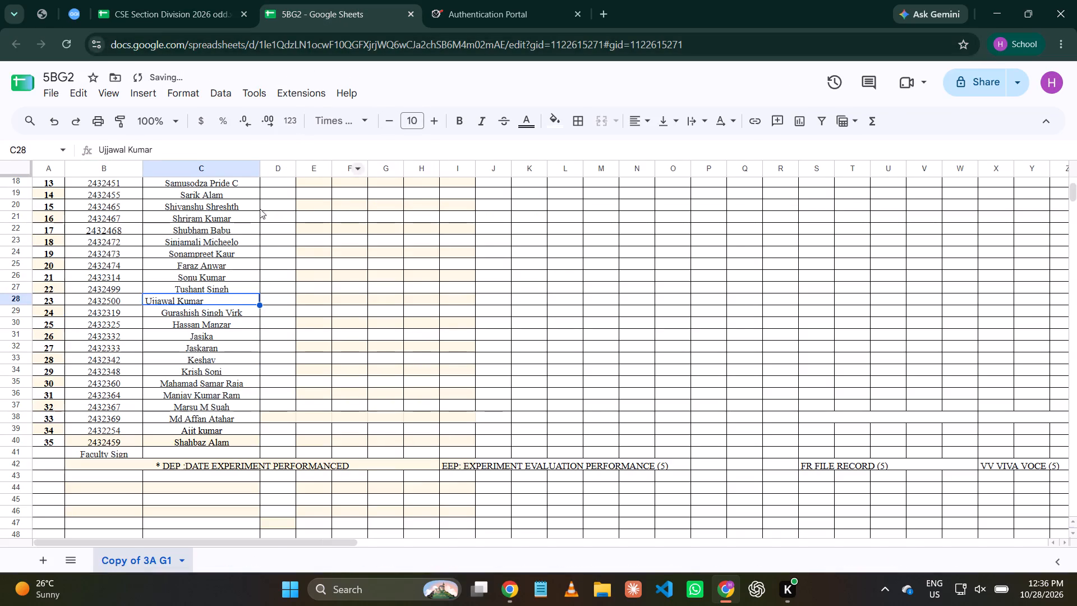
click(647, 121)
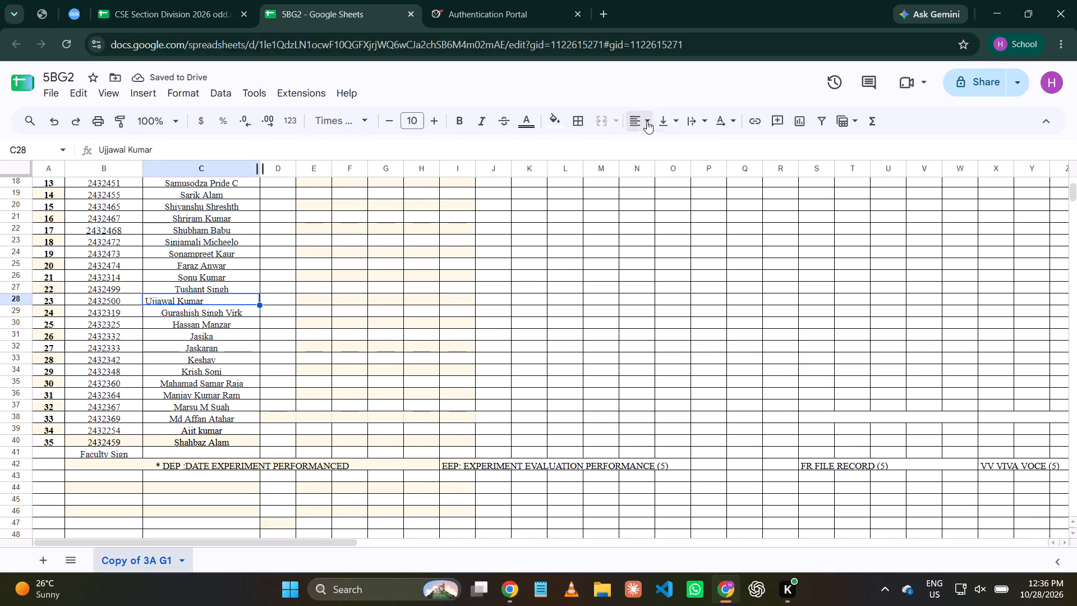
click(659, 143)
Copy the roll number in cell B60 of sheet 5B_CSE into cell B29 of 5BG2 and set its font size to 10.
click(112, 313)
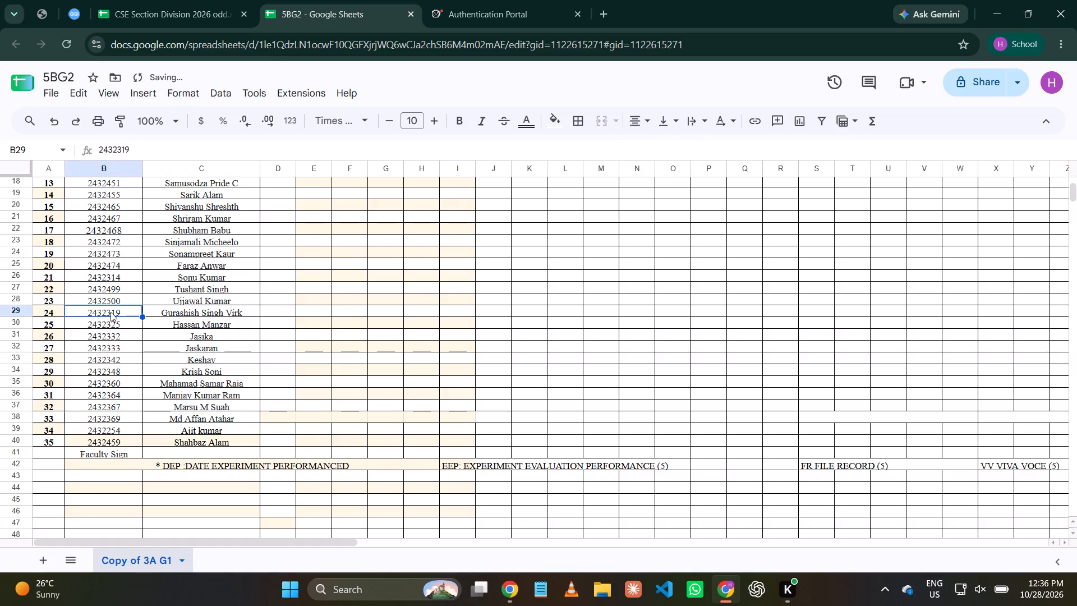
click(205, 13)
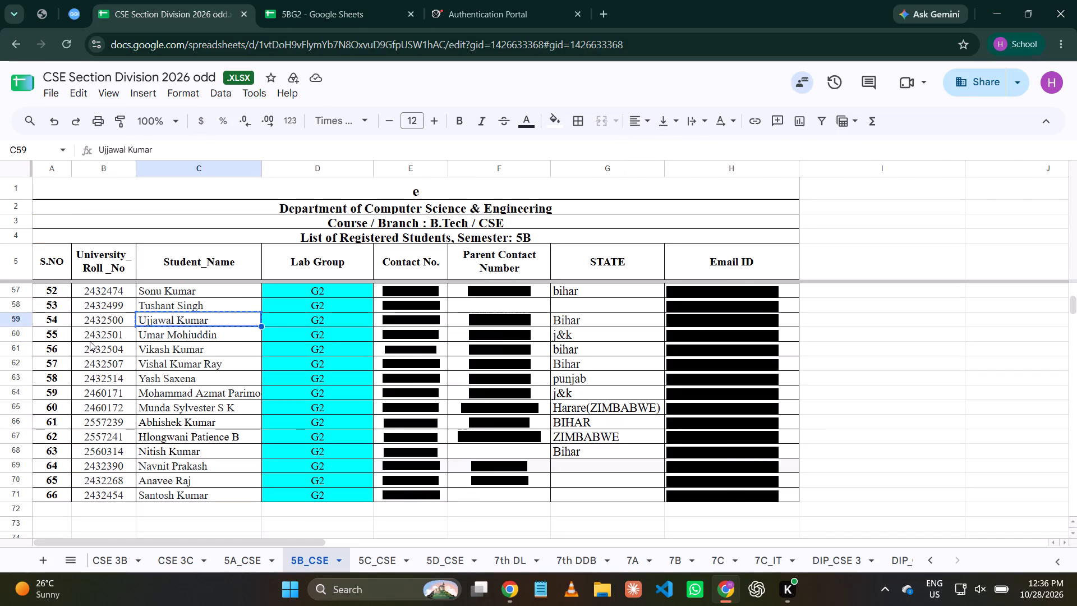
click(90, 341)
key(ctrl+c)
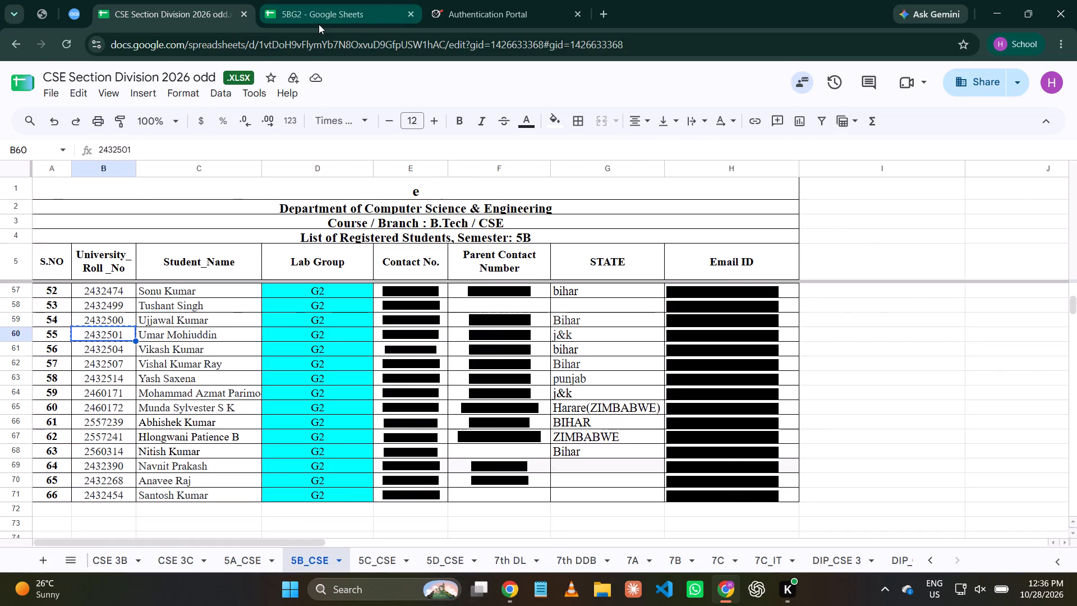
click(319, 16)
click(105, 317)
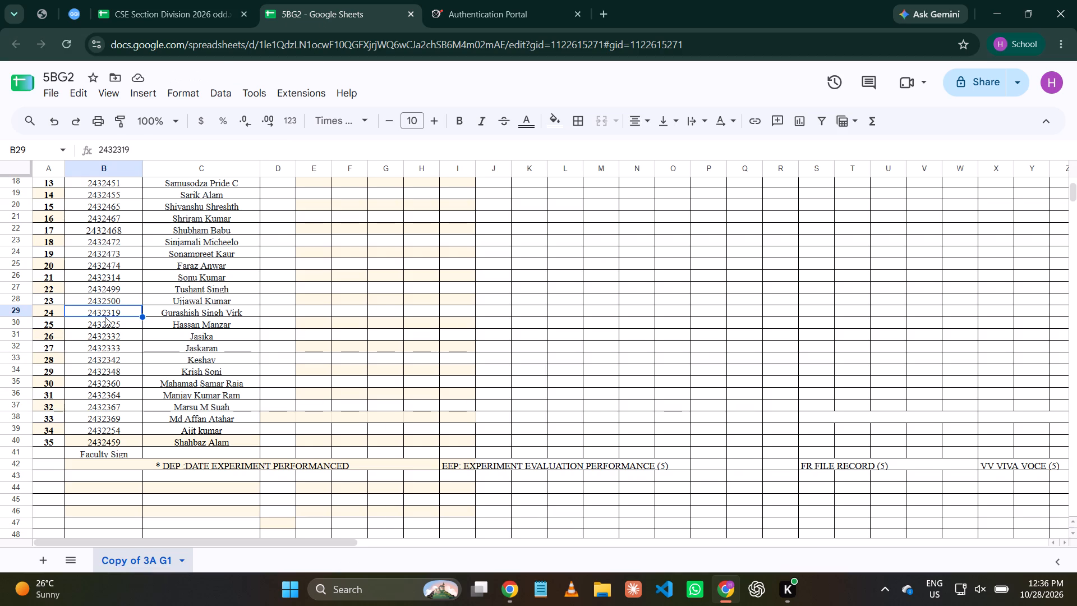
key(ctrl+v)
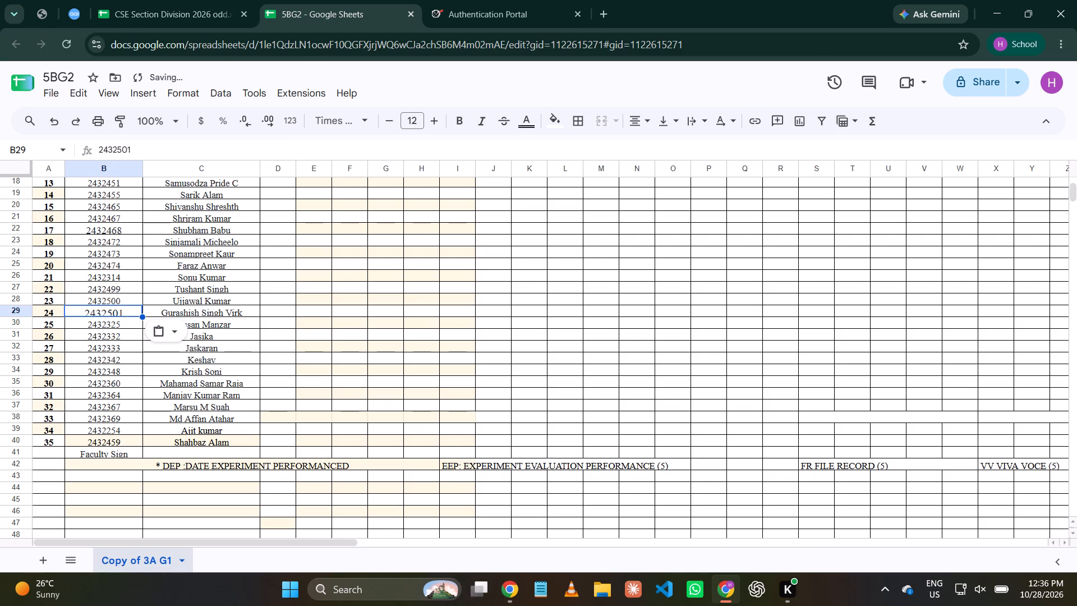
double_click(391, 122)
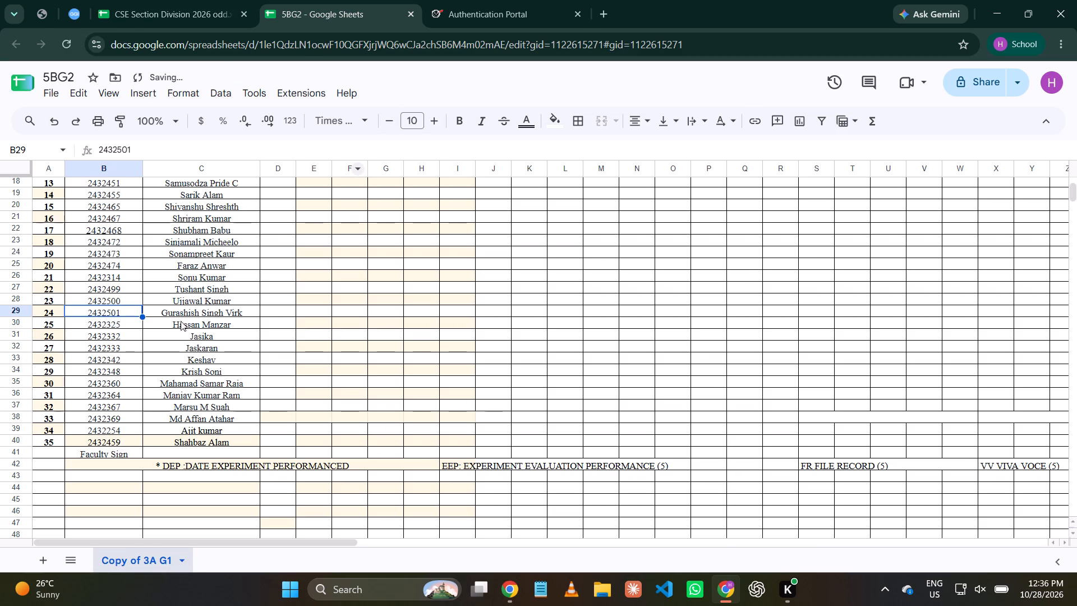
Copy the student name in cell C60 of sheet 5B_CSE into cell C29 of 5BG2, at font size 10 and centred.
click(188, 312)
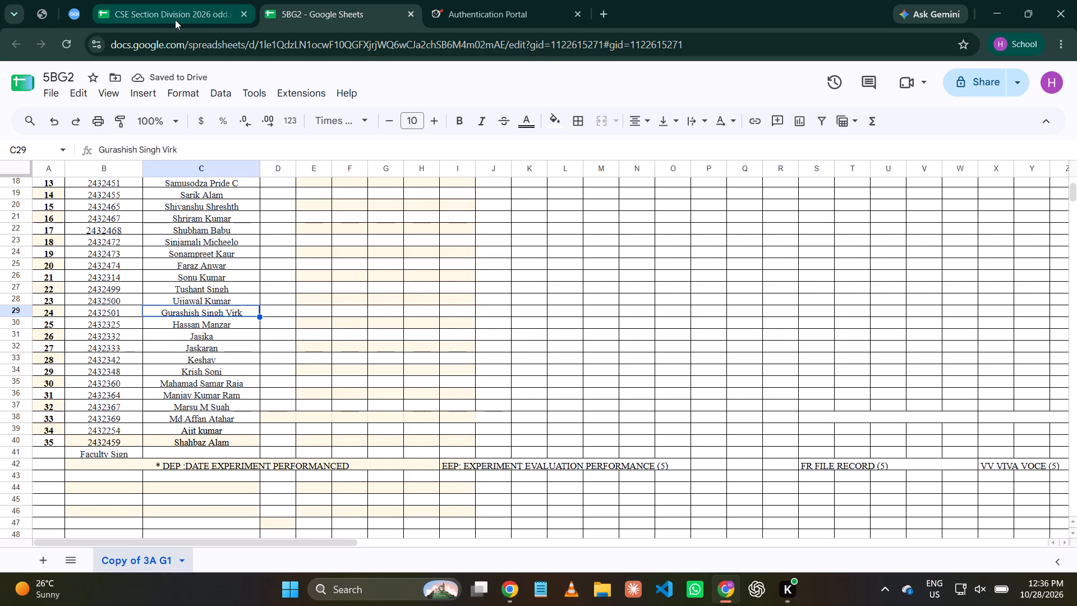
click(175, 20)
click(172, 333)
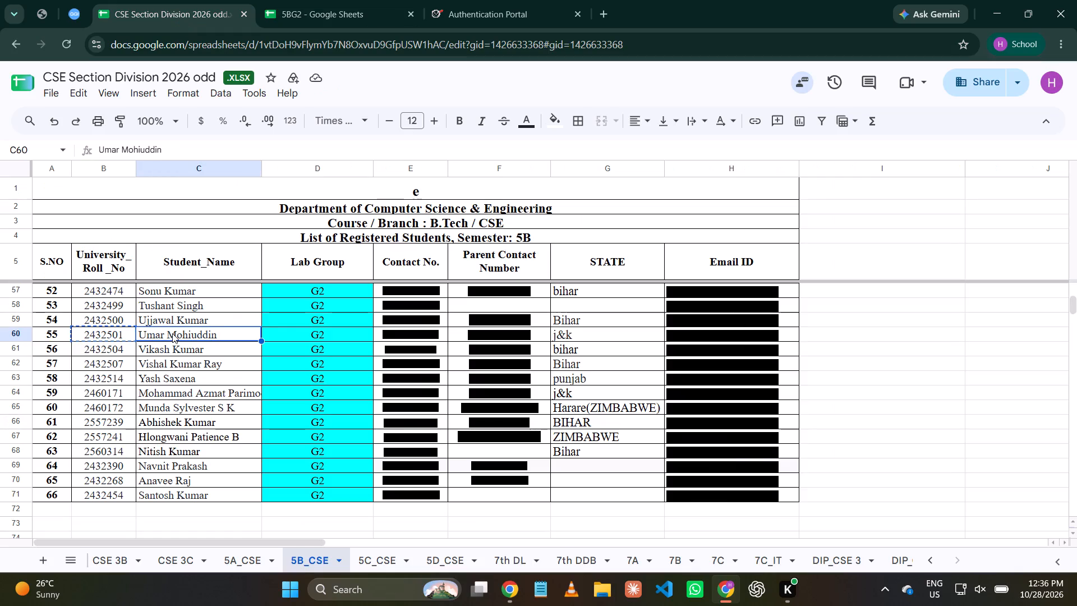
key(ctrl+c)
click(347, 16)
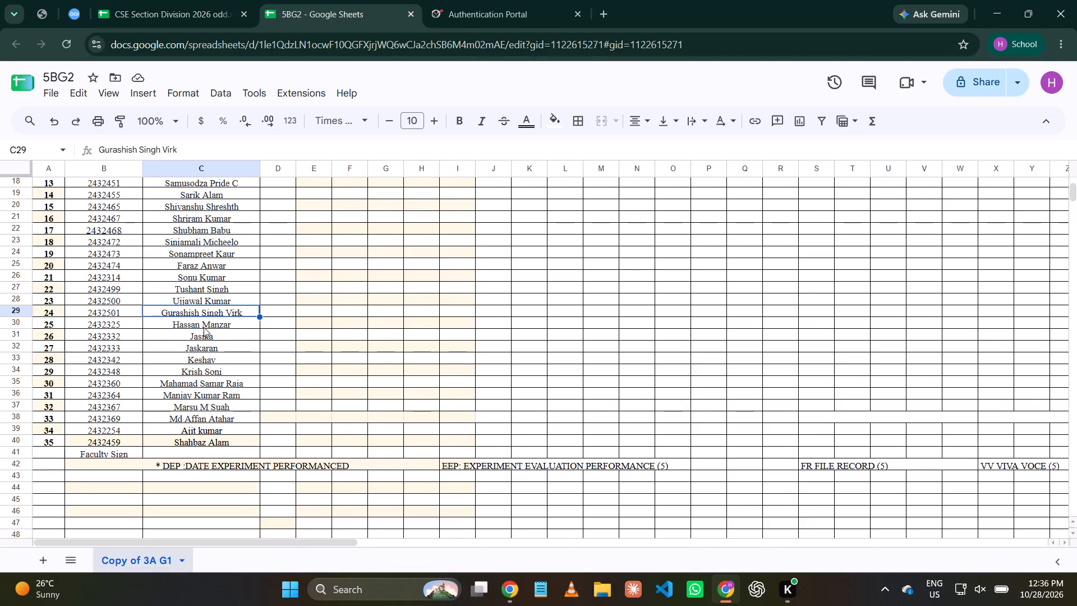
click(212, 307)
key(ctrl+v)
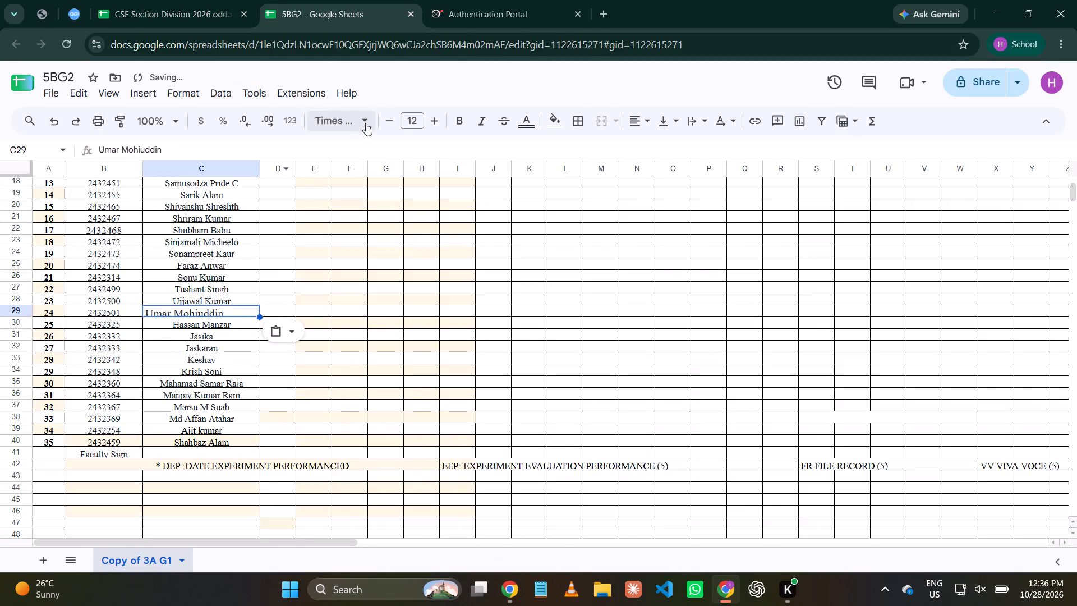
click(386, 130)
click(388, 128)
click(388, 128)
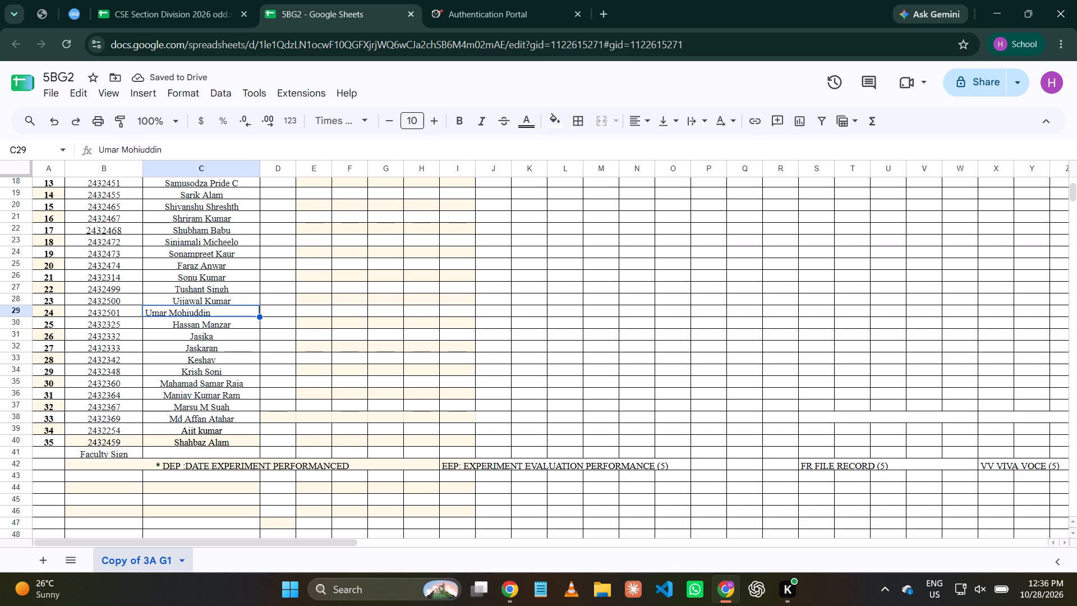
click(651, 121)
click(662, 153)
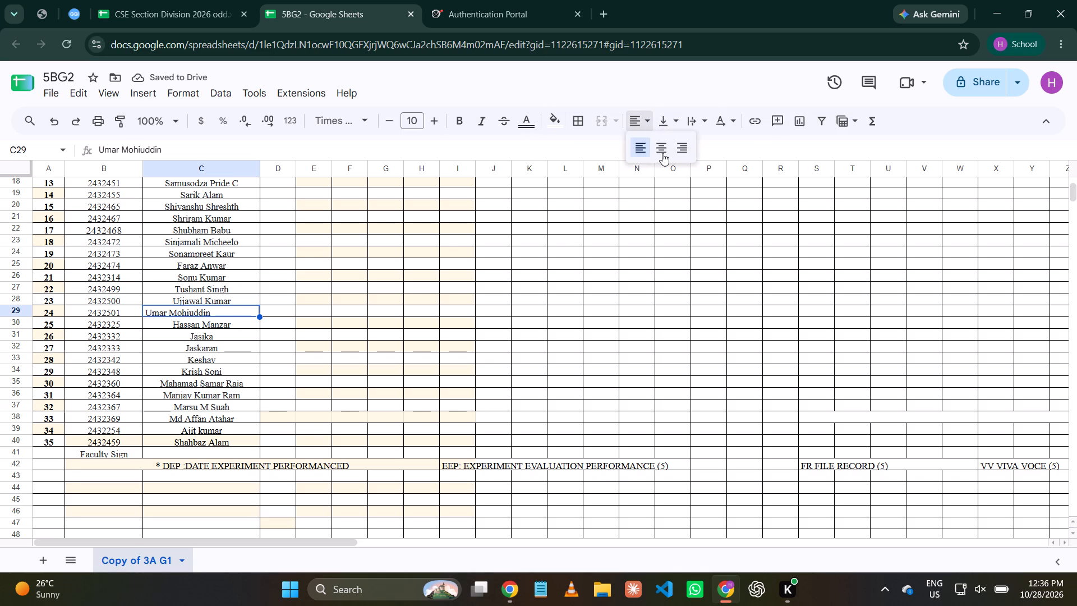
Copy the roll number in cell B61 of sheet 5B_CSE into cell B30 of 5BG2.
click(128, 326)
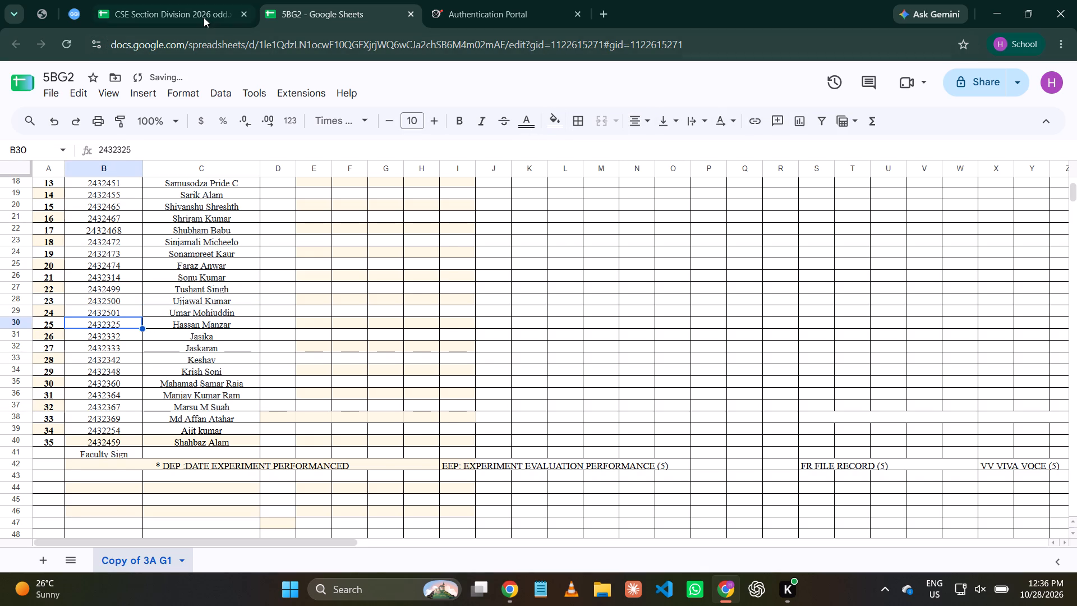
click(204, 17)
click(111, 349)
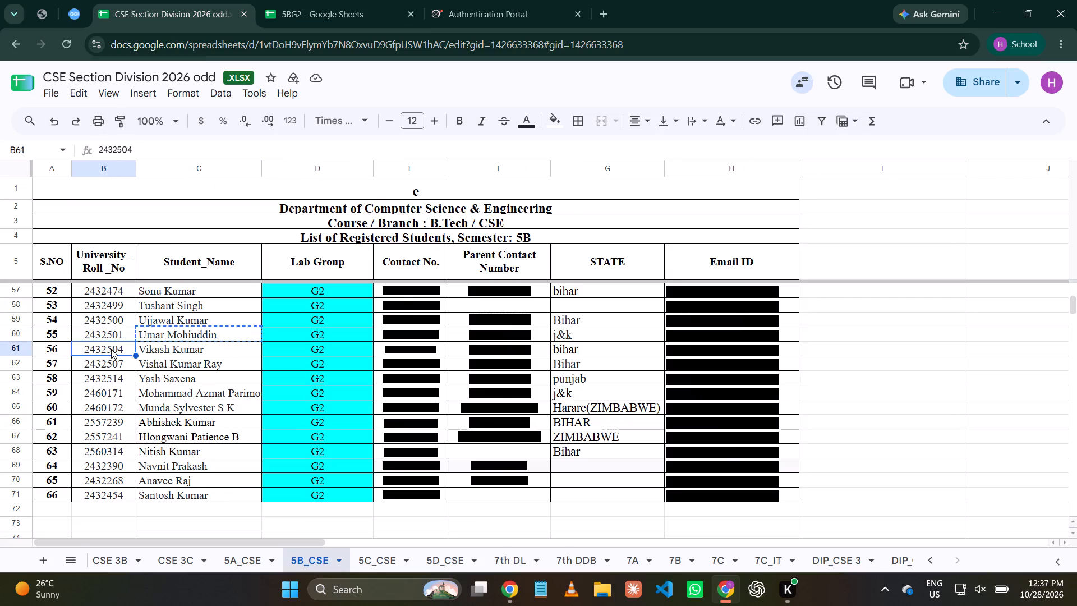
key(ctrl+c)
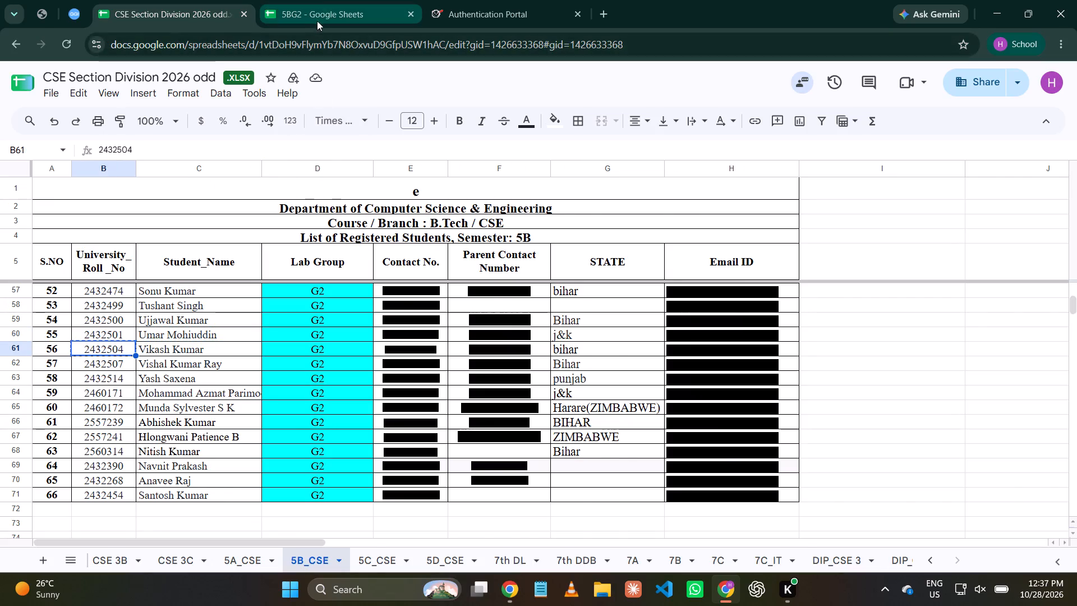
click(317, 20)
click(125, 327)
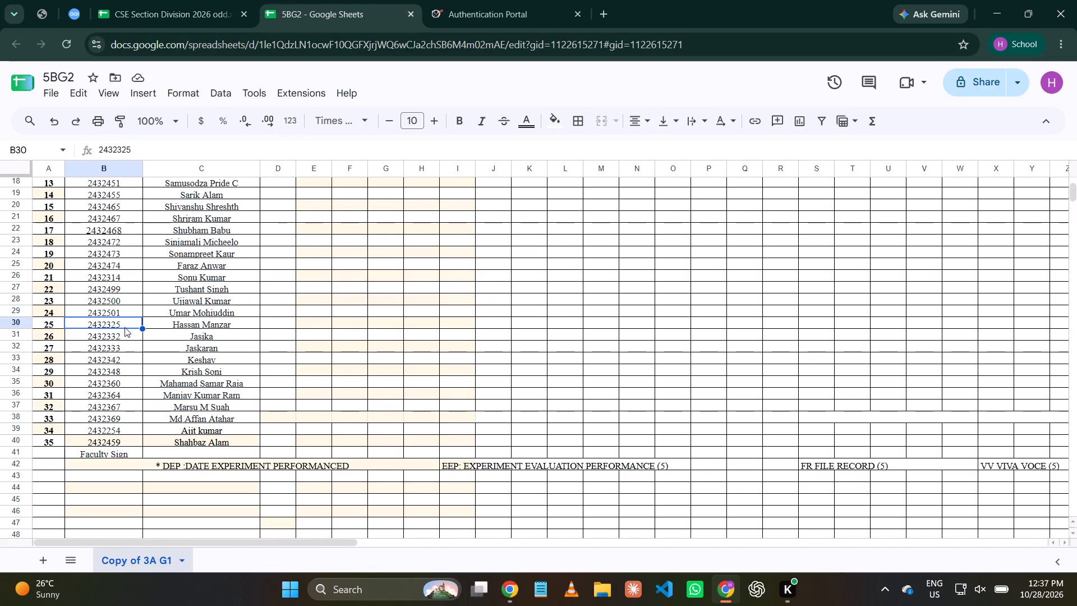
key(ctrl+v)
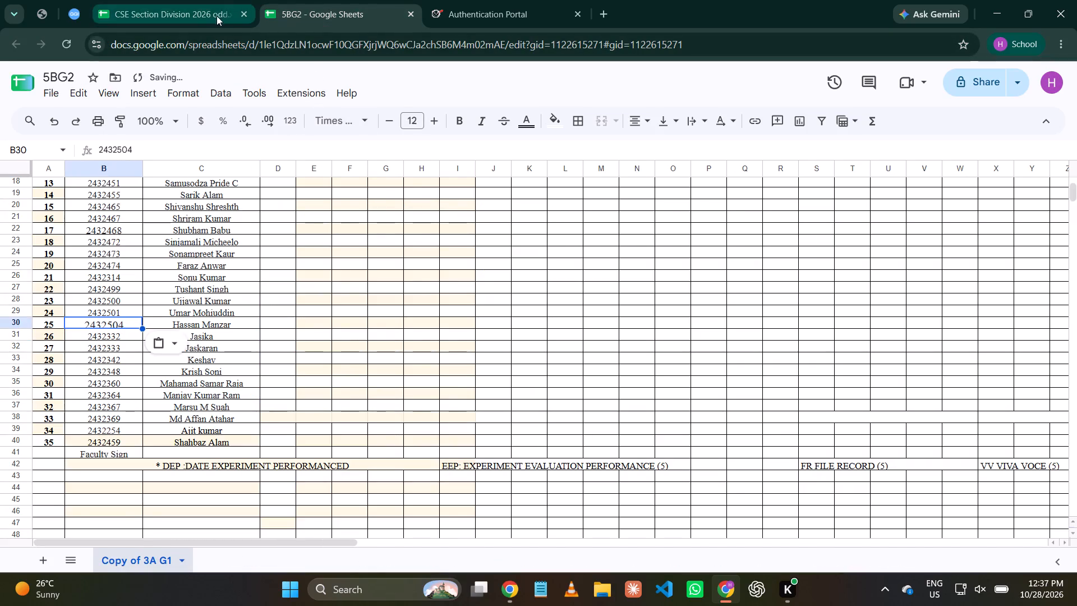
Copy the student name in cell C61 of sheet 5B_CSE into cell C30 of 5BG2, at font size 10 and centred.
click(210, 11)
click(215, 346)
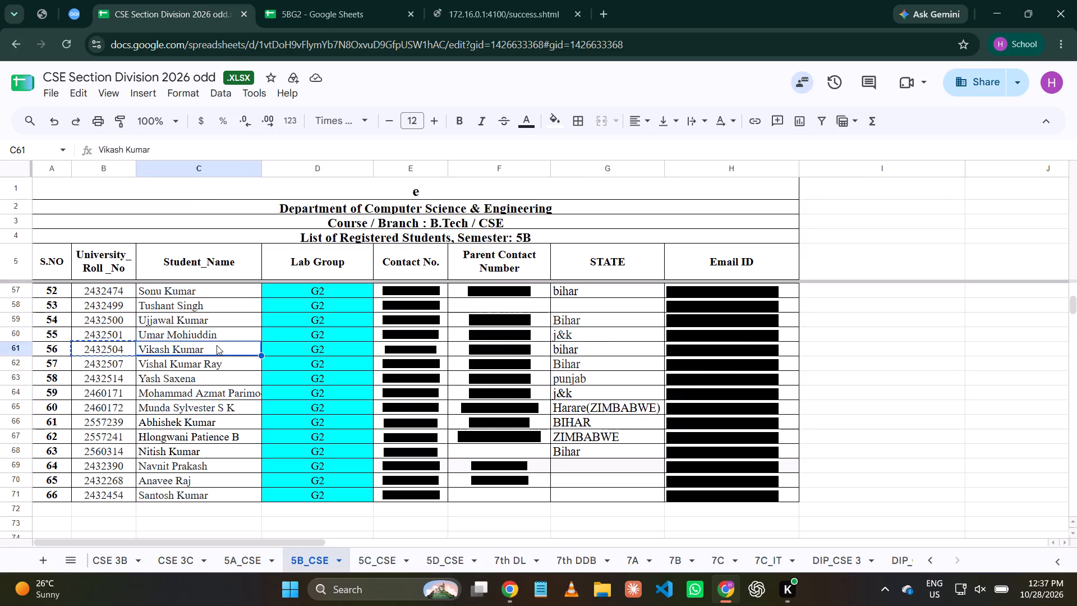
key(ctrl+c)
click(326, 16)
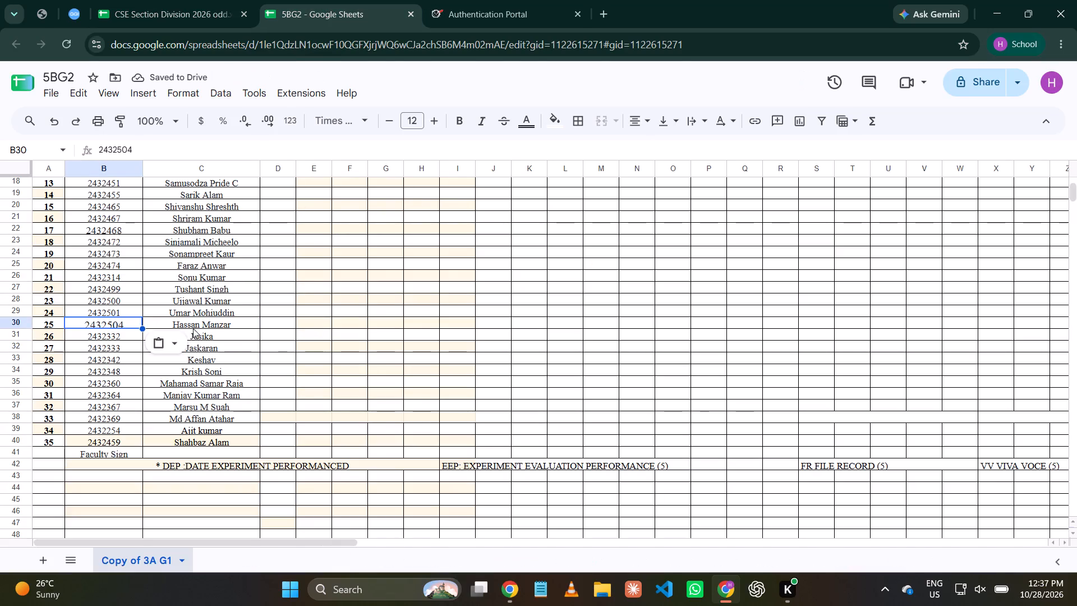
click(195, 324)
key(ctrl+v)
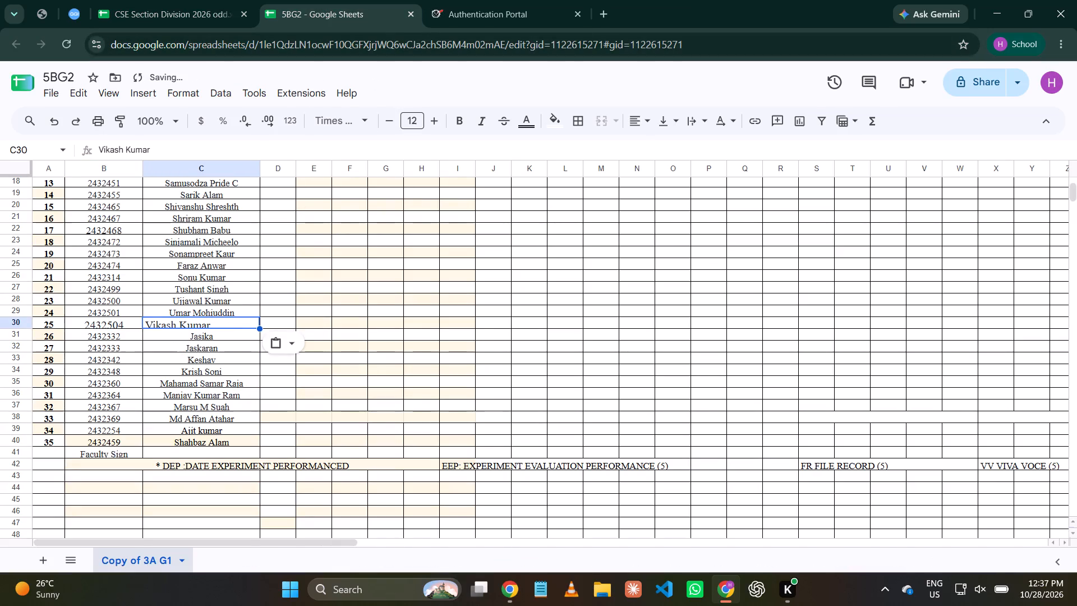
double_click(392, 118)
click(649, 123)
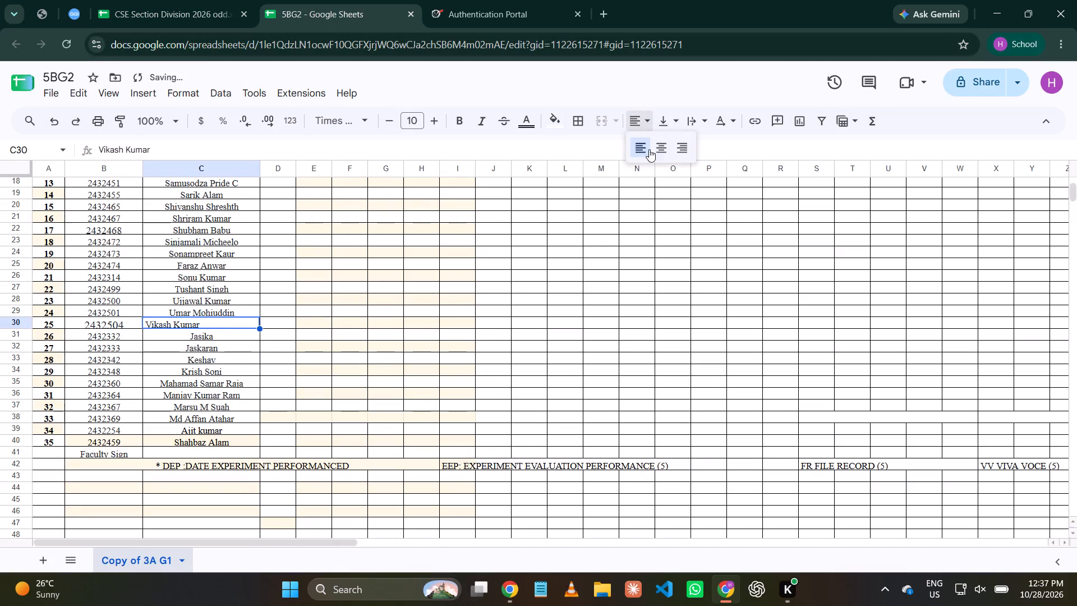
click(654, 149)
Set the font size of the roll number in cell B30 of 5BG2 to 10.
click(126, 321)
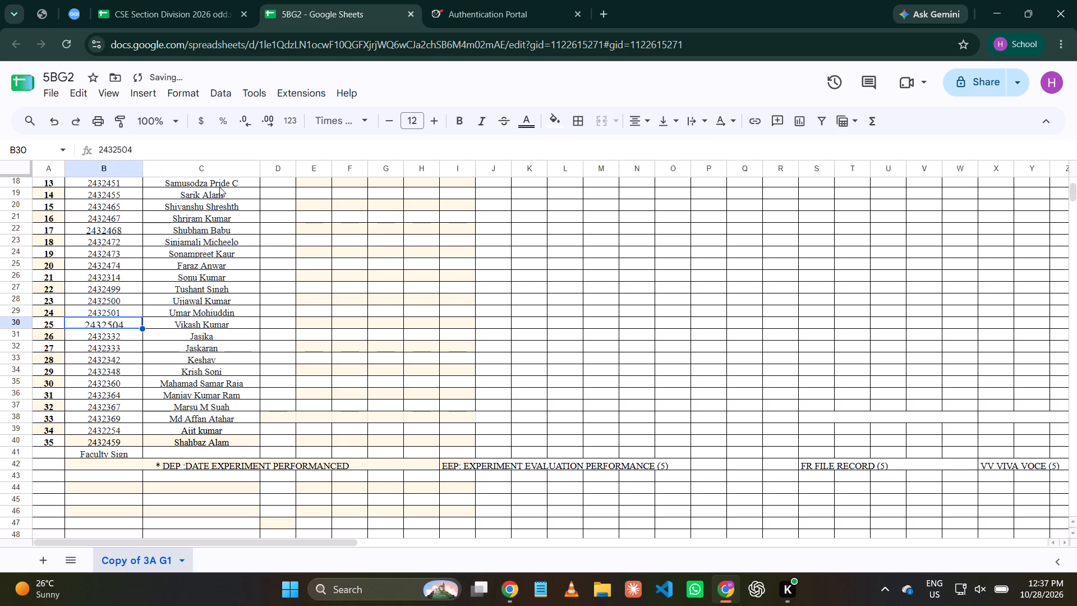
double_click(386, 122)
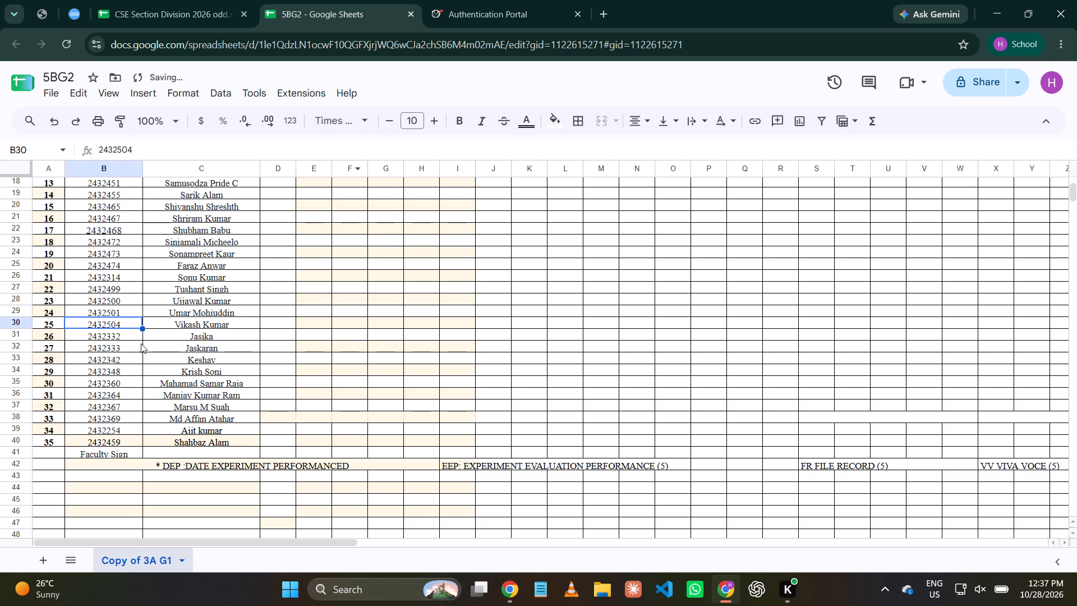
click(136, 329)
click(136, 329)
Copy the roll number in cell B62 of sheet 5B_CSE into cell B31 of 5BG2 and set its font size to 10.
click(134, 337)
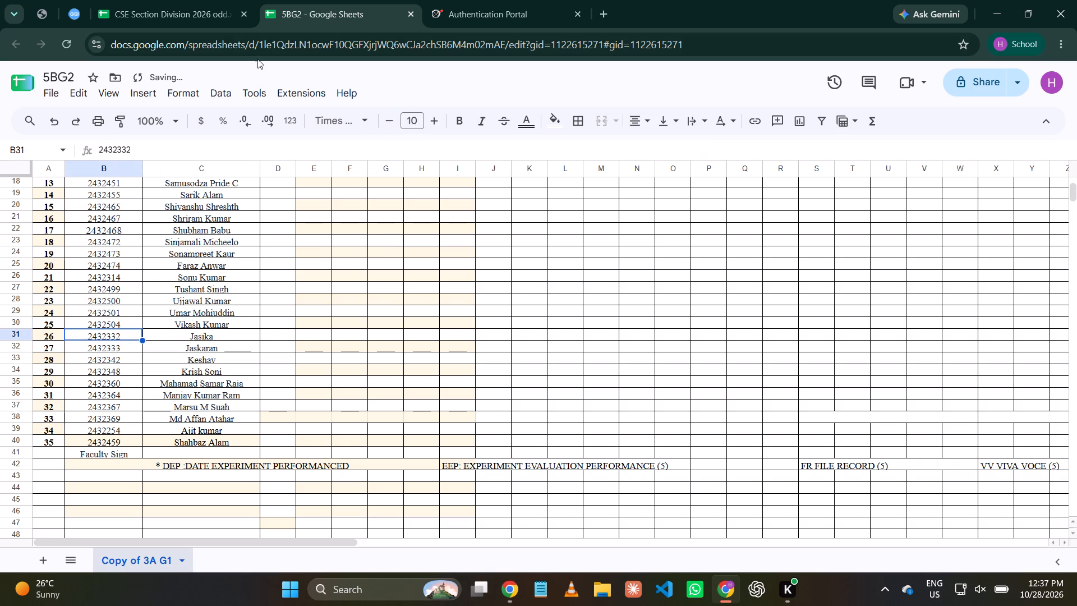
click(219, 18)
click(118, 364)
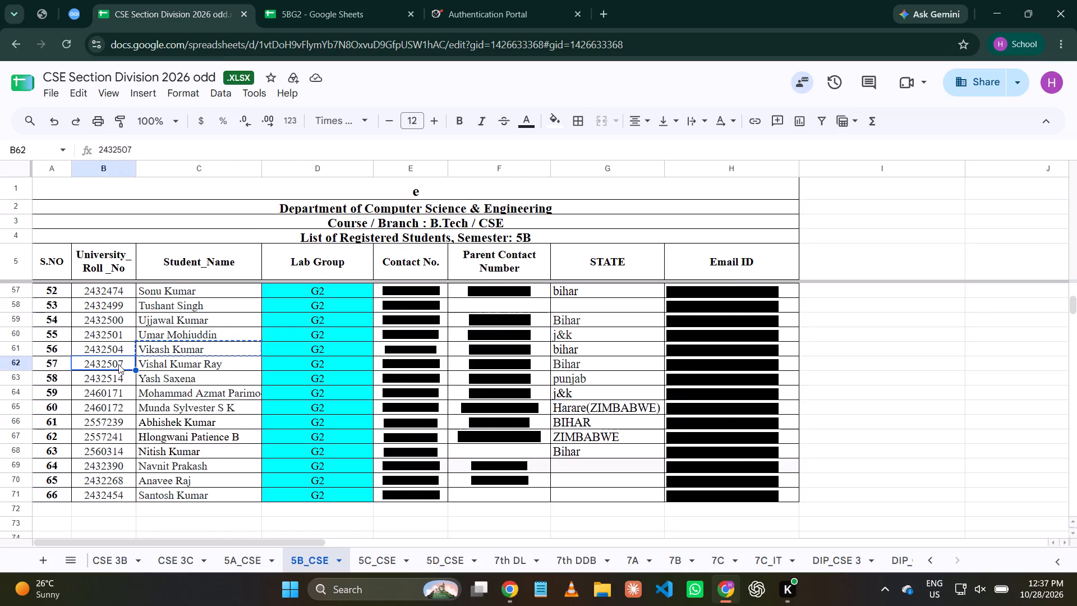
key(ctrl+c)
click(338, 11)
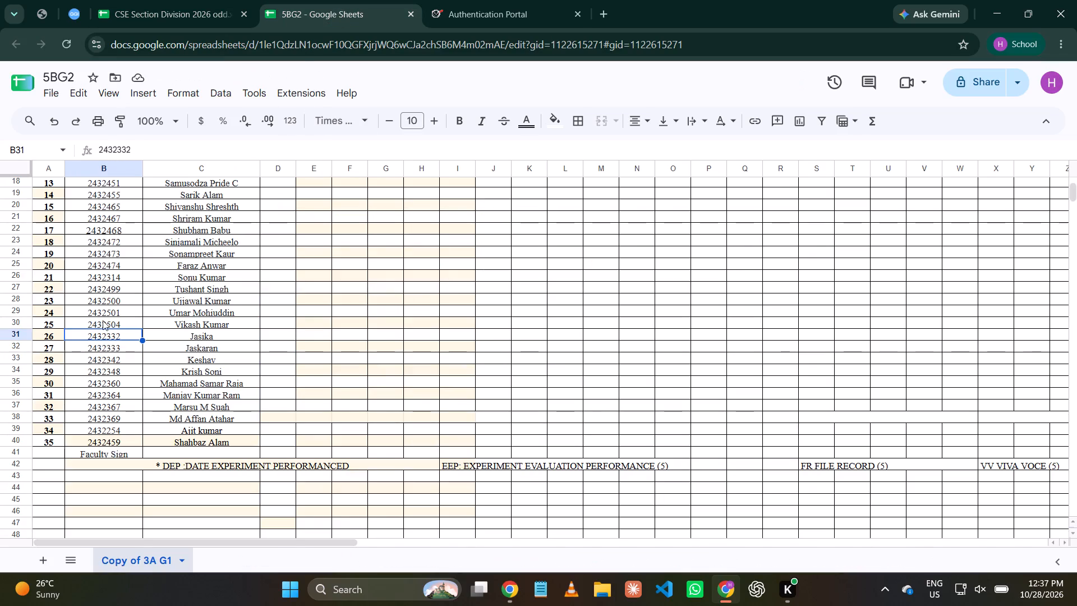
key(ctrl+v)
click(381, 122)
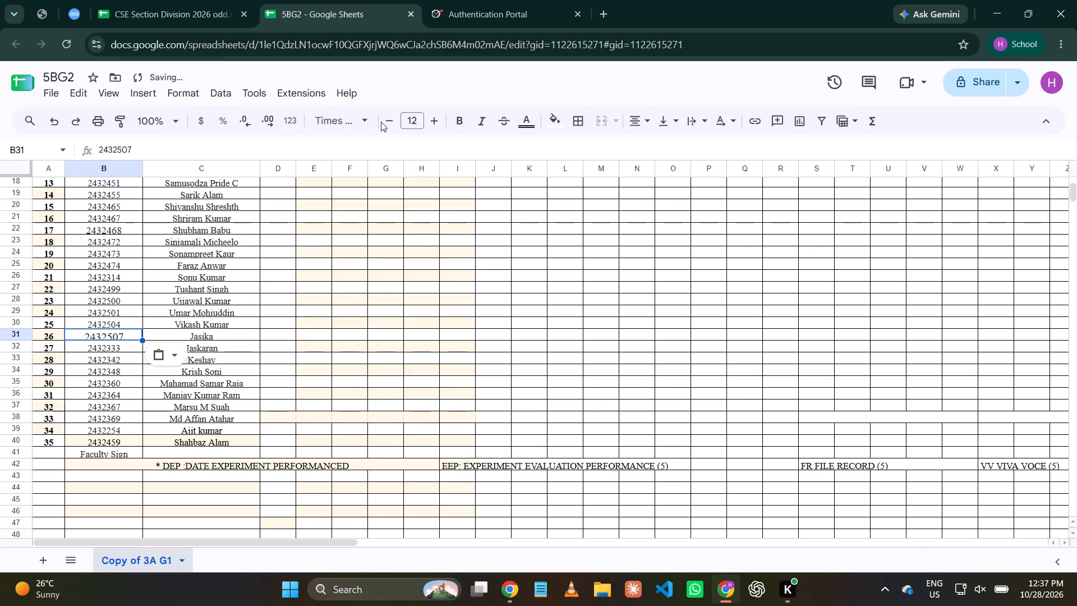
double_click(386, 122)
Copy the student name in cell C62 of sheet 5B_CSE into cell C31 of 5BG2, at font size 10 and centred.
click(228, 334)
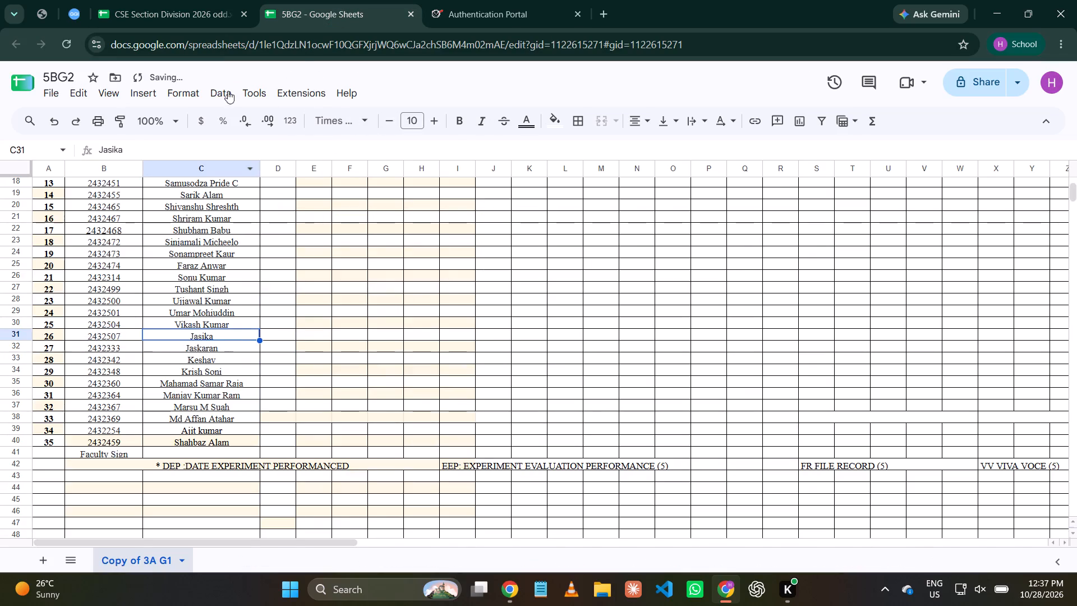
click(195, 10)
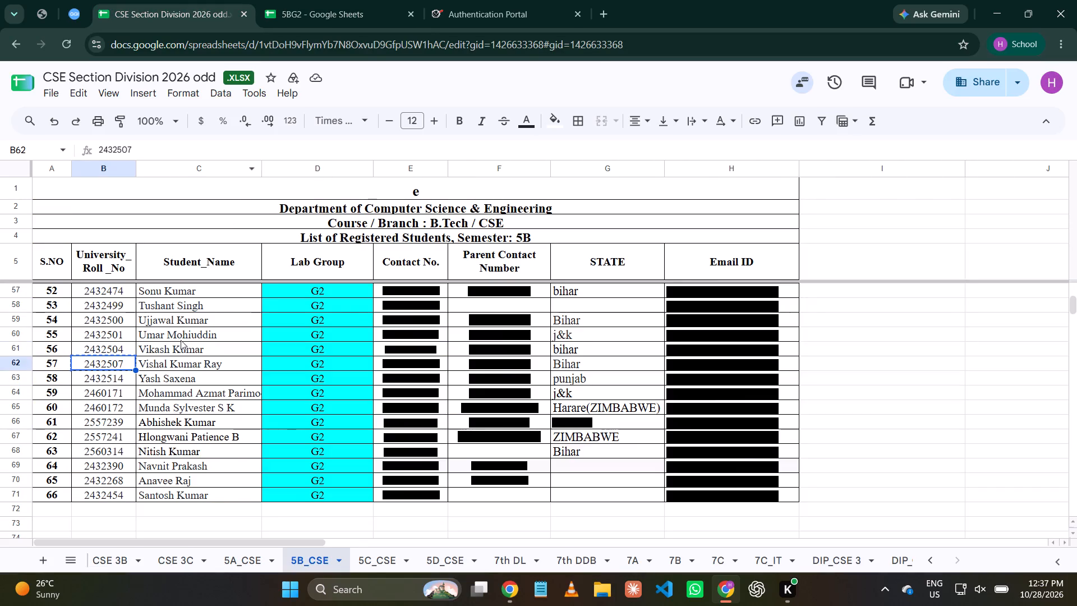
click(182, 357)
click(186, 364)
click(188, 368)
key(ctrl+c)
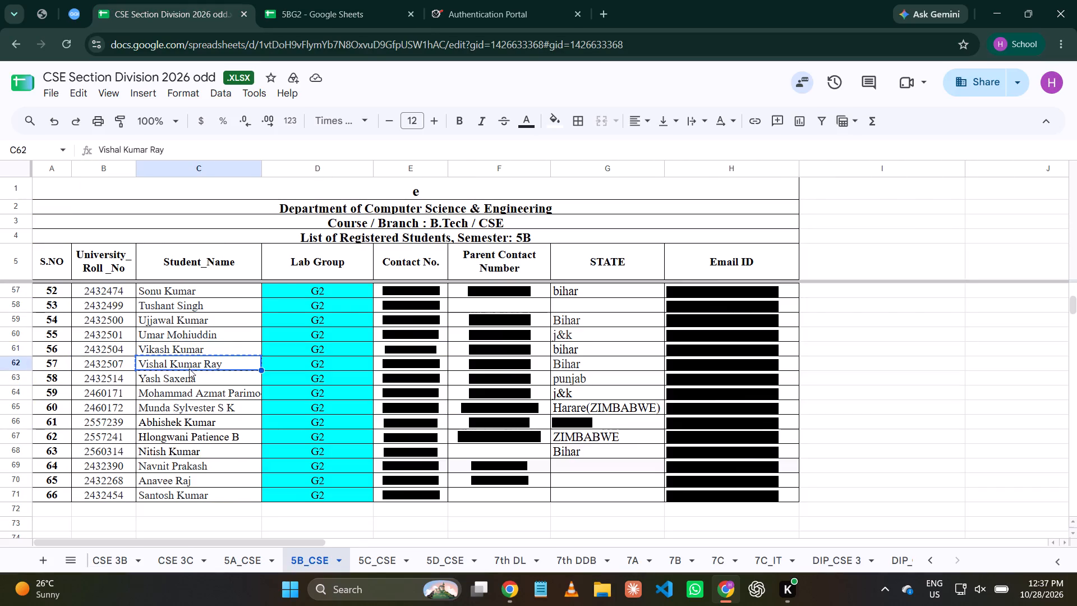
click(340, 10)
double_click(224, 336)
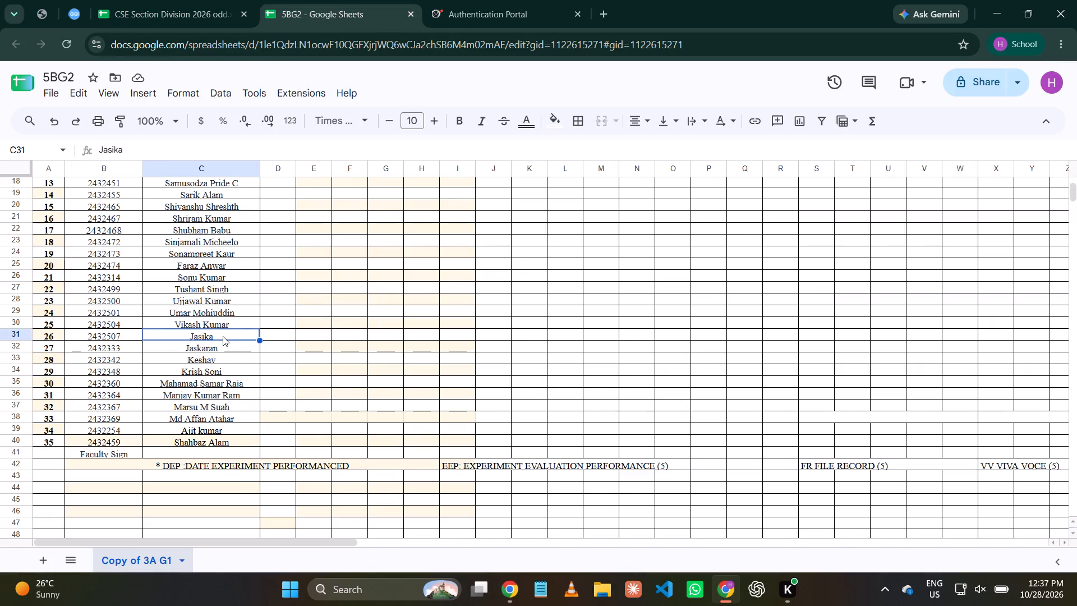
key(ctrl+v)
double_click(386, 117)
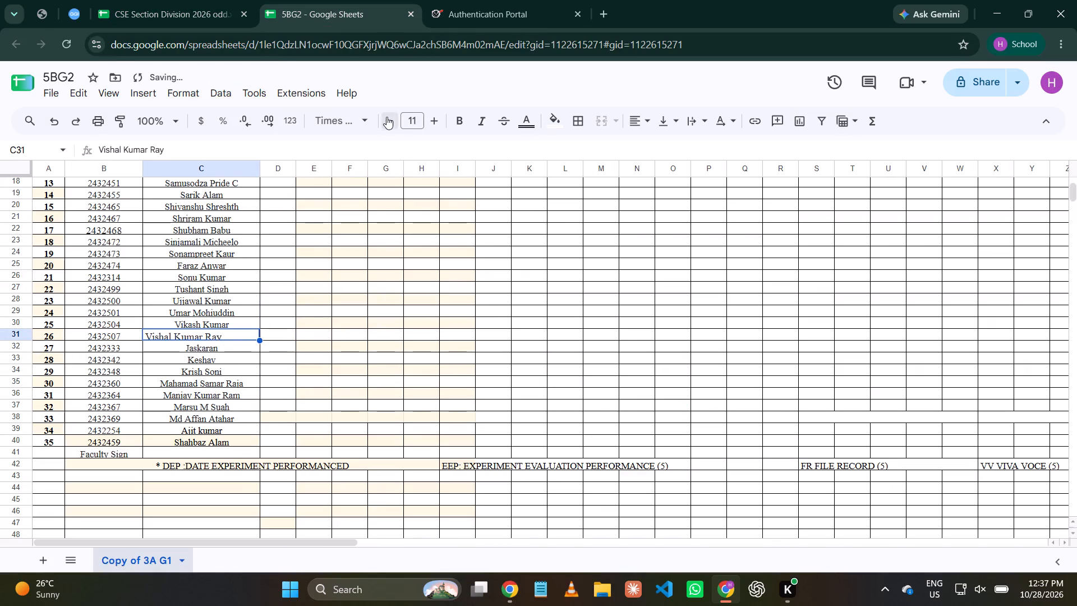
click(646, 123)
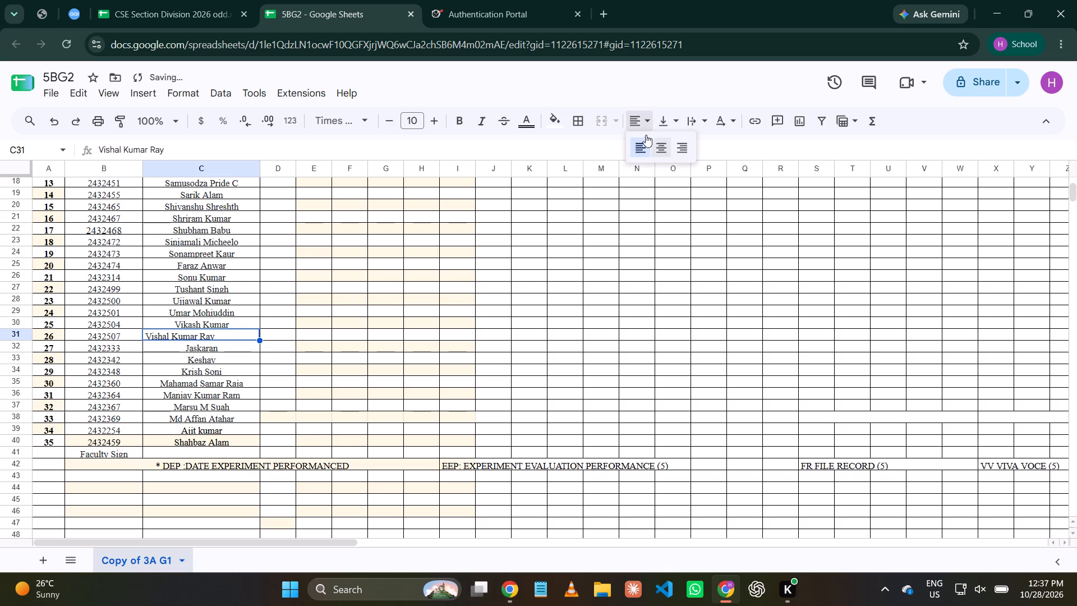
click(657, 145)
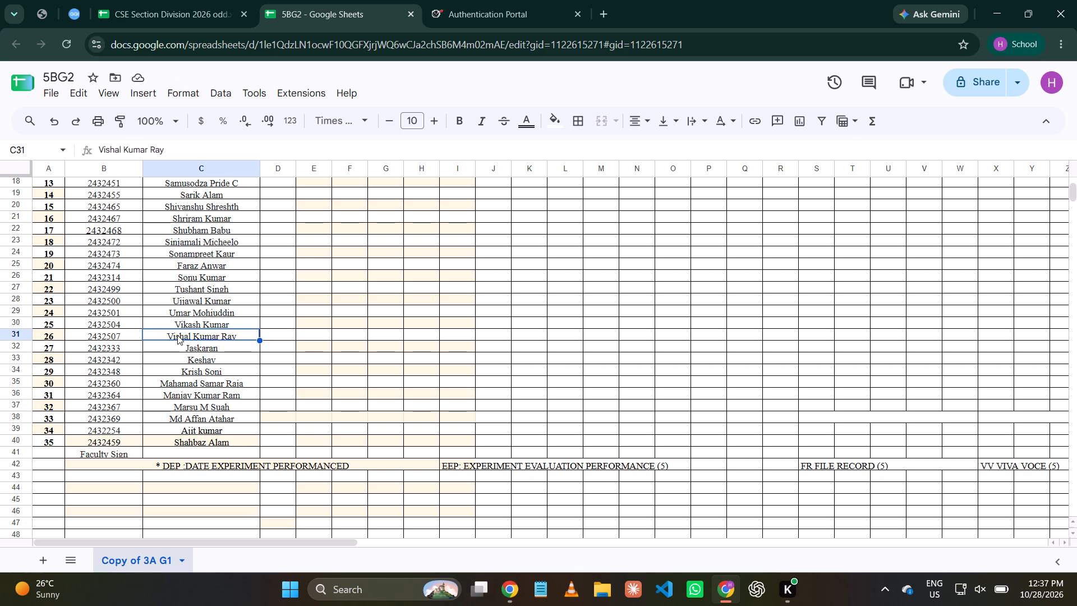
Copy the roll number in cell B63 of sheet 5B_CSE into cell B32 of 5BG2 and set its font size to 10.
click(121, 351)
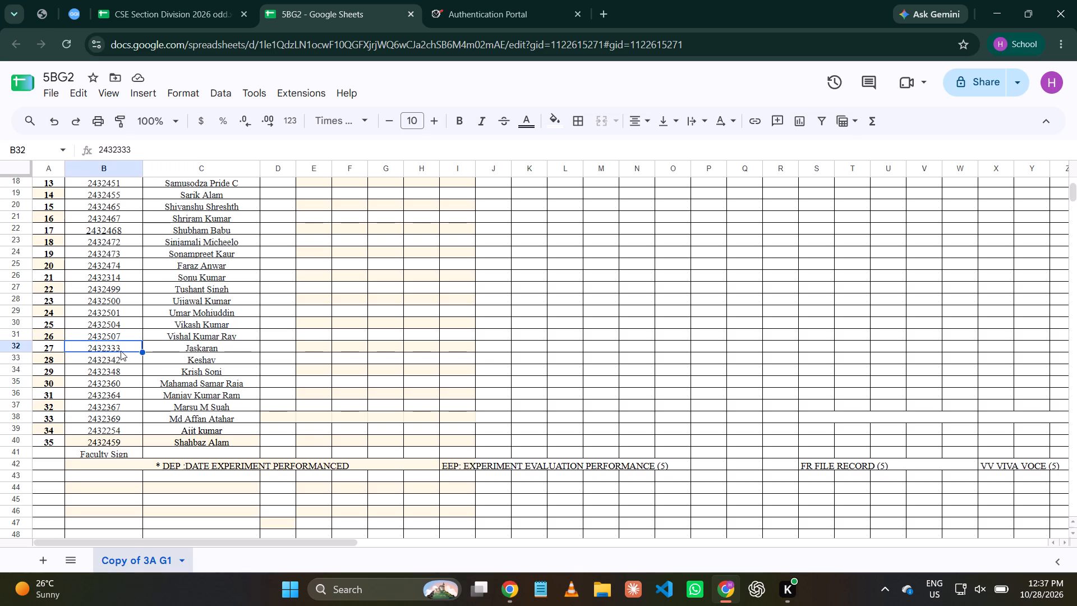
click(178, 14)
click(118, 382)
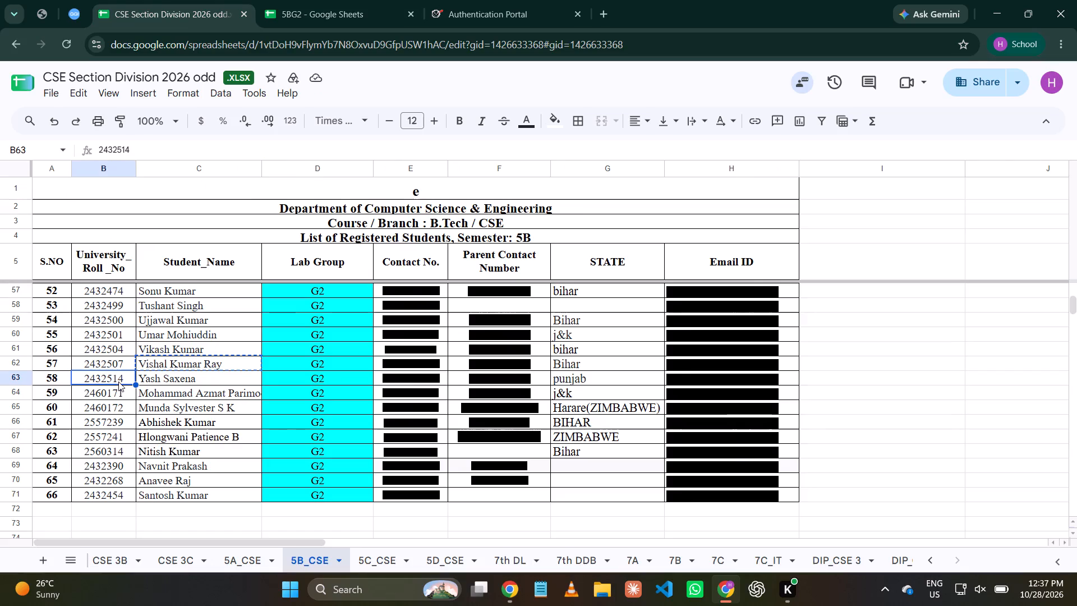
key(ctrl+c)
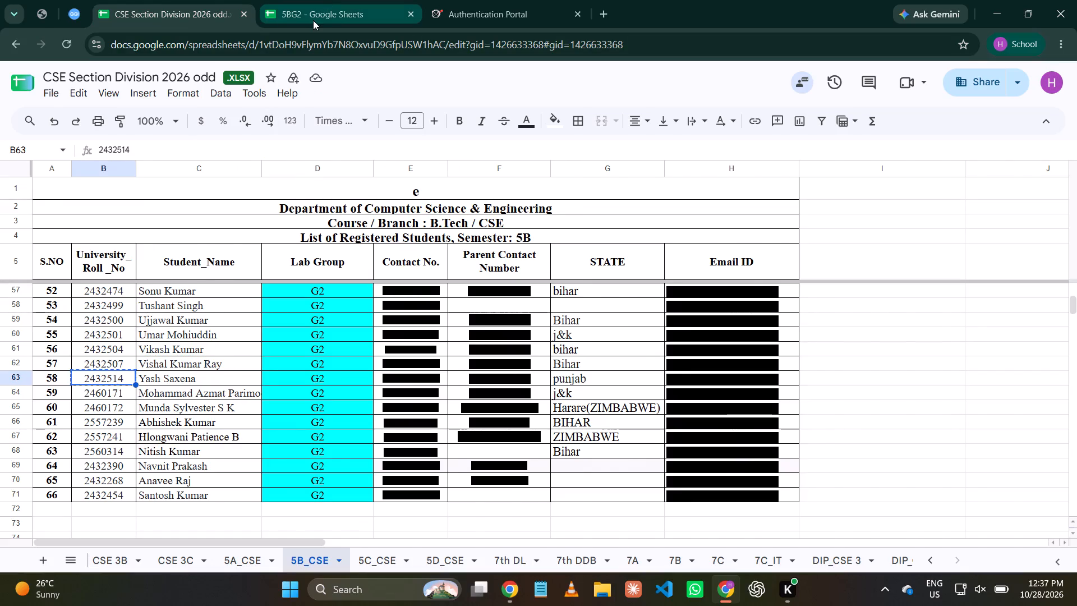
click(314, 18)
click(132, 346)
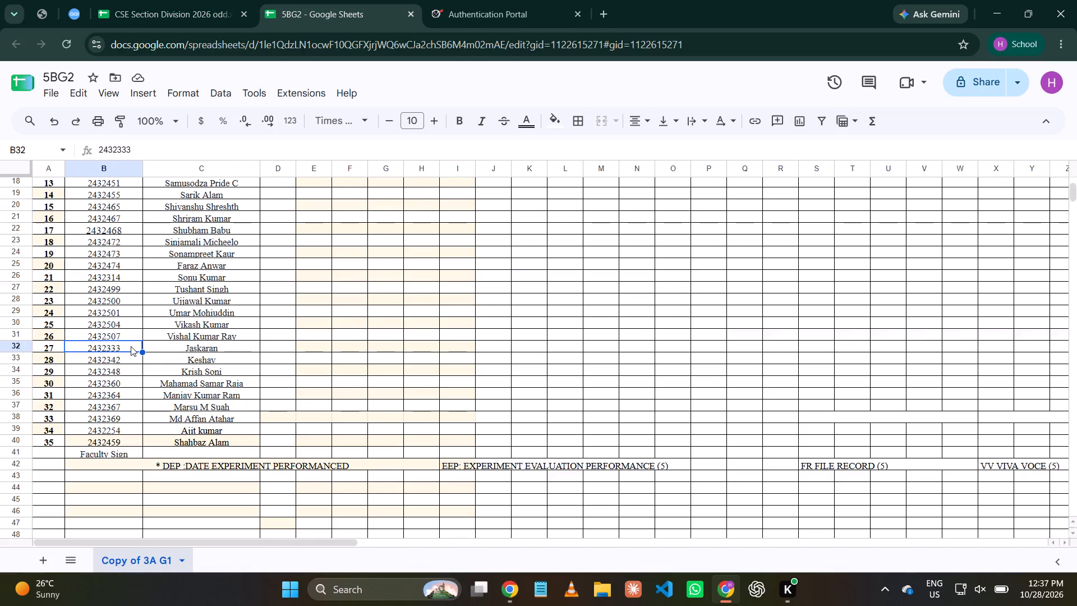
key(ctrl+v)
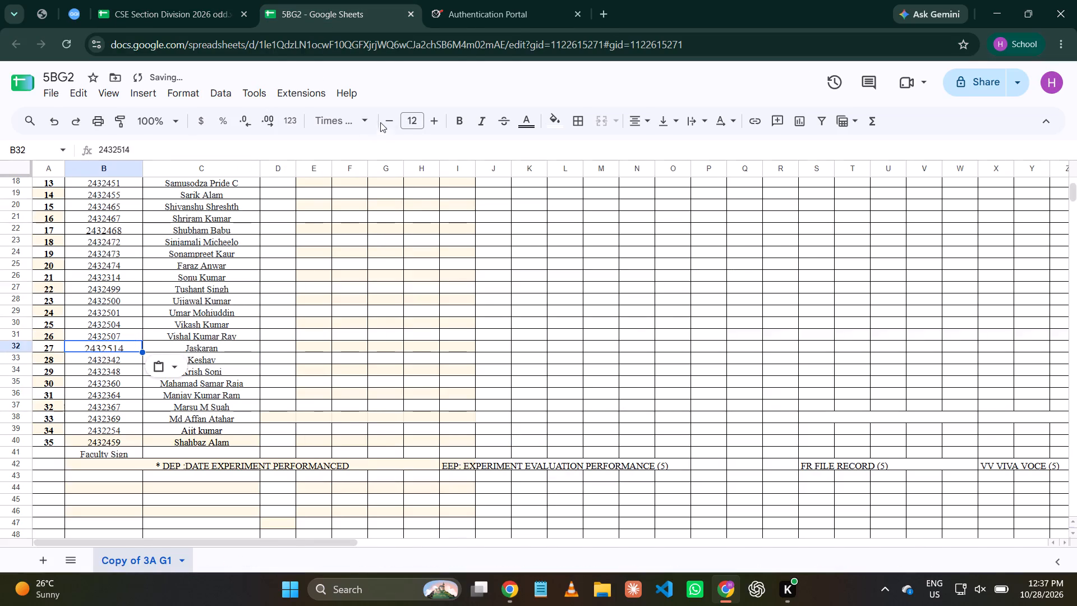
double_click(381, 117)
Copy the student name in cell C63 of sheet 5B_CSE into cell C32 of 5BG2, at font size 10 and centred.
click(215, 350)
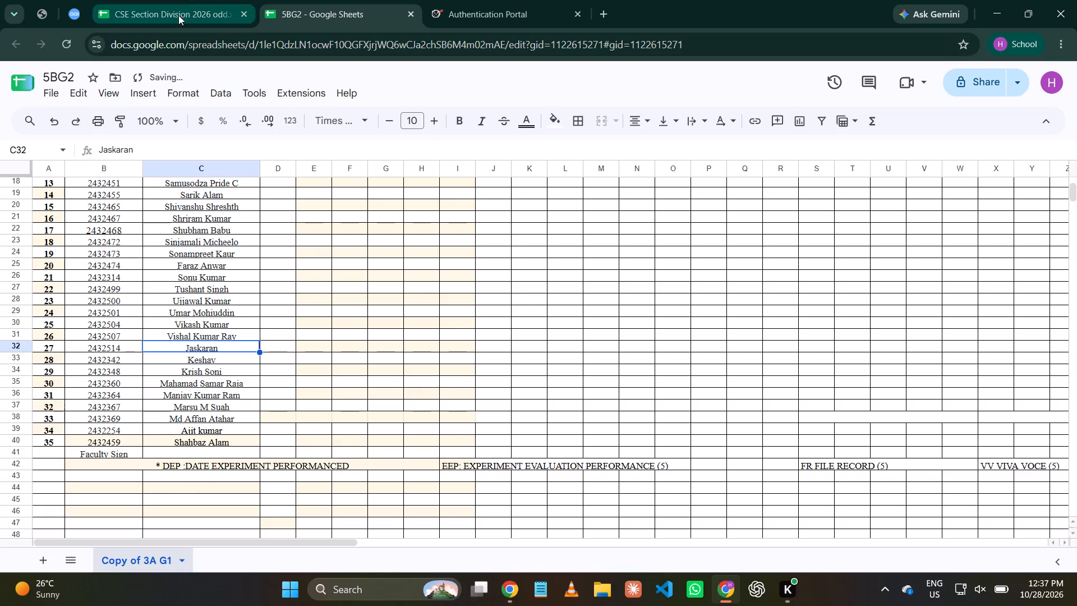
click(178, 15)
click(181, 385)
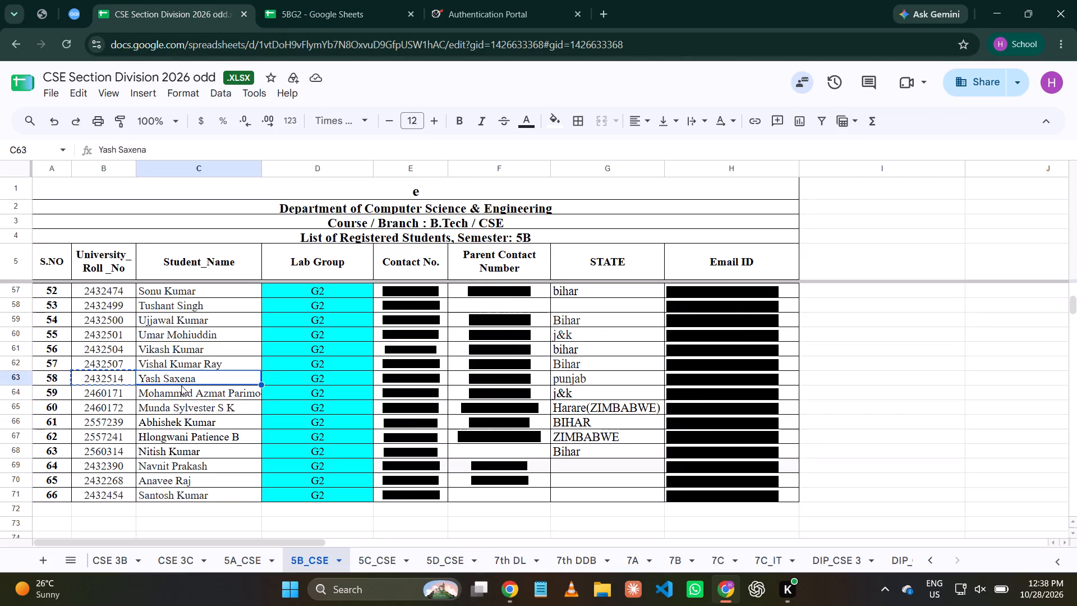
key(ctrl+c)
click(284, 30)
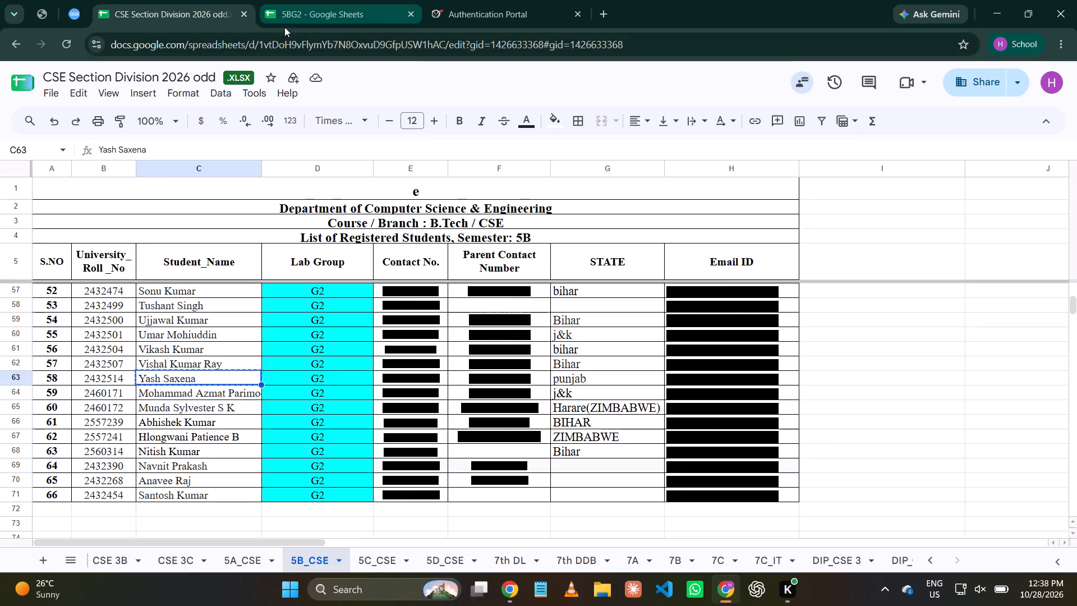
click(288, 19)
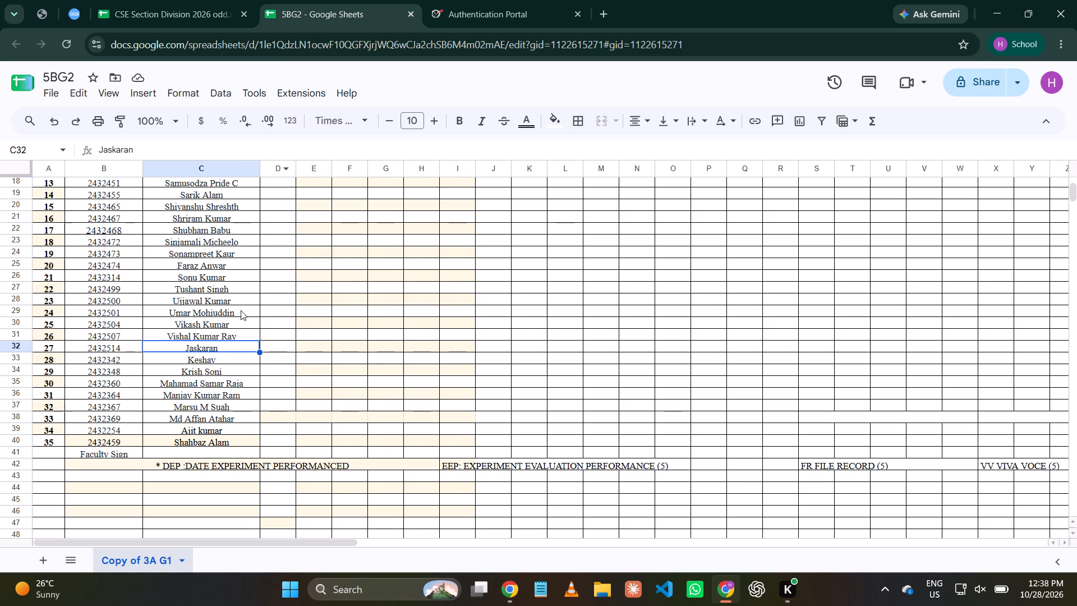
click(221, 346)
key(ctrl+v)
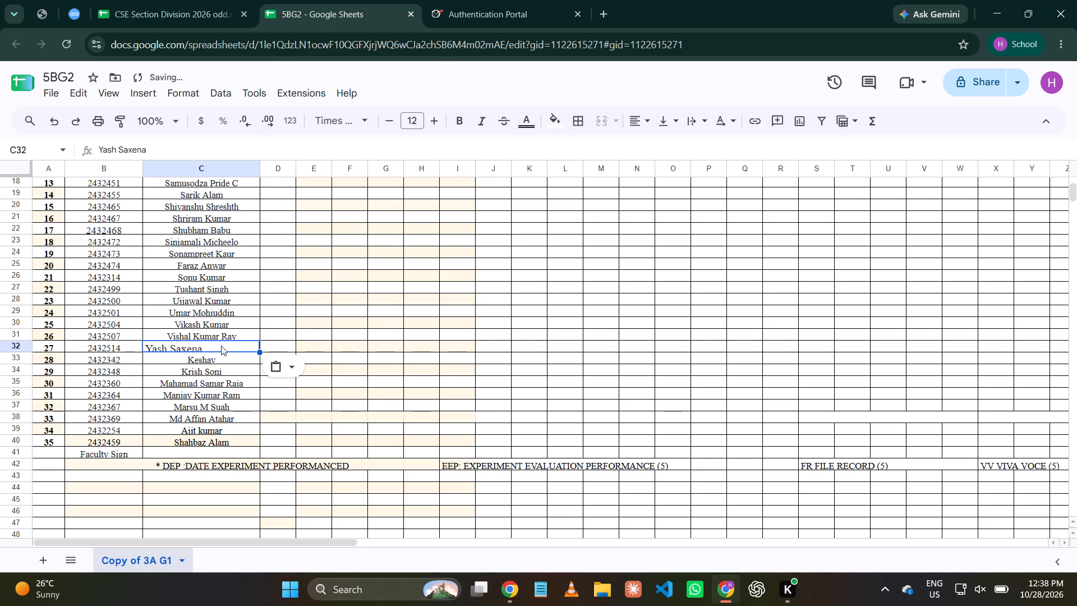
key(ctrl+s)
triple_click(386, 114)
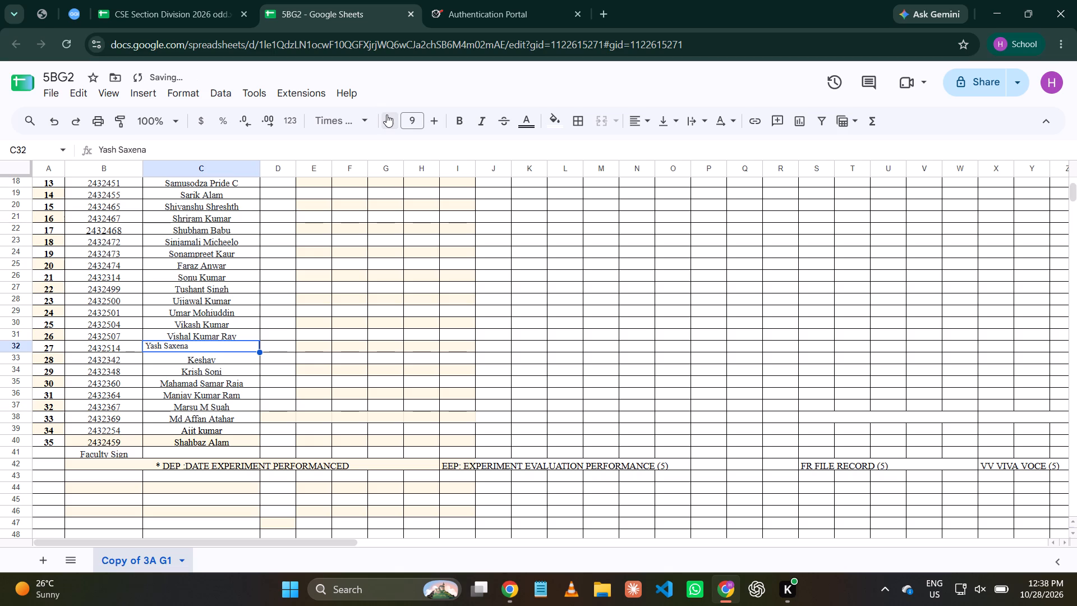
click(437, 124)
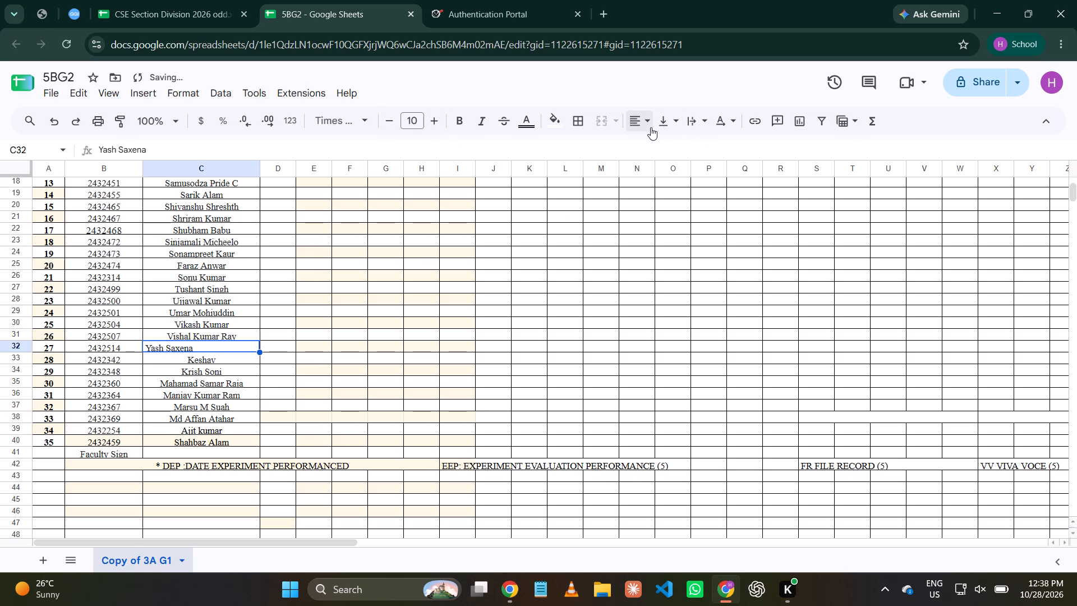
click(651, 127)
click(657, 148)
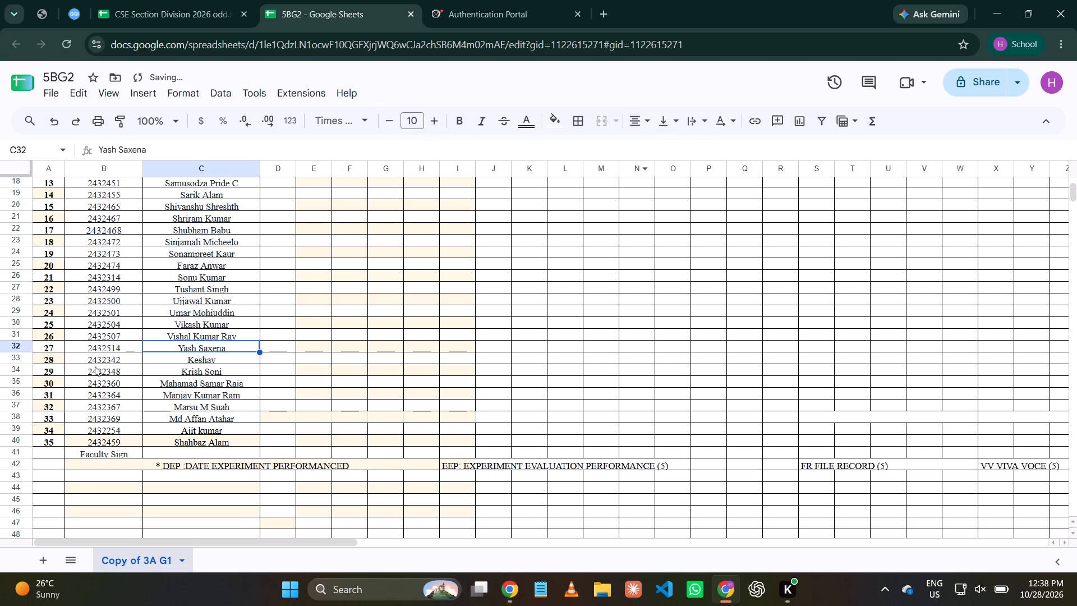
Copy the roll number in cell B64 of sheet 5B_CSE into cell B33 of 5BG2 and set its font size to 10.
click(96, 361)
click(168, 16)
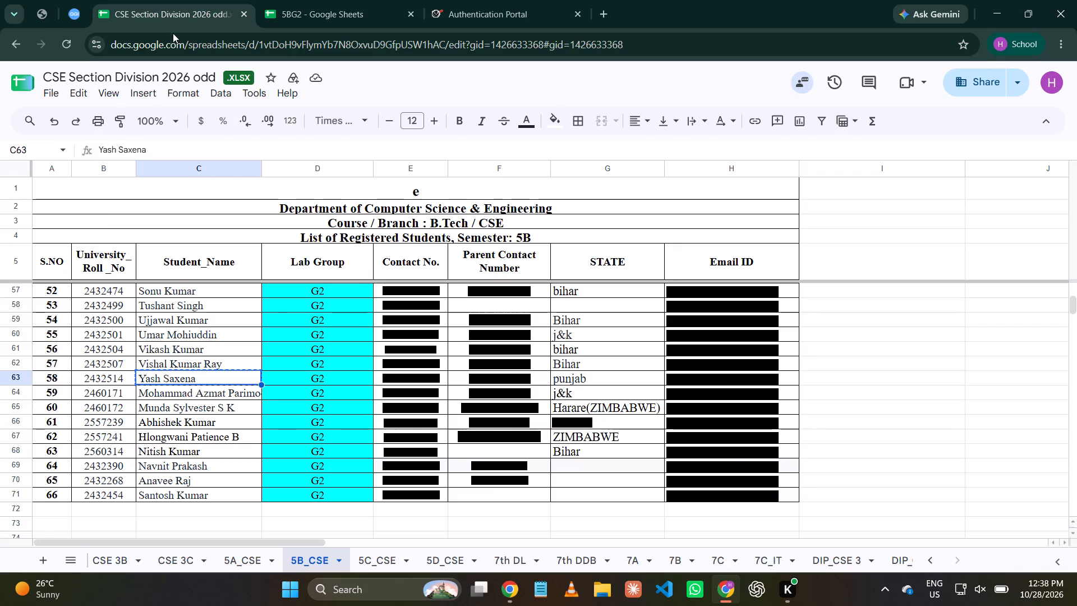
click(104, 399)
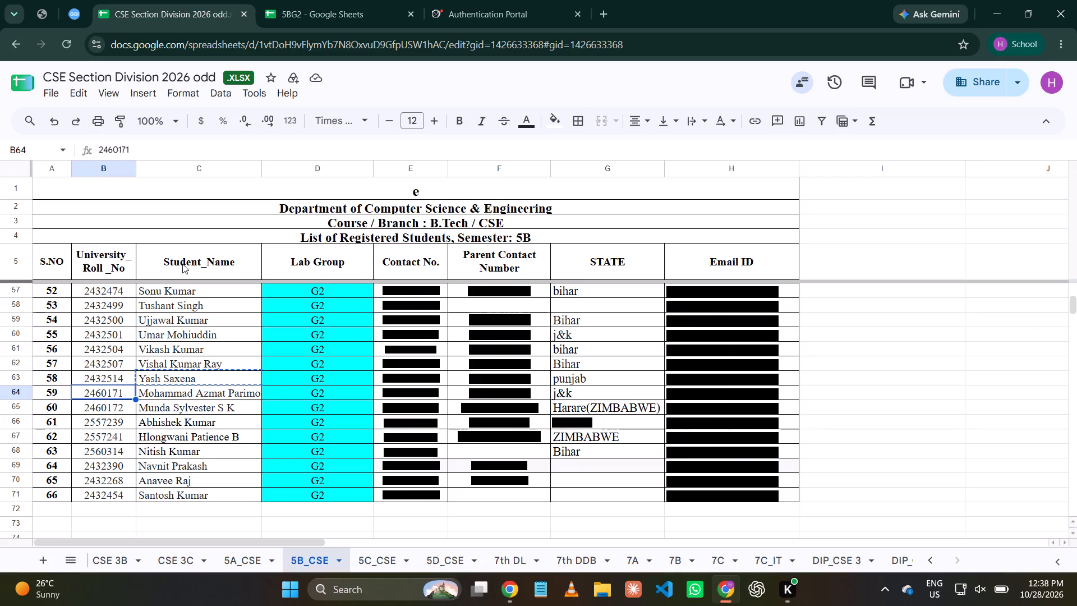
key(ctrl+c)
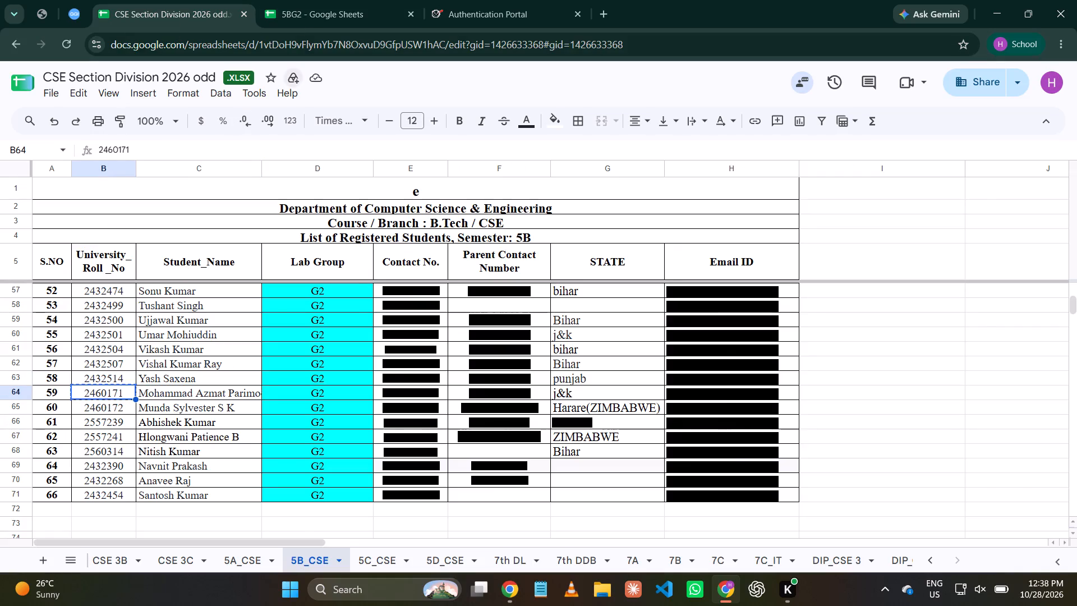
click(303, 14)
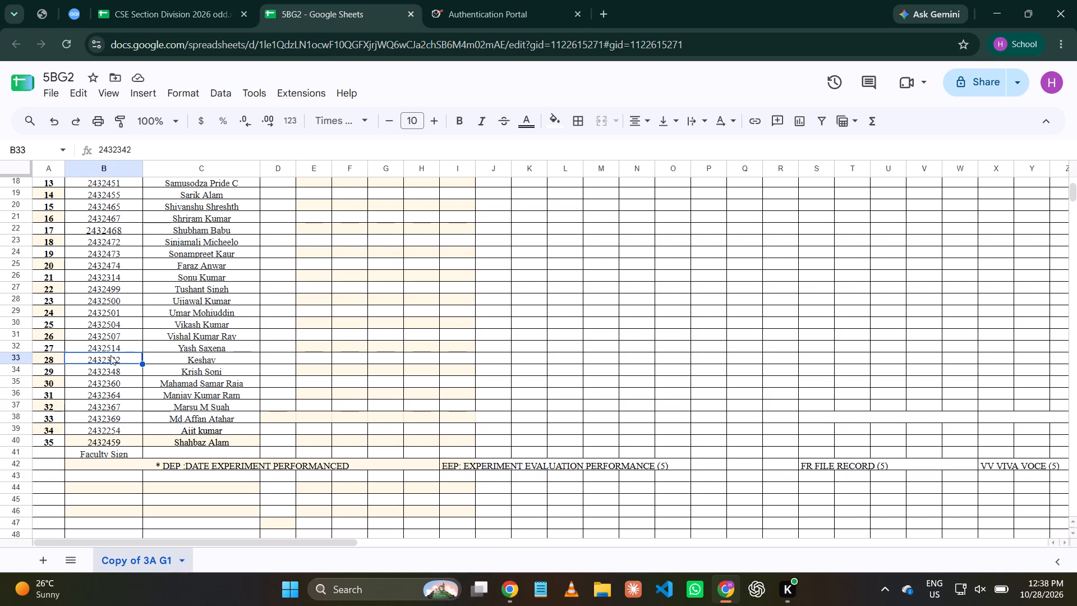
click(111, 355)
key(ctrl+v)
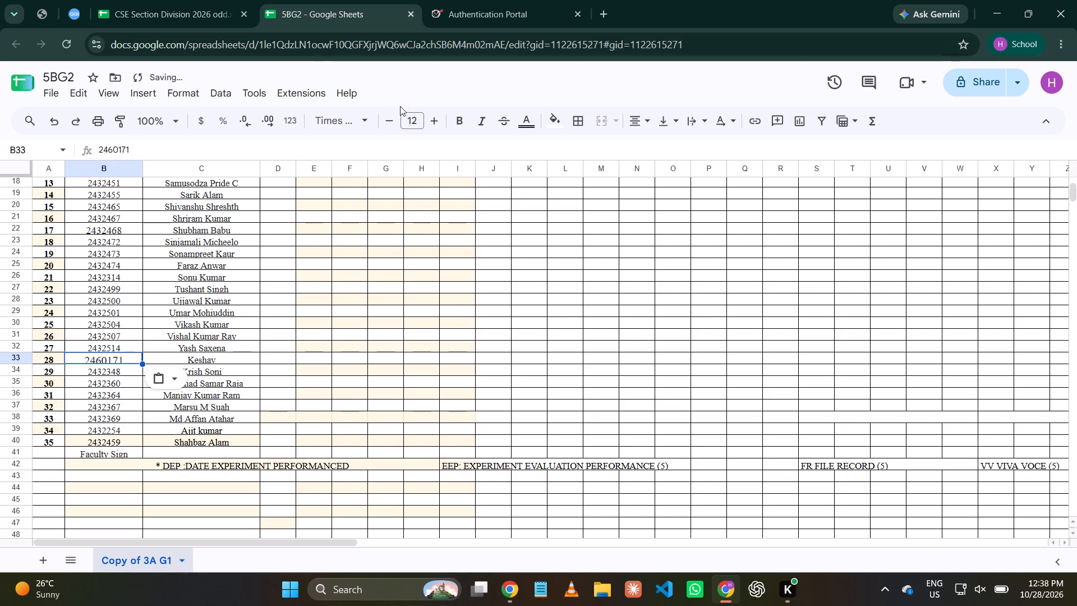
double_click(386, 118)
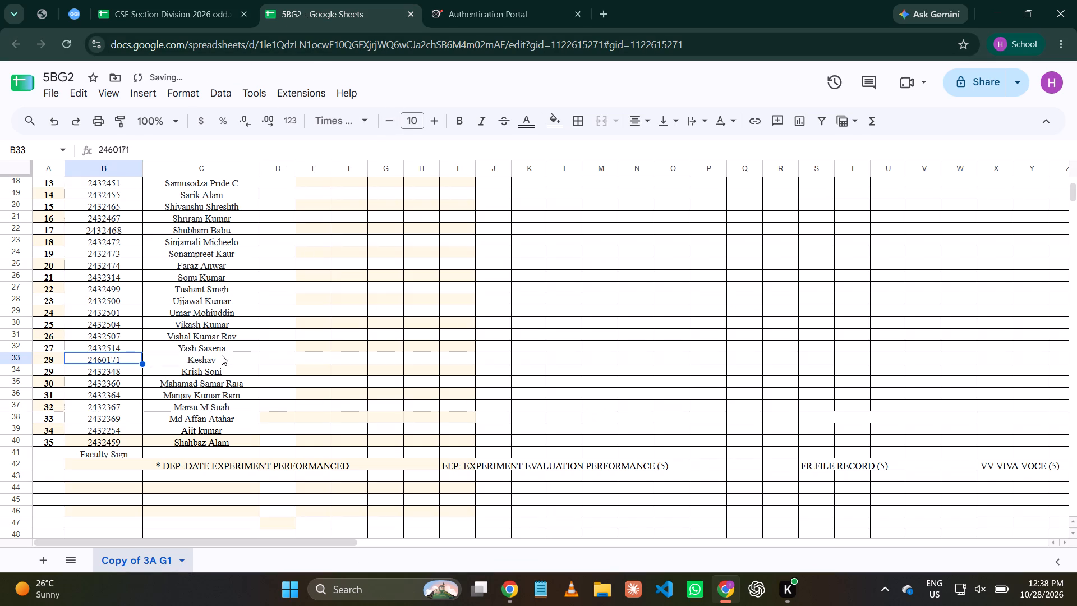
Copy the student name in cell C64 of sheet 5B_CSE into cell C33 of 5BG2, at font size 10 and centred.
click(222, 355)
click(212, 4)
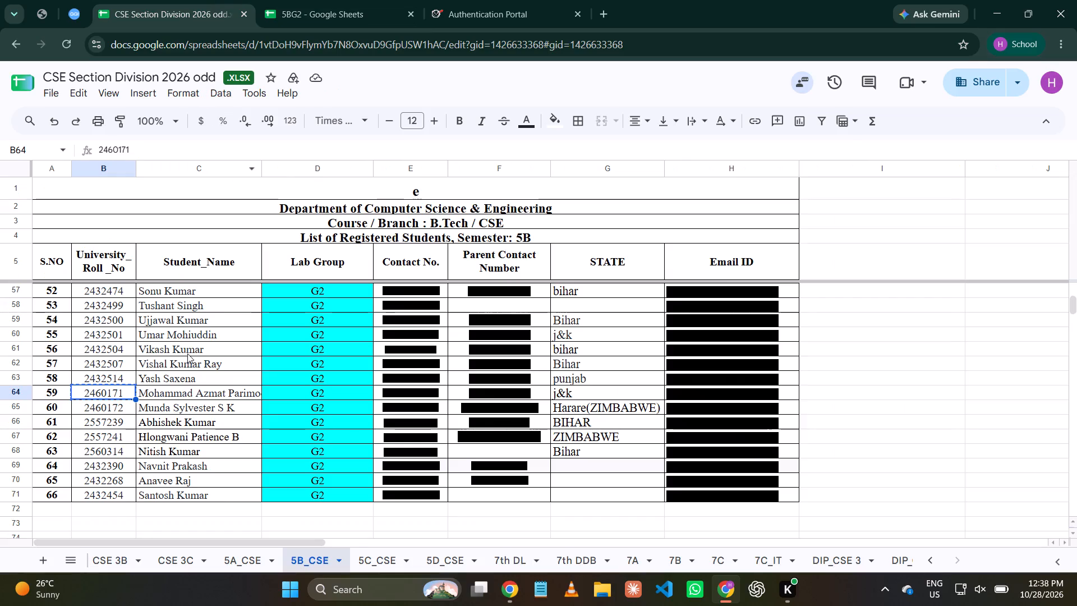
ctrl+click(170, 412)
click(182, 401)
click(188, 391)
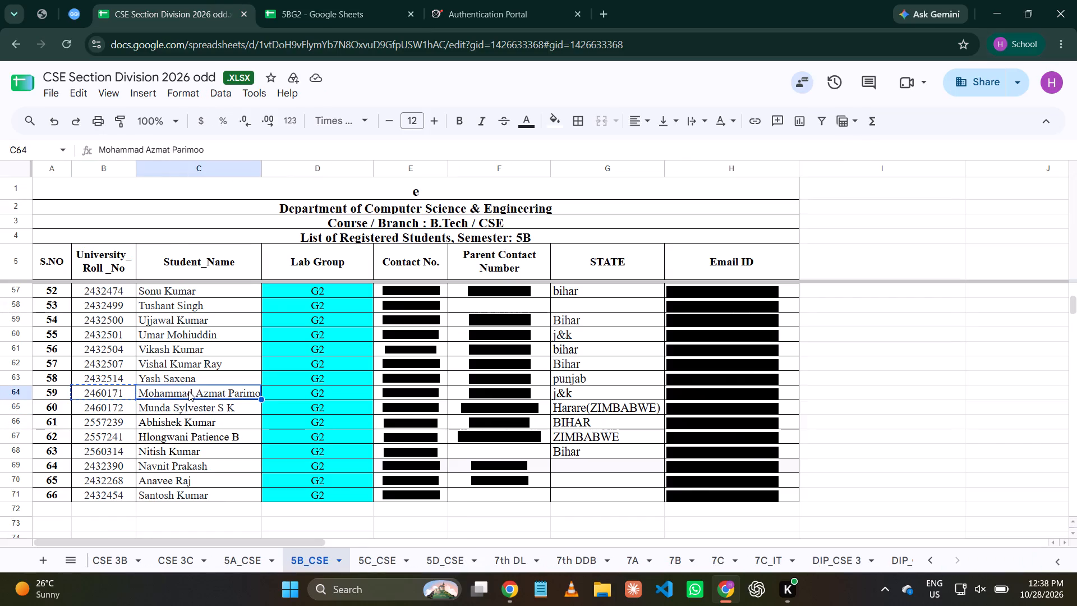
key(ctrl+c)
click(335, 22)
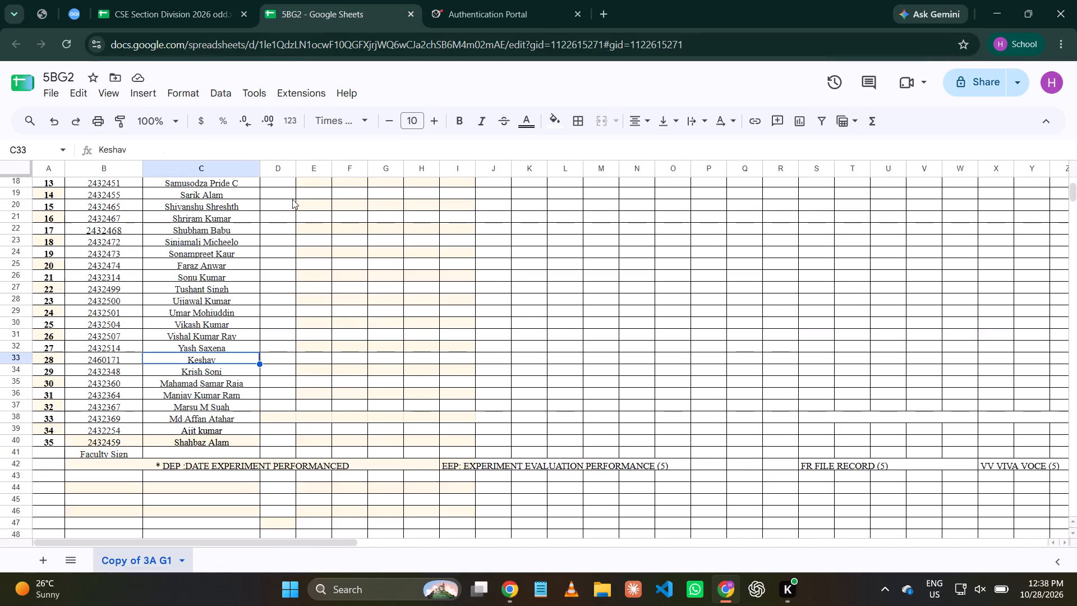
click(218, 362)
key(ctrl+v)
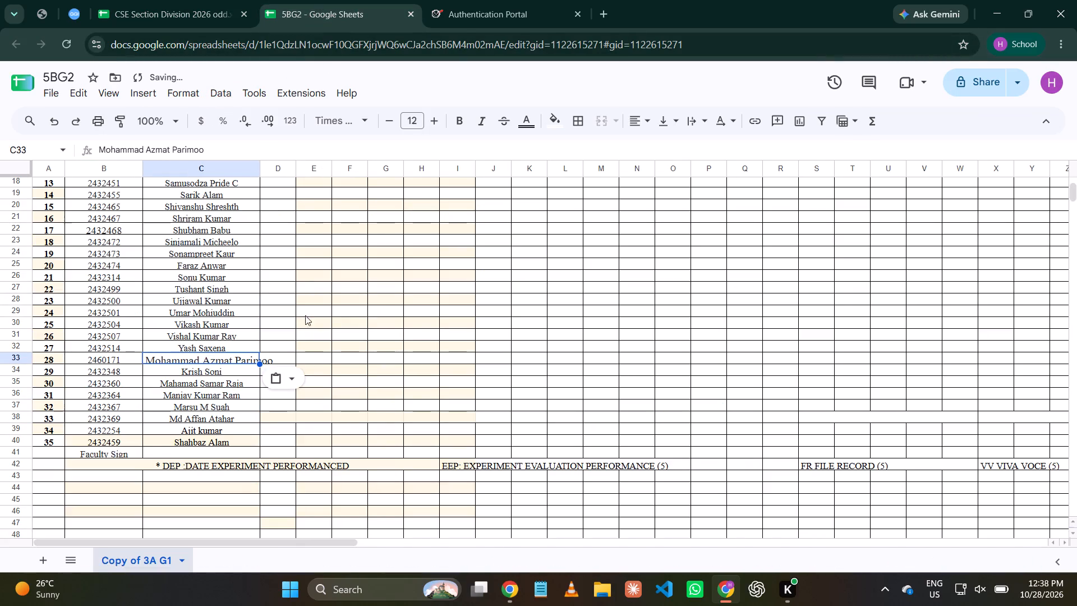
double_click(392, 123)
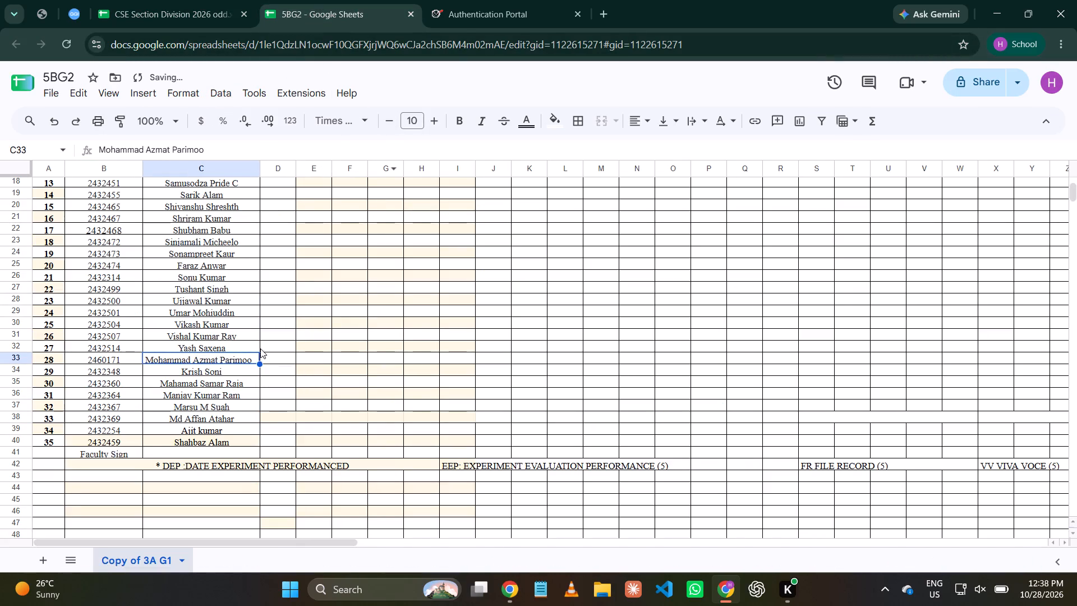
drag(641, 117, 642, 123)
click(652, 144)
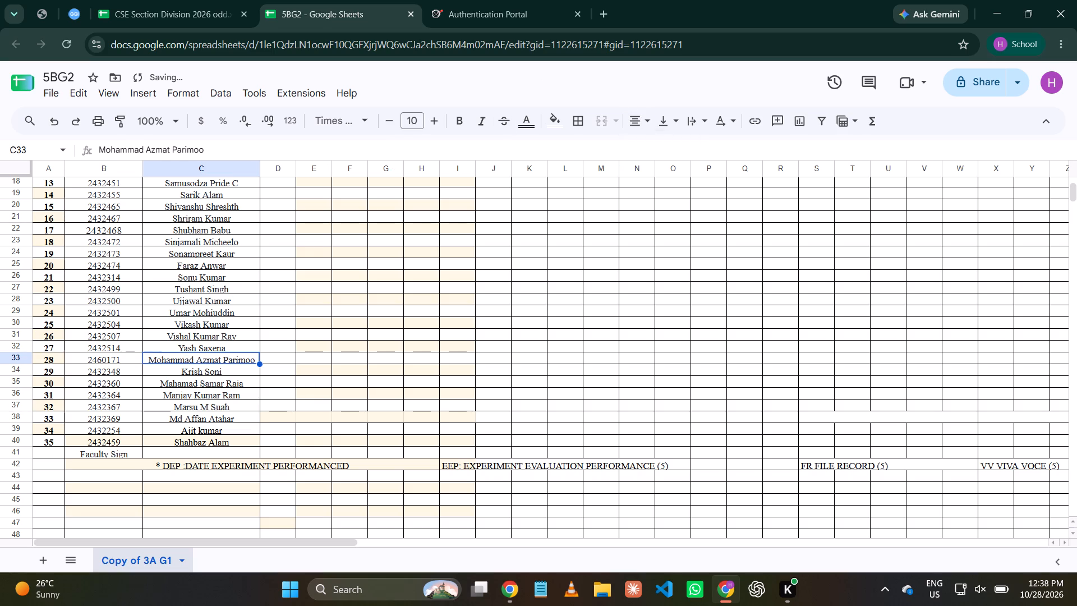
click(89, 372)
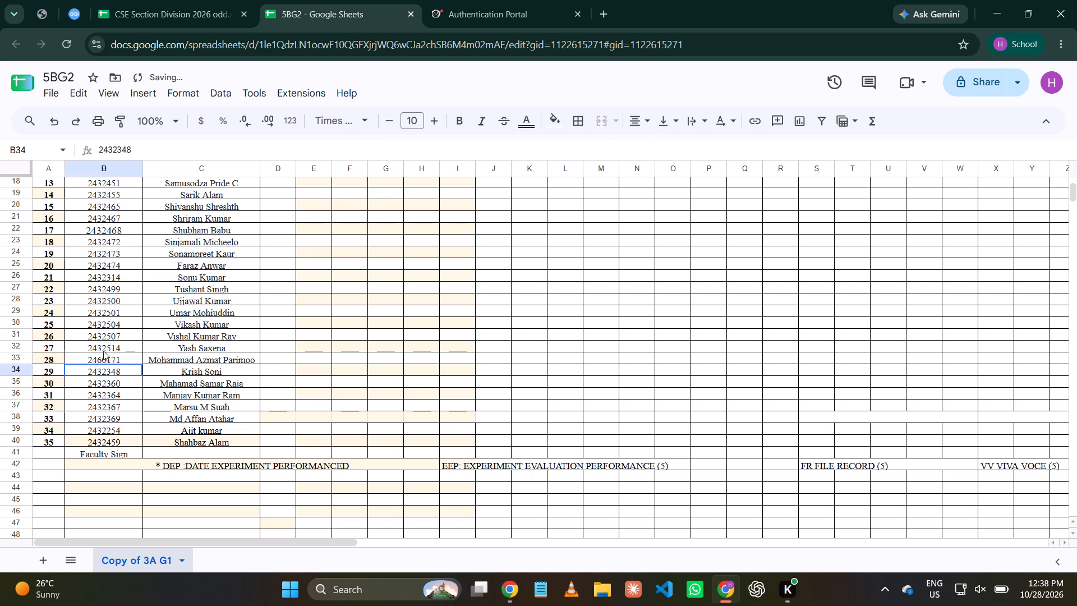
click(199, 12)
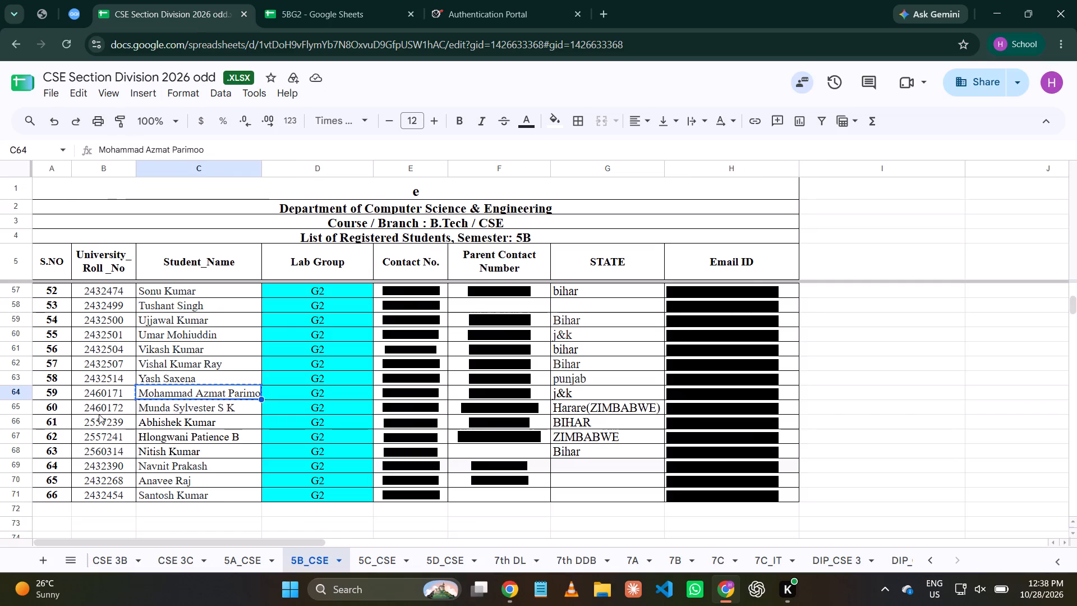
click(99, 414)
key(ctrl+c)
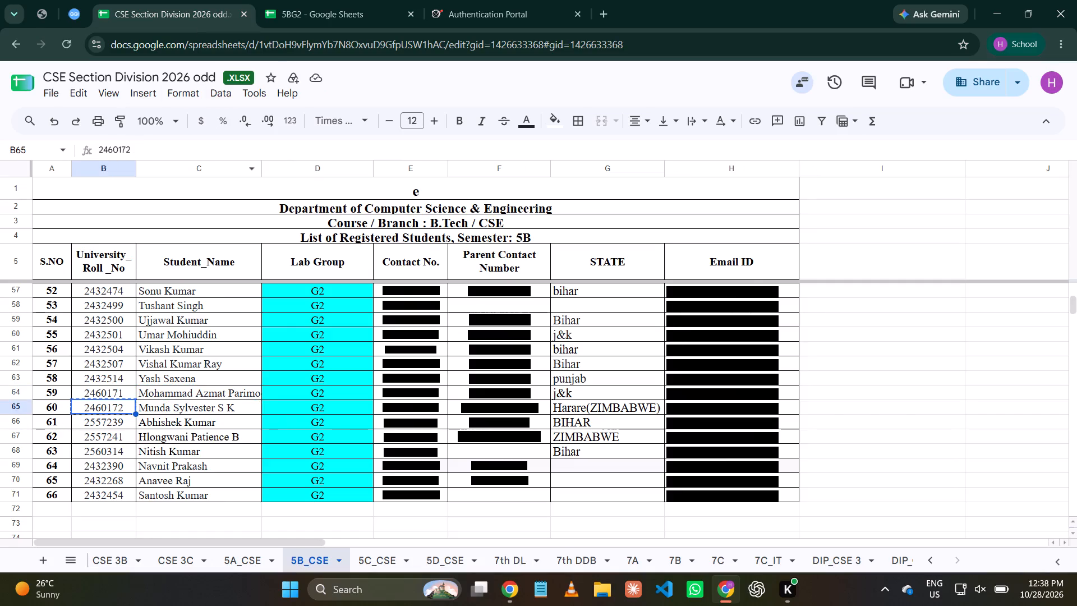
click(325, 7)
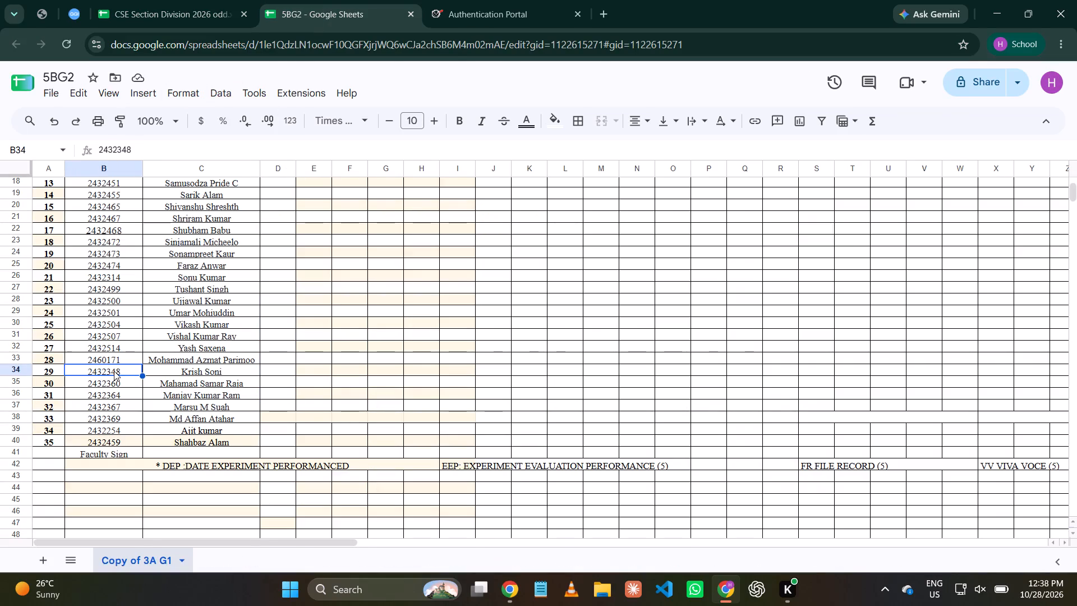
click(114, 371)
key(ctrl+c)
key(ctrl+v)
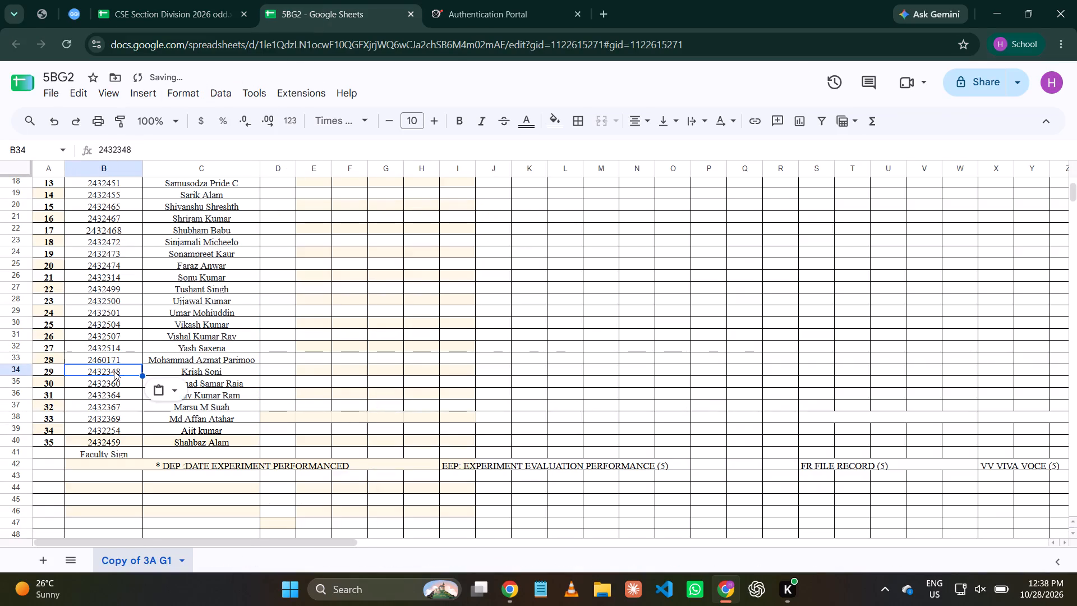
Copy the roll number in cell B65 of sheet 5B_CSE into cell B34 of 5BG2 and set its font size to 10.
click(188, 18)
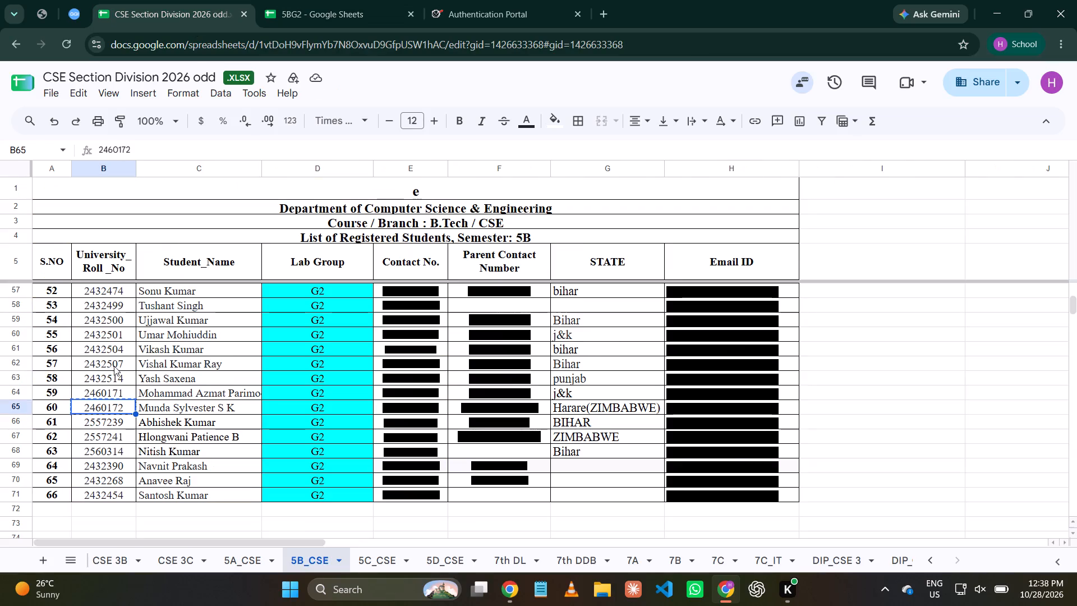
click(103, 407)
key(ctrl+c)
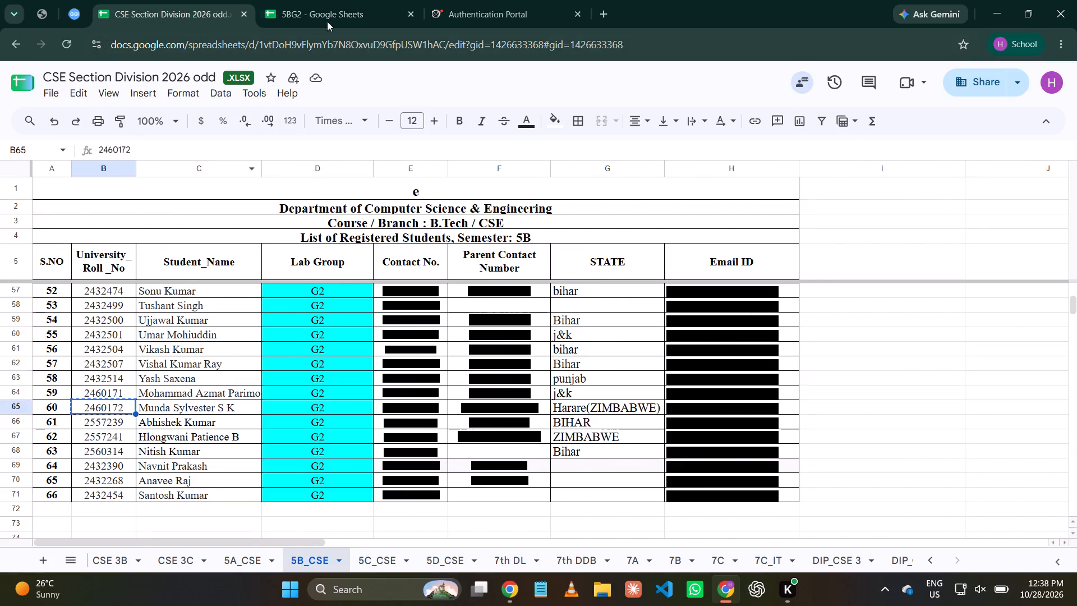
click(327, 16)
click(128, 370)
key(ctrl+v)
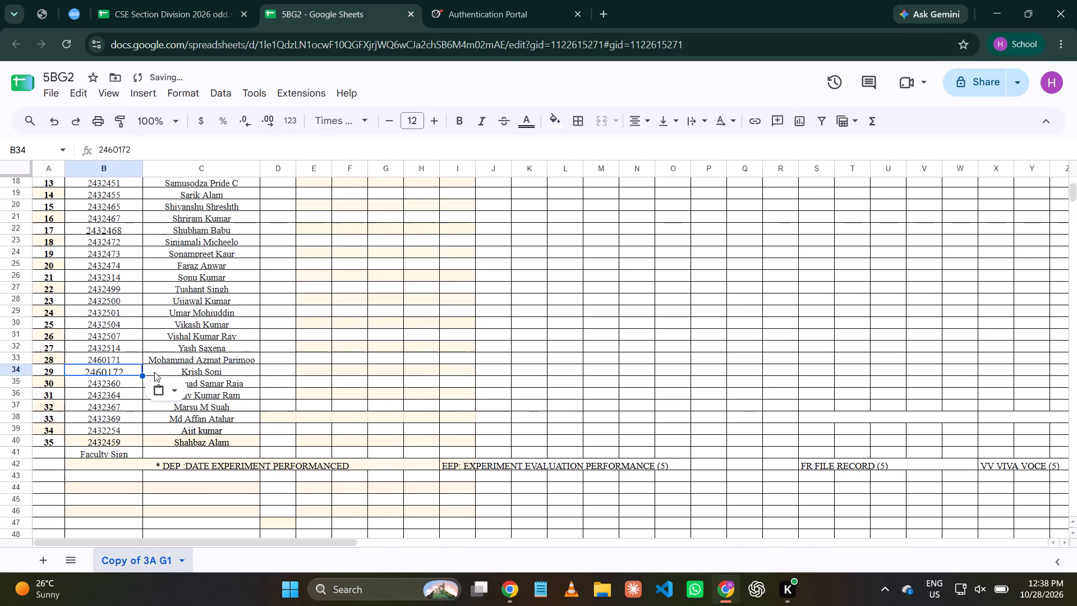
double_click(392, 117)
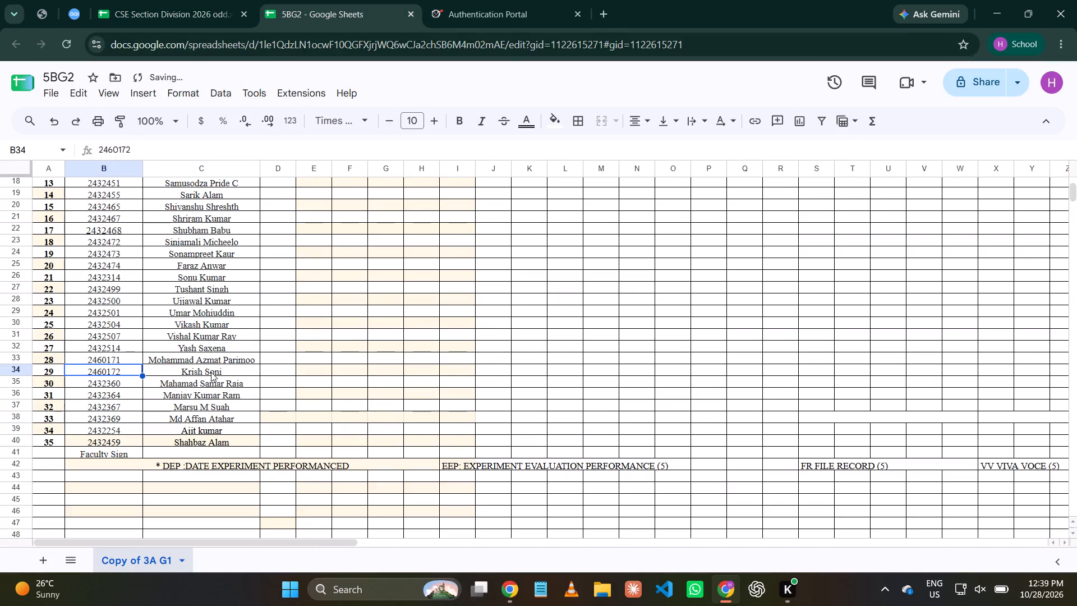
Copy the student name in cell C65 of sheet 5B_CSE into cell C34 of 5BG2, at font size 10 and centred.
click(211, 372)
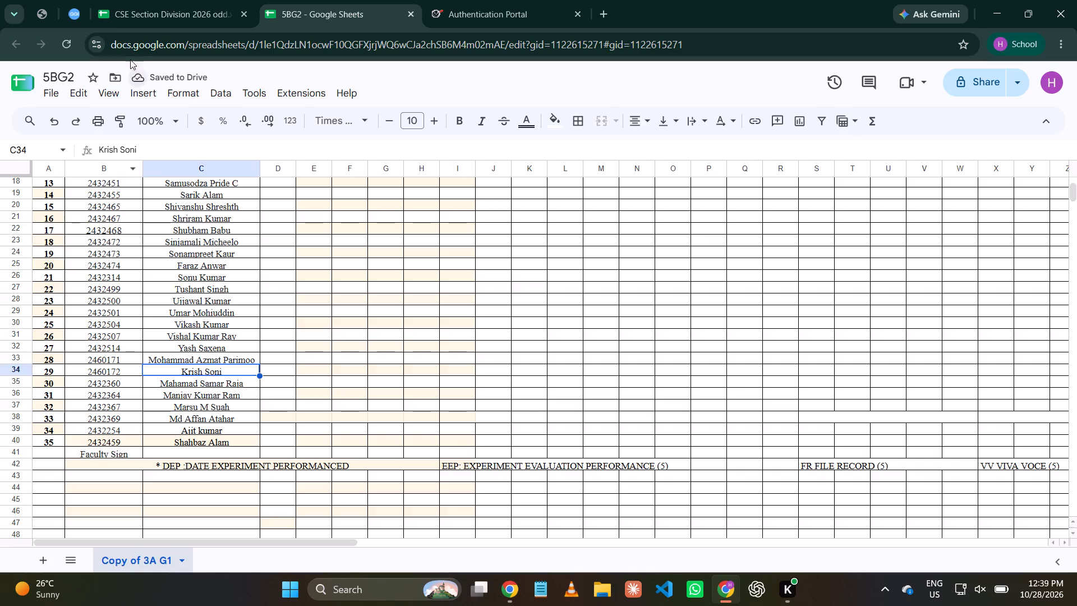
click(171, 12)
click(202, 407)
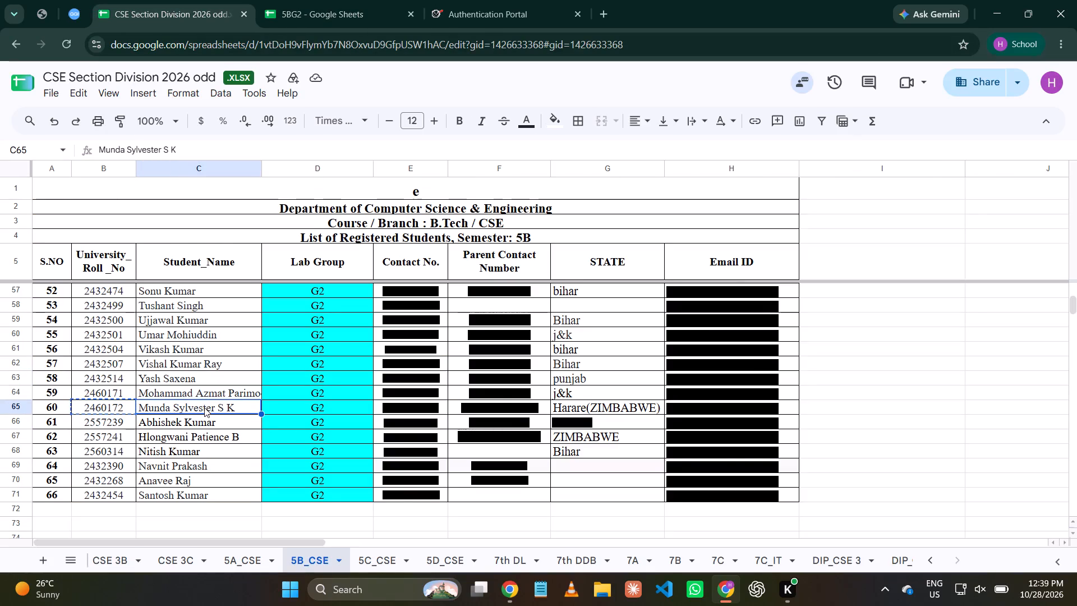
key(ctrl+c)
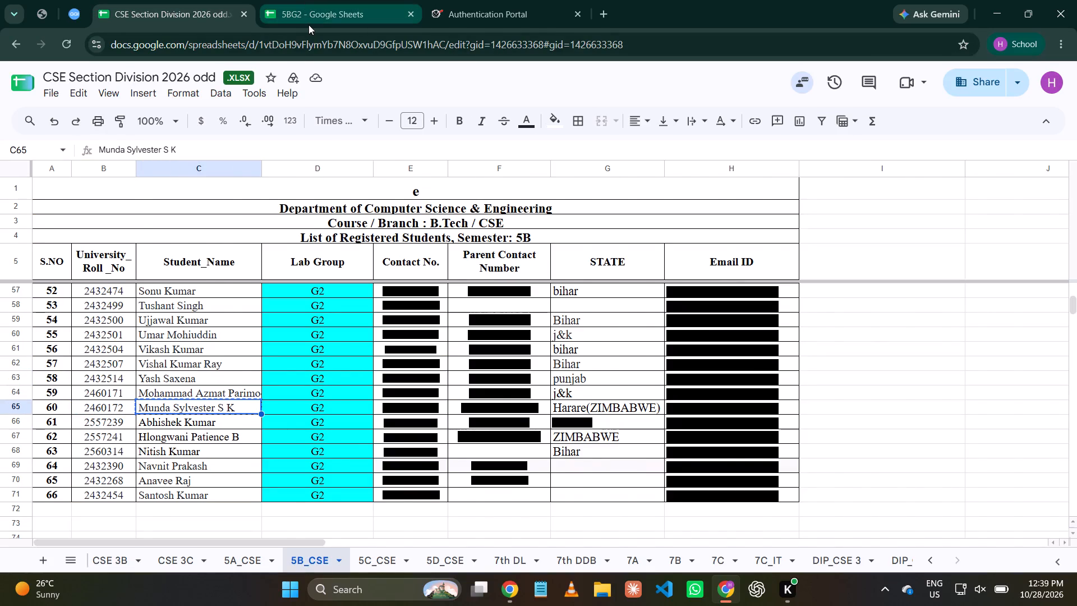
click(309, 25)
click(247, 370)
key(ctrl+v)
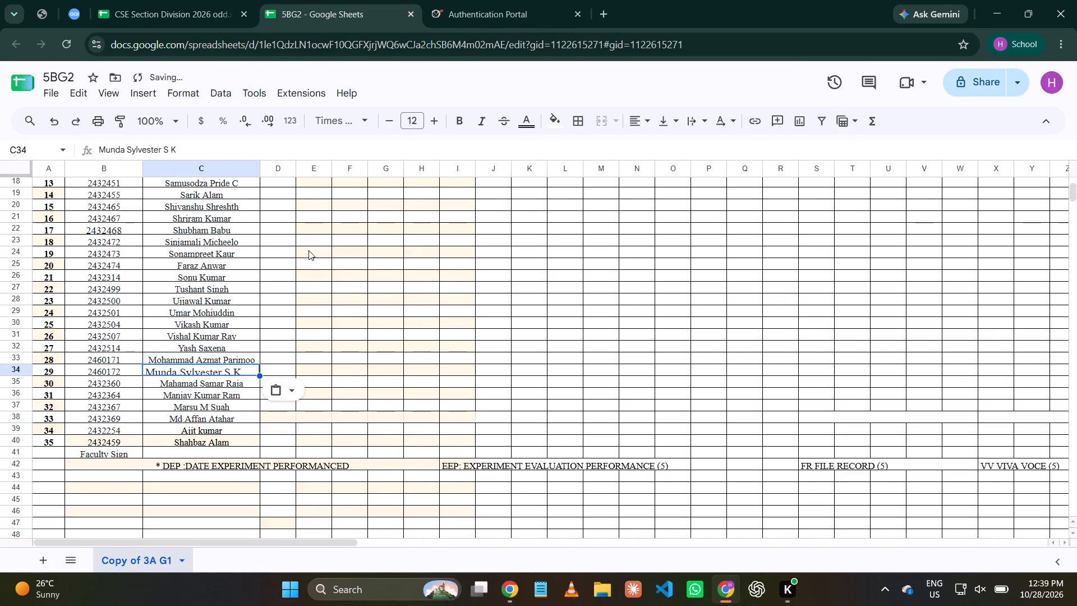
click(393, 111)
drag(393, 112, 392, 117)
click(392, 120)
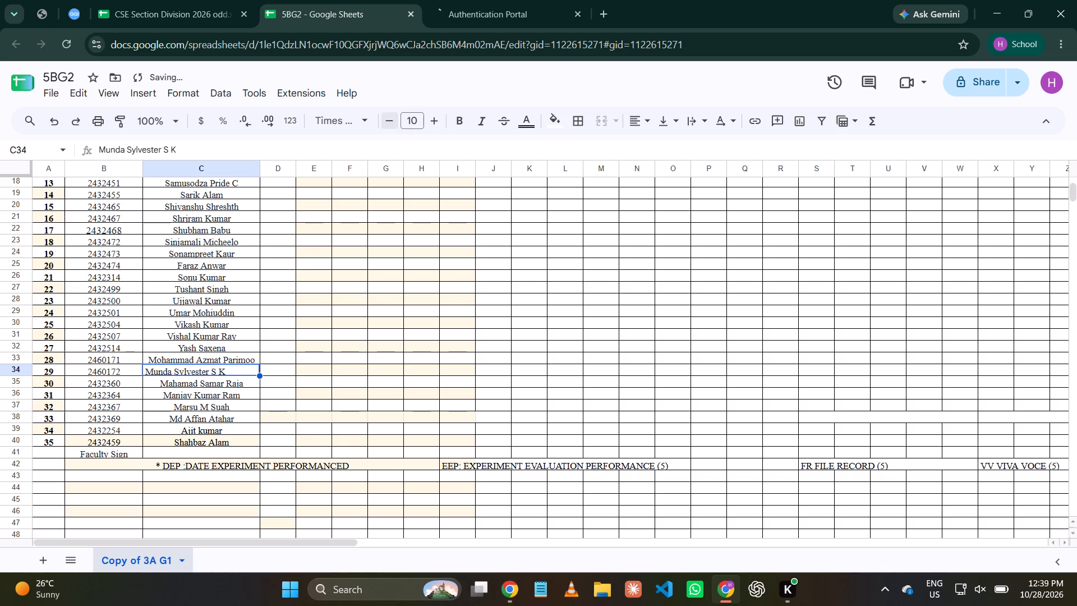
click(642, 123)
click(654, 150)
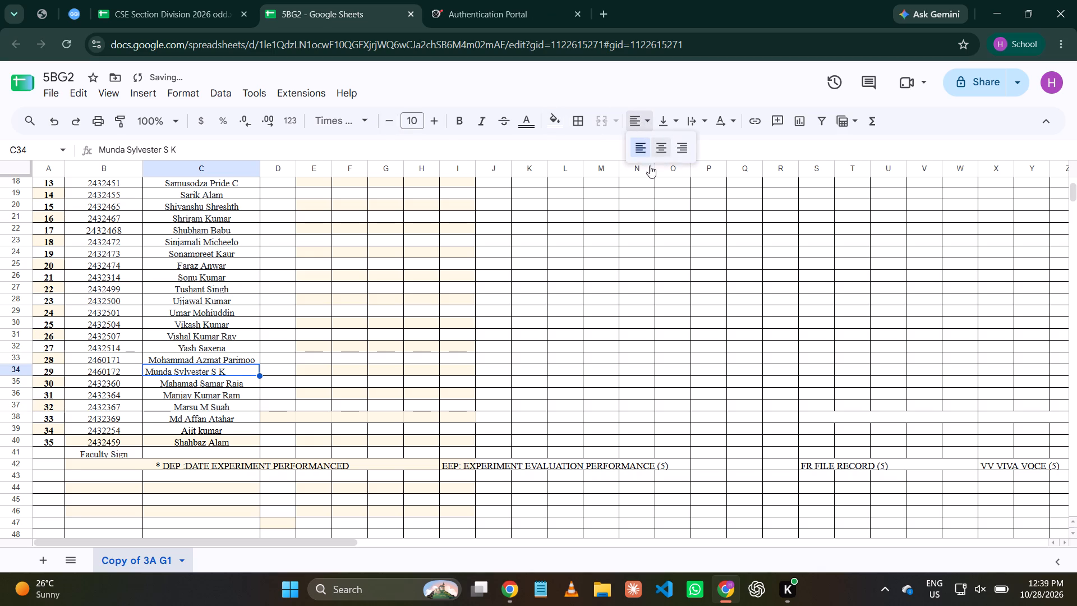
Copy the roll number in cell B66 of sheet 5B_CSE into cell B35 of 5BG2 and set its font size to 10.
click(124, 385)
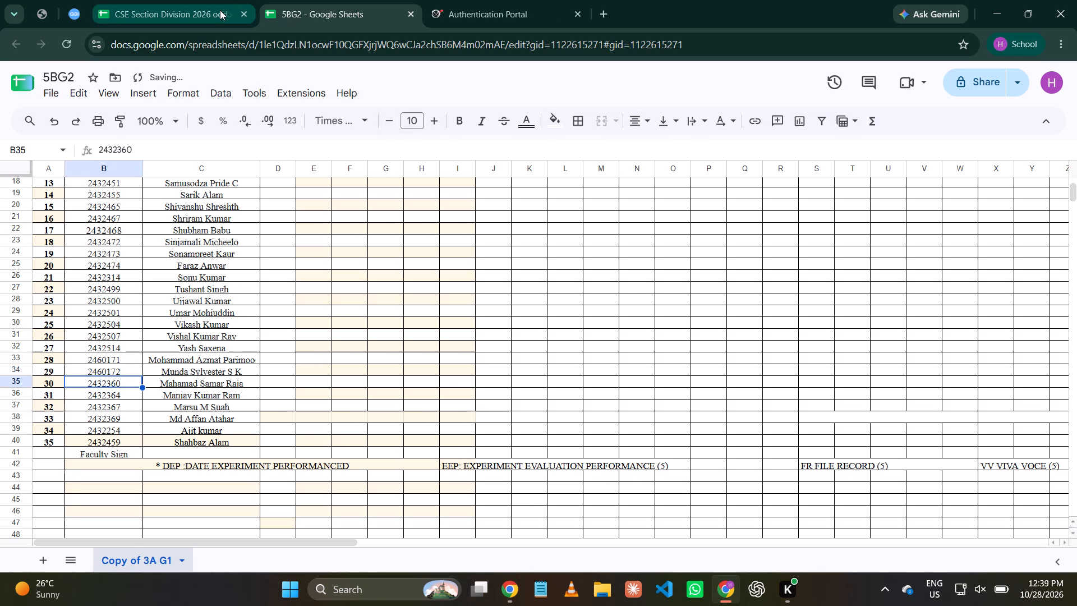
click(220, 10)
click(119, 423)
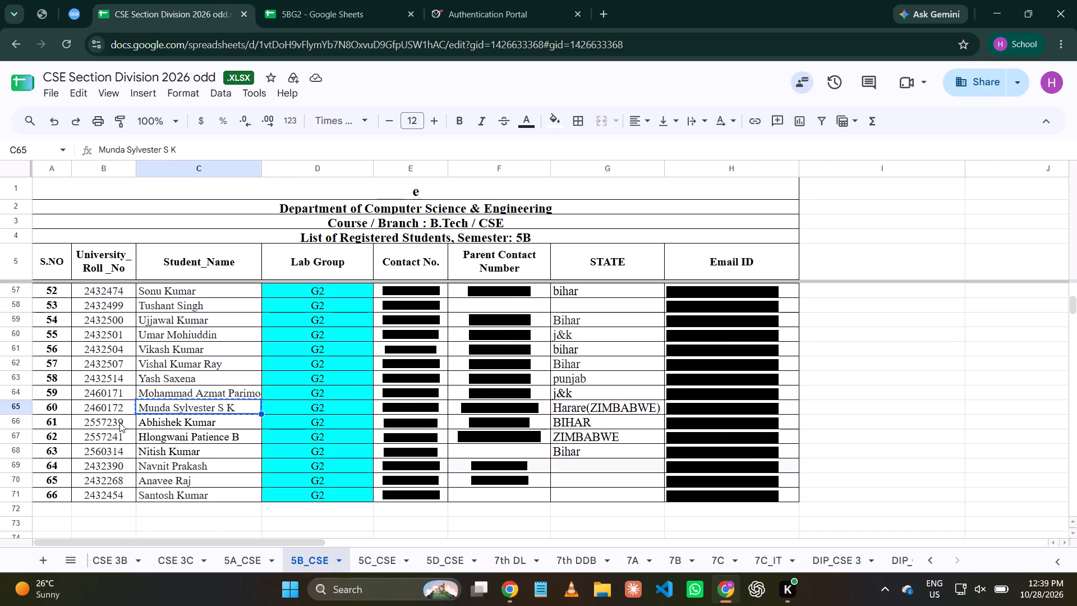
key(ctrl+c)
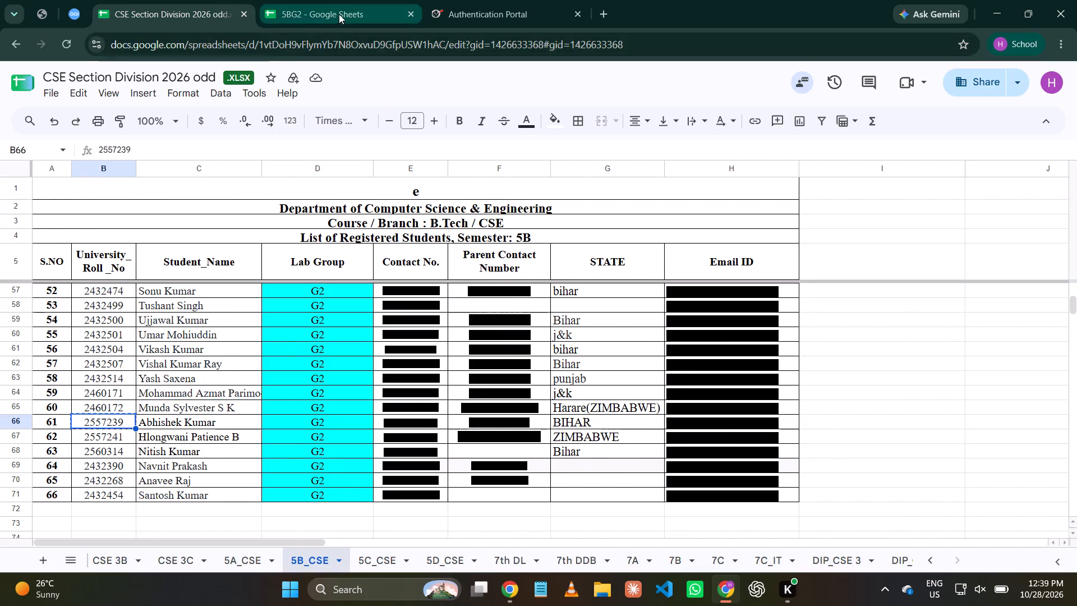
click(338, 13)
click(113, 388)
key(ctrl+v)
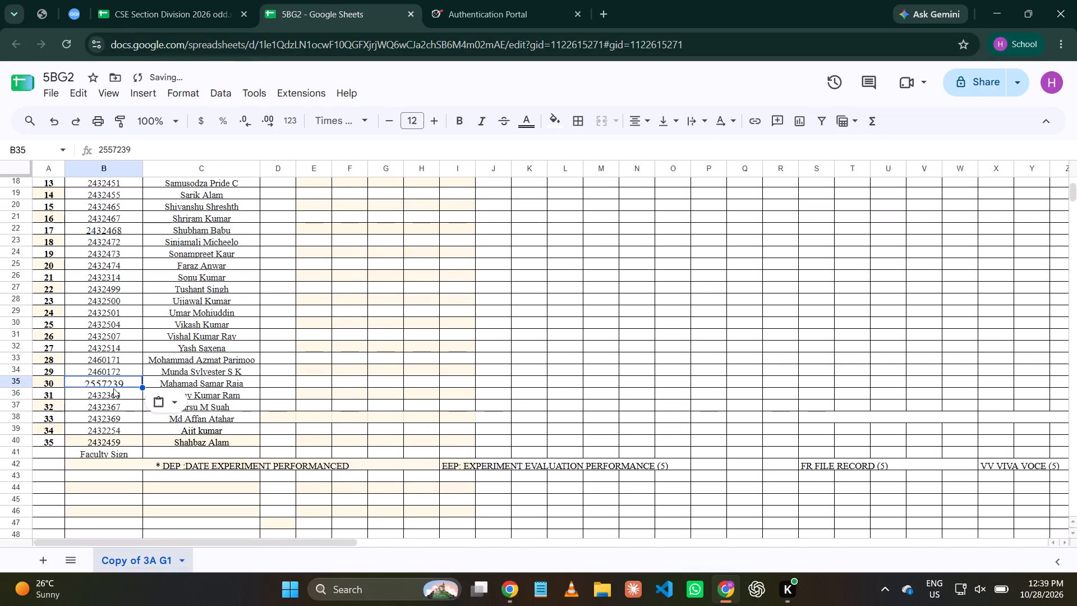
double_click(393, 122)
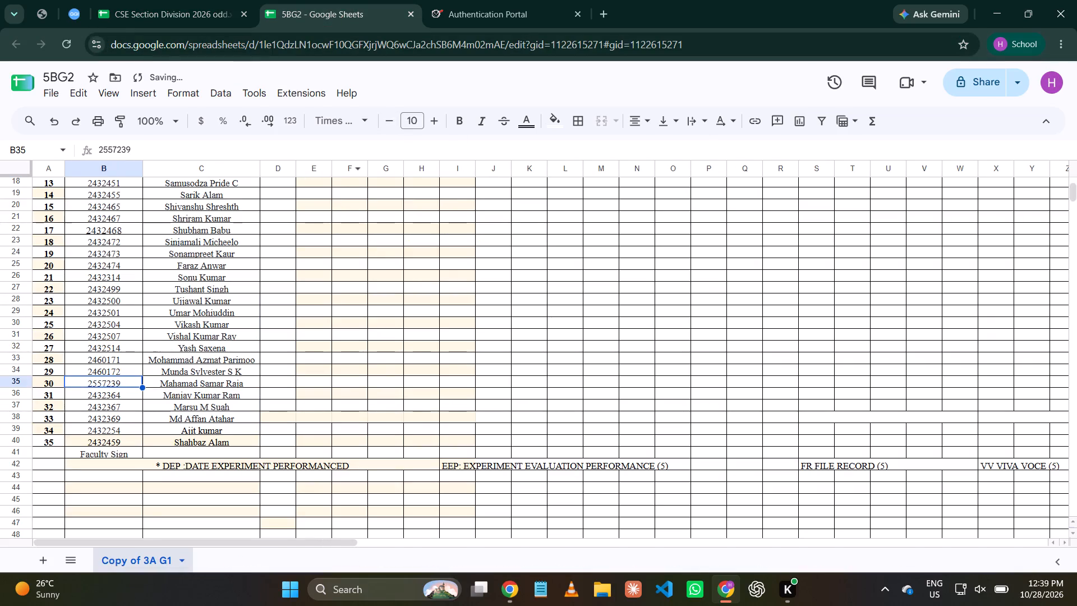
Copy the student name in cell C66 of sheet 5B_CSE into cell C35 of 5BG2, at font size 10 and centred.
click(191, 384)
click(183, 16)
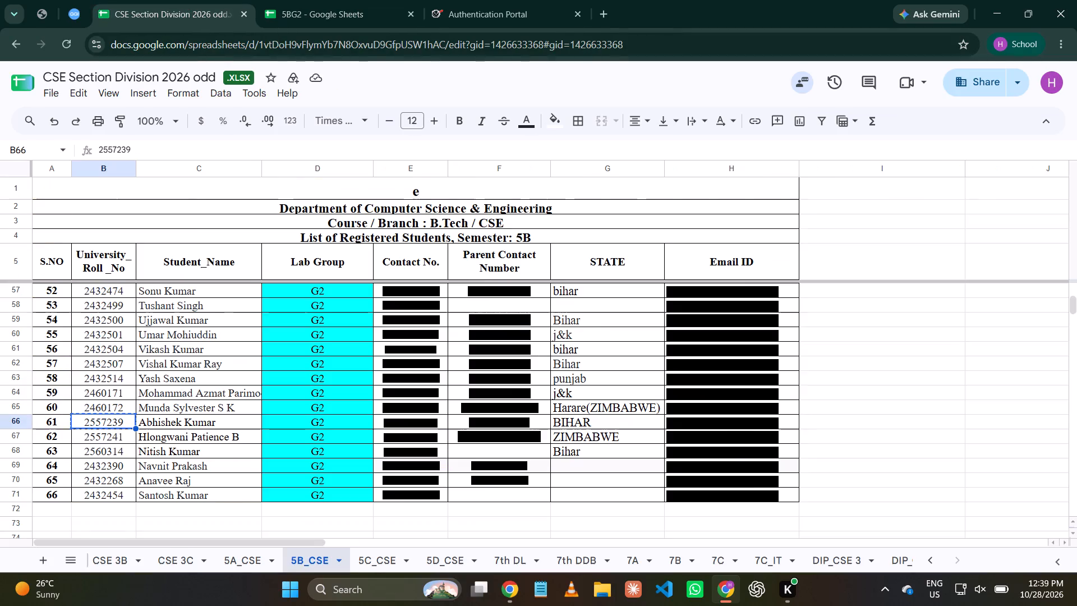
click(177, 425)
key(ctrl+c)
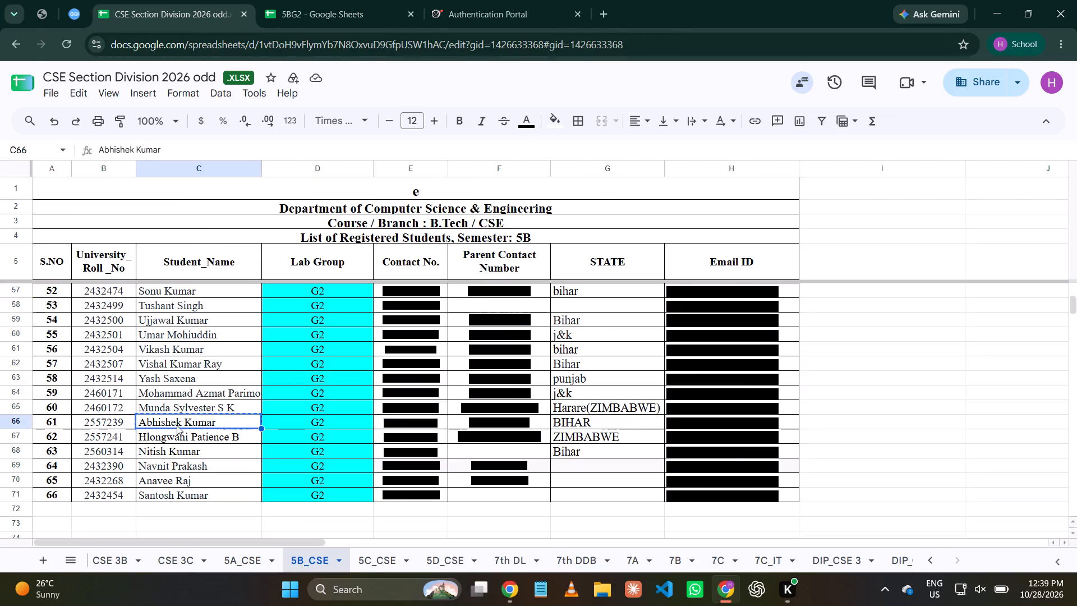
click(303, 24)
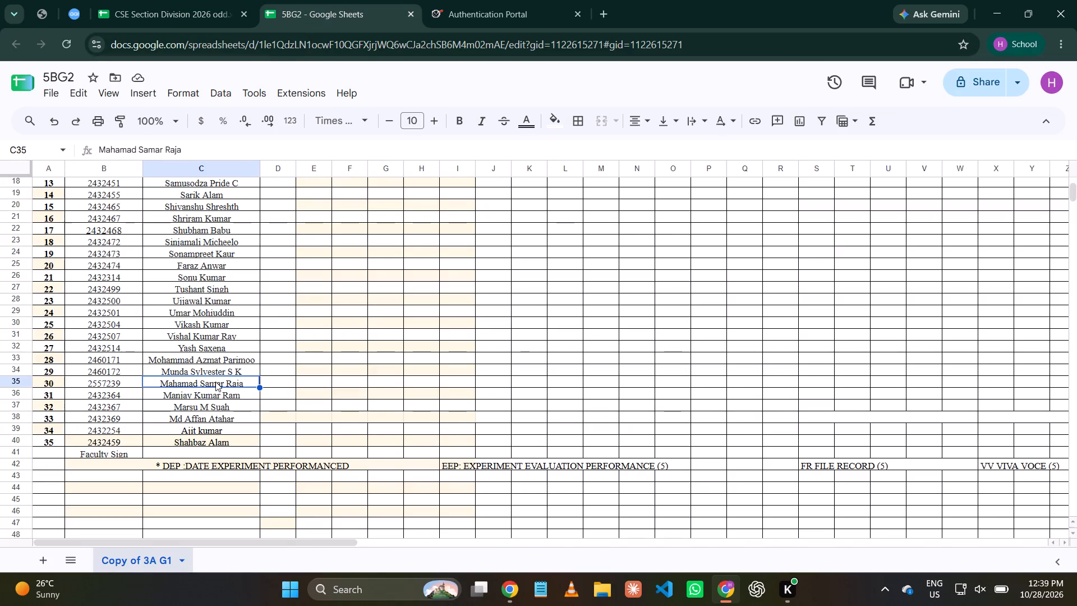
click(215, 382)
key(ctrl+v)
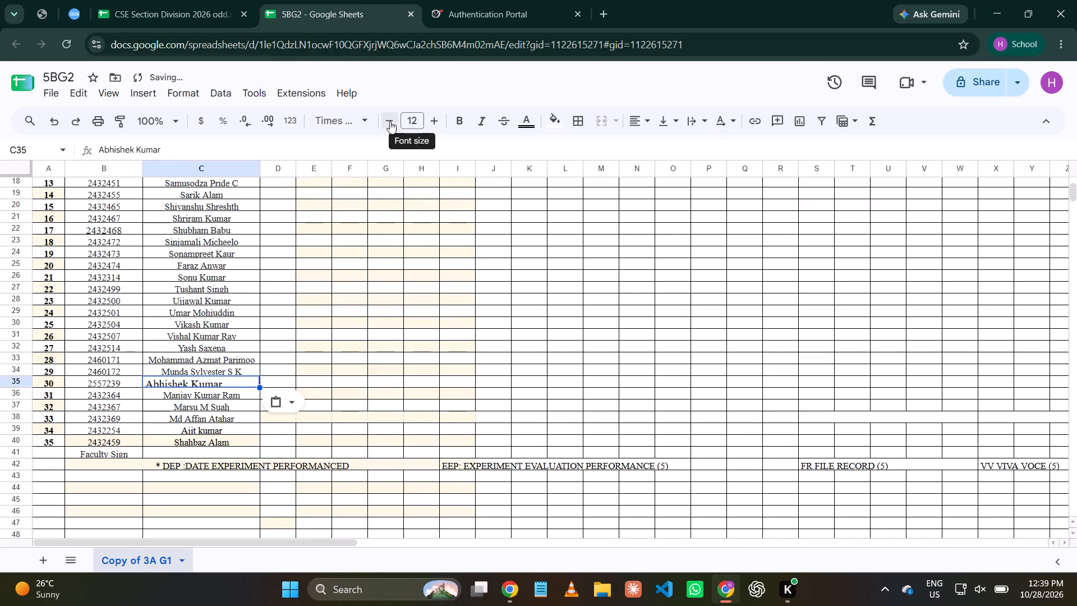
double_click(387, 122)
click(646, 121)
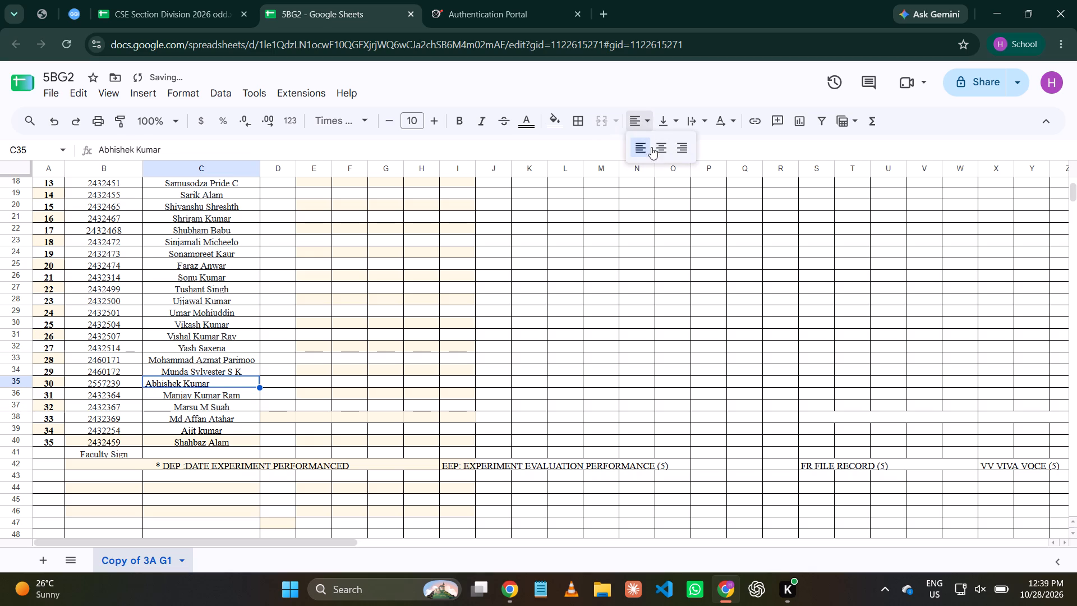
click(659, 144)
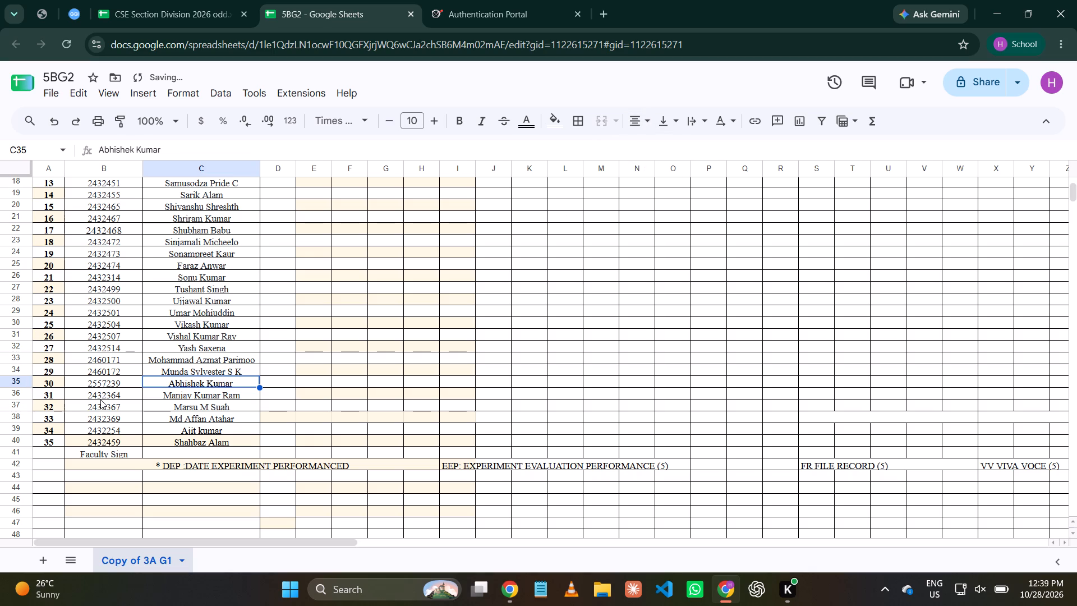
Copy the roll number in cell B67 of sheet 5B_CSE into cell B36 of 5BG2 and set its font size to 10.
click(102, 398)
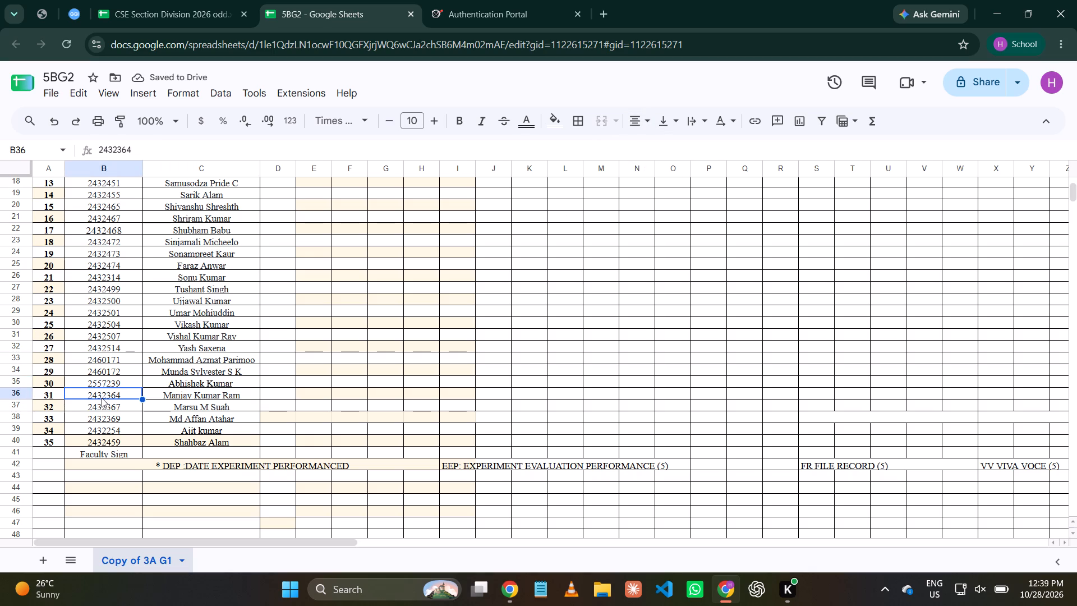
click(123, 7)
click(116, 443)
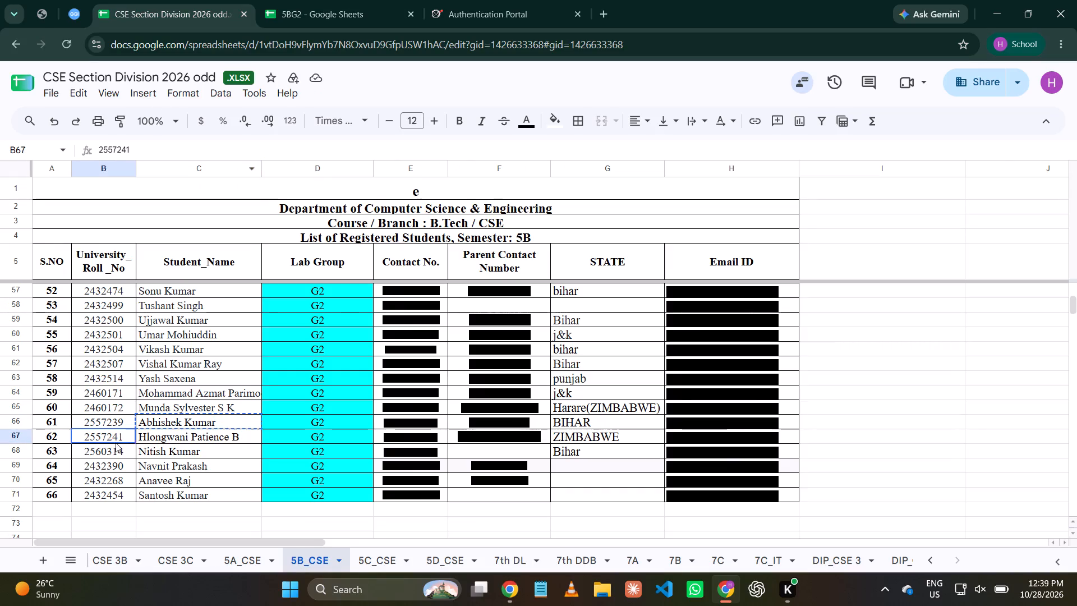
key(ctrl+c)
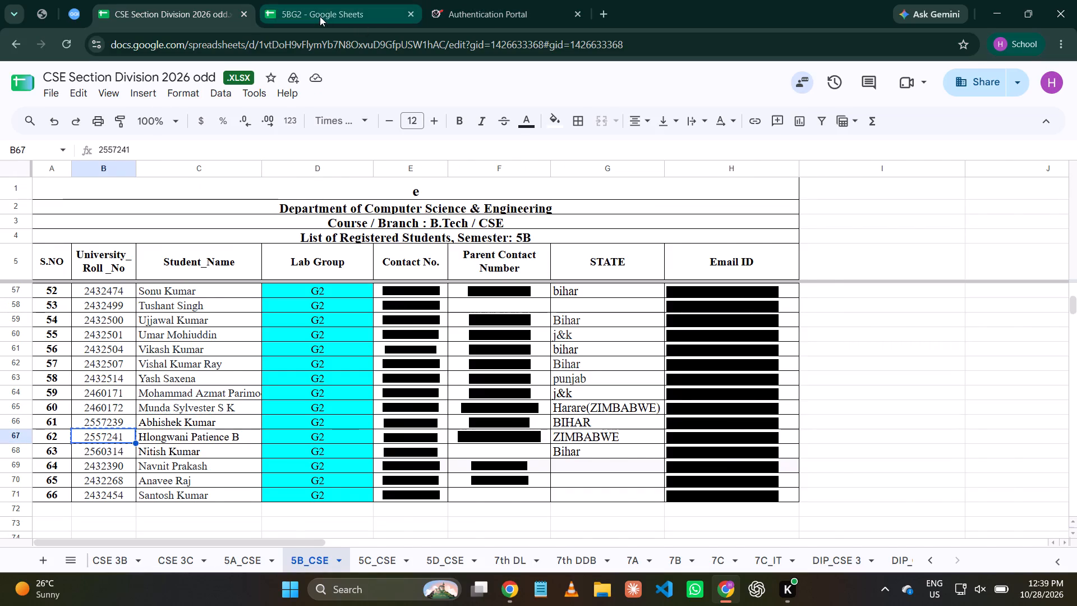
click(320, 16)
click(117, 392)
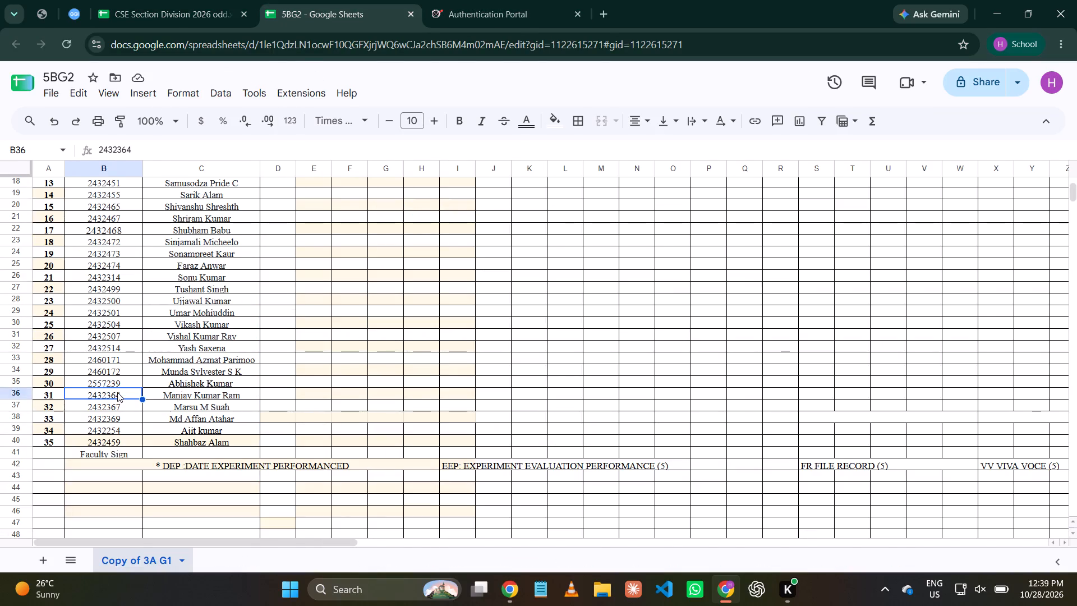
key(ctrl+v)
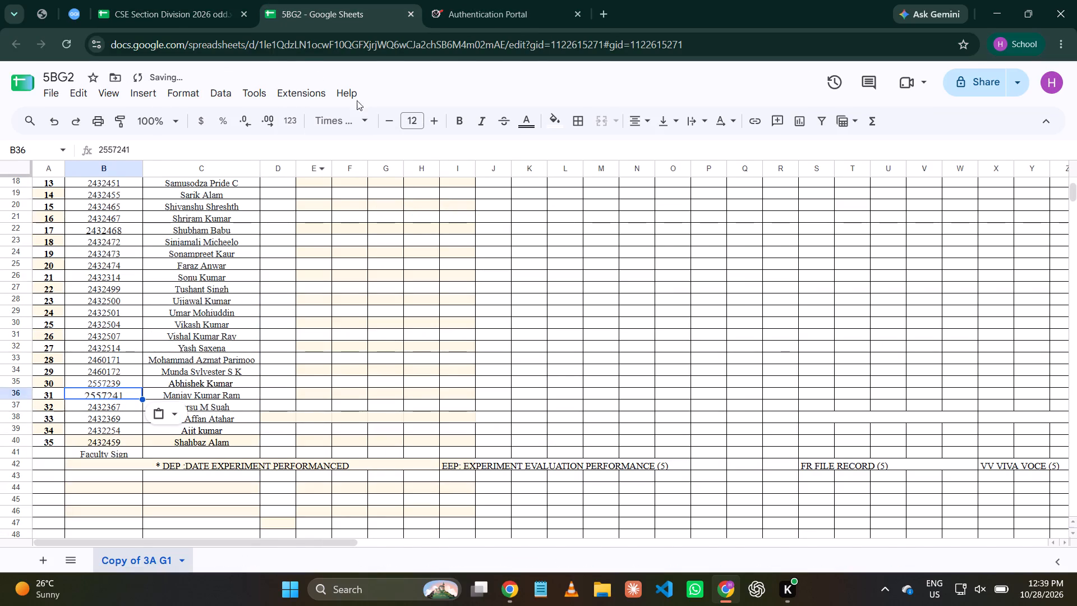
double_click(388, 122)
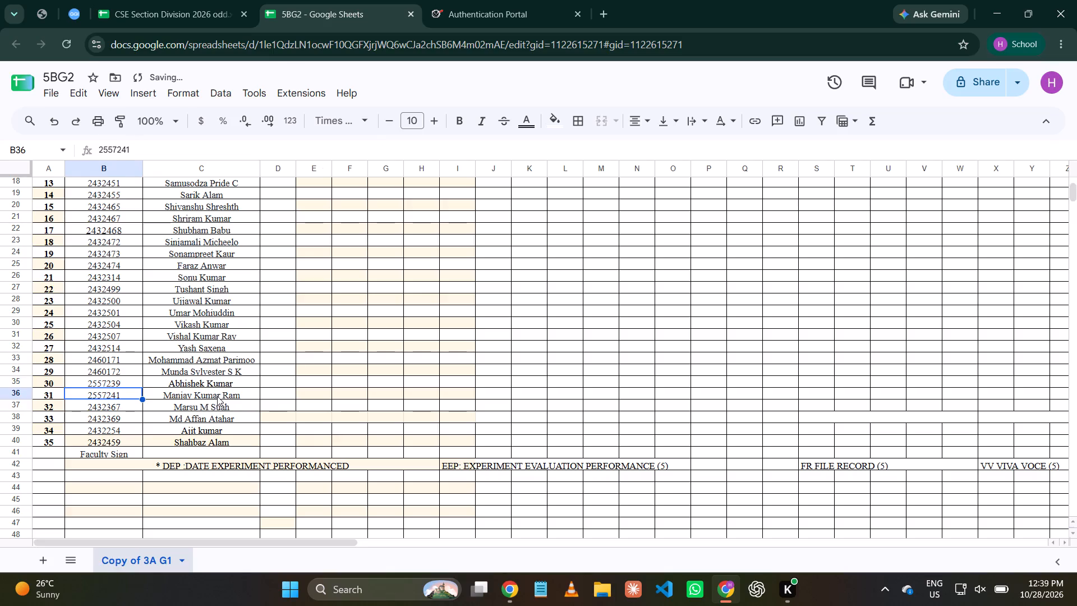
Copy the student name in cell C67 of sheet 5B_CSE into cell C36 of 5BG2, at font size 10 and centred.
click(217, 396)
click(182, 13)
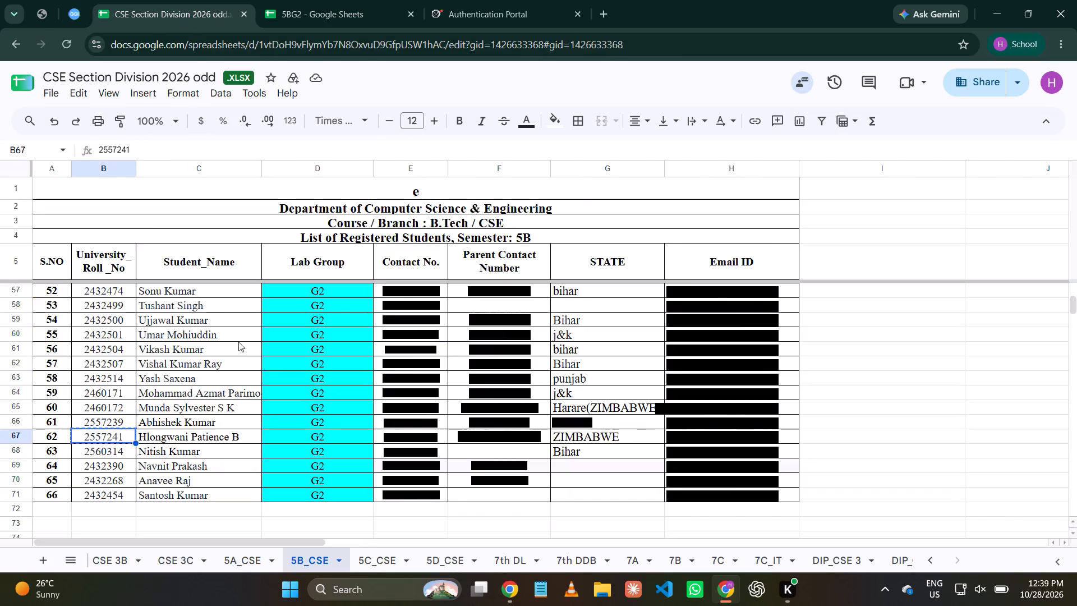
click(222, 441)
key(ctrl+c)
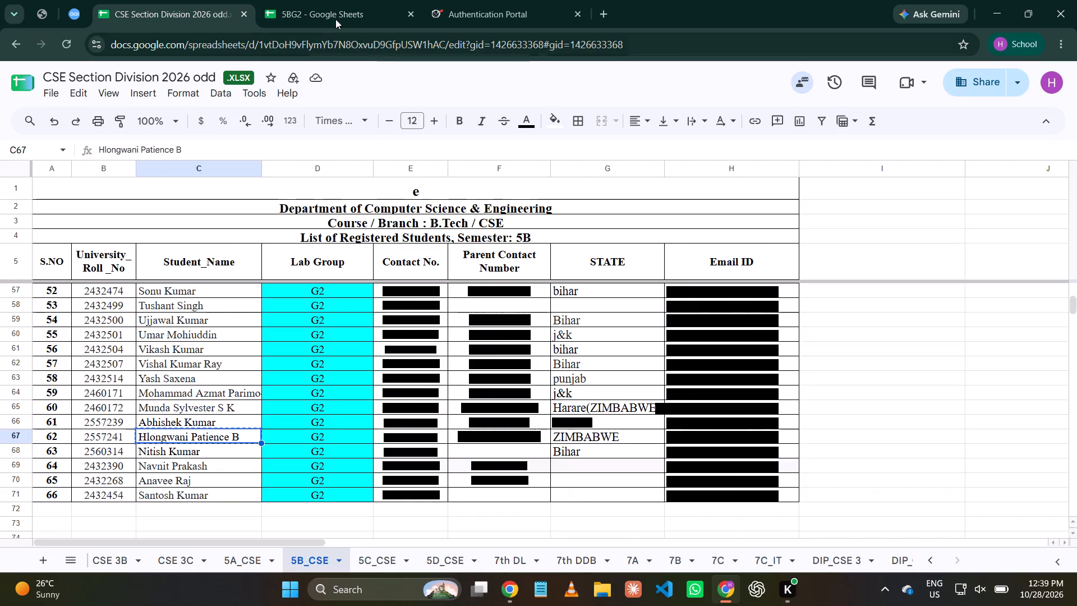
click(335, 19)
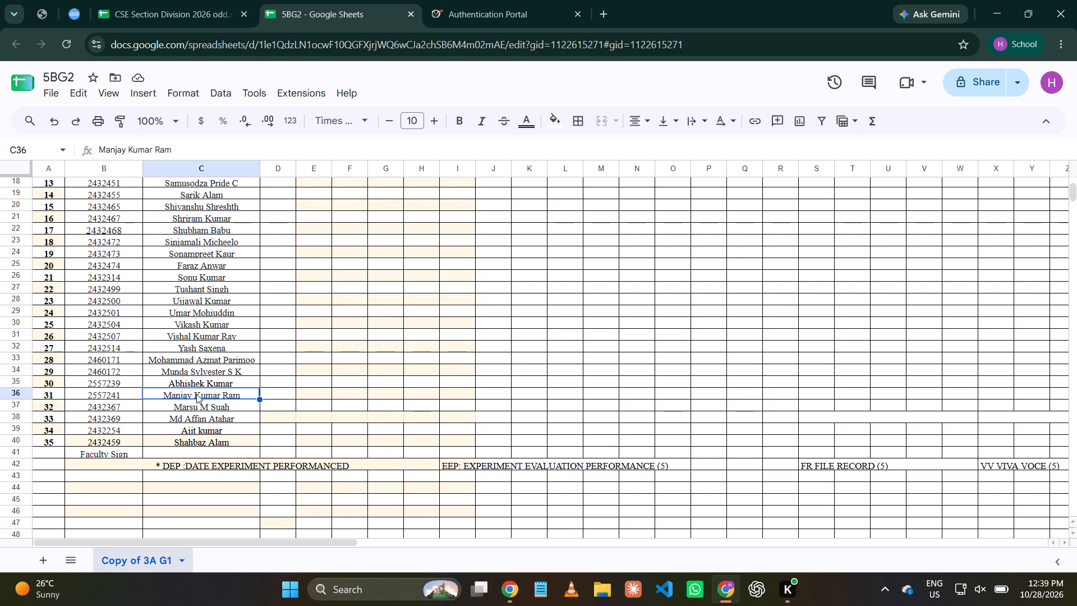
click(196, 394)
key(ctrl+v)
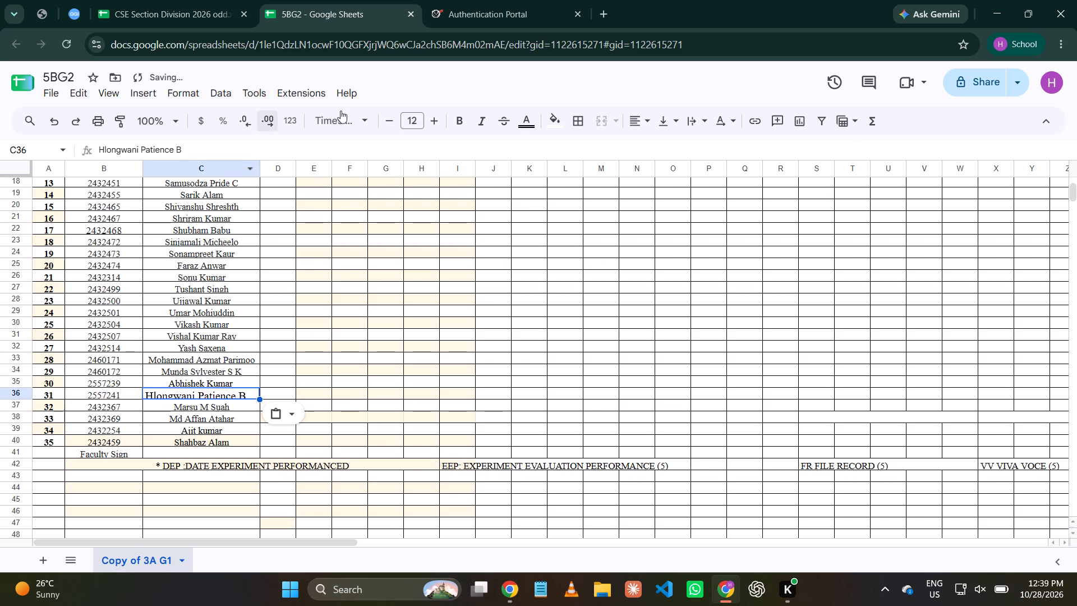
double_click(392, 120)
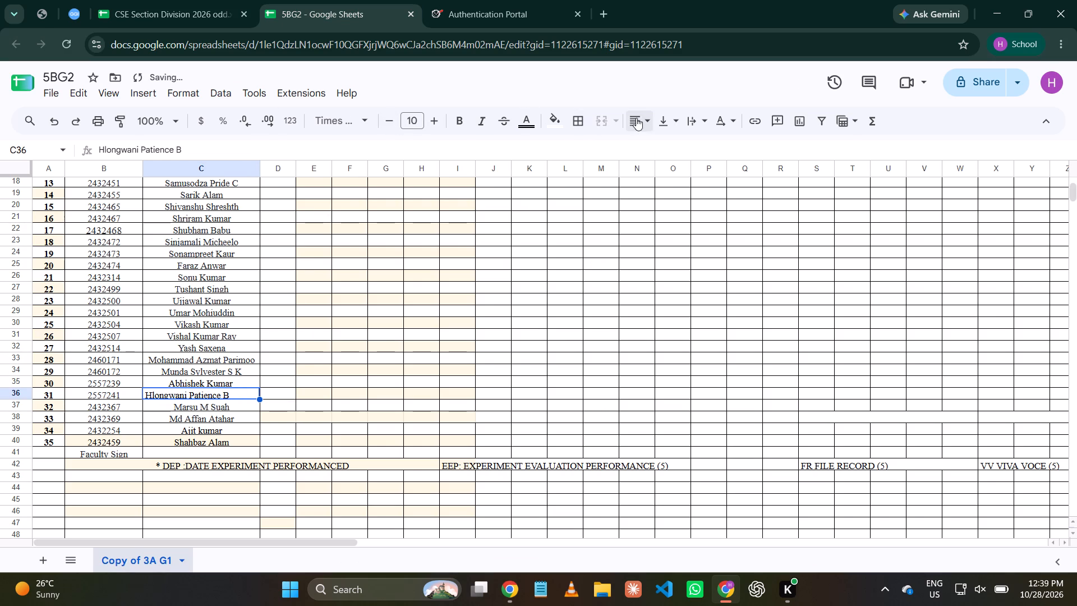
click(651, 117)
click(665, 151)
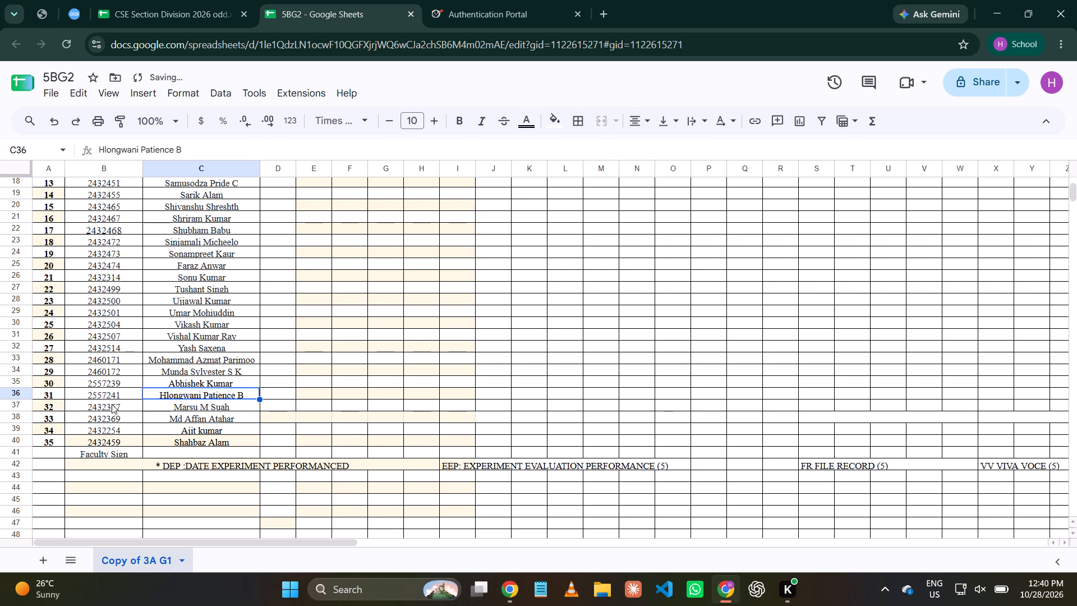
Copy the roll number in cell B68 of sheet 5B_CSE into cell B37 of 5BG2 and set its font size to 10.
click(113, 407)
click(165, 20)
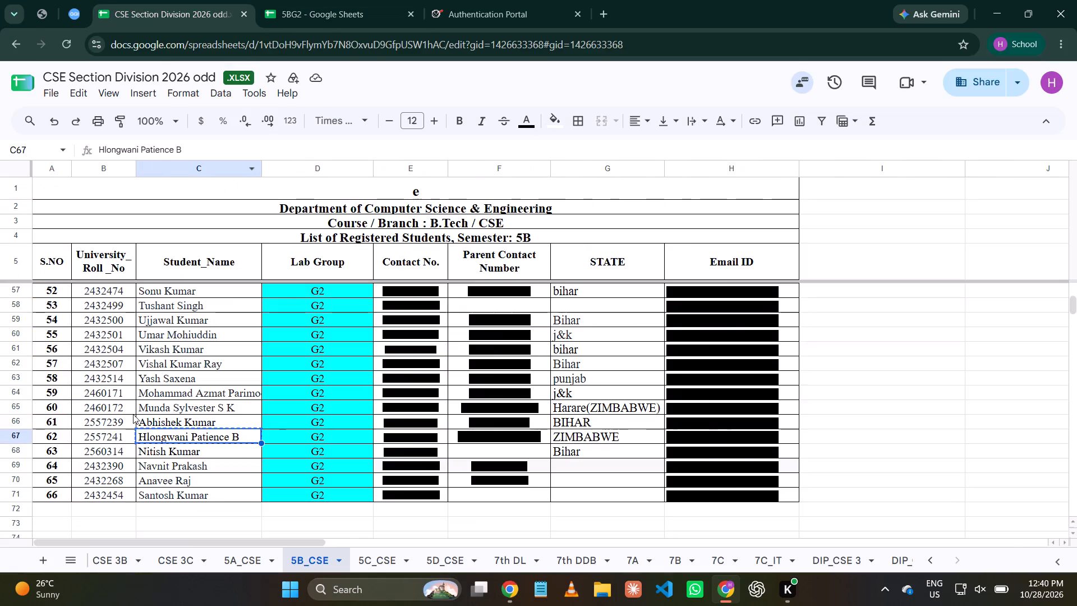
click(122, 446)
key(ctrl+c)
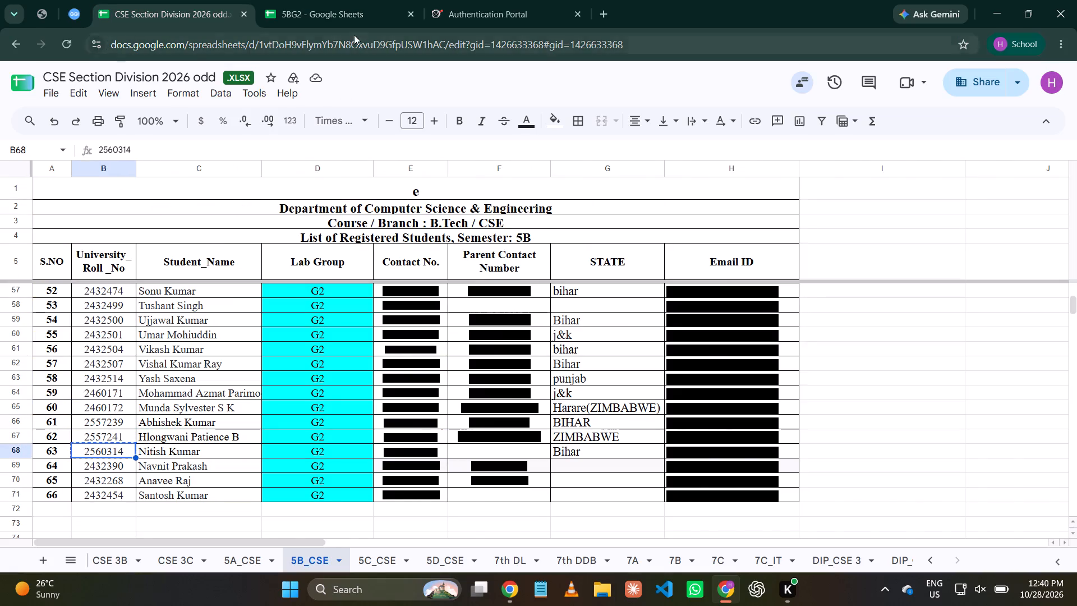
click(344, 16)
click(117, 403)
key(ctrl+v)
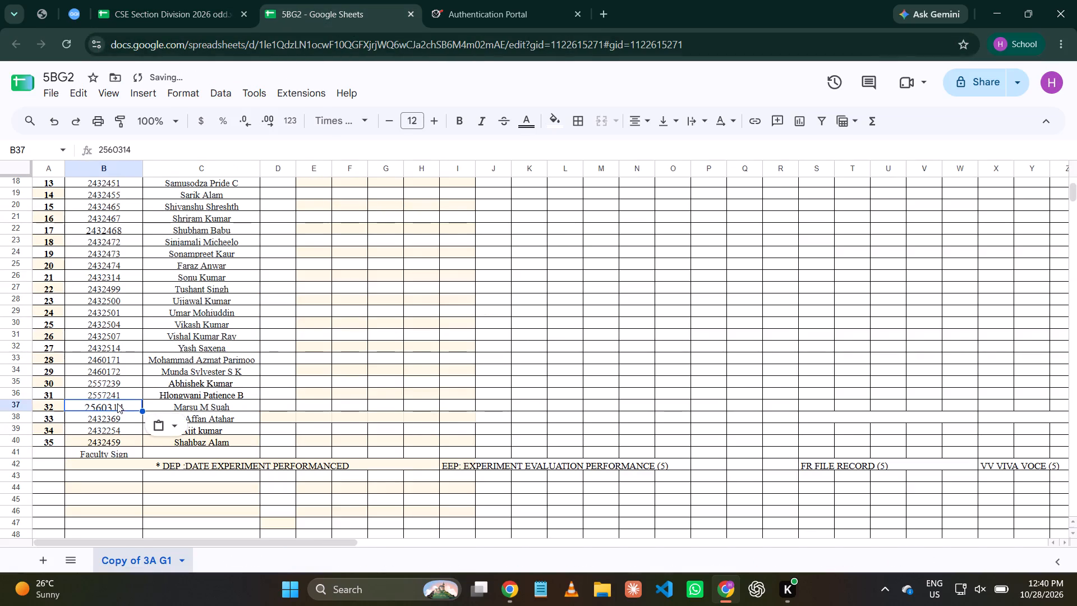
double_click(391, 125)
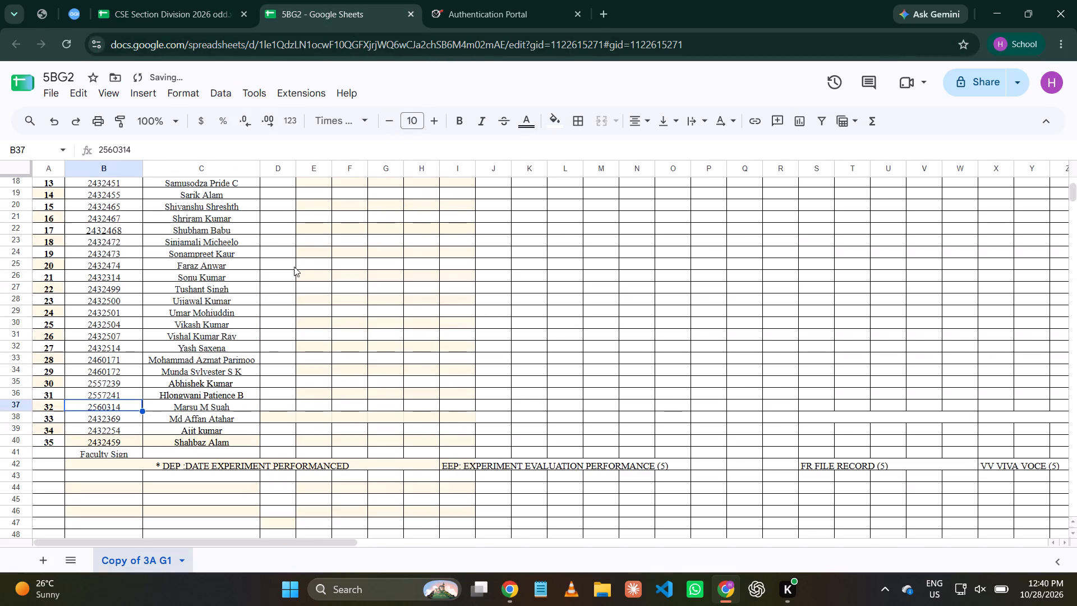
Copy the student name in cell C68 of sheet 5B_CSE into cell C37 of 5BG2, at font size 10 and centred.
click(232, 407)
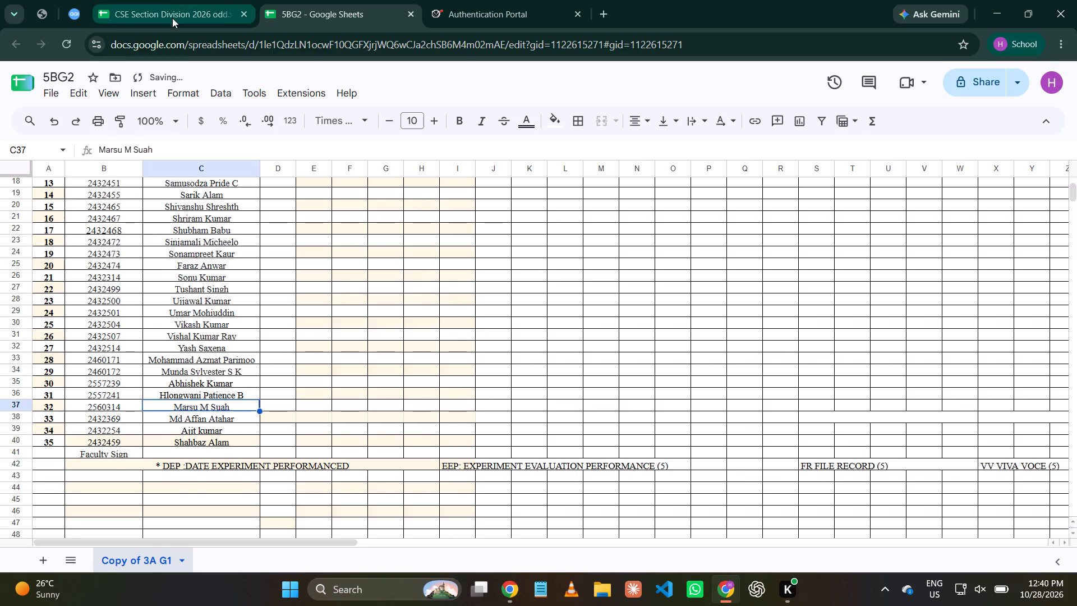
click(172, 22)
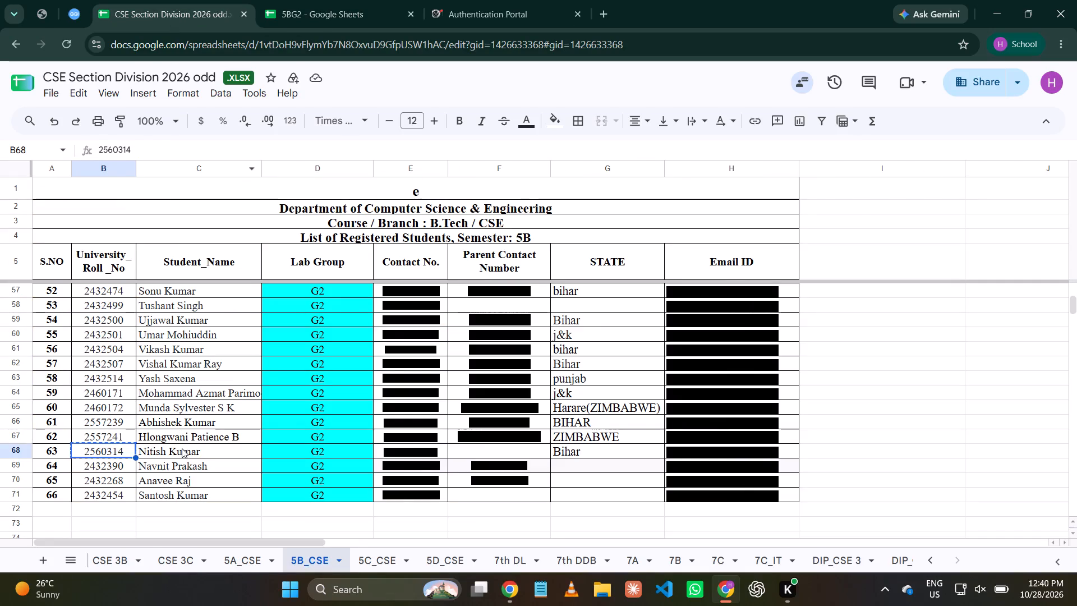
click(182, 448)
key(ctrl+c)
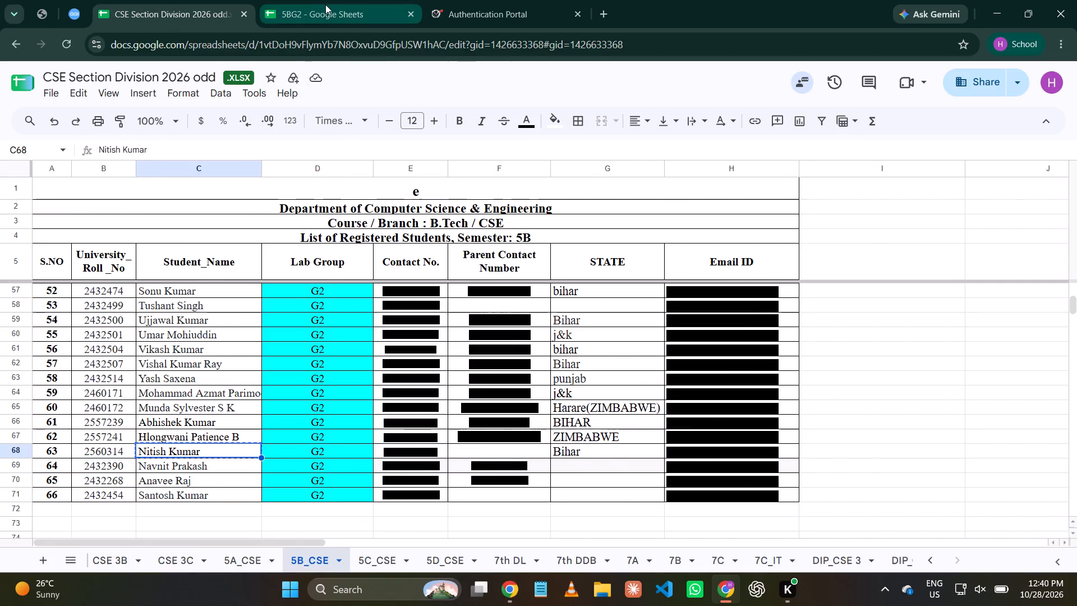
click(325, 4)
click(204, 412)
key(ctrl+v)
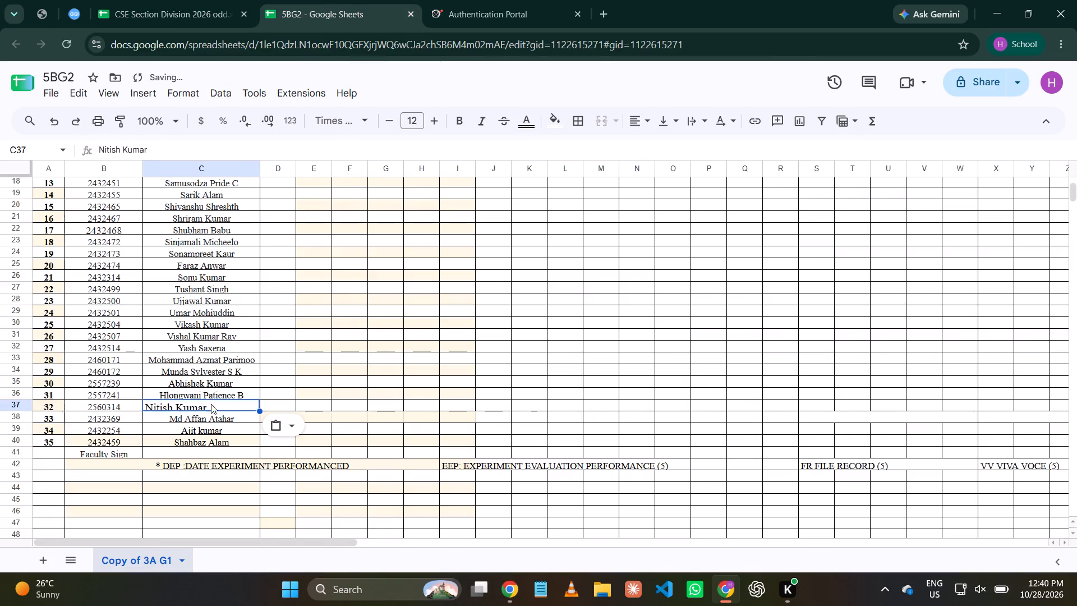
click(400, 120)
double_click(394, 124)
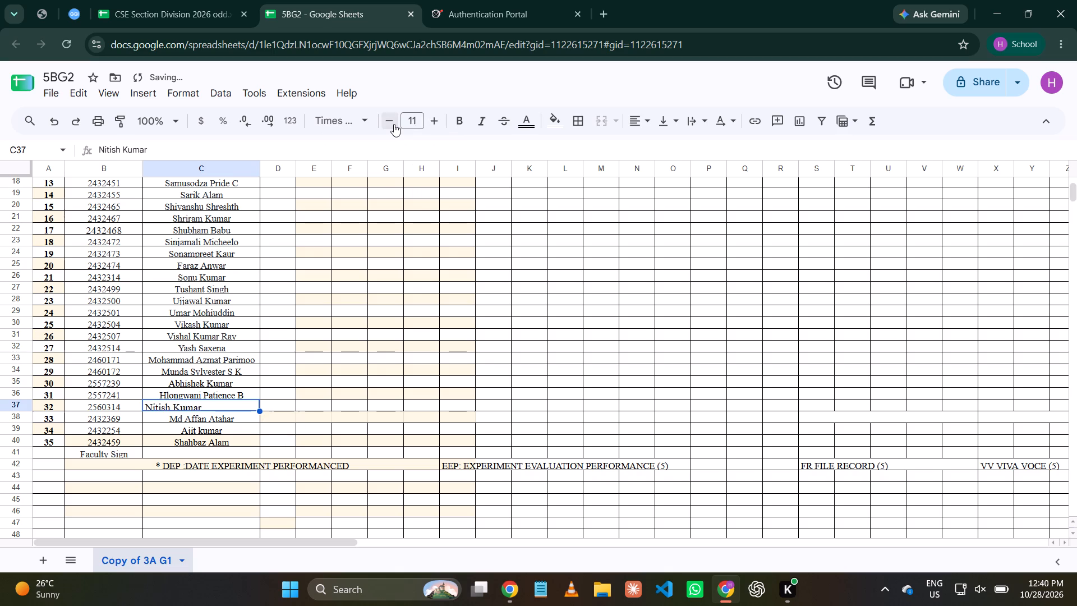
click(648, 121)
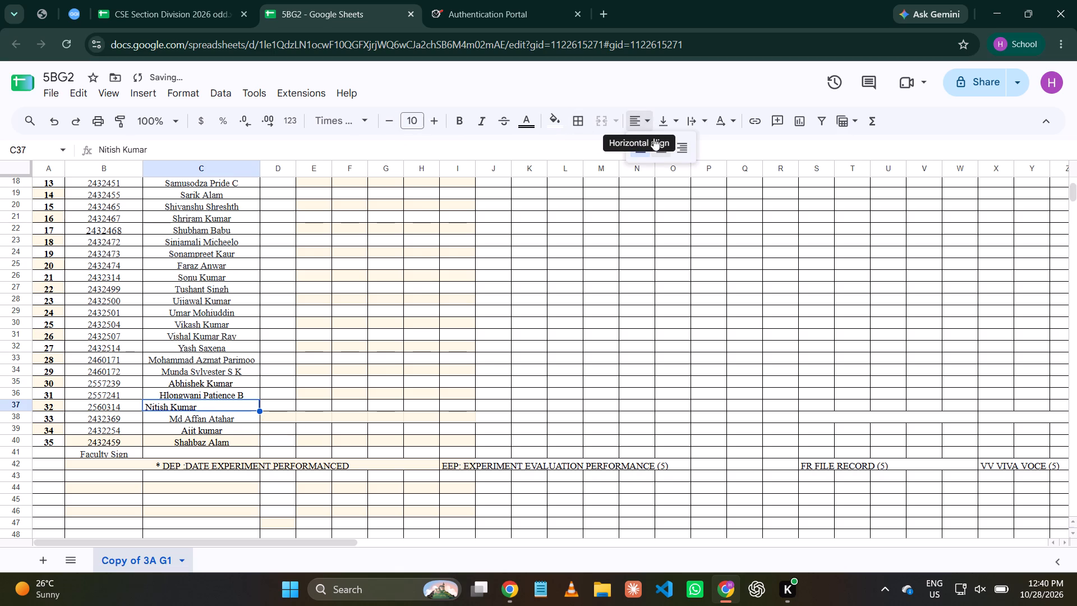
click(656, 150)
Copy the roll number in cell B69 of sheet 5B_CSE into cell B38 of 5BG2 and set its font size to 10.
click(131, 415)
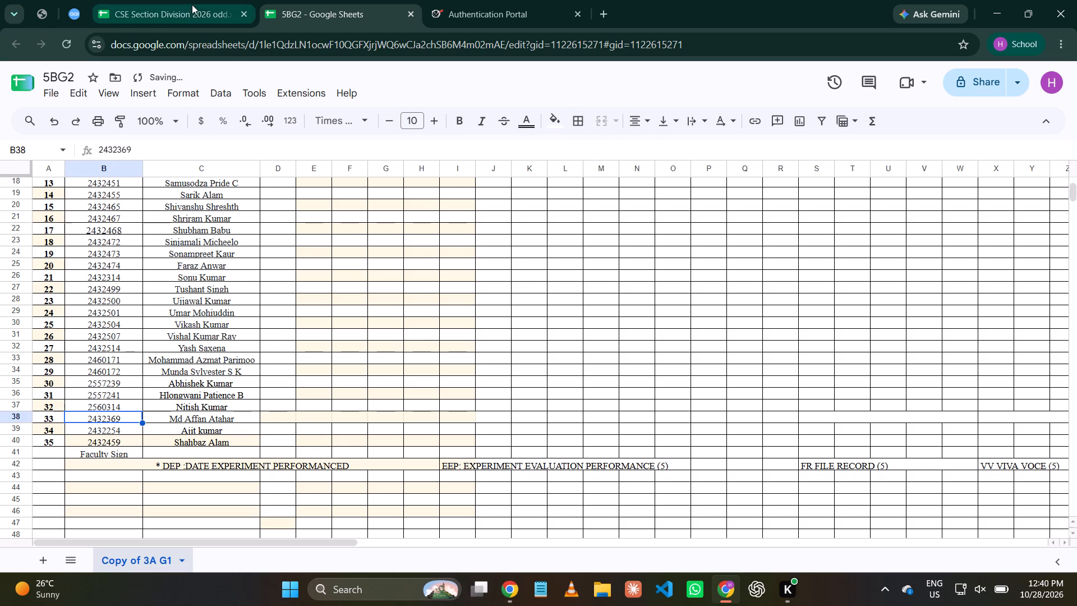
click(187, 11)
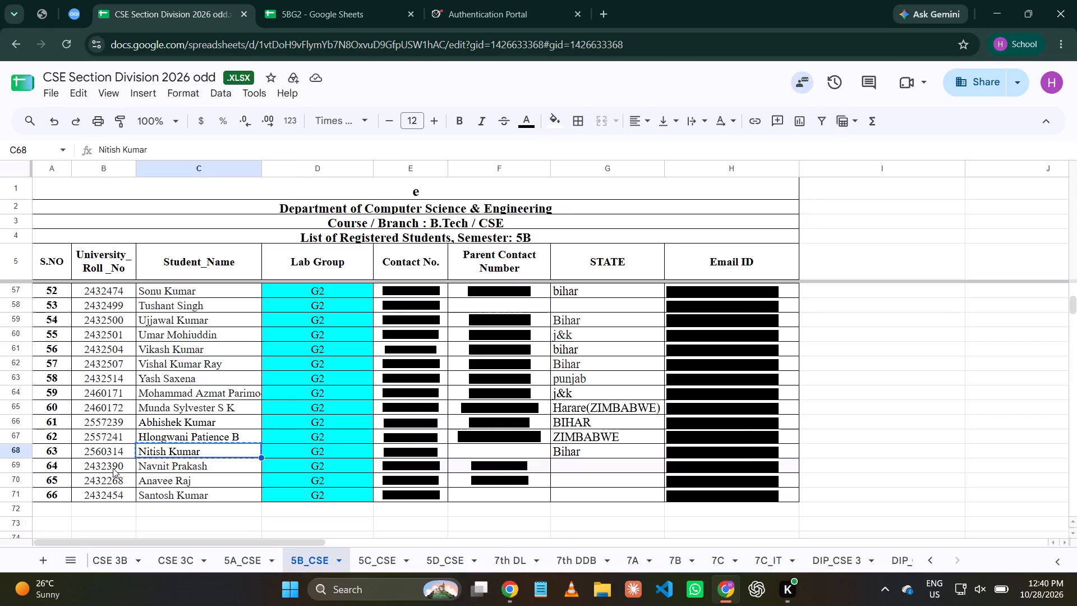
click(113, 468)
key(ctrl+c)
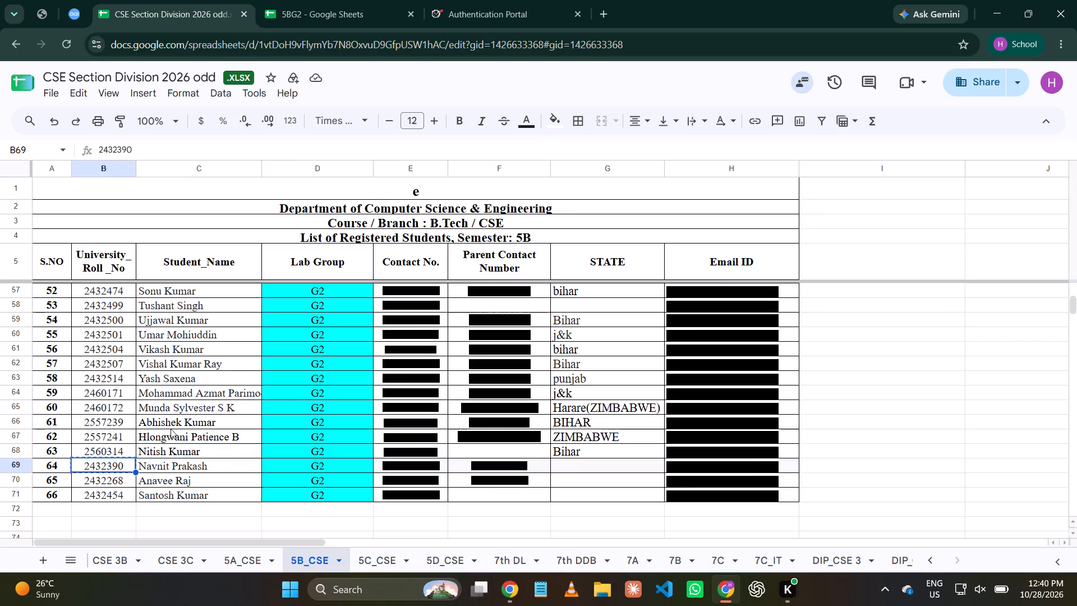
click(341, 15)
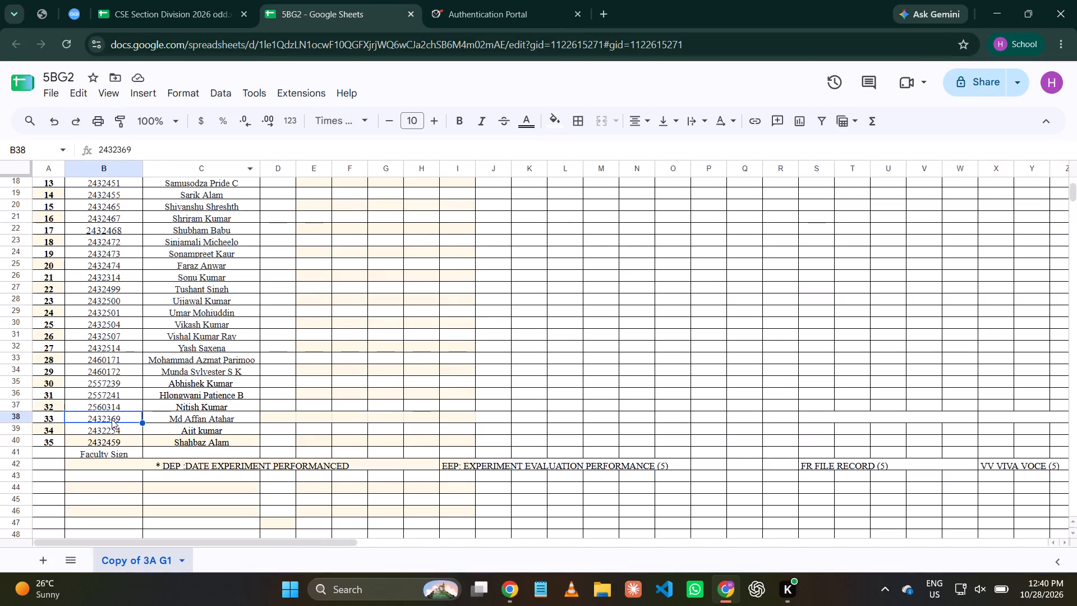
click(112, 418)
key(ctrl+v)
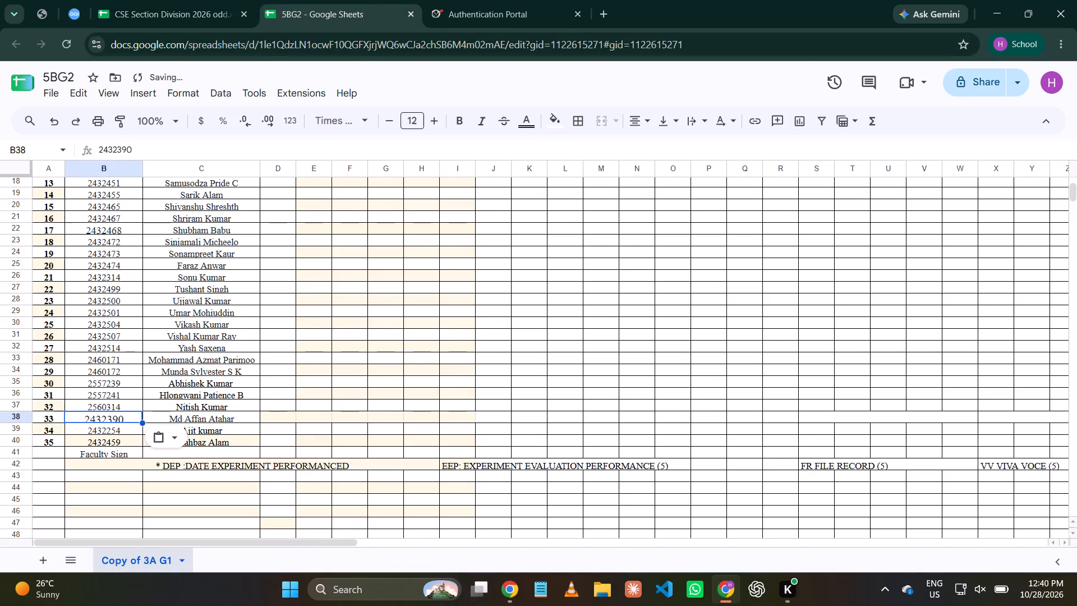
click(393, 124)
click(393, 124)
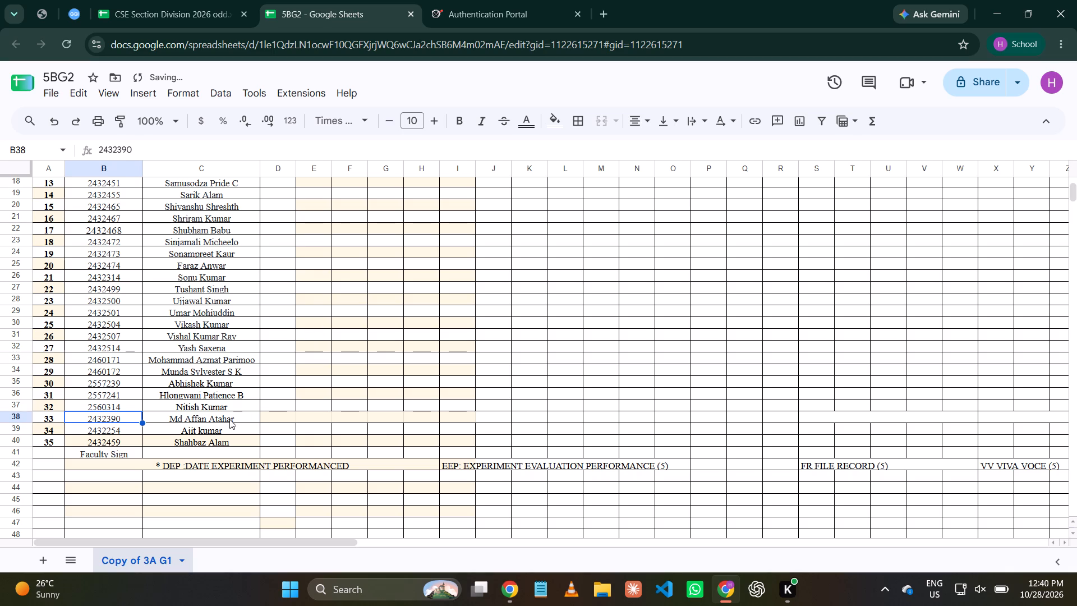
Copy the student name in cell C69 of sheet 5B_CSE into cell C38 of 5BG2, at font size 10 and centred.
click(229, 419)
click(172, 17)
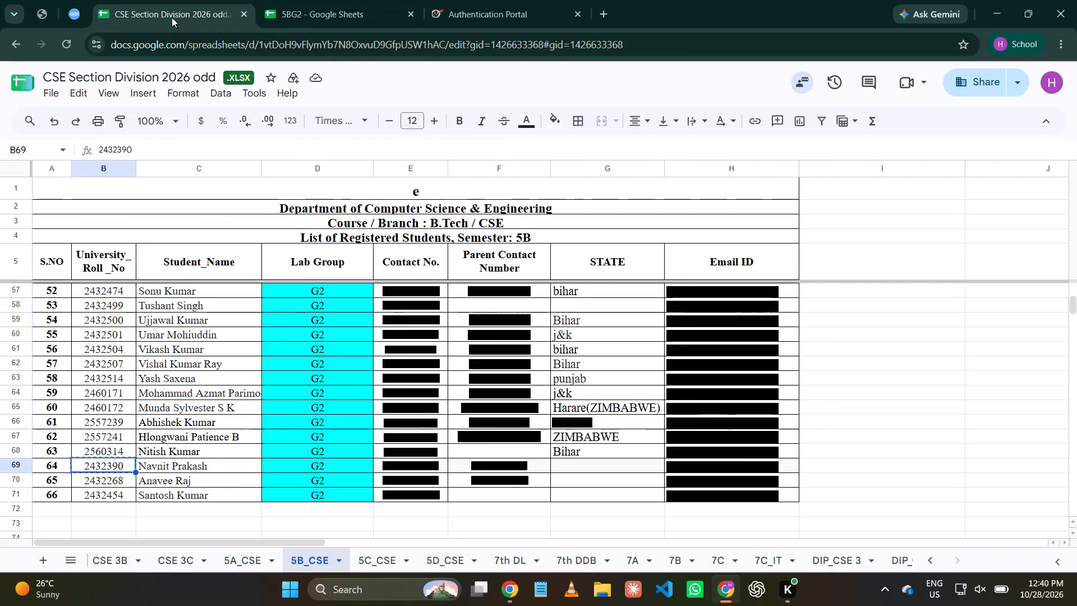
click(227, 468)
key(ctrl+v)
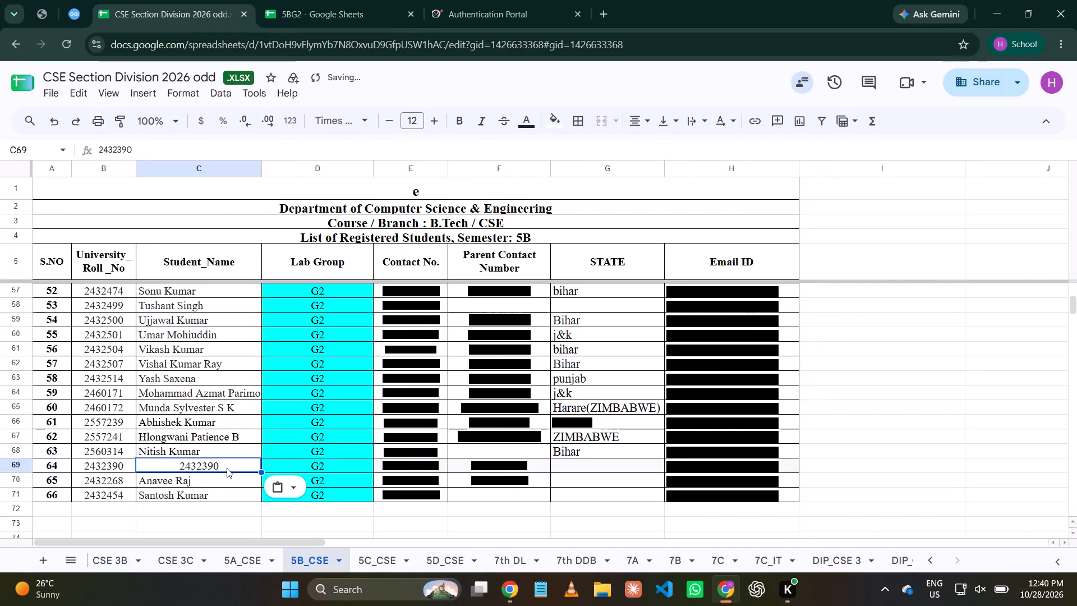
key(ctrl+z)
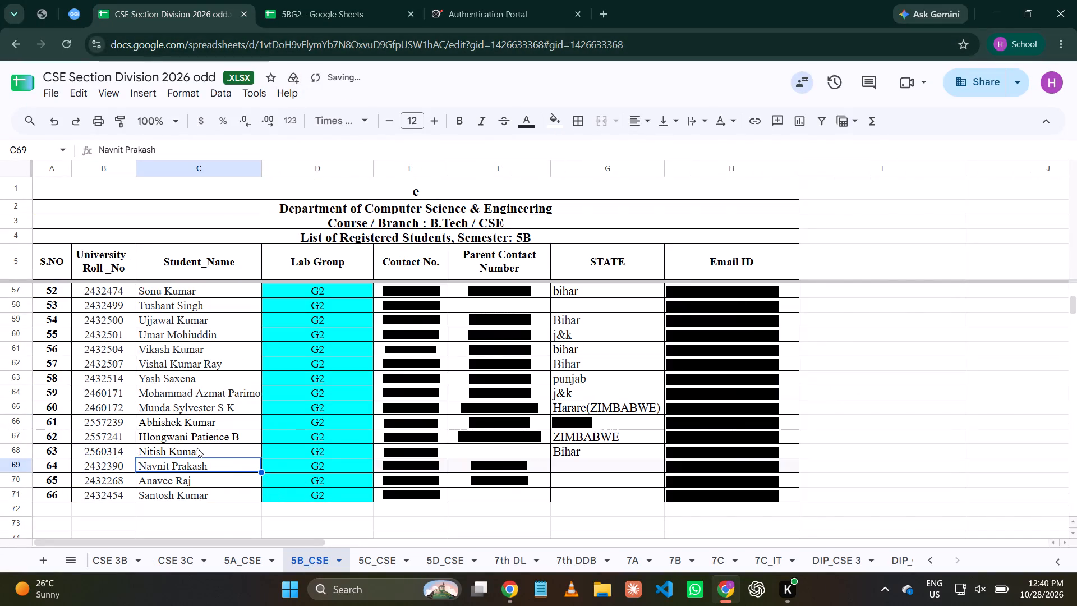
key(ctrl+c)
drag(322, 9, 321, 21)
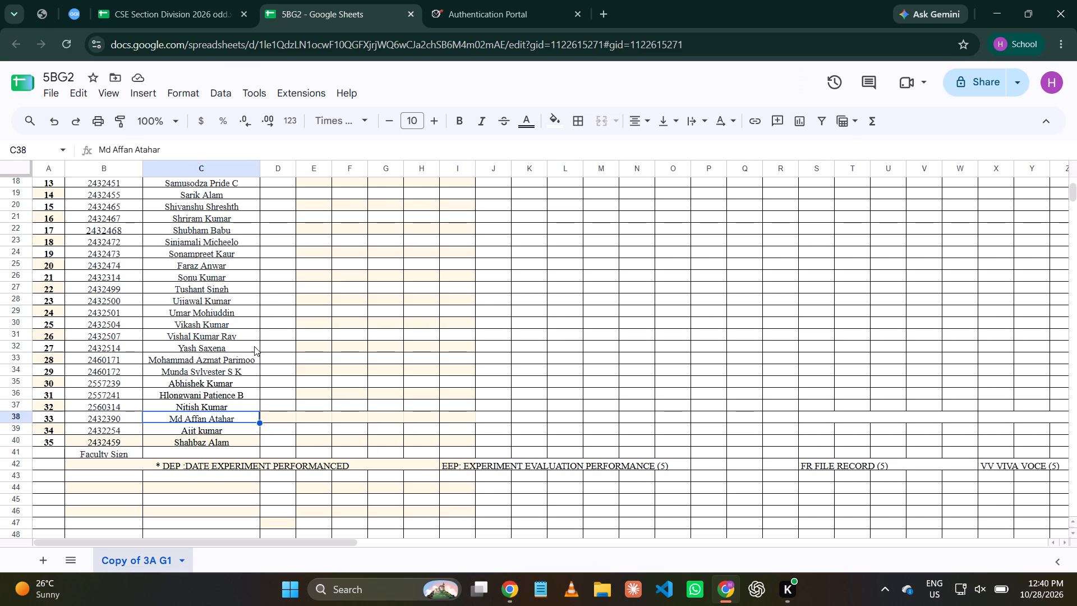
click(211, 420)
key(ctrl+v)
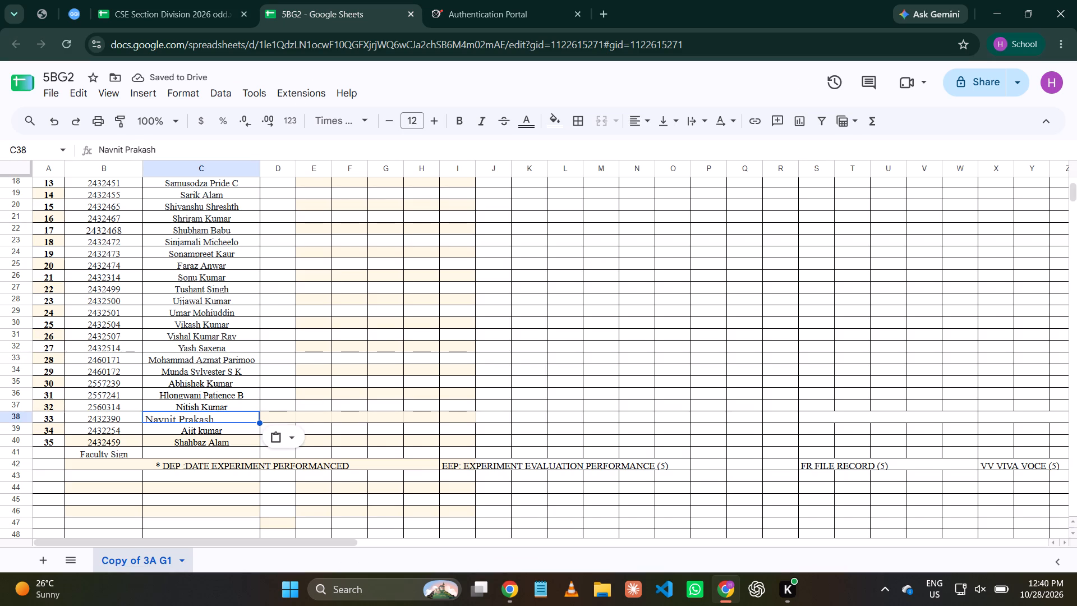
double_click(393, 118)
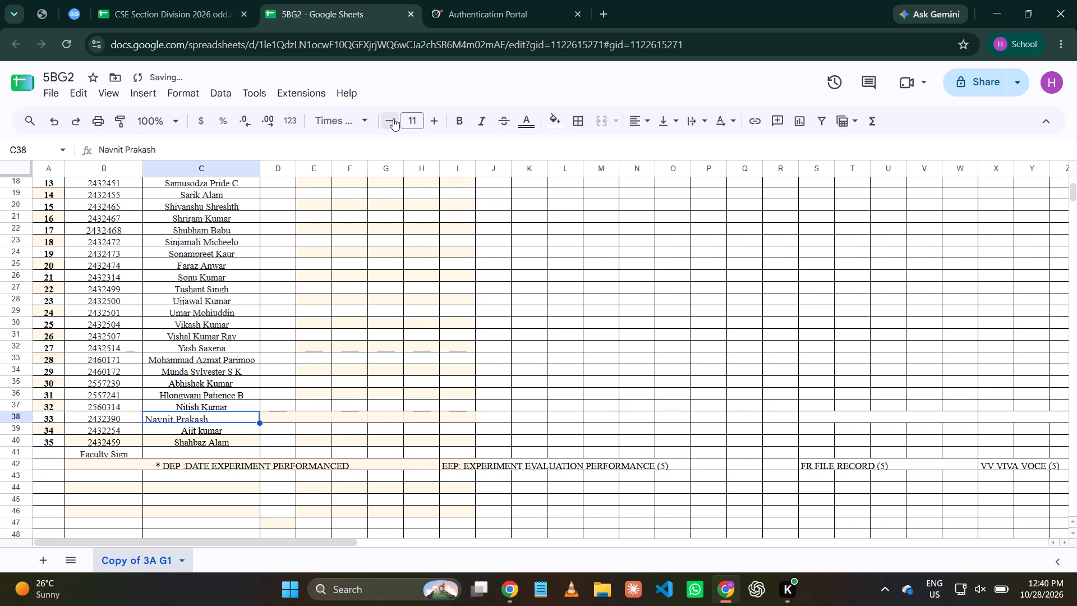
click(651, 121)
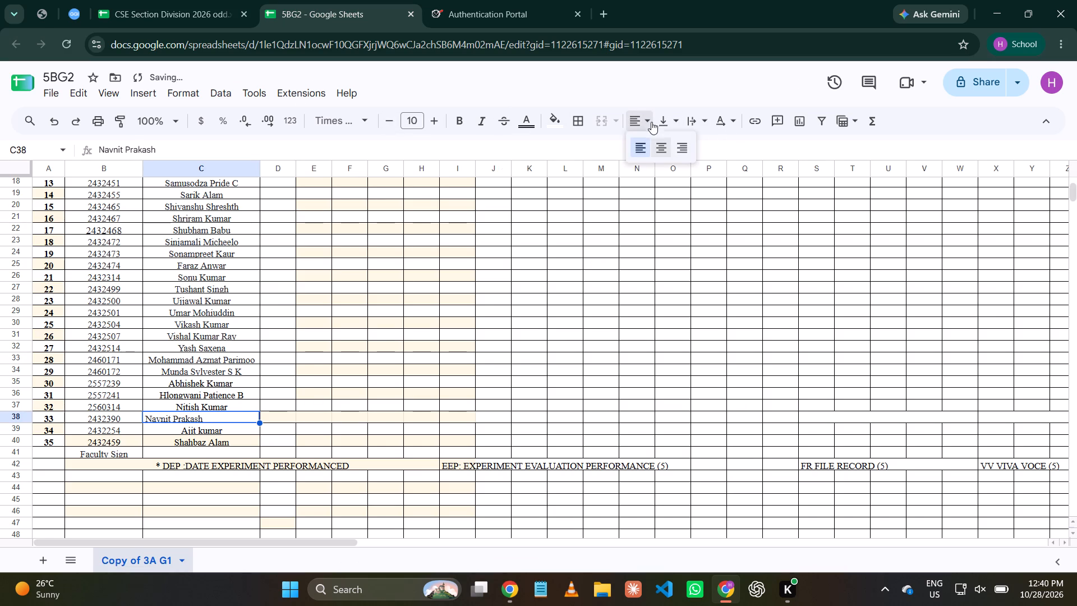
click(662, 151)
Copy the roll number in cell B71 of sheet 5B_CSE into cell B39 of 5BG2 and set its font size to 10.
click(117, 432)
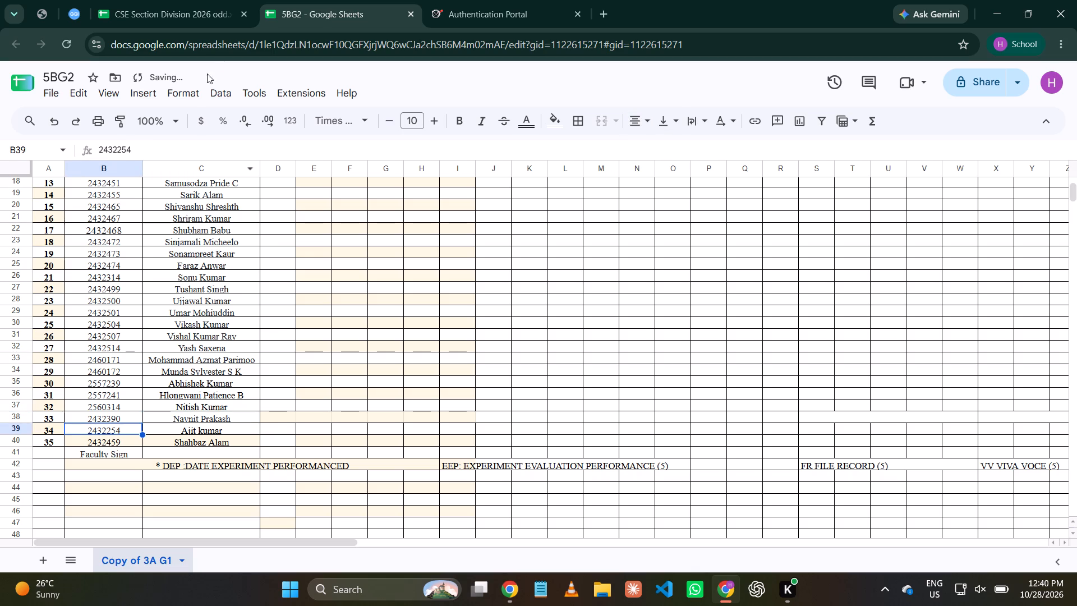
click(199, 13)
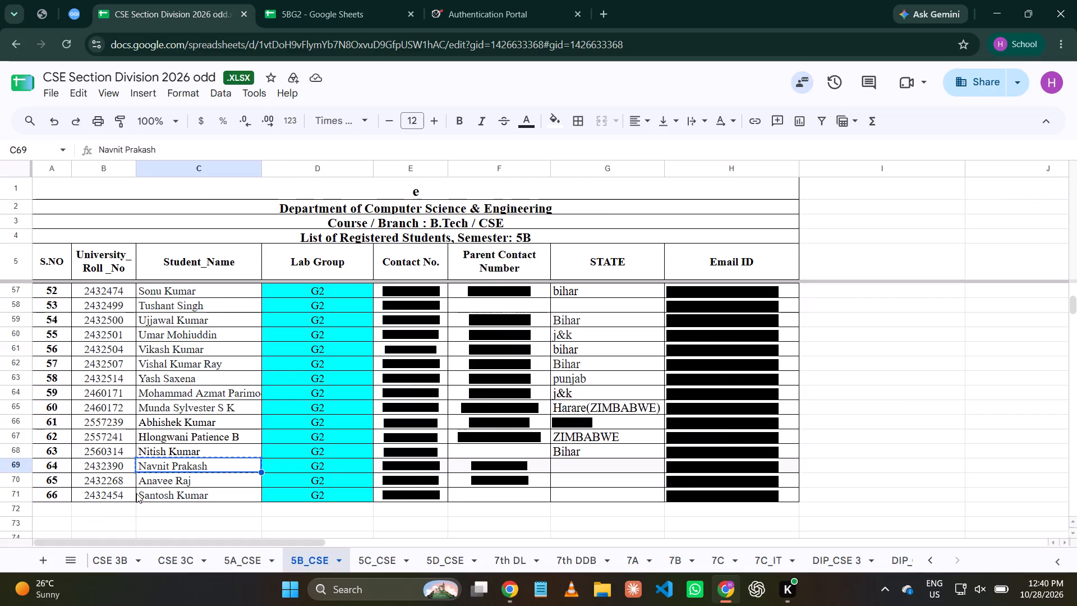
click(108, 493)
key(ctrl+c)
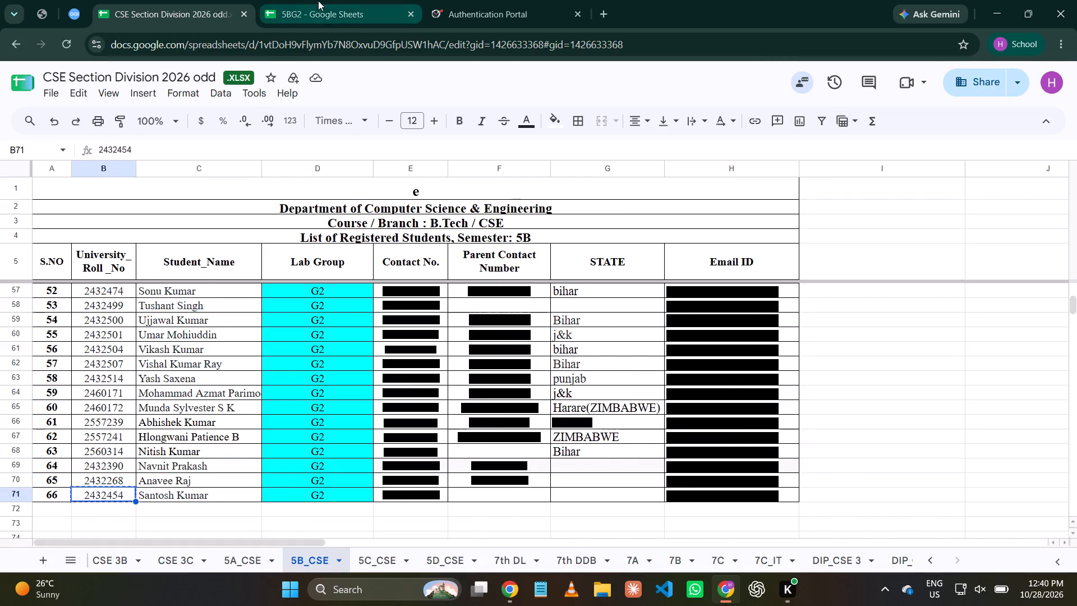
click(322, 10)
click(119, 430)
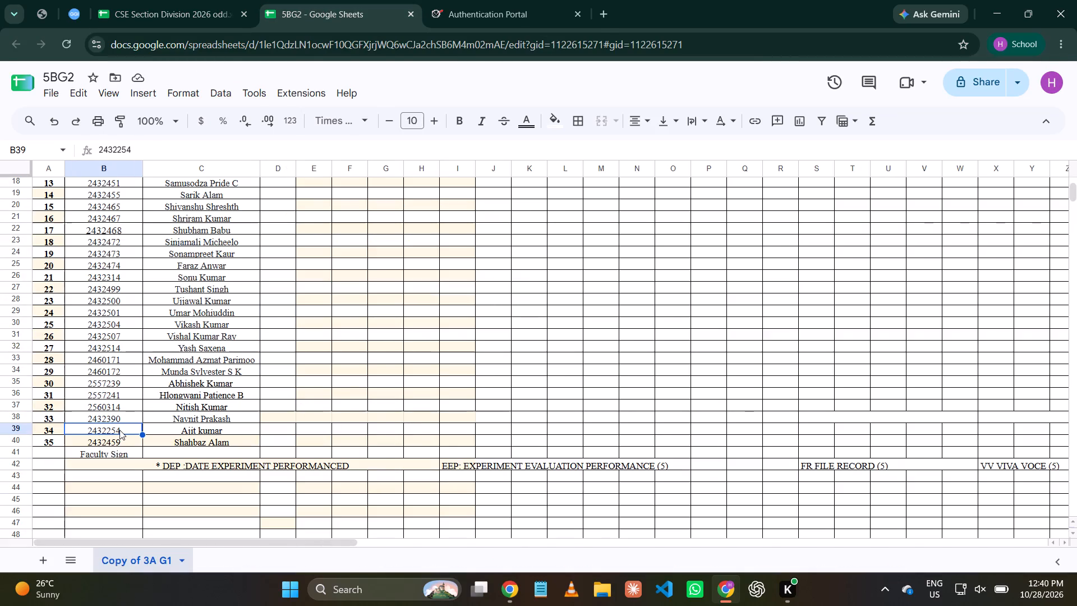
key(ctrl+v)
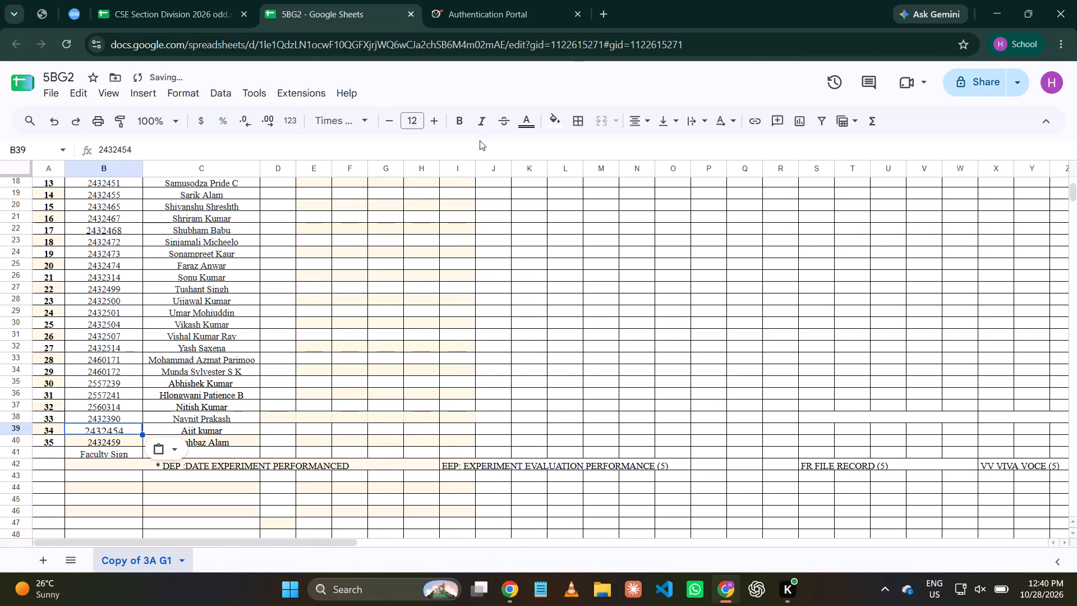
double_click(392, 118)
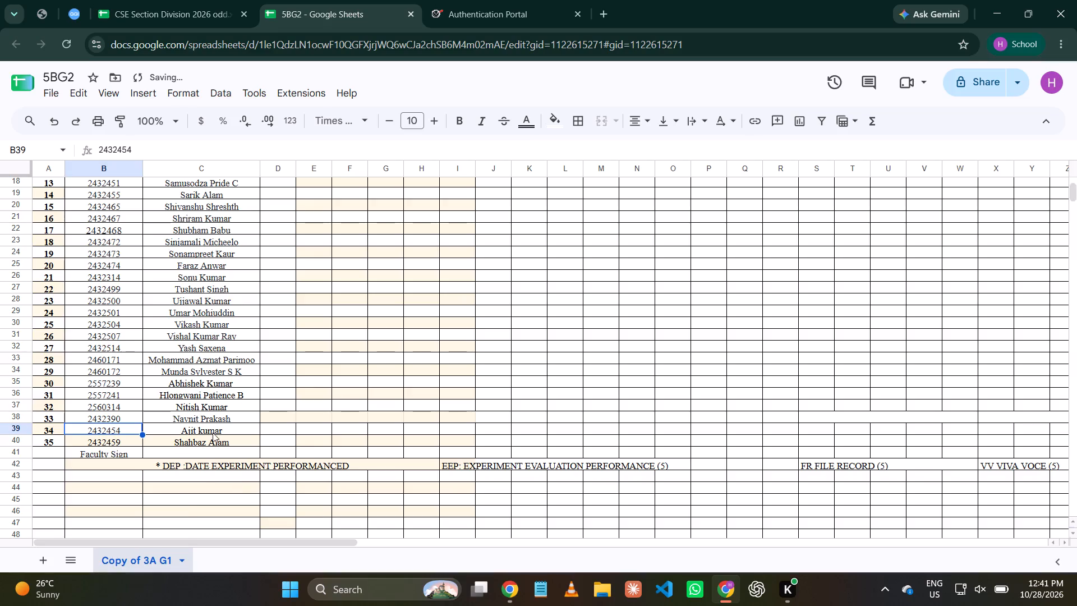
Copy the student name in cell C71 of sheet 5B_CSE into cell C39 of 5BG2, at font size 10 and centred.
click(215, 431)
click(211, 7)
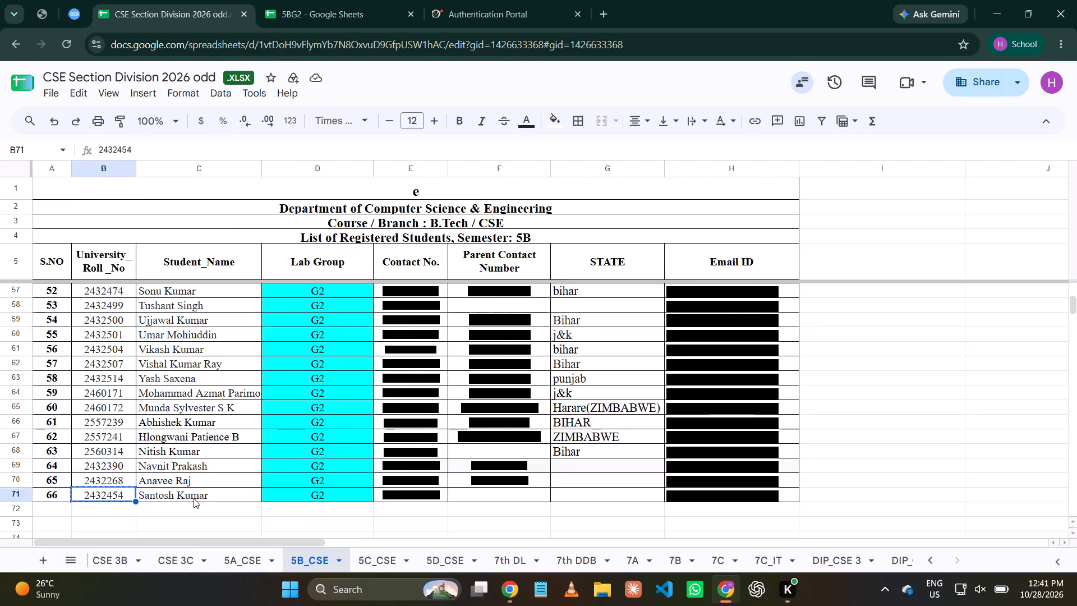
click(192, 499)
key(ctrl+c)
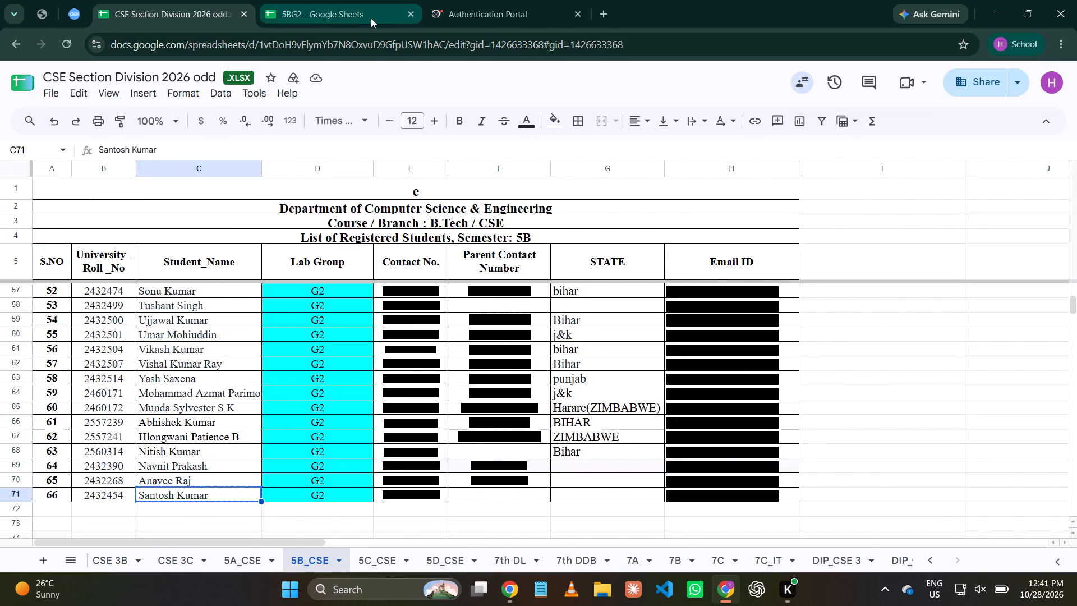
drag(371, 18, 367, 29)
click(218, 430)
key(ctrl+v)
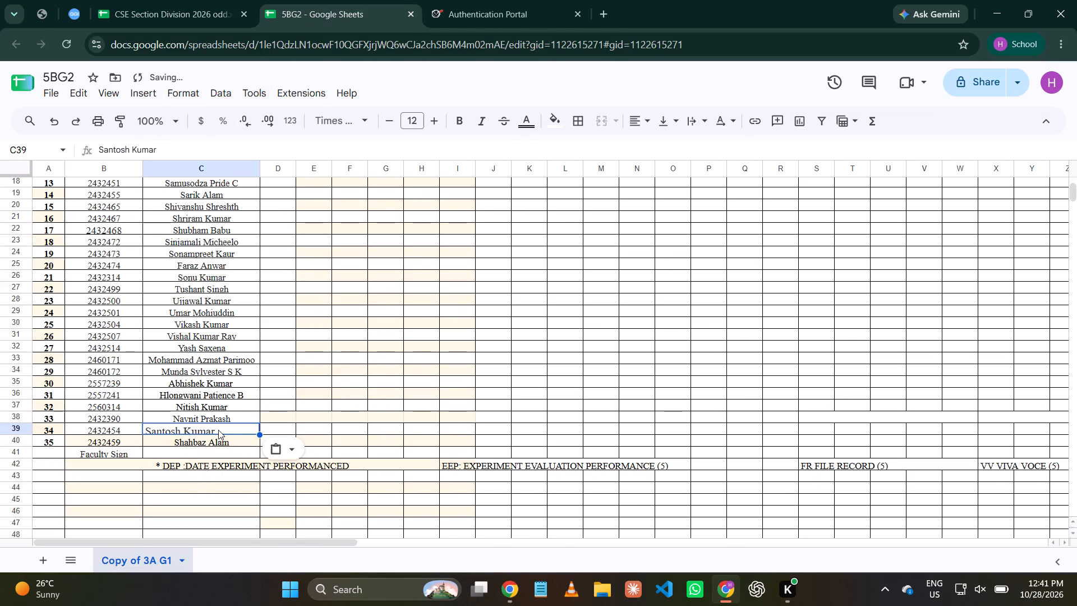
key(ctrl+s)
double_click(391, 118)
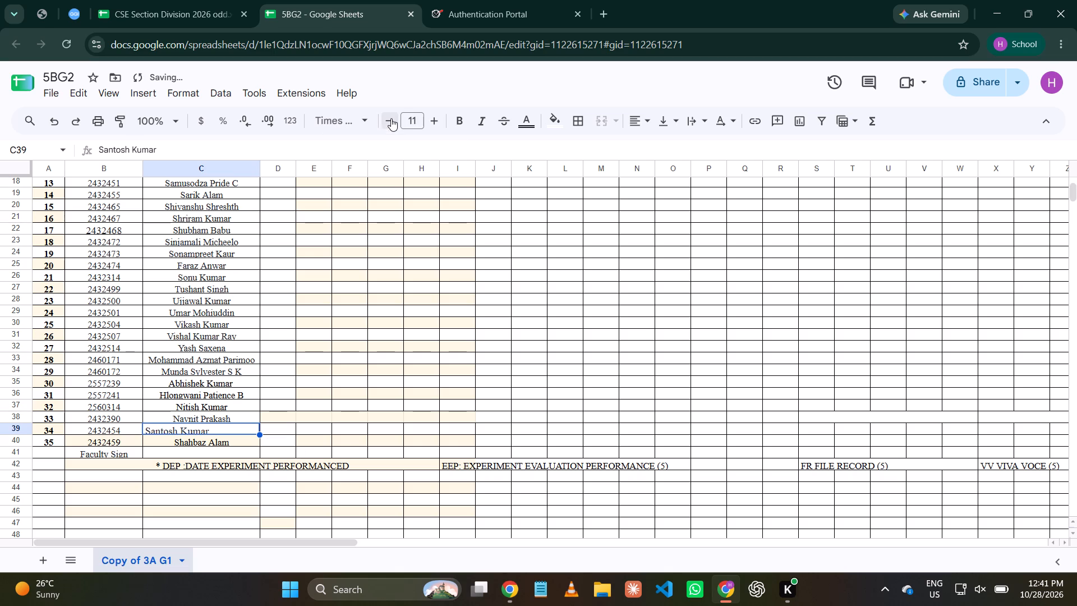
click(650, 118)
click(660, 144)
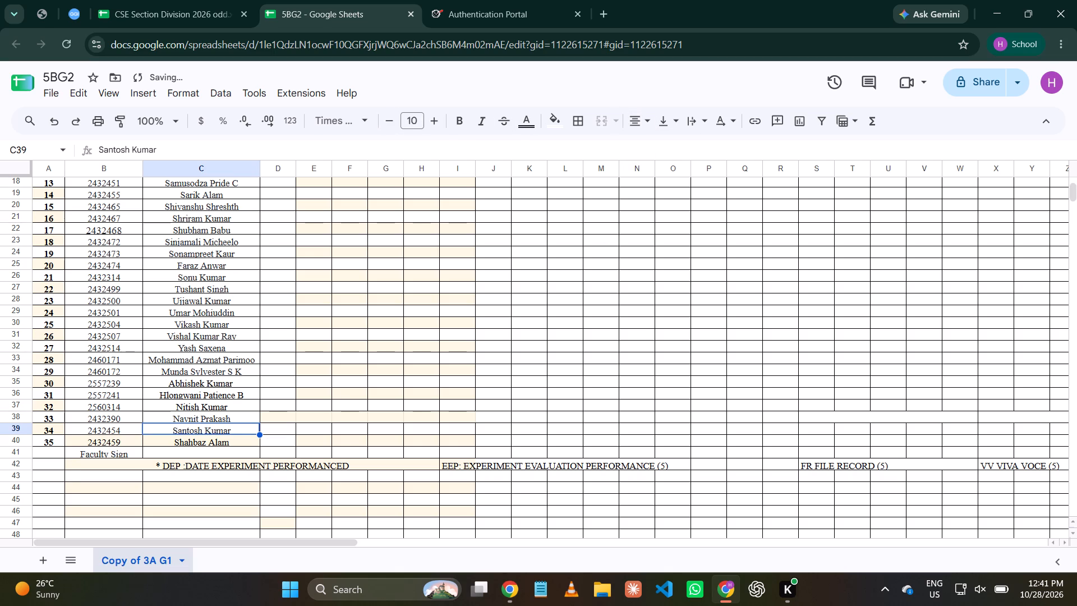
Clear the leftover roll number and student name from cells B40 and C40 of 5BG2.
click(136, 440)
key(BackSpace)
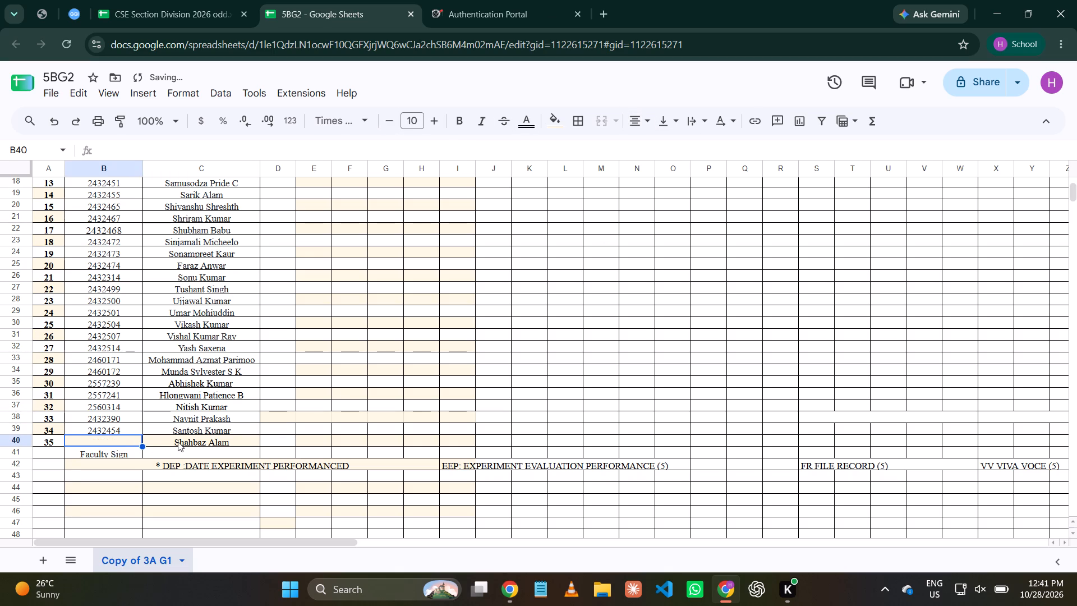
click(178, 442)
key(BackSpace)
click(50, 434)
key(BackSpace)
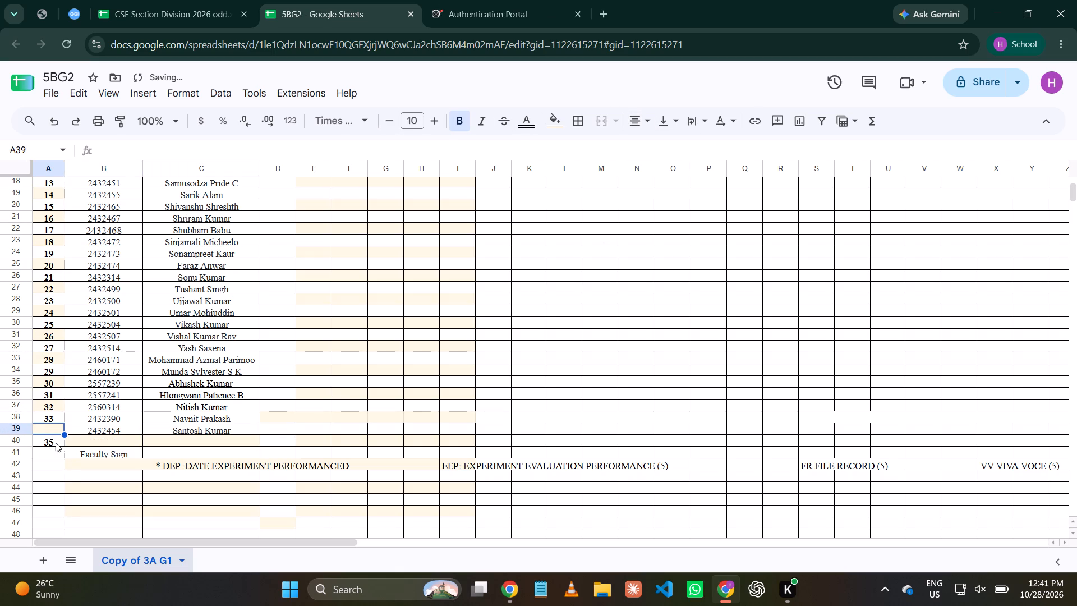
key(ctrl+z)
Clear the serial number 35 from cell A40 of 5BG2 and save the spreadsheet.
click(49, 443)
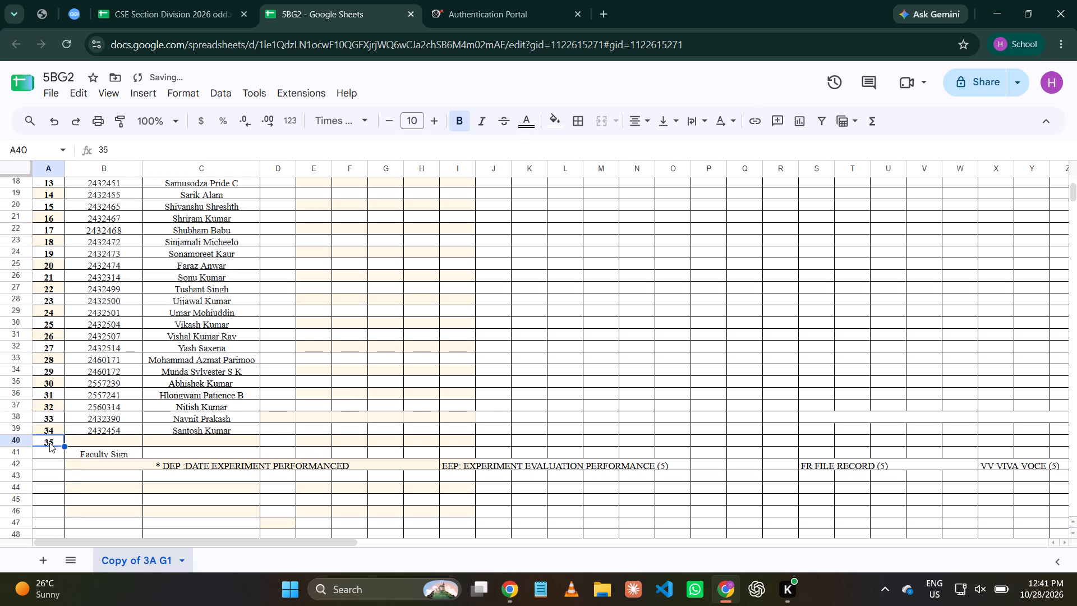
key(Delete)
key(ctrl+s)
key(ctrl+s)
key(ctrl+s)
key(ctrl+s)
key(ctrl+s)
key(ctrl+s)
key(ctrl+s)
key(ctrl+s)
key(ctrl+s)
key(ctrl+s)
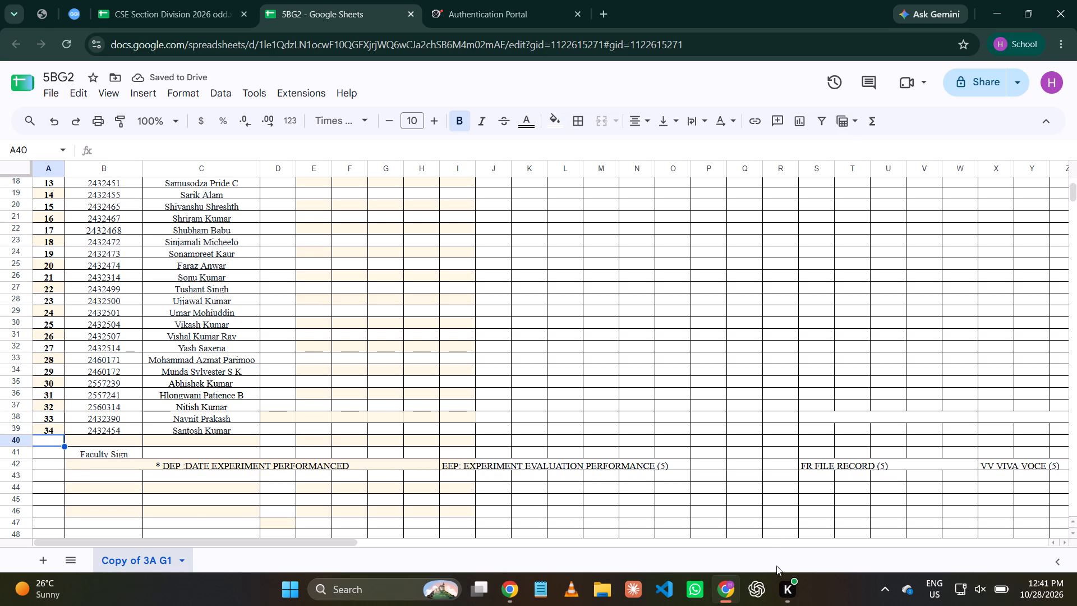